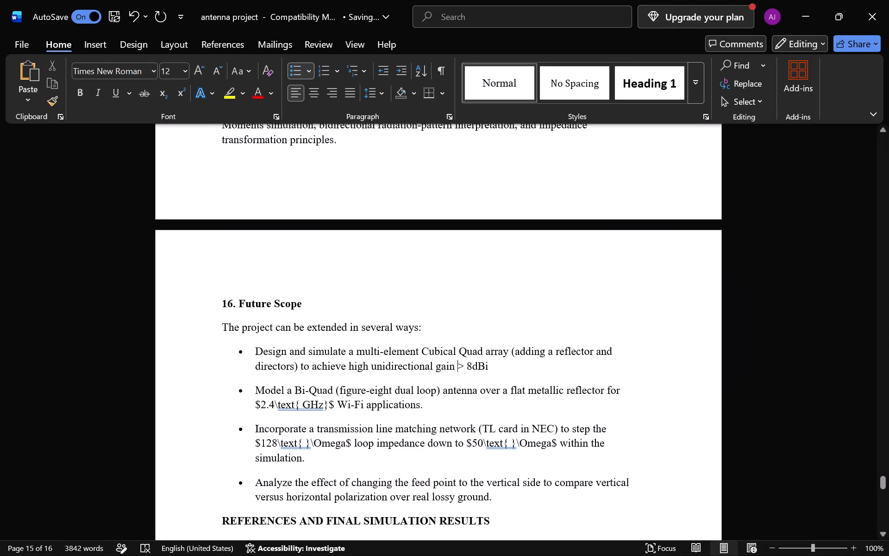
Replace the LaTeX-coded frequency in the Future Scope section's Bi-Quad bullet with the plain text "2.GHz".
{"action": "left_click_drag", "start_coordinate": [336, 402], "coordinate": [281, 402]}
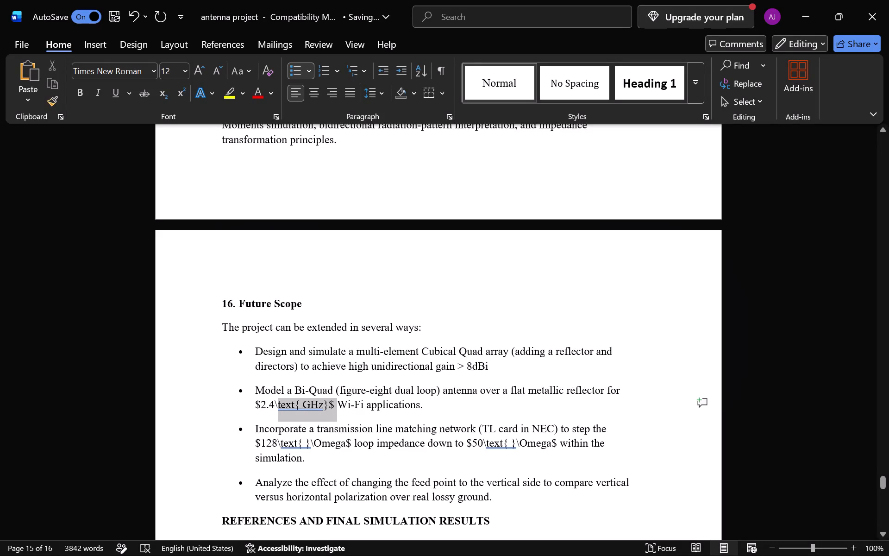
{"action": "left_click_drag", "start_coordinate": [281, 402], "coordinate": [270, 402]}
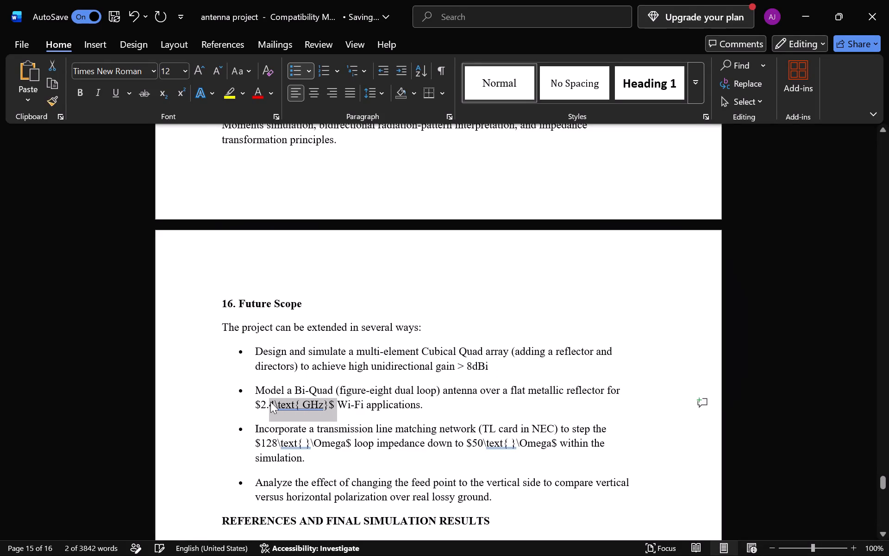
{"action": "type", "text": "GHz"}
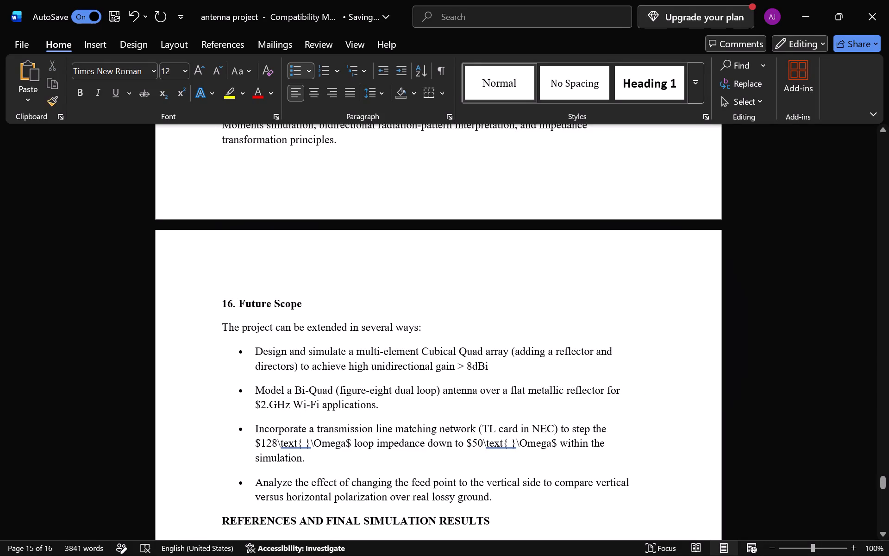
{"action": "left_click", "coordinate": [260, 411]}
{"action": "key", "text": "BackSpace"}
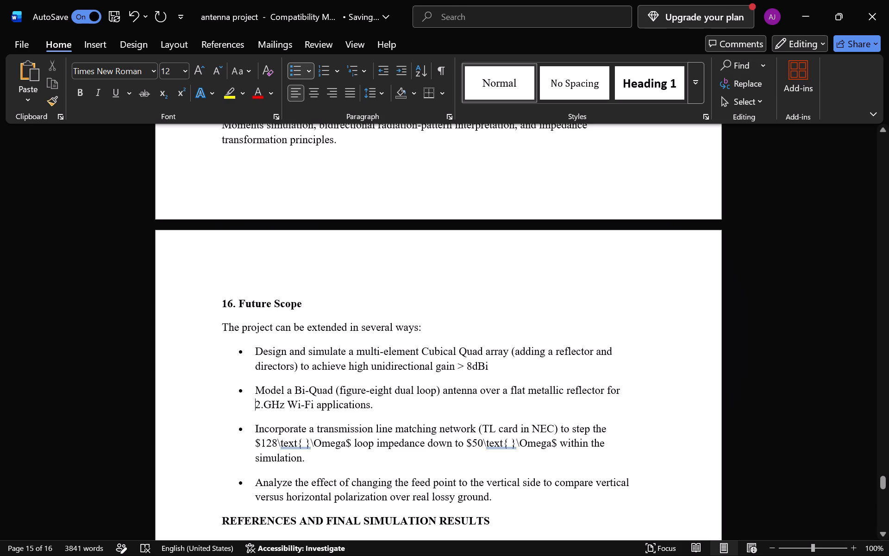
Replace the LaTeX-coded target impedance before "within the simulation" in the transmission line matching bullet with "50w".
{"action": "left_click_drag", "start_coordinate": [559, 443], "coordinate": [492, 441]}
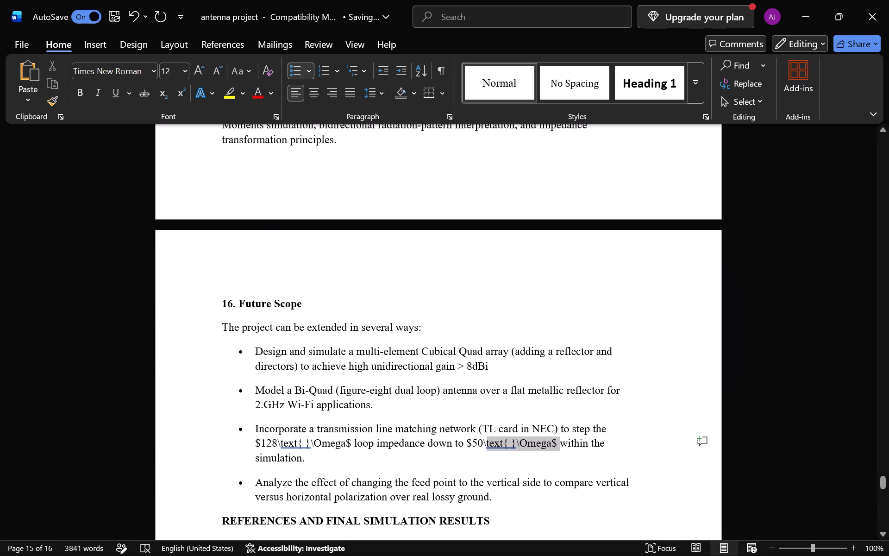
{"action": "left_click_drag", "start_coordinate": [492, 441], "coordinate": [488, 442]}
{"action": "key", "text": "BackSpace"}
{"action": "key", "text": "BackSpace"}
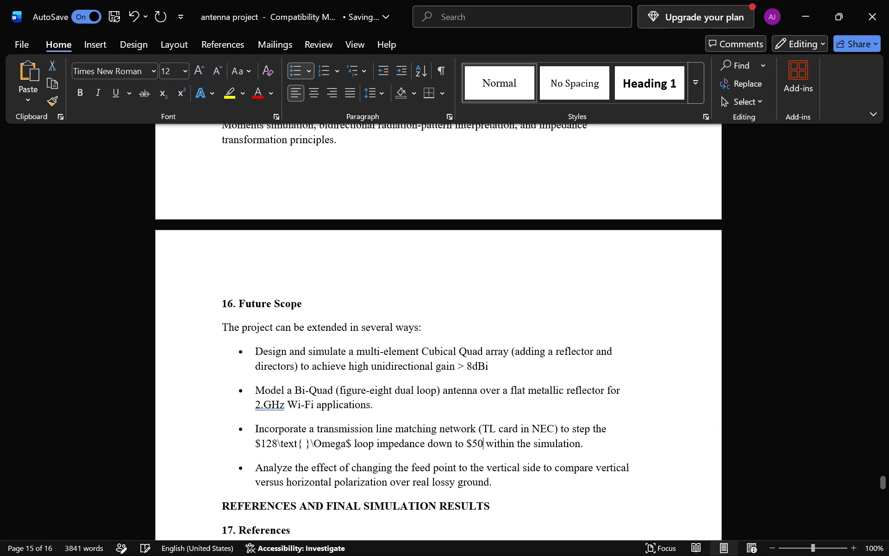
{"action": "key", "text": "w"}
{"action": "key", "text": "Left"}
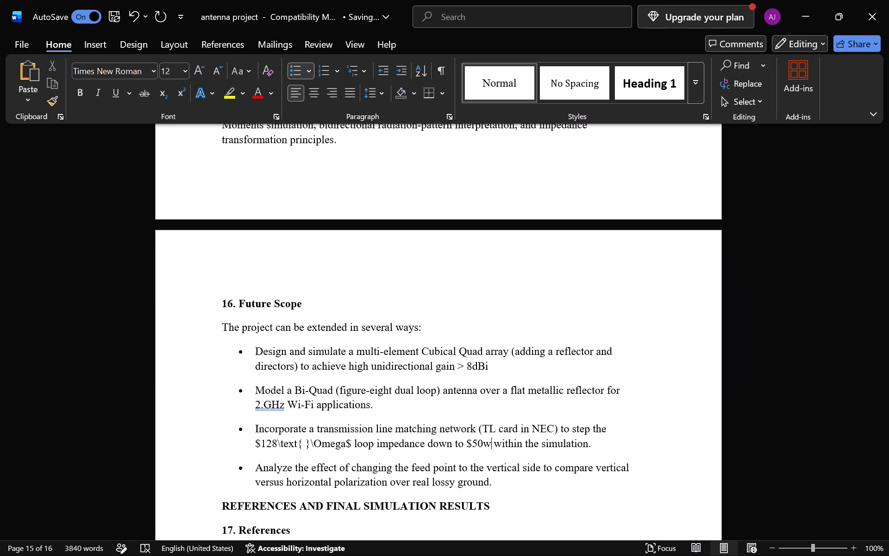
{"action": "key", "text": "Left"}
{"action": "key", "text": "Left"}
{"action": "key", "text": "BackSpace"}
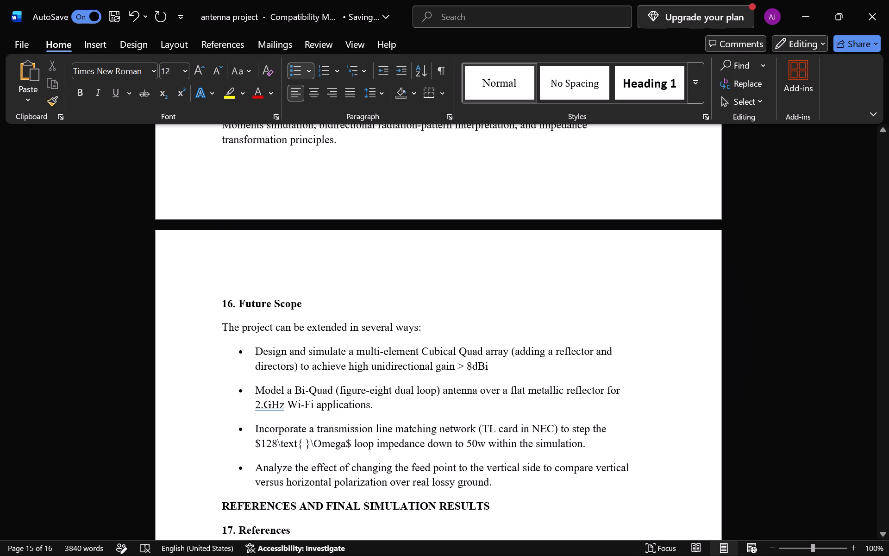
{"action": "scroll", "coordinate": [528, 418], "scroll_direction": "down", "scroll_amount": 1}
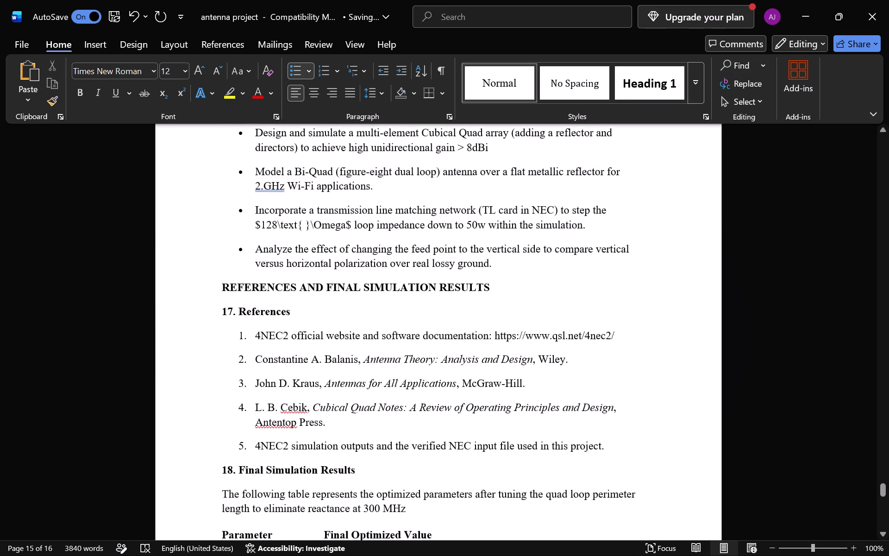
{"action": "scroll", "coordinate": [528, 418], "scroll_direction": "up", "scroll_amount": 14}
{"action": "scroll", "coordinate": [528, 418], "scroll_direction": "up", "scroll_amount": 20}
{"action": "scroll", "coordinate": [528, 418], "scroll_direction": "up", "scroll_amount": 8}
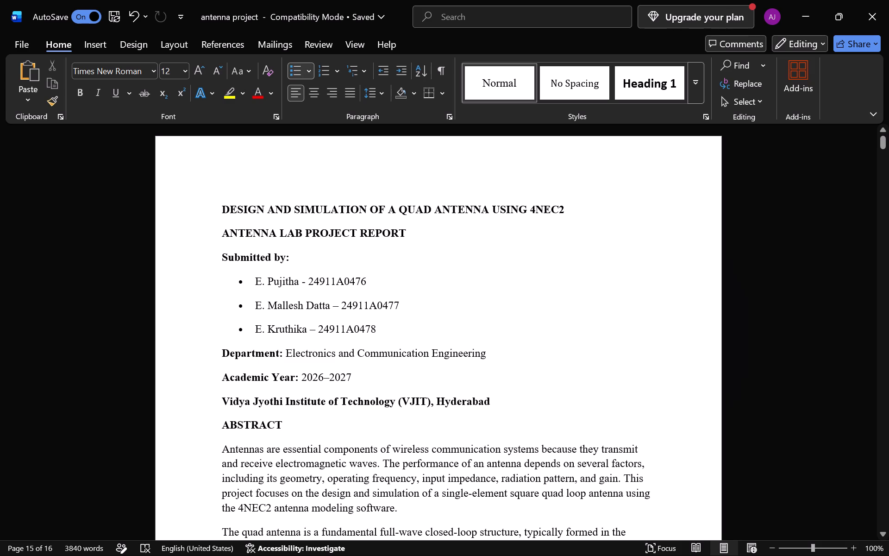
Replace the three bulleted entries under "Submitted by:" with the new team members' names and roll numbers.
{"action": "left_click_drag", "start_coordinate": [388, 334], "coordinate": [255, 293]}
{"action": "key", "text": "shift+a"}
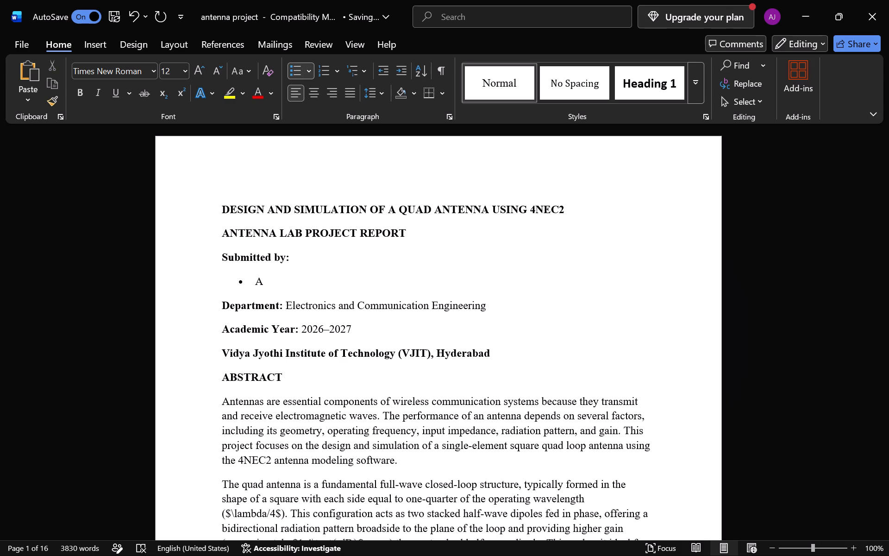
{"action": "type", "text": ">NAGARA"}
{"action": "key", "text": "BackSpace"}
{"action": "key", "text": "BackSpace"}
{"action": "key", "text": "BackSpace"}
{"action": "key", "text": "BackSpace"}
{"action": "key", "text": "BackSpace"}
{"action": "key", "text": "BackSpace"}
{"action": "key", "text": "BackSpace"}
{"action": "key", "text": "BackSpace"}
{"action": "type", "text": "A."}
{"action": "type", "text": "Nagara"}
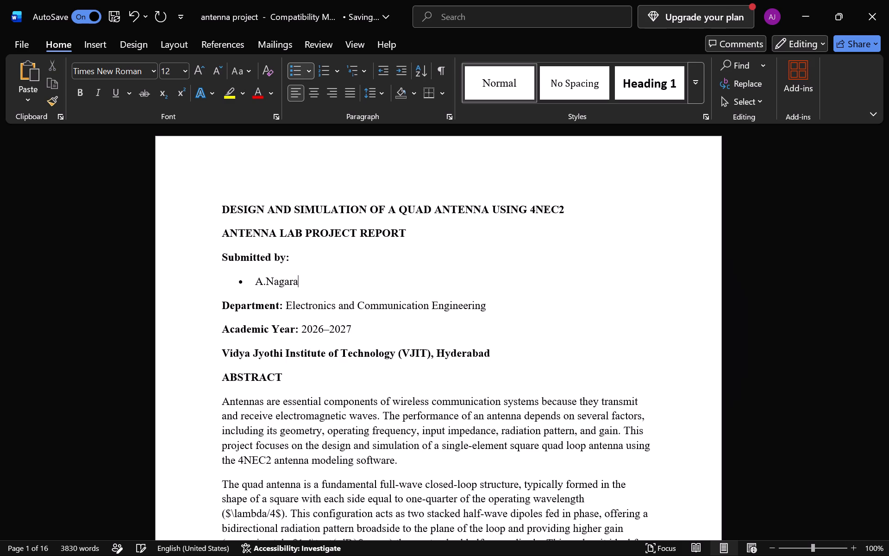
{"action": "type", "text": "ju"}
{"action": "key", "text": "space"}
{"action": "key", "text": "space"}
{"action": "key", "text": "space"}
Complete the first bulleted entry under "Submitted by:" with that team member's roll number.
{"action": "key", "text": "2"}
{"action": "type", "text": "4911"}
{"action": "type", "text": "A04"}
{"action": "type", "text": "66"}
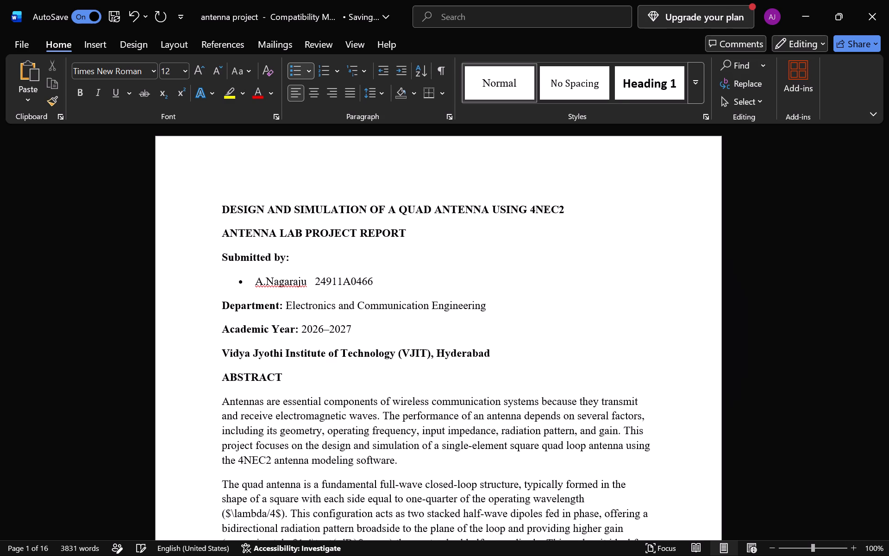
Add a second bulleted entry under "Submitted by:" with the next team member's name and roll number, aligned with the first entry's number.
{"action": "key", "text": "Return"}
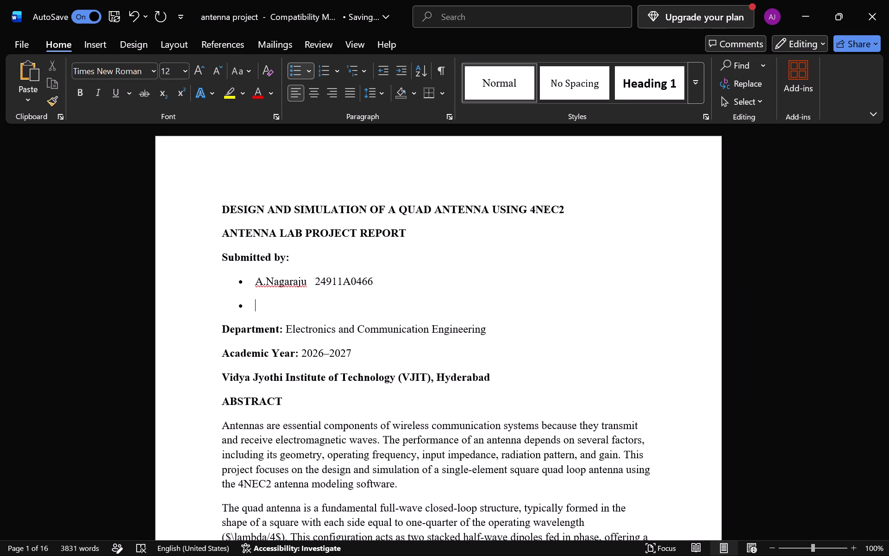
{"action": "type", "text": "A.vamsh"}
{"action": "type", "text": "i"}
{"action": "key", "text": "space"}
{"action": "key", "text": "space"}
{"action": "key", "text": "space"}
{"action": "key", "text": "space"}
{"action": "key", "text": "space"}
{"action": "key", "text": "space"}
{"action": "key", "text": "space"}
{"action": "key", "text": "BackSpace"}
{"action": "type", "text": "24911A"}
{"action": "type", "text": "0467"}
Add a third bulleted entry under "Submitted by:" with the last team member's name and roll number, spaced to match the entries above.
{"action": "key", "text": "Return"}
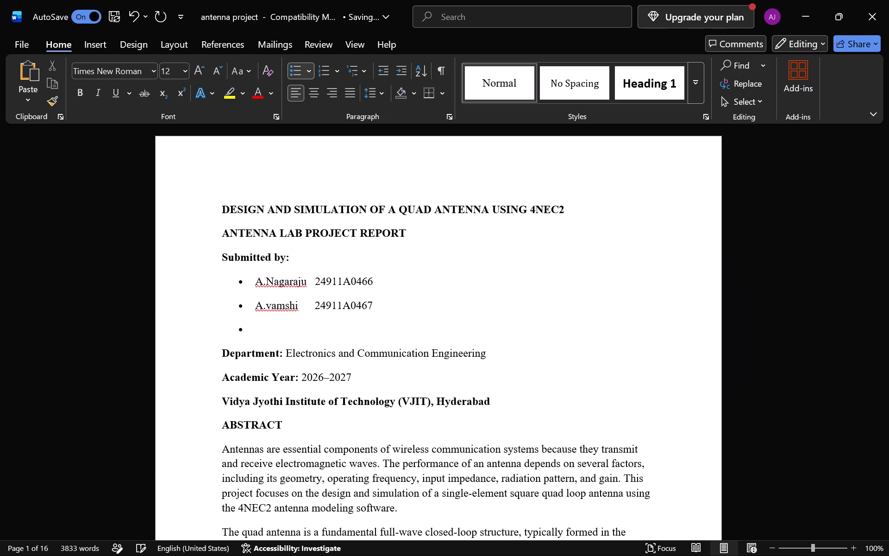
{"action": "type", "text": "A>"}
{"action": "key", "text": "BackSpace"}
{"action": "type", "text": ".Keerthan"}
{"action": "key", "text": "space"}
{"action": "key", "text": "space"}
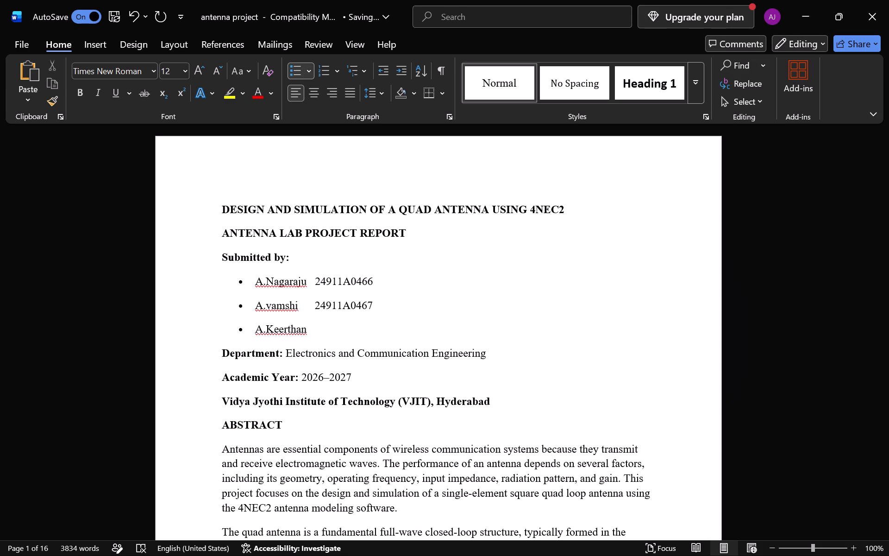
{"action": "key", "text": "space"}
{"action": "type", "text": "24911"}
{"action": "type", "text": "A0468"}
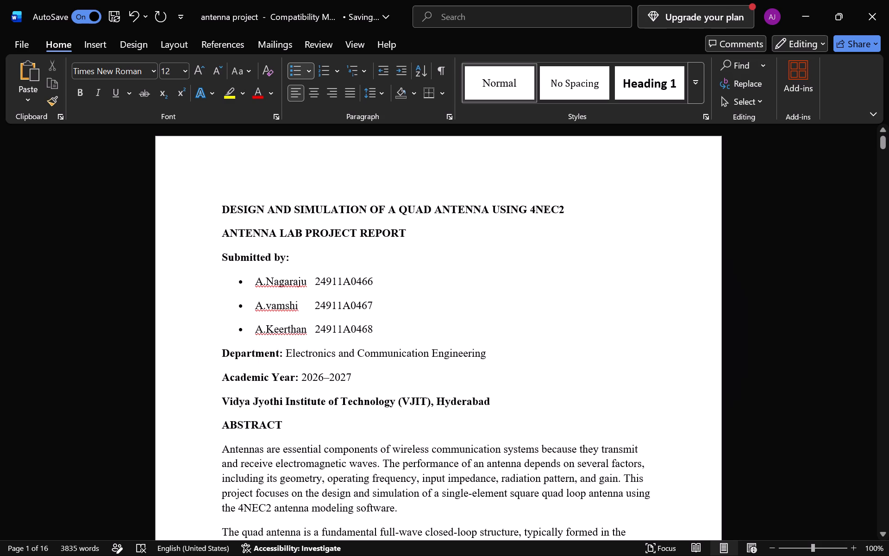
Select the text of the three team member entries under "Submitted by:".
{"action": "left_click_drag", "start_coordinate": [373, 331], "coordinate": [262, 281]}
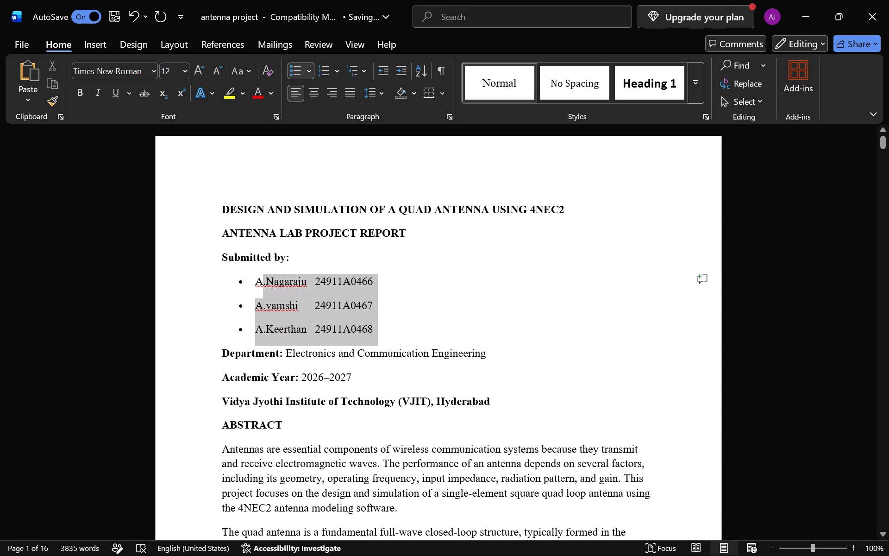
Make the three student entries bold and check the first page in the print preview.
{"action": "left_click_drag", "start_coordinate": [262, 281], "coordinate": [241, 279]}
{"action": "key", "text": "ctrl+b"}
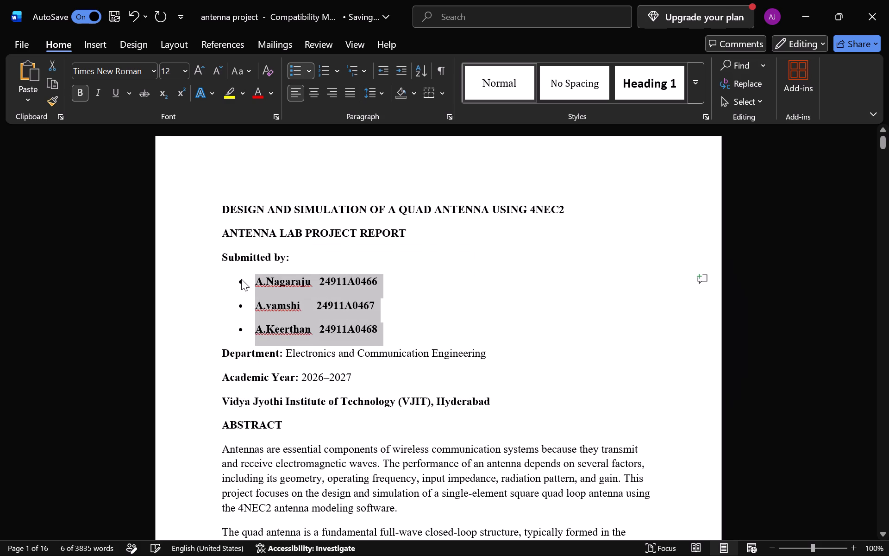
{"action": "left_click", "coordinate": [648, 381]}
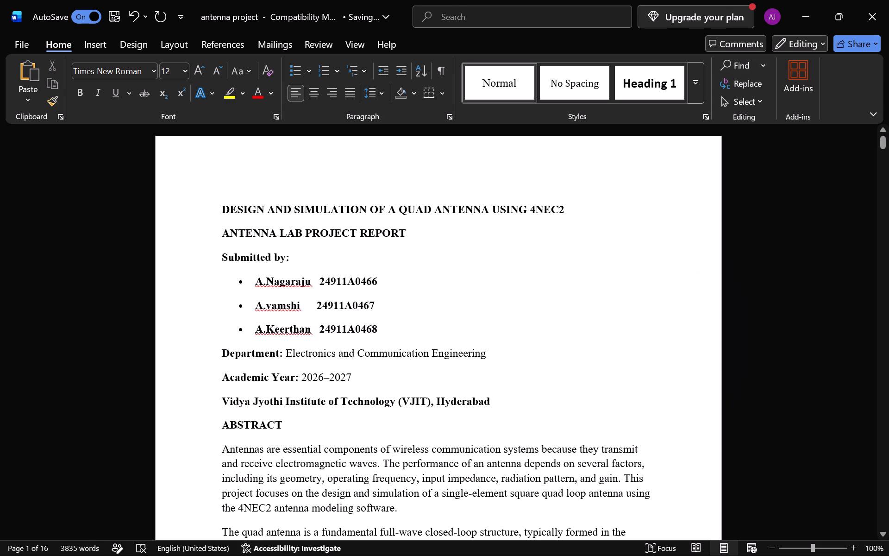
{"action": "key", "text": "ctrl+p"}
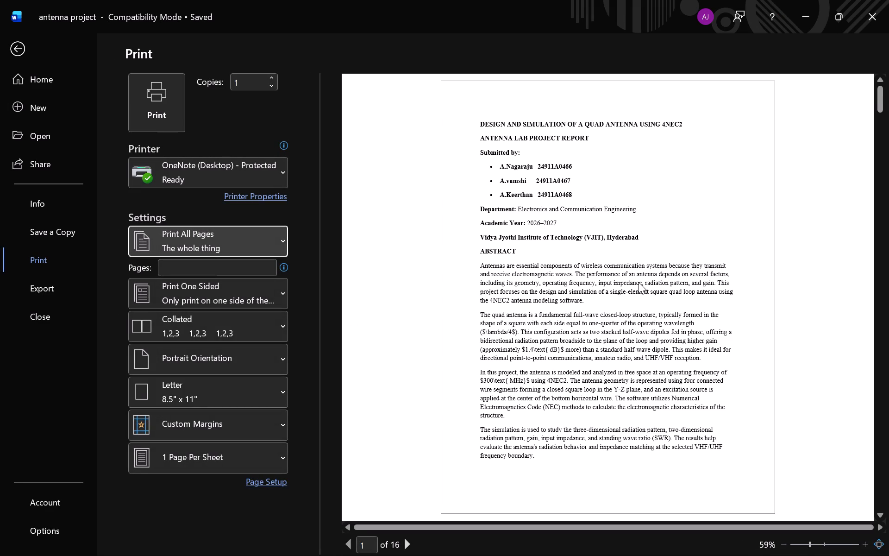
{"action": "key", "text": "Escape"}
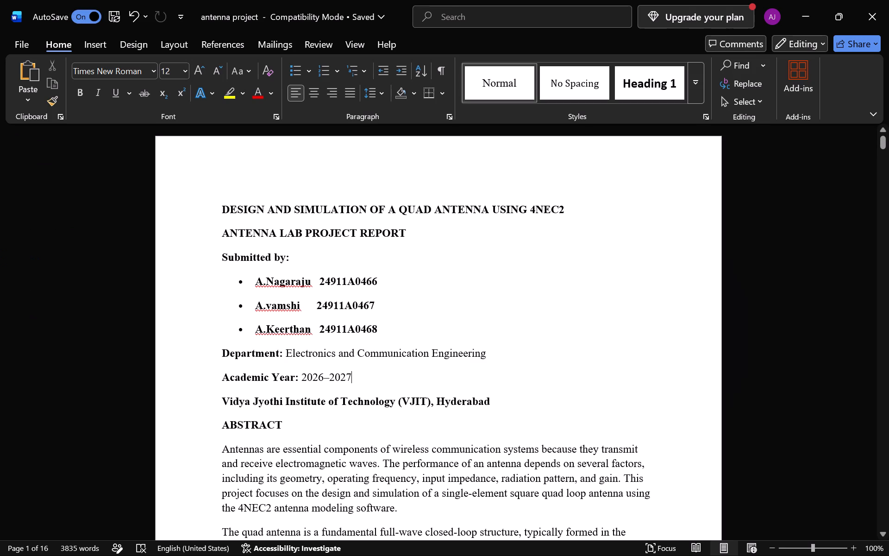
Insert six blank lines between the Vidya Jyothi Institute of Technology line and the ABSTRACT heading.
{"action": "left_click", "coordinate": [240, 414]}
{"action": "left_click", "coordinate": [505, 411]}
{"action": "key", "text": "Return"}
{"action": "key", "text": "Return"}
{"action": "key", "text": "Return"}
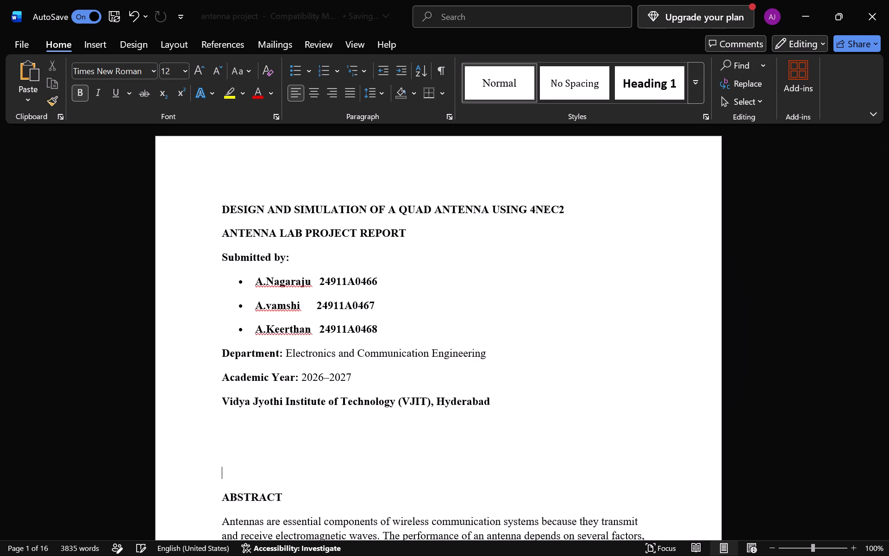
{"action": "key", "text": "Return"}
{"action": "key", "text": "Return"}
{"action": "key", "text": "Return"}
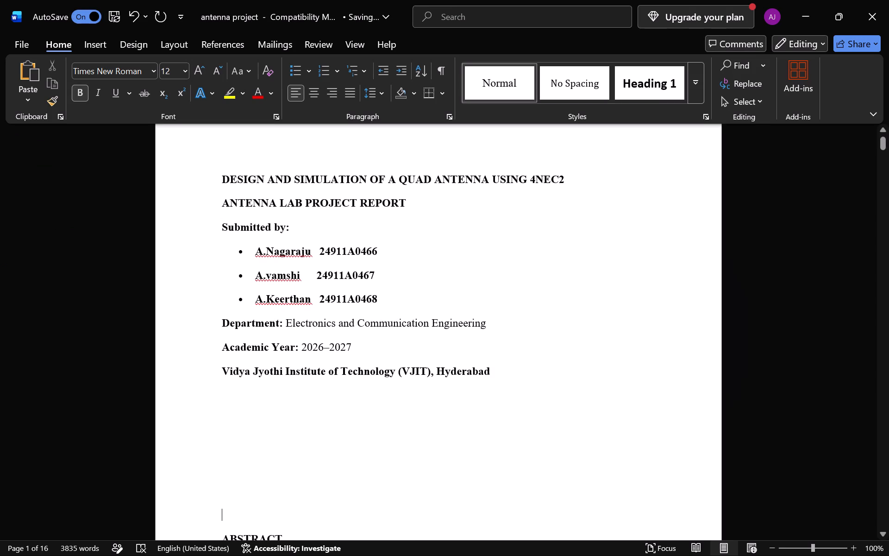
Move the Department, Academic Year and institute lines down, leaving three blank lines below the student list.
{"action": "left_click_drag", "start_coordinate": [495, 371], "coordinate": [263, 338]}
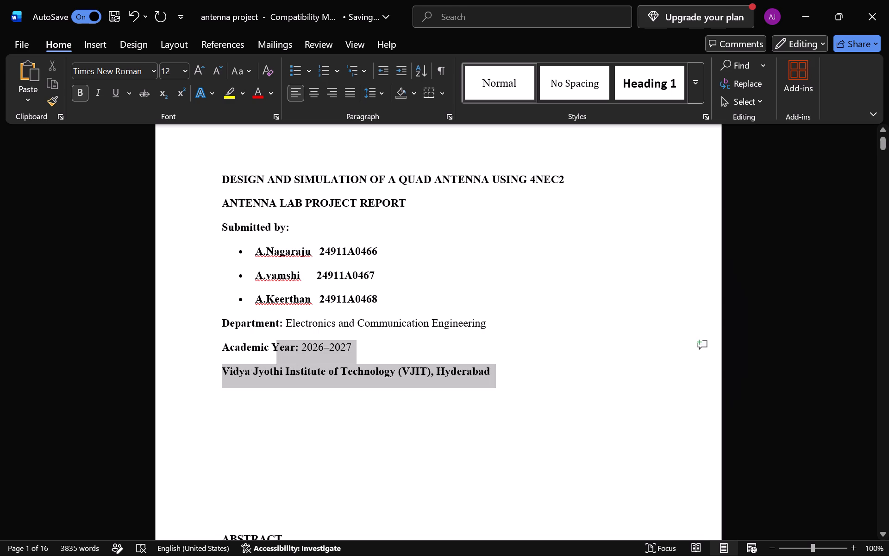
{"action": "left_click_drag", "start_coordinate": [263, 338], "coordinate": [227, 328]}
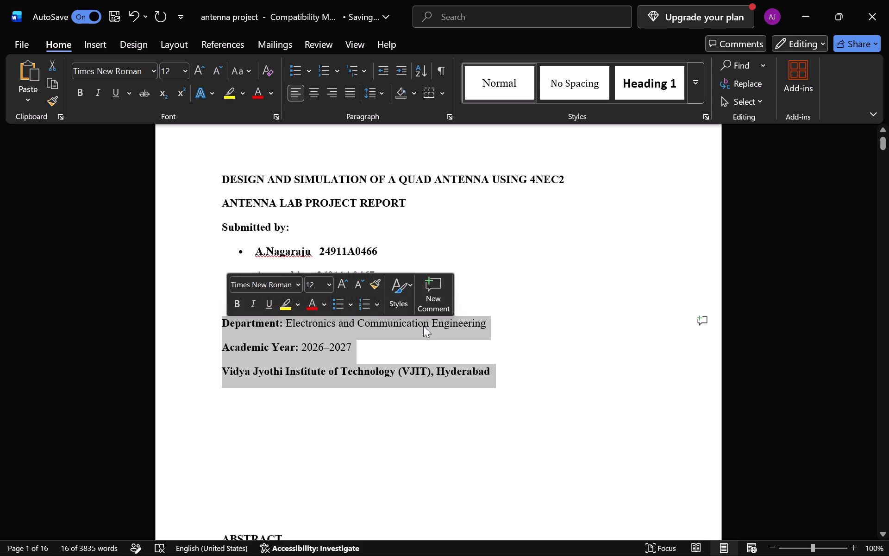
{"action": "key", "text": "ctrl+x"}
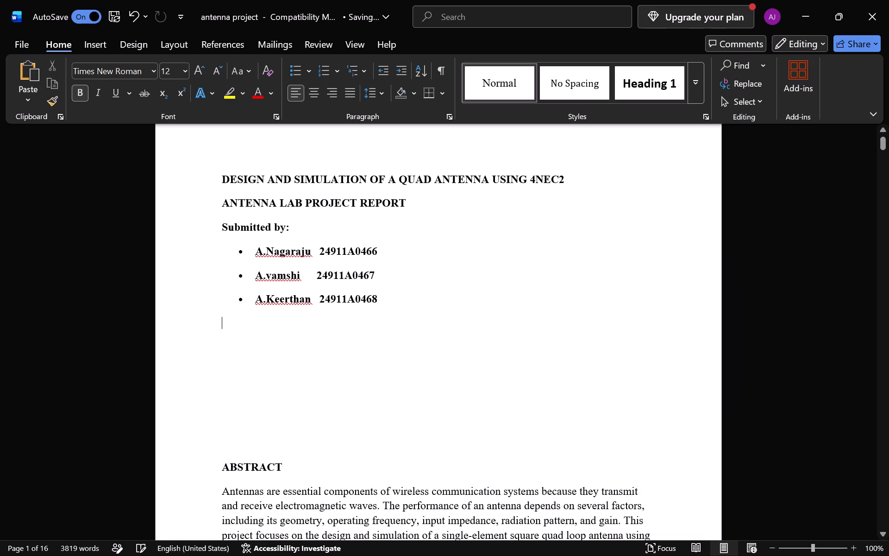
{"action": "left_click", "coordinate": [261, 398]}
{"action": "key", "text": "ctrl+v"}
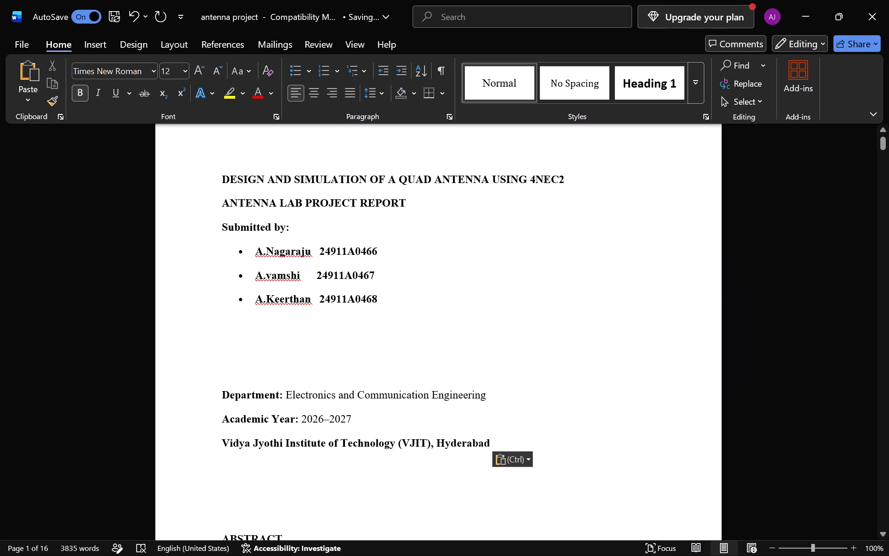
Move the "Submitted by:" heading and its student list down into the blank space above the Department line.
{"action": "left_click_drag", "start_coordinate": [380, 297], "coordinate": [218, 233]}
{"action": "key", "text": "ctrl+x"}
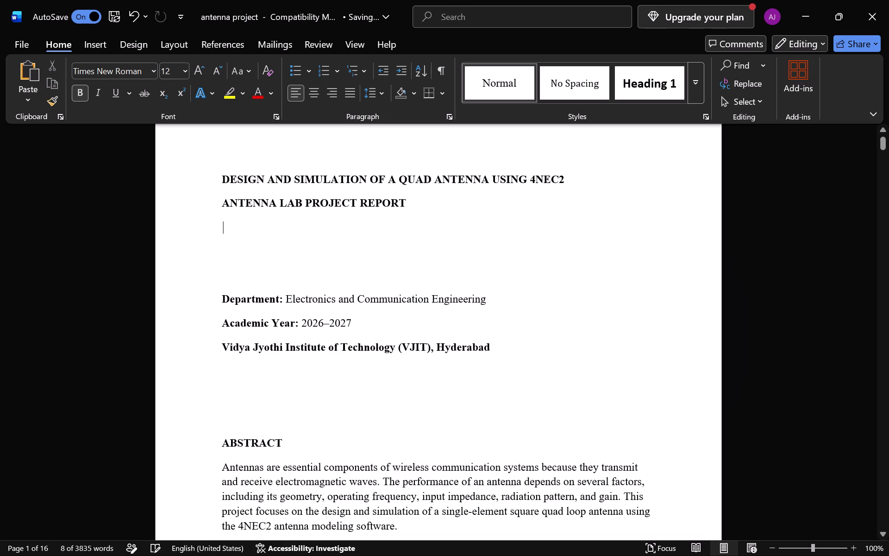
{"action": "left_click", "coordinate": [338, 264]}
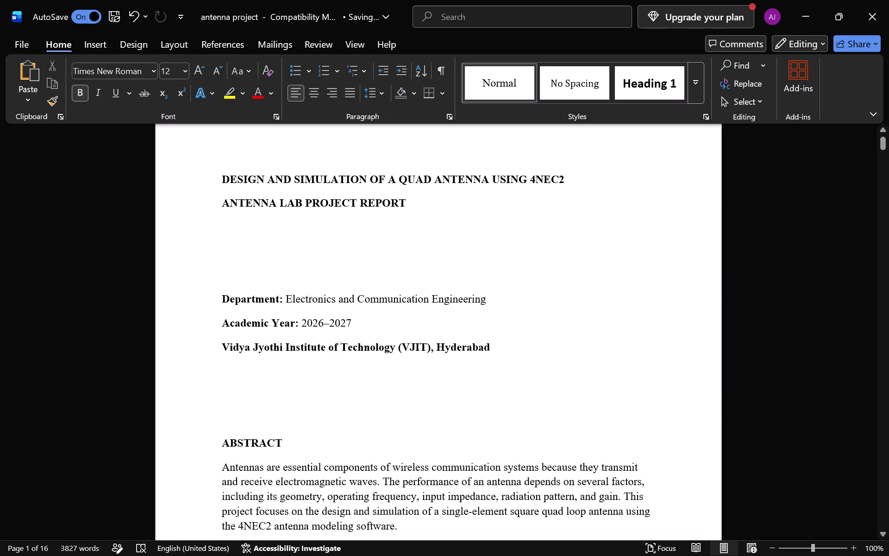
Paste the cut "Submitted by:" block into the gap below the report title, leaving three blank lines before the Department line.
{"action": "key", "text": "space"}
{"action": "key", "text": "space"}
{"action": "key", "text": "Down"}
{"action": "key", "text": "Down"}
{"action": "key", "text": "Up"}
{"action": "key", "text": "ctrl+v"}
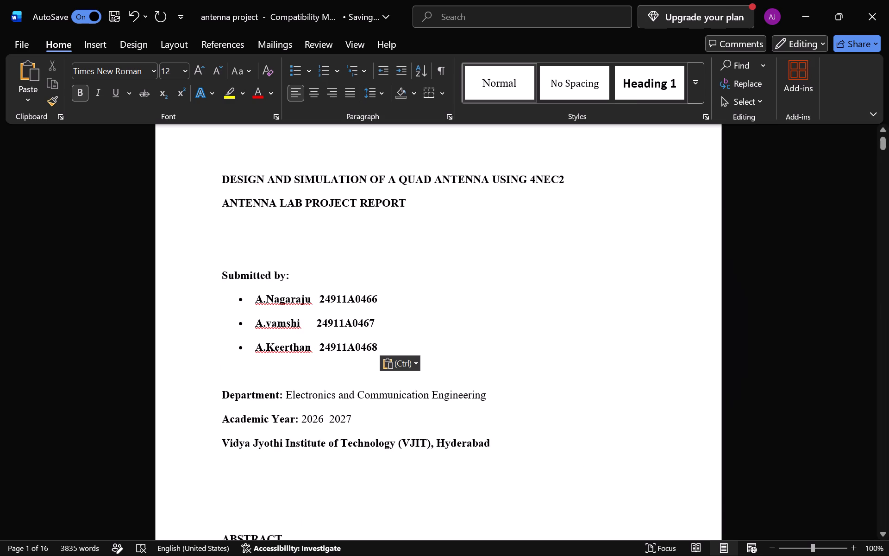
{"action": "key", "text": "Return"}
{"action": "key", "text": "Return"}
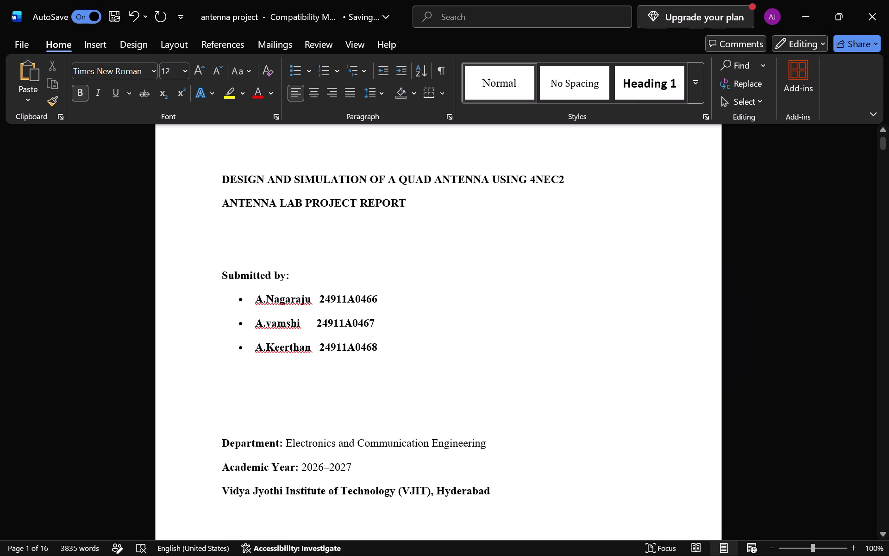
Center the two report title lines and set their font size to 20.
{"action": "left_click_drag", "start_coordinate": [429, 205], "coordinate": [216, 178]}
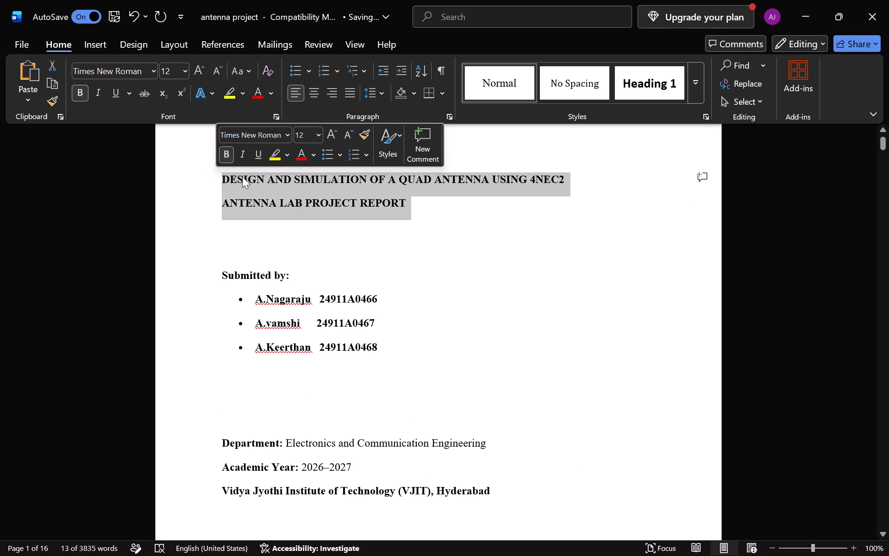
{"action": "left_click", "coordinate": [328, 95]}
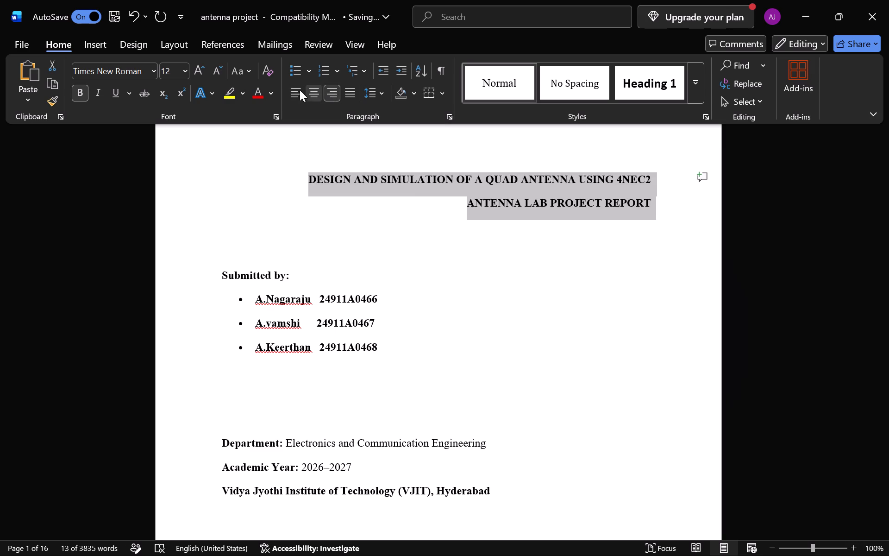
{"action": "left_click", "coordinate": [312, 91]}
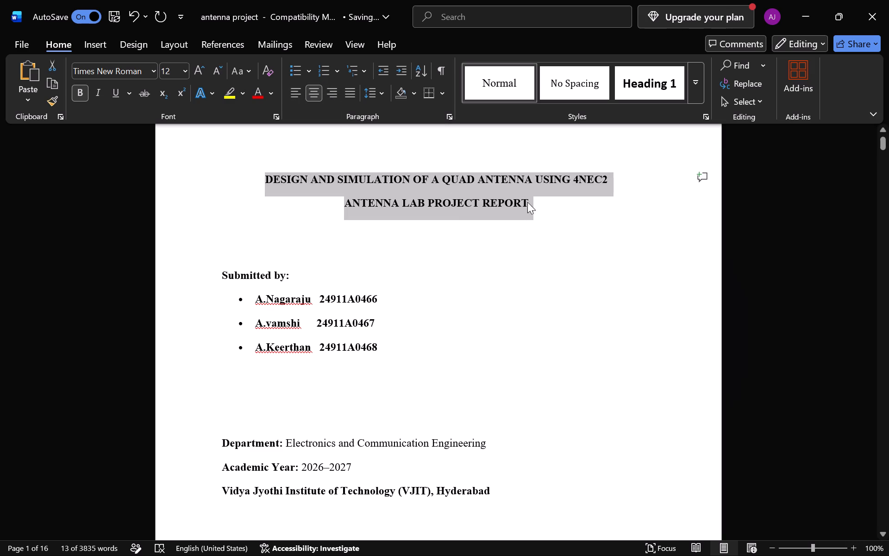
{"action": "left_click", "coordinate": [182, 69]}
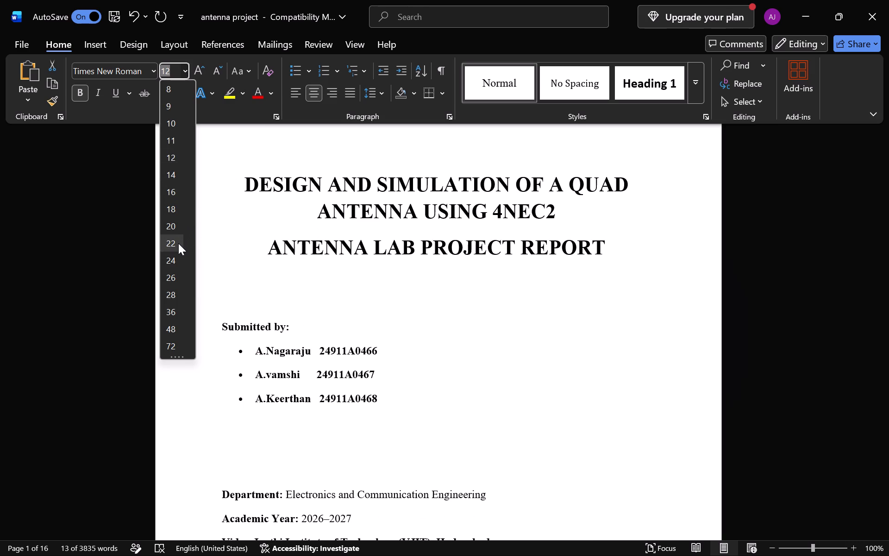
{"action": "left_click", "coordinate": [178, 227]}
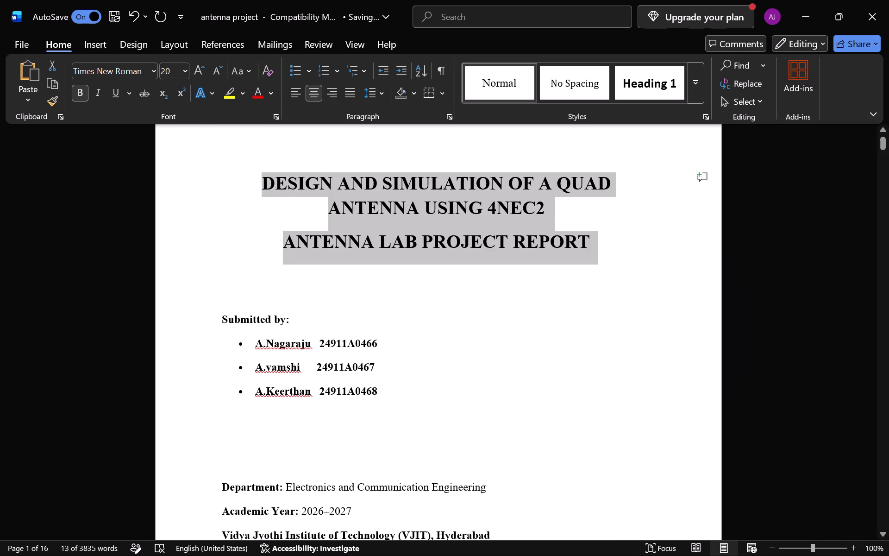
Set the font size of the "Submitted by:" heading to 14.
{"action": "left_click_drag", "start_coordinate": [294, 324], "coordinate": [251, 315]}
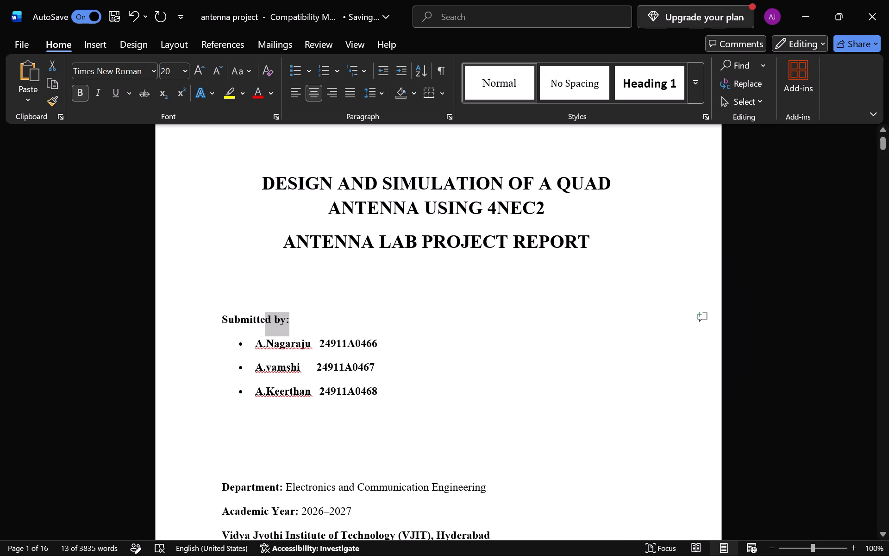
{"action": "left_click_drag", "start_coordinate": [251, 315], "coordinate": [228, 312]}
{"action": "left_click", "coordinate": [333, 268]}
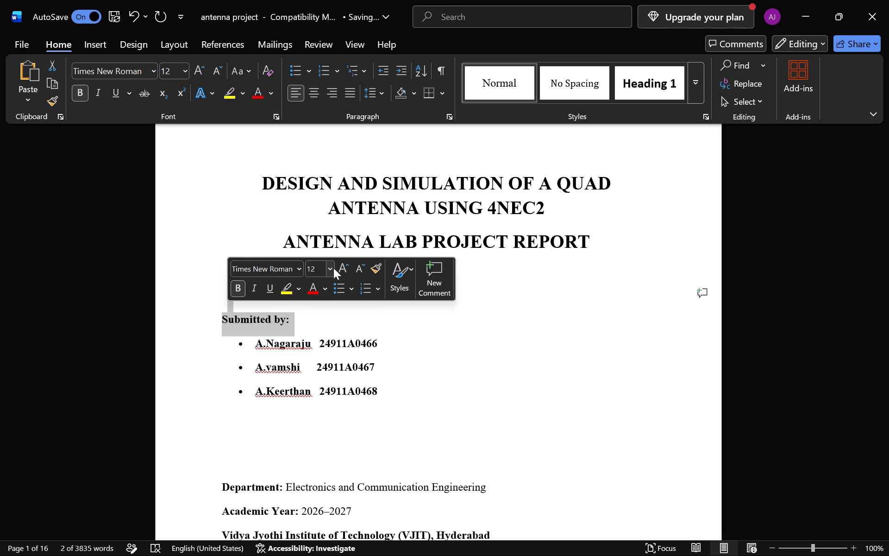
{"action": "left_click", "coordinate": [319, 373]}
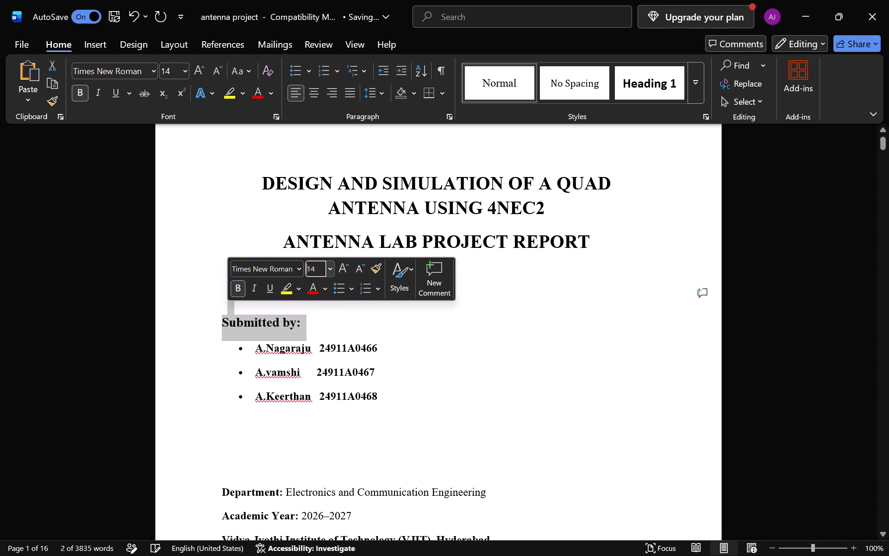
{"action": "left_click", "coordinate": [411, 379]}
Set the Vidya Jyothi Institute of Technology line to font size 14 and check the first page in the print preview.
{"action": "scroll", "coordinate": [411, 379], "scroll_direction": "down", "scroll_amount": 2}
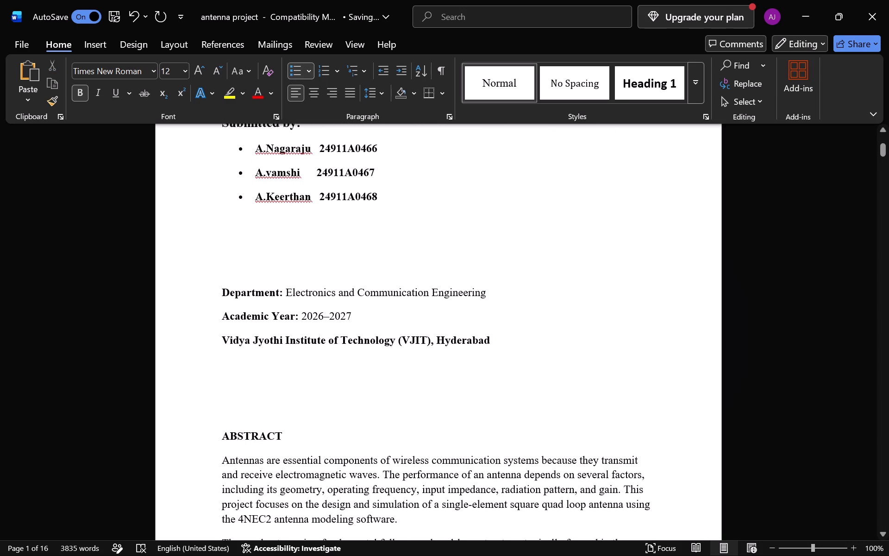
{"action": "left_click_drag", "start_coordinate": [501, 338], "coordinate": [224, 350]}
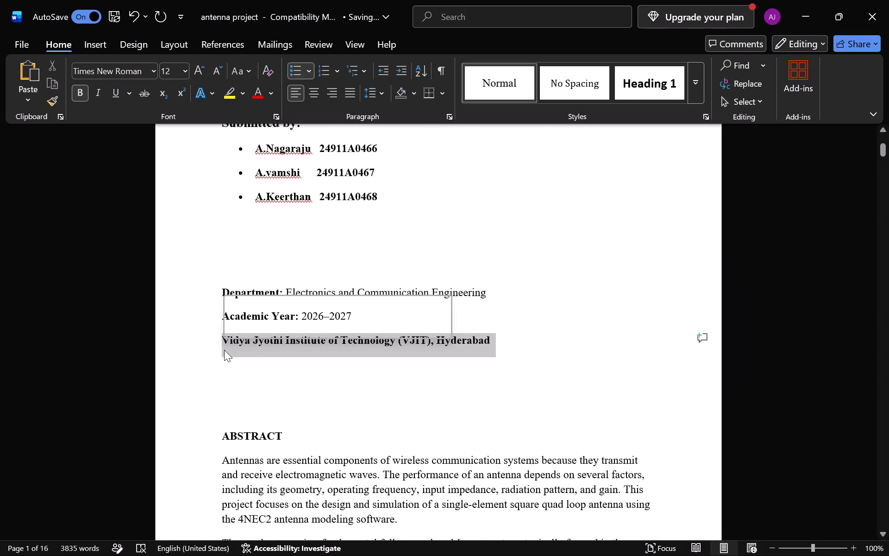
{"action": "left_click", "coordinate": [324, 307]}
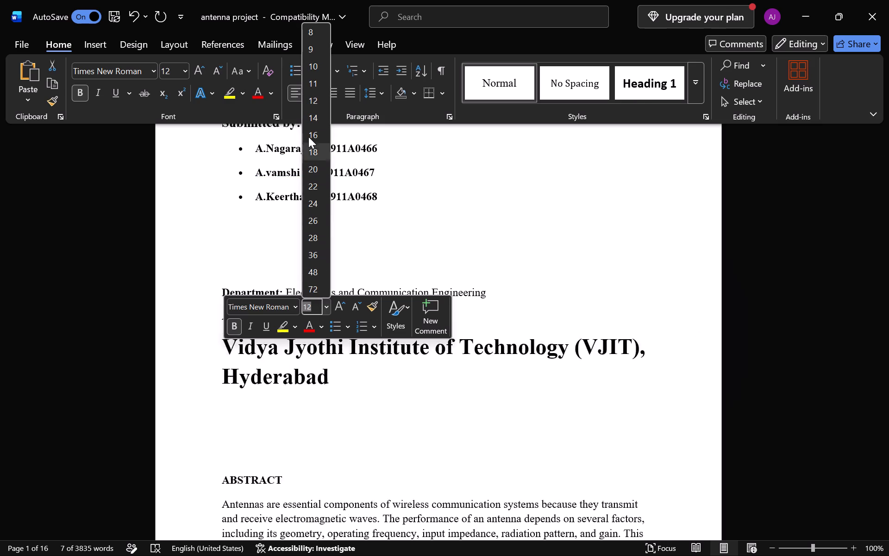
{"action": "left_click", "coordinate": [308, 120]}
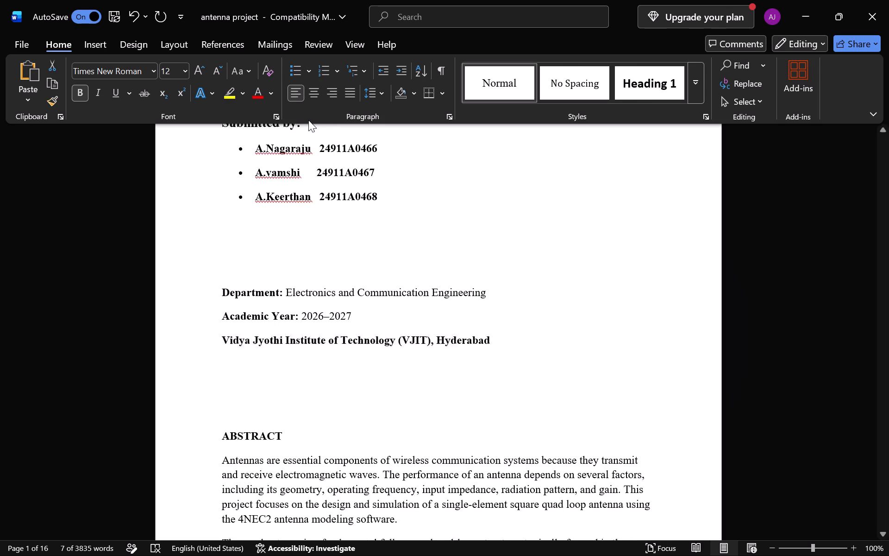
{"action": "left_click", "coordinate": [537, 381]}
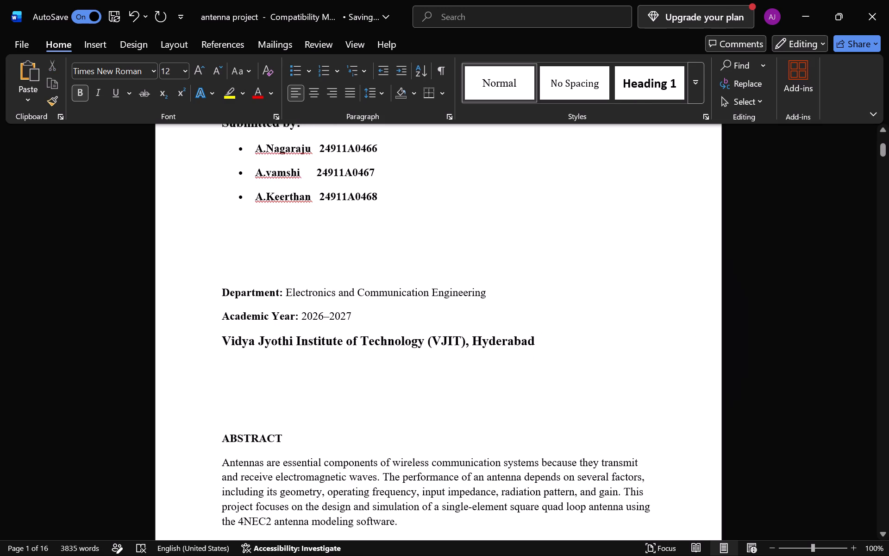
{"action": "key", "text": "ctrl+p"}
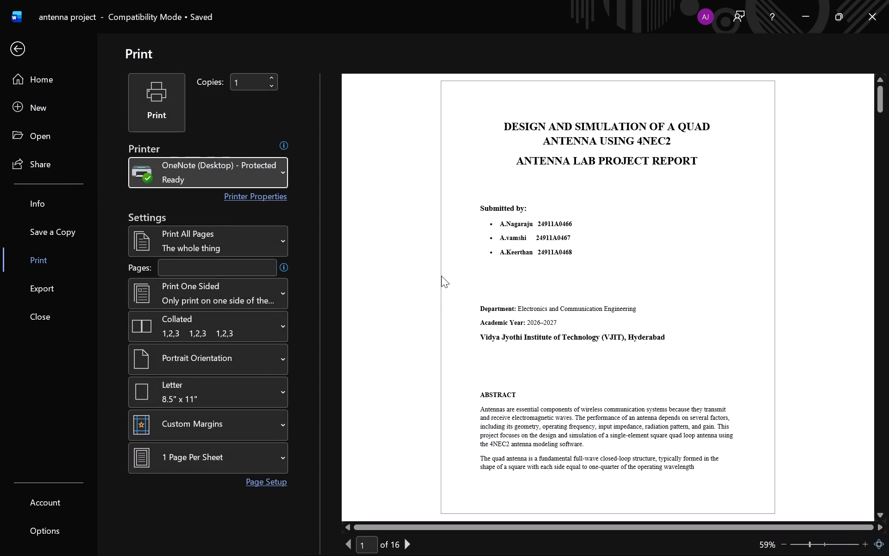
{"action": "key", "text": "ctrl+Escape"}
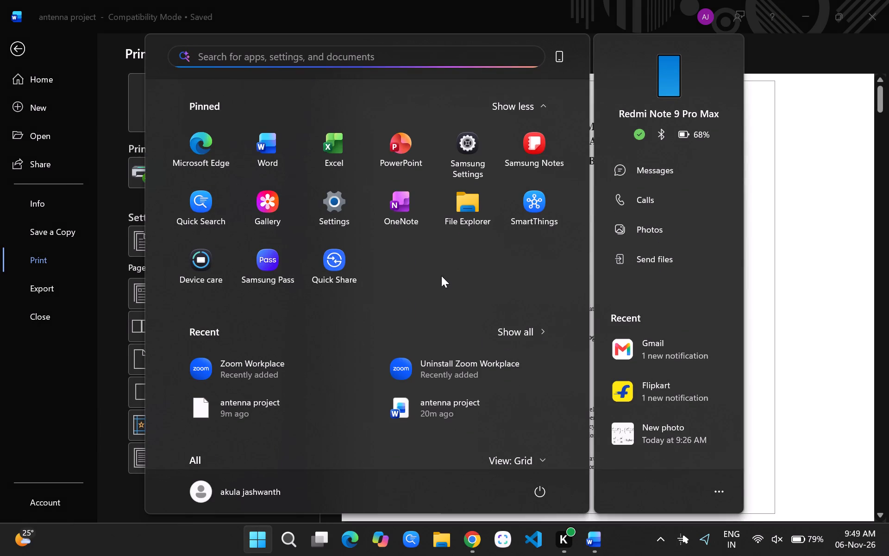
{"action": "left_click", "coordinate": [888, 276]}
{"action": "key", "text": "Escape"}
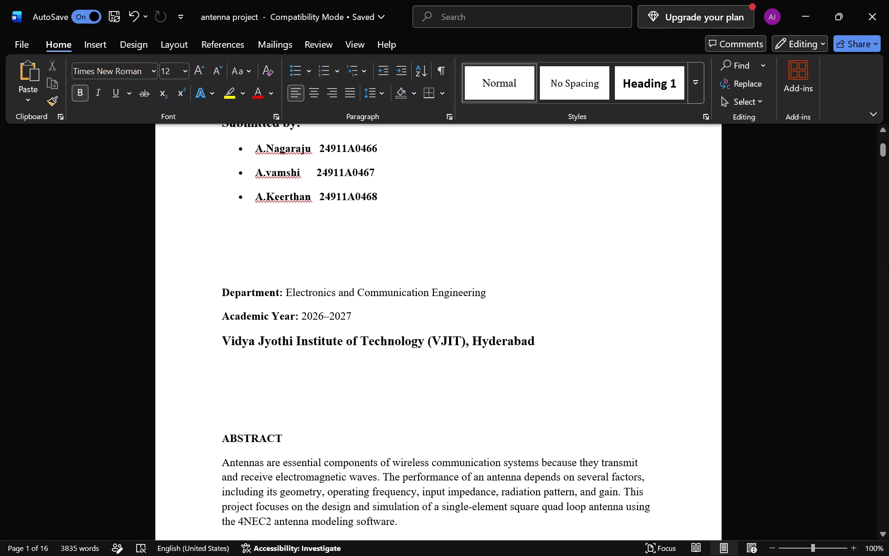
Move the "Submitted by:" block two lines further down, keeping three blank lines before the Department line, and check the print preview.
{"action": "scroll", "coordinate": [442, 273], "scroll_direction": "up", "scroll_amount": 1}
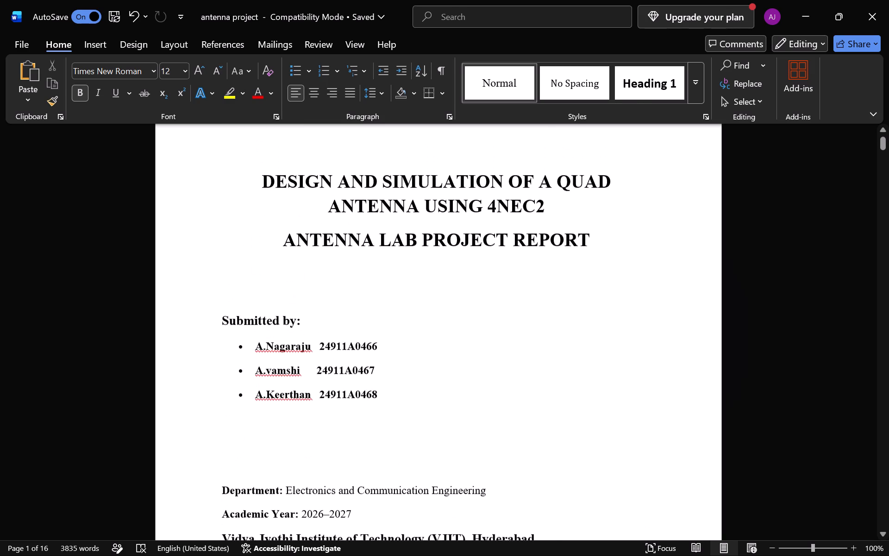
{"action": "scroll", "coordinate": [442, 273], "scroll_direction": "up", "scroll_amount": 1}
{"action": "left_click_drag", "start_coordinate": [397, 397], "coordinate": [210, 322]}
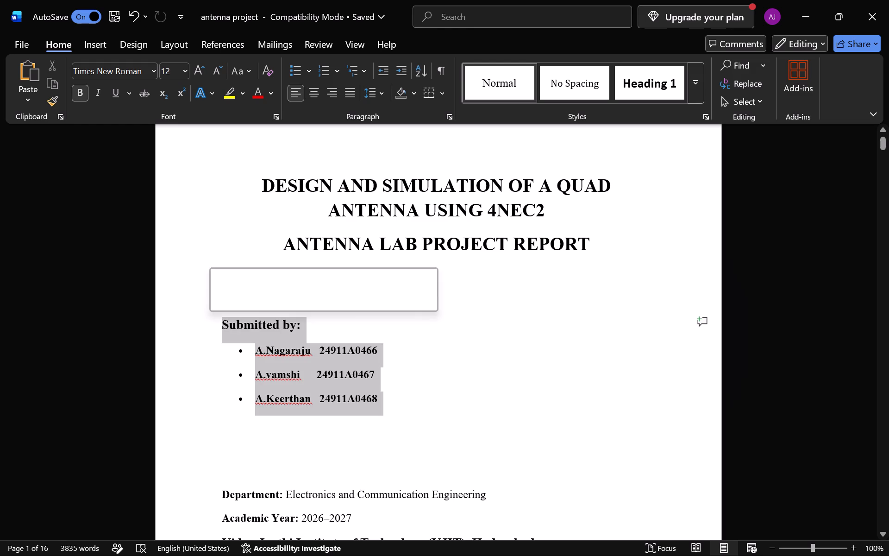
{"action": "key", "text": "ctrl+x"}
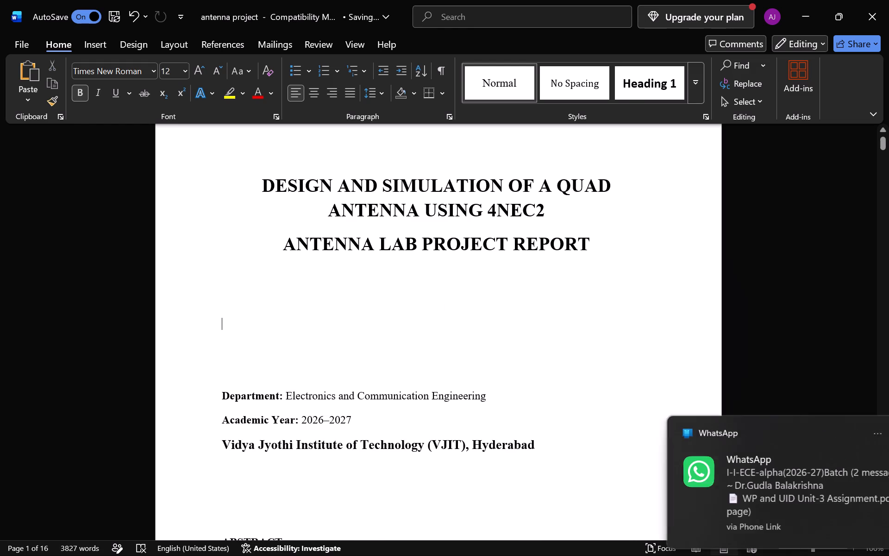
{"action": "key", "text": "Down"}
{"action": "key", "text": "Down"}
{"action": "key", "text": "Down"}
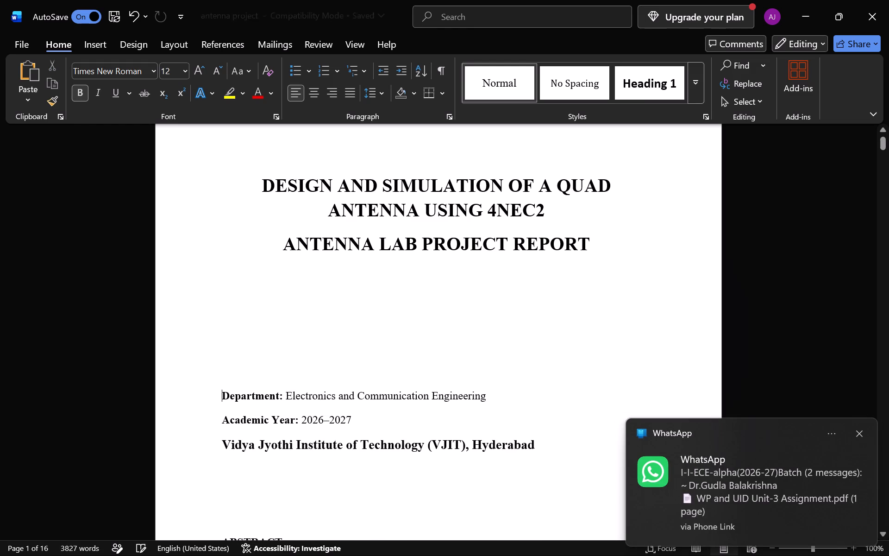
{"action": "key", "text": "Up"}
{"action": "key", "text": "Return"}
{"action": "key", "text": "Return"}
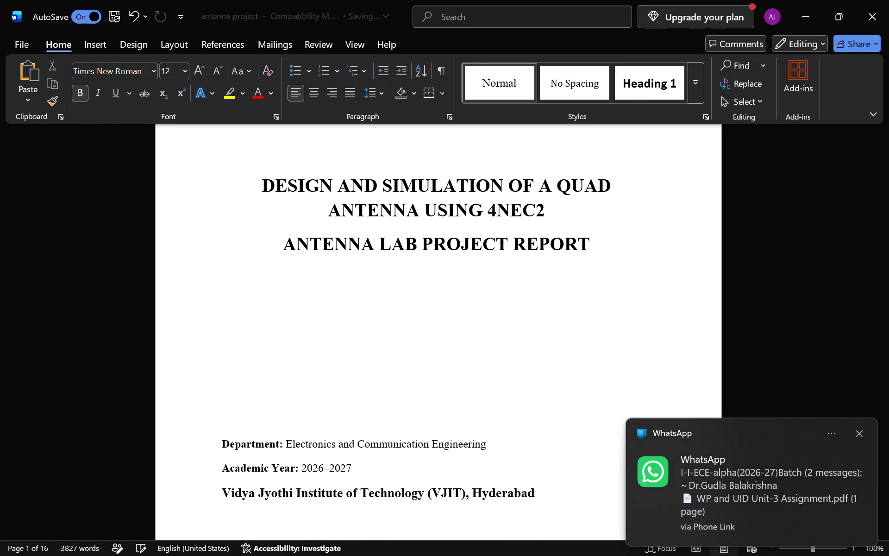
{"action": "key", "text": "Up"}
{"action": "key", "text": "Up"}
{"action": "key", "text": "ctrl+v"}
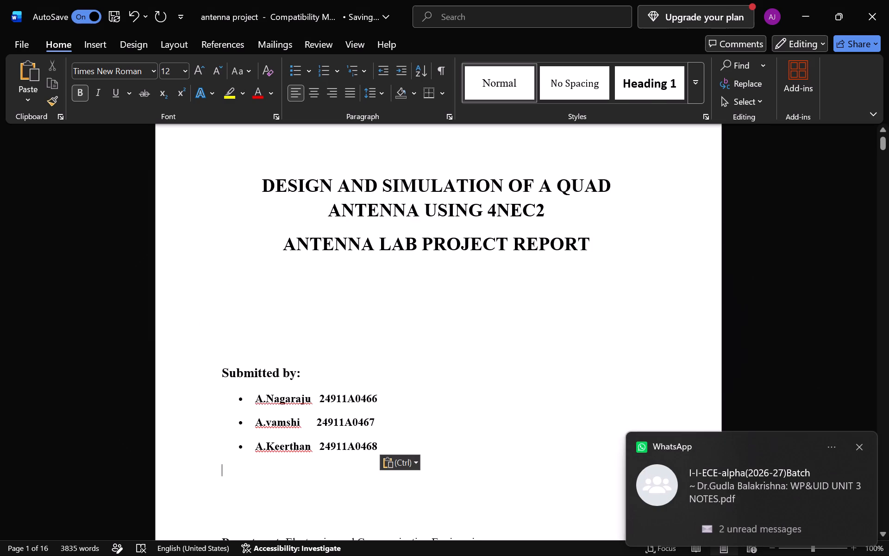
{"action": "key", "text": "ctrl+p"}
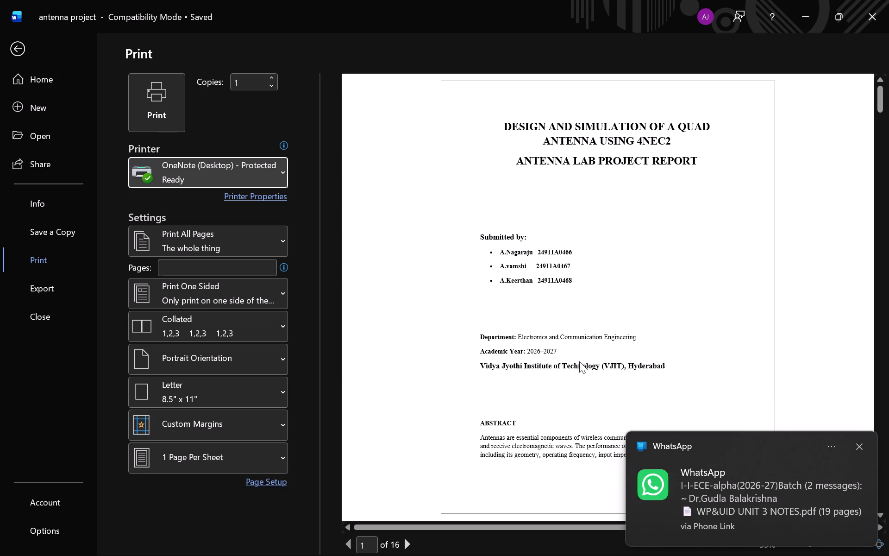
{"action": "key", "text": "Escape"}
Add four blank lines below the institute line to push the ABSTRACT section onto page 2, and check the print preview.
{"action": "scroll", "coordinate": [382, 460], "scroll_direction": "down", "scroll_amount": 2}
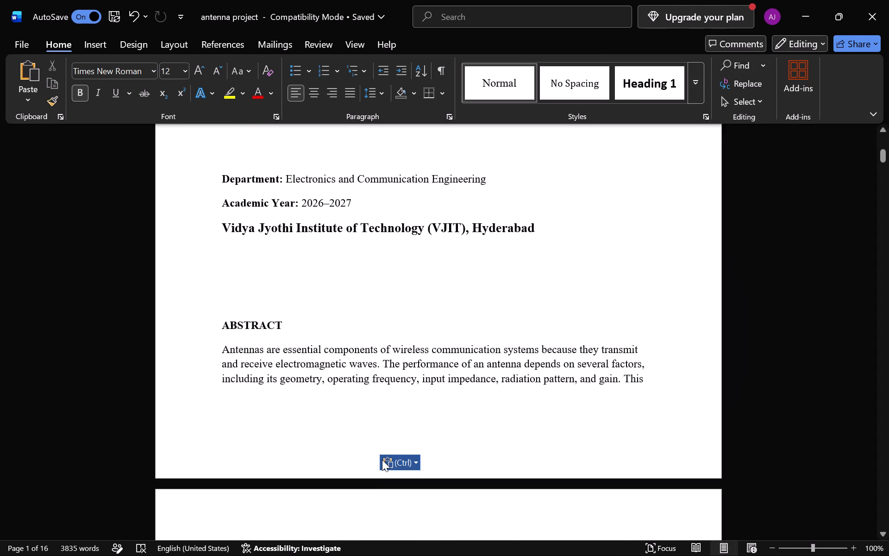
{"action": "scroll", "coordinate": [382, 460], "scroll_direction": "down", "scroll_amount": 1}
{"action": "left_click", "coordinate": [551, 217]}
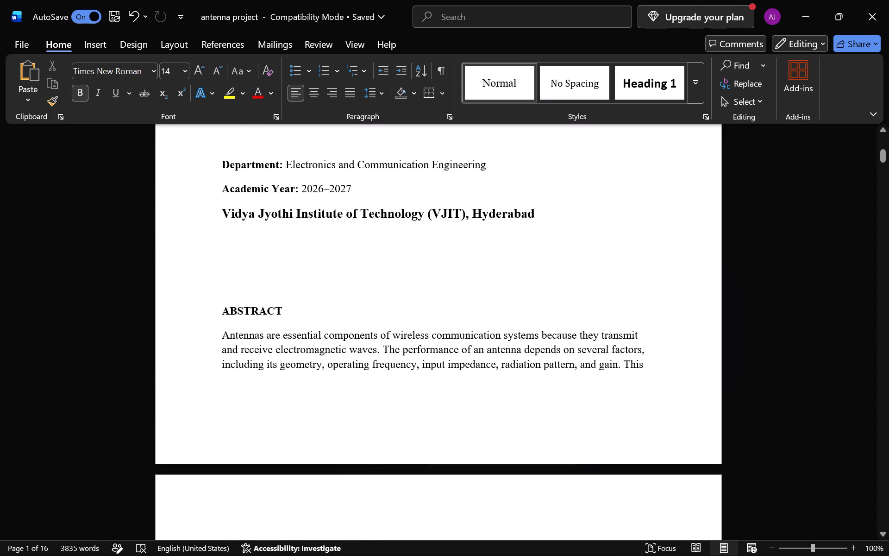
{"action": "key", "text": "Return"}
{"action": "key", "text": "Return"}
{"action": "key", "text": "Return"}
{"action": "key", "text": "Return"}
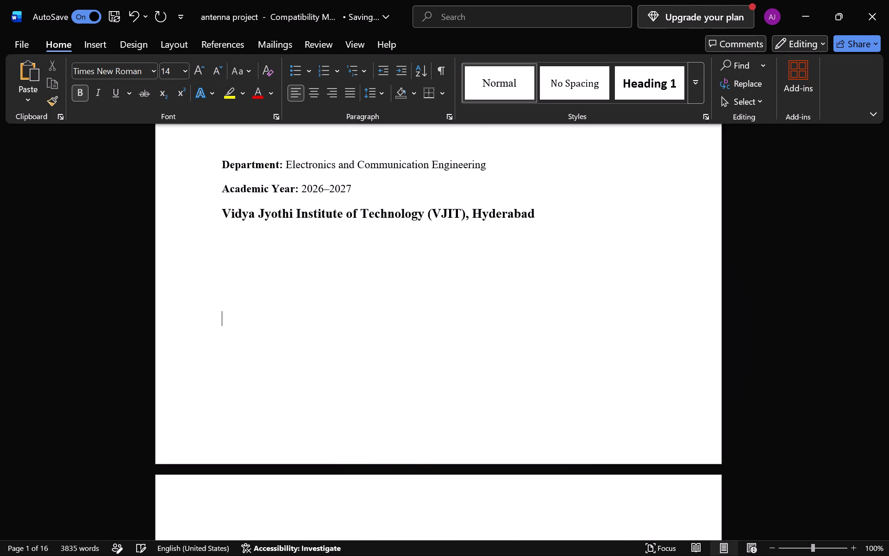
{"action": "key", "text": "ctrl+p"}
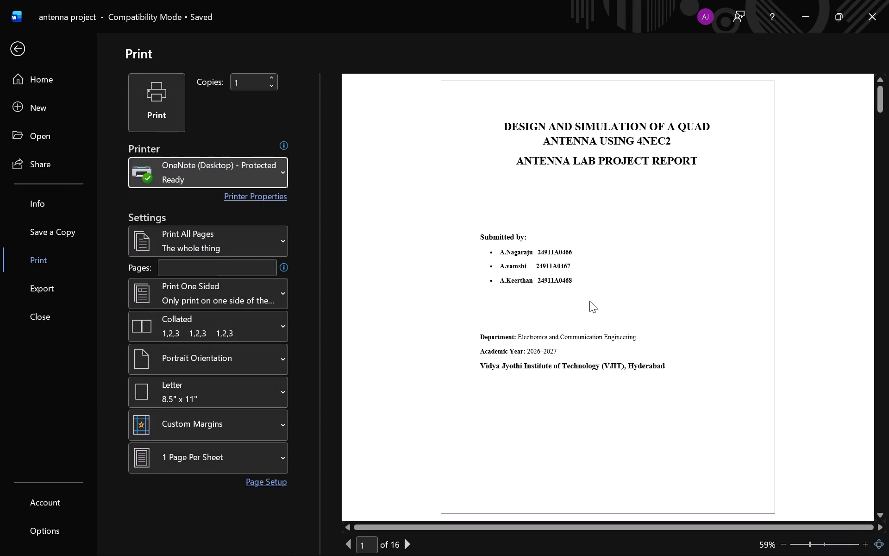
{"action": "key", "text": "Escape"}
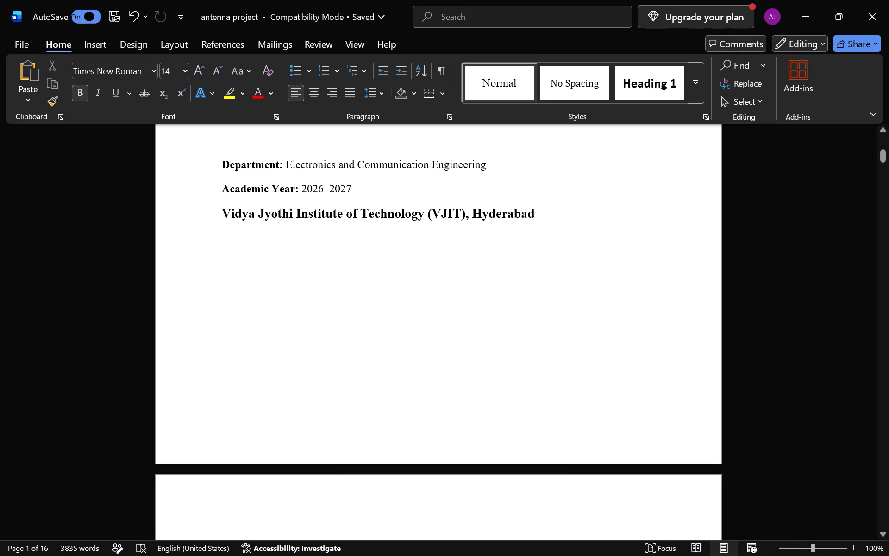
Set the Department, Academic Year and institute lines to font size 16.
{"action": "left_click_drag", "start_coordinate": [561, 209], "coordinate": [252, 177]}
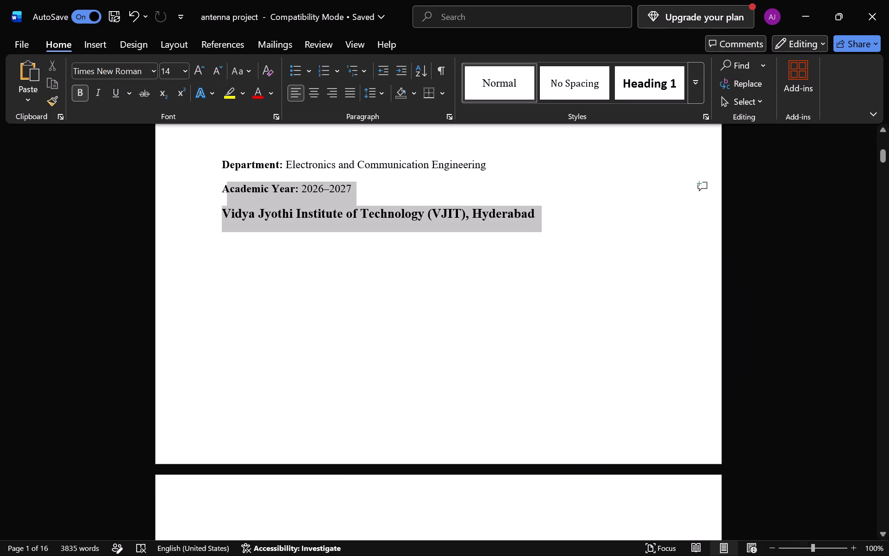
{"action": "left_click_drag", "start_coordinate": [252, 177], "coordinate": [232, 160]}
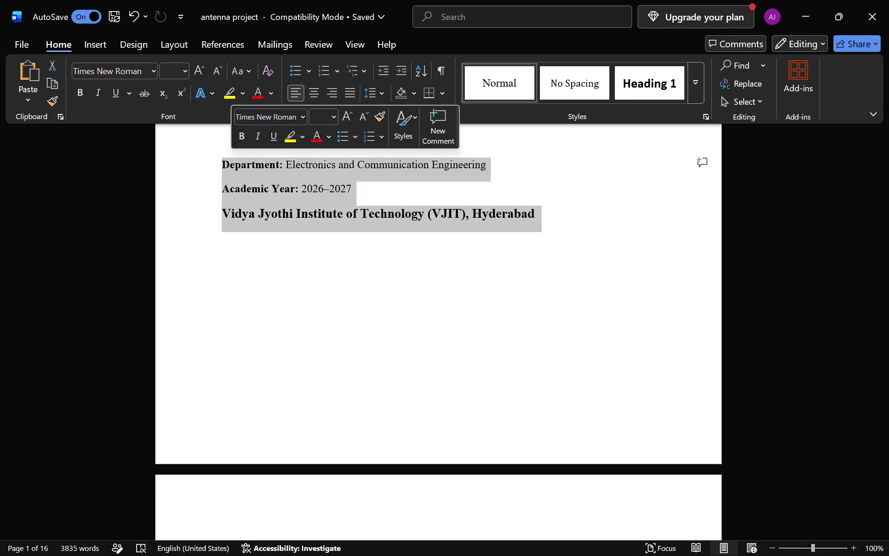
{"action": "left_click", "coordinate": [336, 119]}
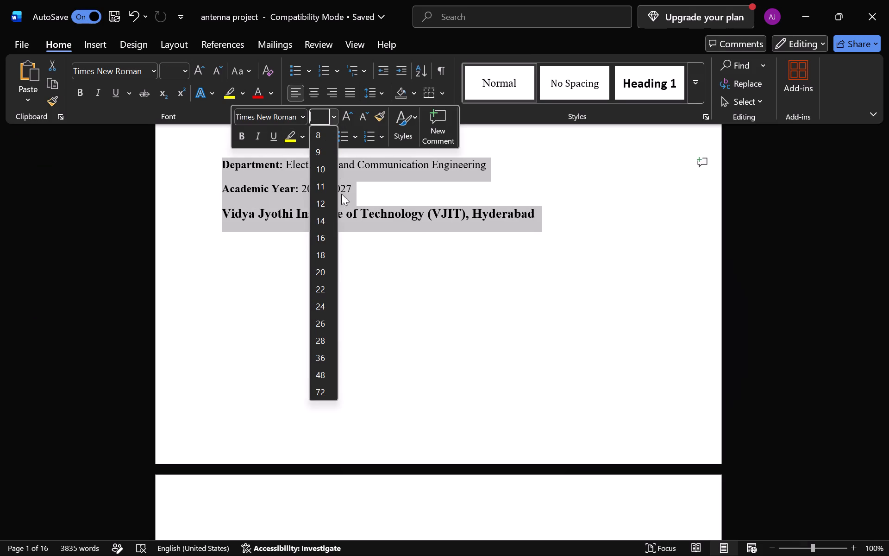
{"action": "left_click", "coordinate": [323, 239]}
{"action": "left_click", "coordinate": [457, 184]}
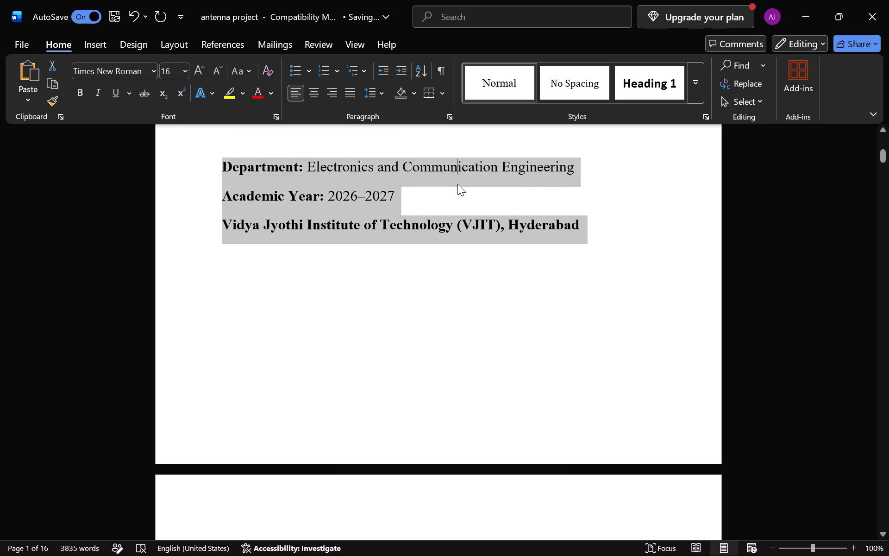
Make "Electronics and Communication Engineering" and "2026–2027" bold, and check the cover page in the print preview.
{"action": "left_click_drag", "start_coordinate": [577, 172], "coordinate": [423, 158]}
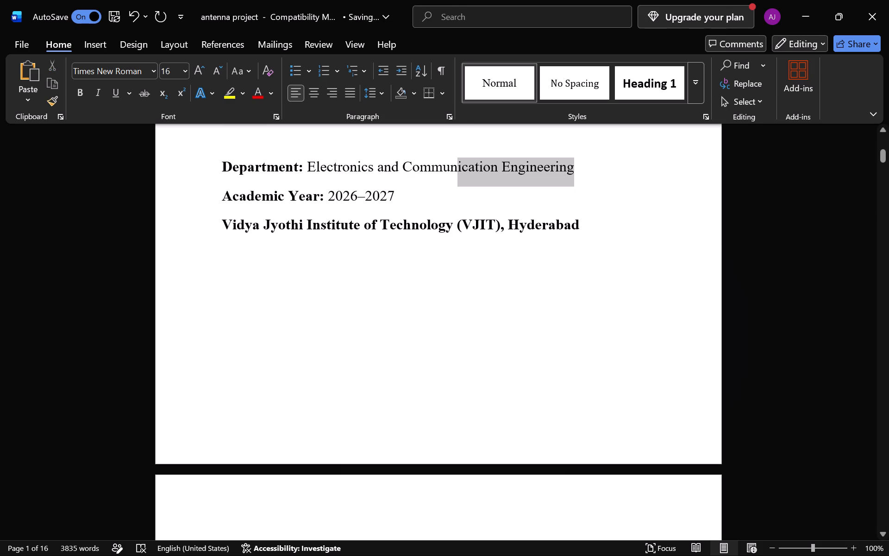
{"action": "left_click_drag", "start_coordinate": [423, 158], "coordinate": [477, 224]}
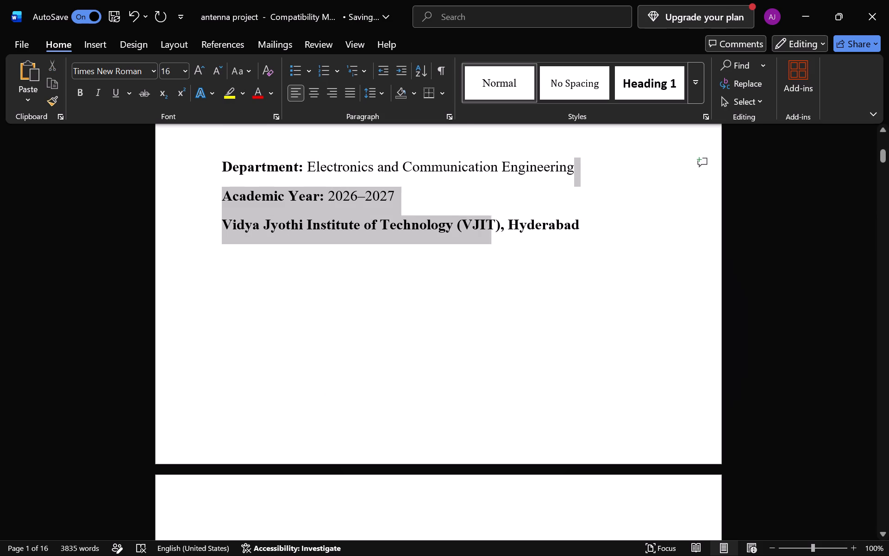
{"action": "left_click_drag", "start_coordinate": [477, 224], "coordinate": [335, 177]}
{"action": "key", "text": "ctrl+b"}
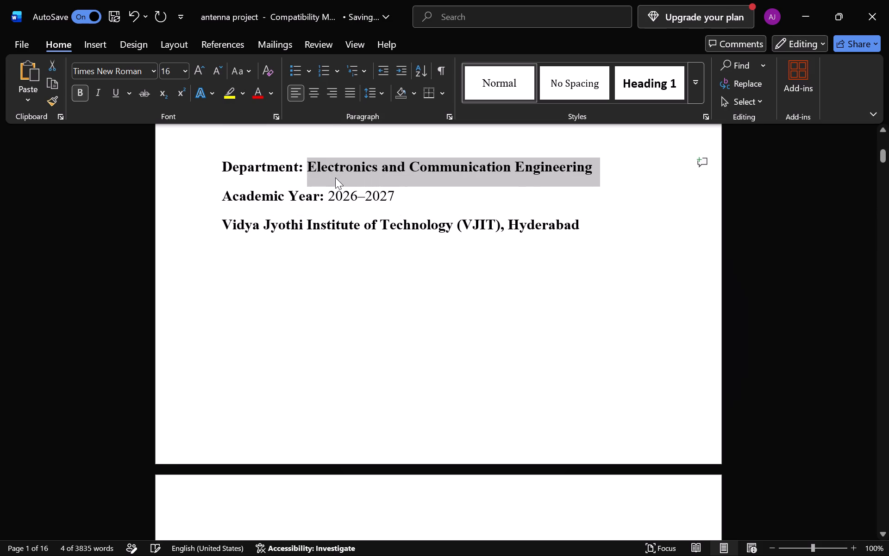
{"action": "left_click_drag", "start_coordinate": [401, 192], "coordinate": [338, 193]}
{"action": "key", "text": "ctrl+b"}
{"action": "key", "text": "ctrl+p"}
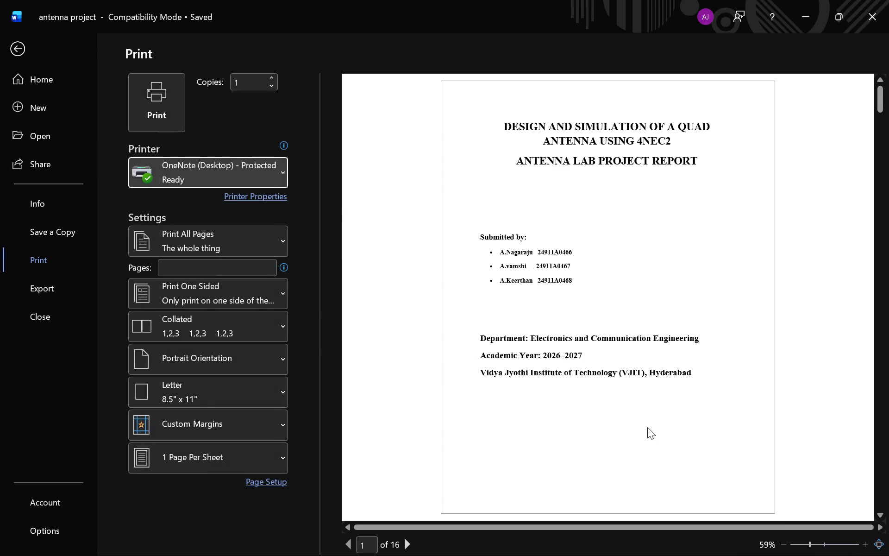
Replace the raw LaTeX gain value in the abstract's second paragraph with plain "1.4dB", removing its dollar signs.
{"action": "key", "text": "Escape"}
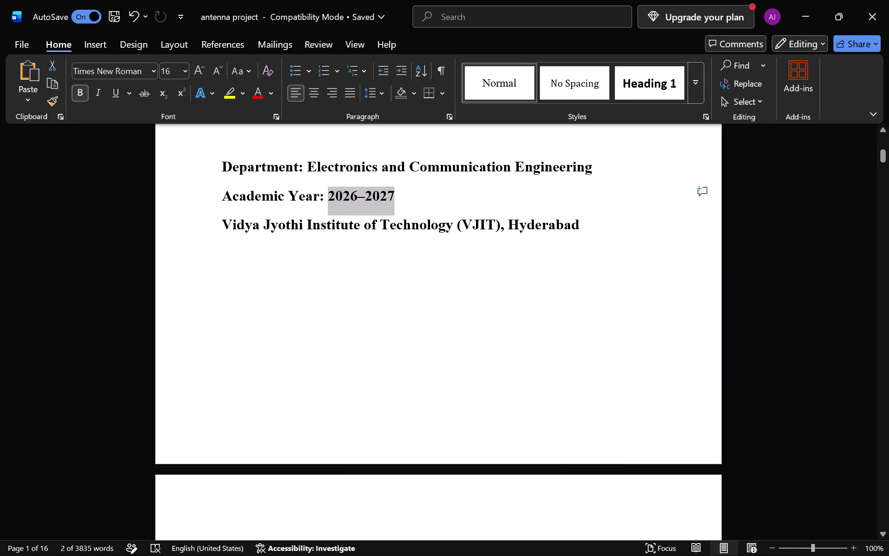
{"action": "scroll", "coordinate": [647, 427], "scroll_direction": "down", "scroll_amount": 4}
{"action": "left_click", "coordinate": [647, 427]}
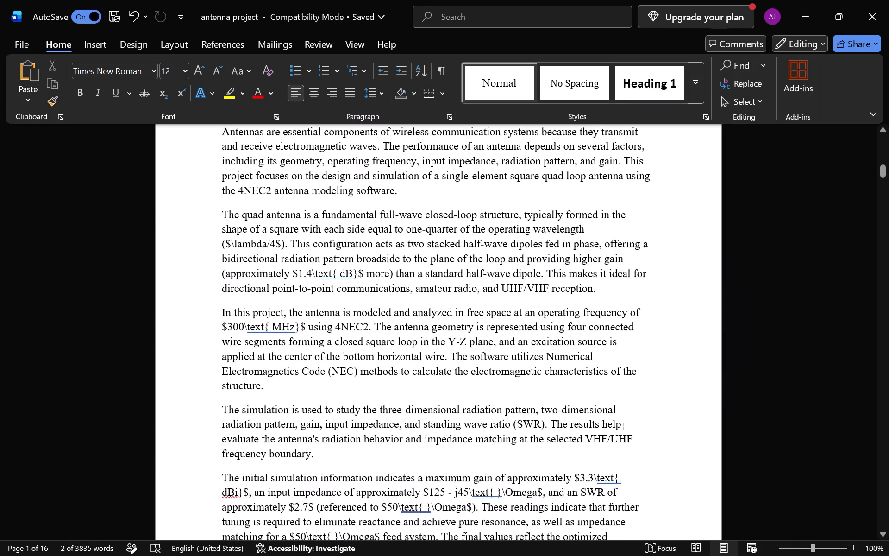
{"action": "scroll", "coordinate": [647, 434], "scroll_direction": "up", "scroll_amount": 1}
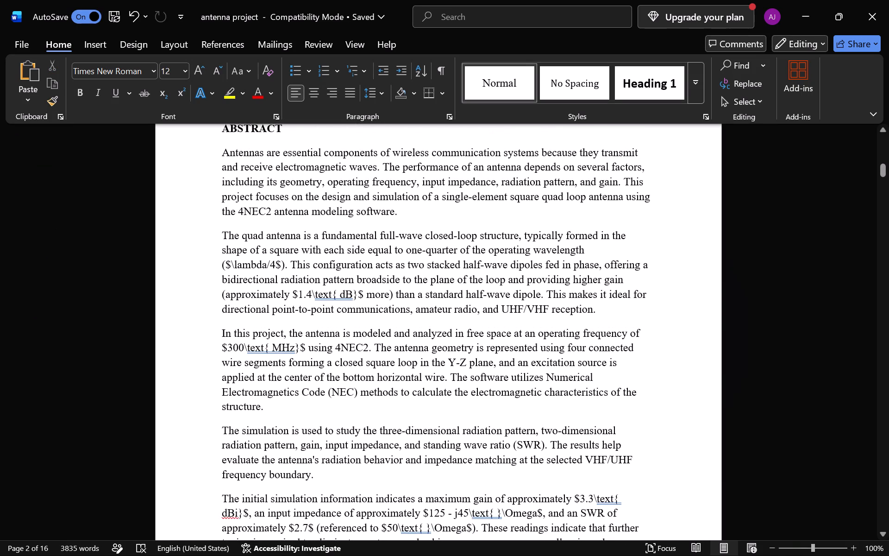
{"action": "left_click", "coordinate": [357, 294]}
{"action": "key", "text": "BackSpace"}
{"action": "key", "text": "BackSpace"}
{"action": "key", "text": "BackSpace"}
{"action": "key", "text": "BackSpace"}
{"action": "key", "text": "BackSpace"}
{"action": "key", "text": "BackSpace"}
{"action": "key", "text": "BackSpace"}
{"action": "key", "text": "BackSpace"}
{"action": "key", "text": "BackSpace"}
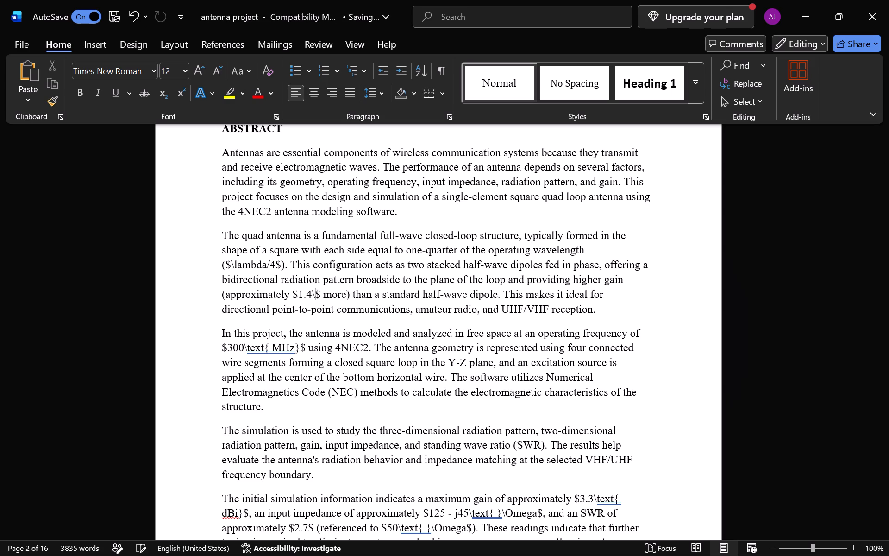
{"action": "key", "text": "BackSpace"}
{"action": "type", "text": "dB"}
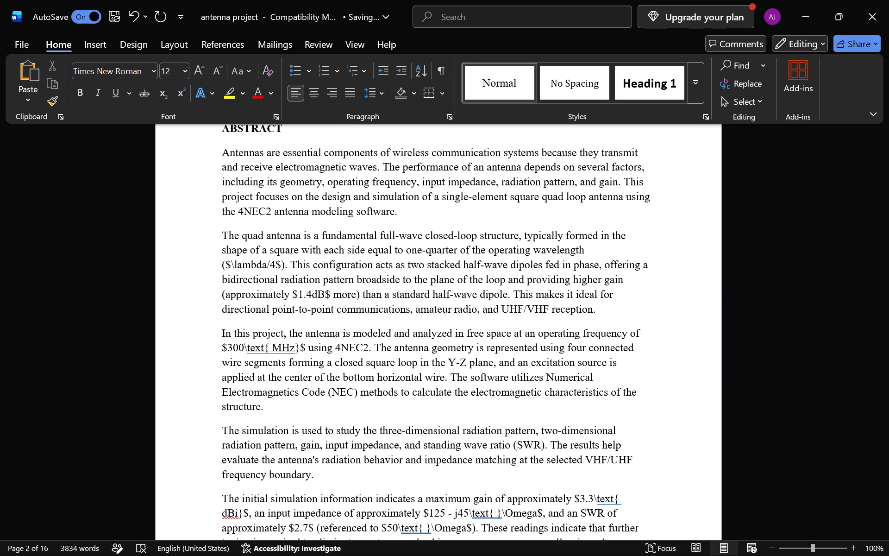
{"action": "key", "text": "Right"}
{"action": "key", "text": "BackSpace"}
{"action": "key", "text": "Left"}
{"action": "key", "text": "Left"}
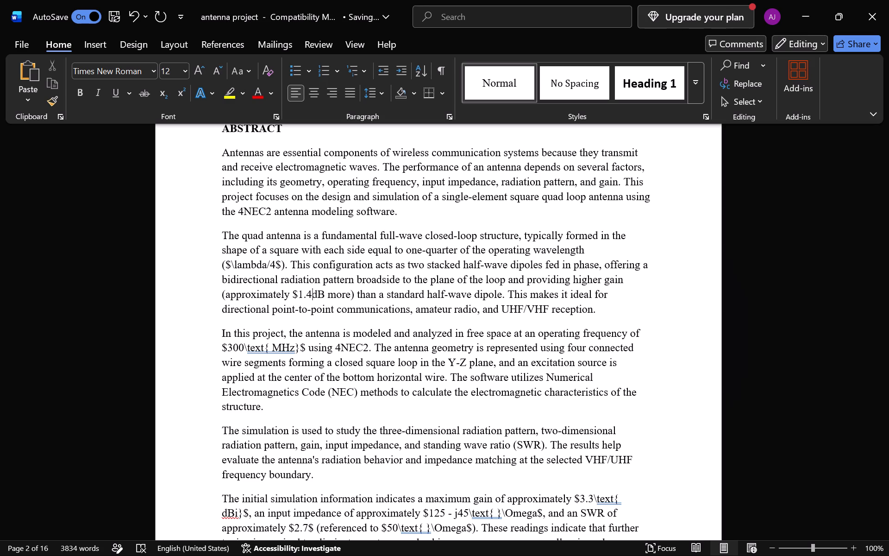
{"action": "key", "text": "Left"}
{"action": "key", "text": "Left"}
{"action": "key", "text": "Left"}
{"action": "key", "text": "BackSpace"}
Replace the LaTeX wavelength expression in parentheses in the abstract's second paragraph with "lambda4".
{"action": "left_click", "coordinate": [283, 265]}
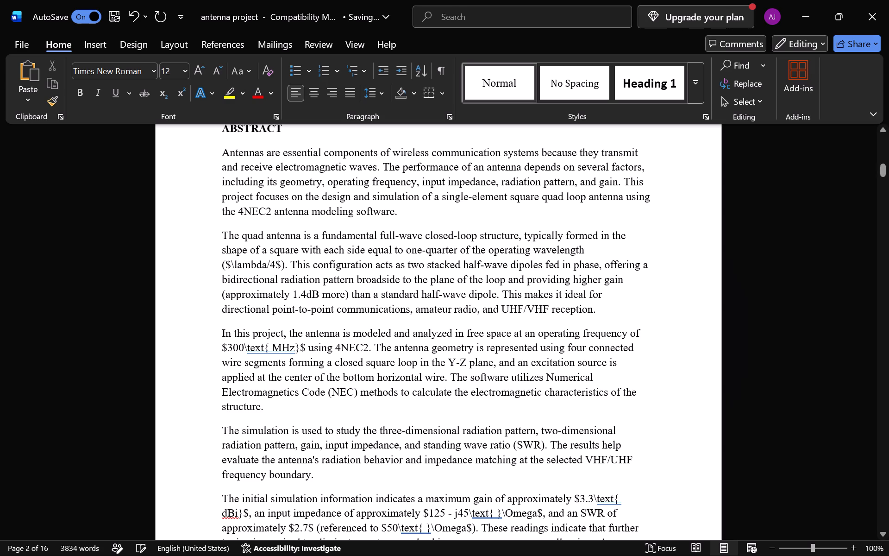
{"action": "key", "text": "Left"}
{"action": "key", "text": "BackSpace"}
{"action": "key", "text": "BackSpace"}
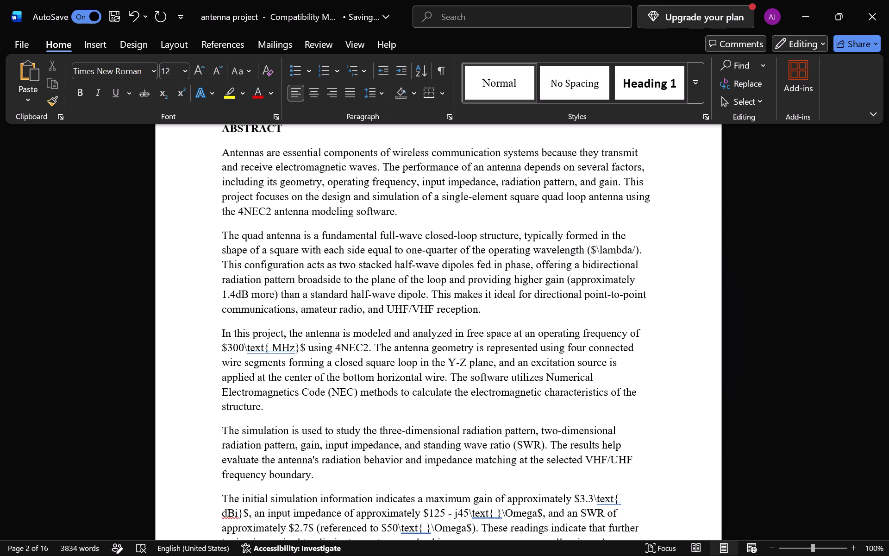
{"action": "key", "text": "BackSpace"}
{"action": "key", "text": "4"}
{"action": "key", "text": "Left"}
{"action": "key", "text": "Left"}
{"action": "key", "text": "Left"}
{"action": "key", "text": "Left"}
{"action": "key", "text": "Left"}
{"action": "key", "text": "Left"}
{"action": "key", "text": "BackSpace"}
{"action": "key", "text": "BackSpace"}
{"action": "key", "text": "BackSpace"}
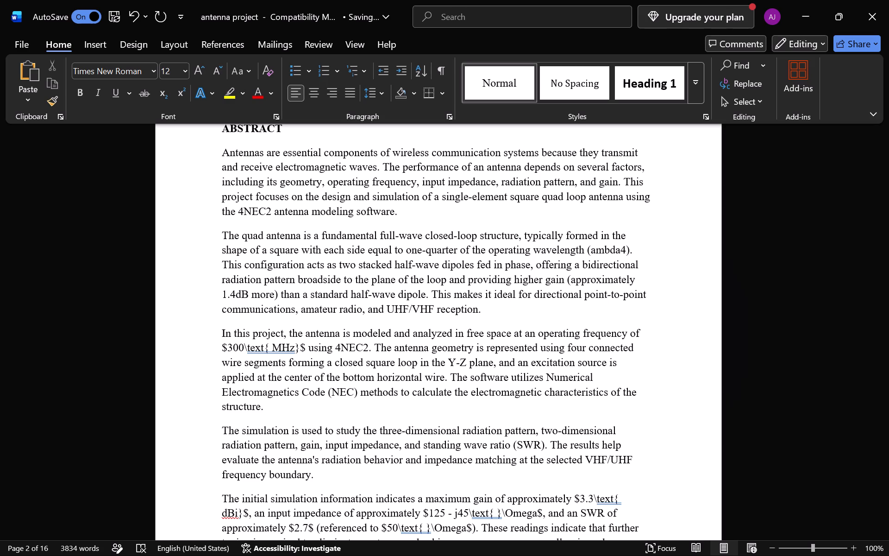
{"action": "key", "text": "l"}
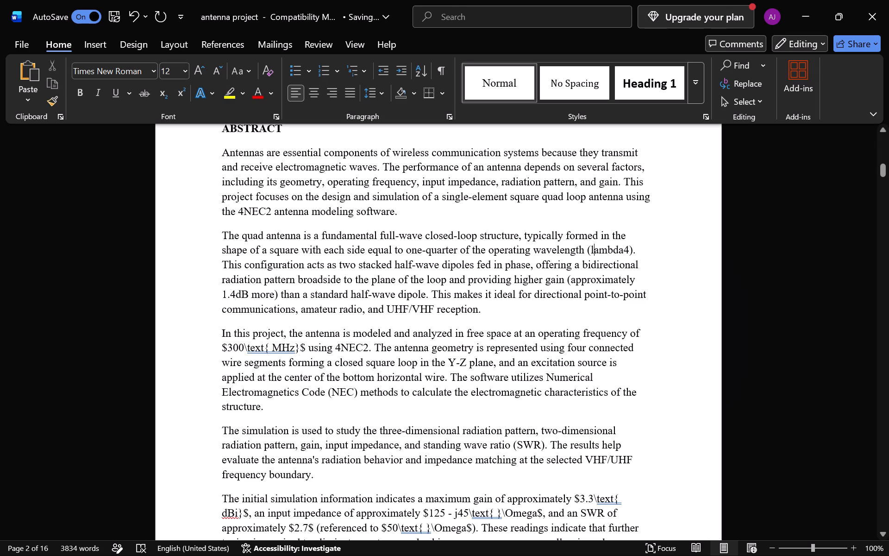
Replace the LaTeX operating frequency in the abstract's third paragraph with plain "300MHz".
{"action": "left_click_drag", "start_coordinate": [307, 350], "coordinate": [253, 347]}
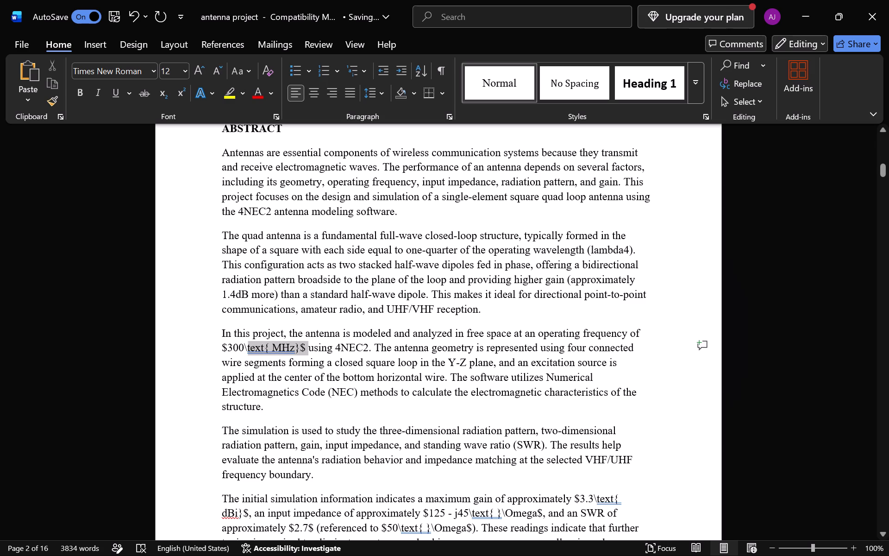
{"action": "left_click_drag", "start_coordinate": [253, 347], "coordinate": [244, 348]}
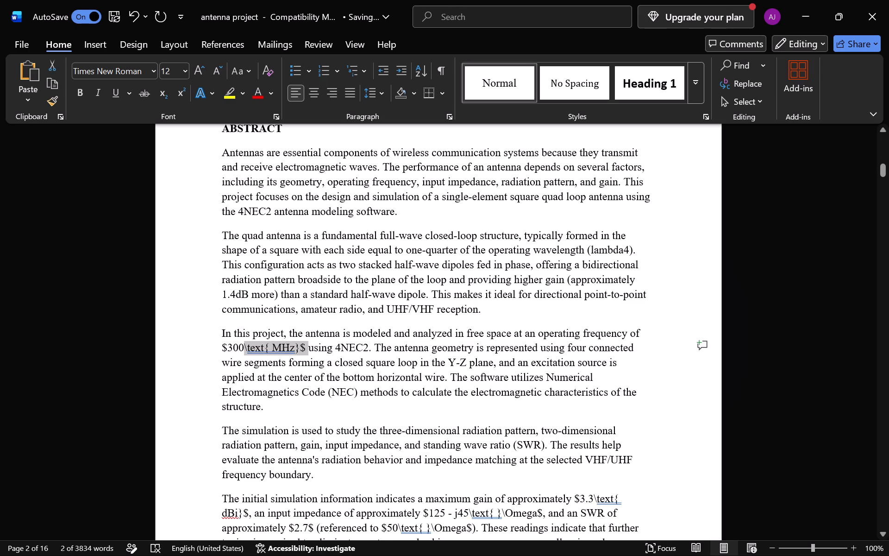
{"action": "type", "text": "MH"}
{"action": "key", "text": "z"}
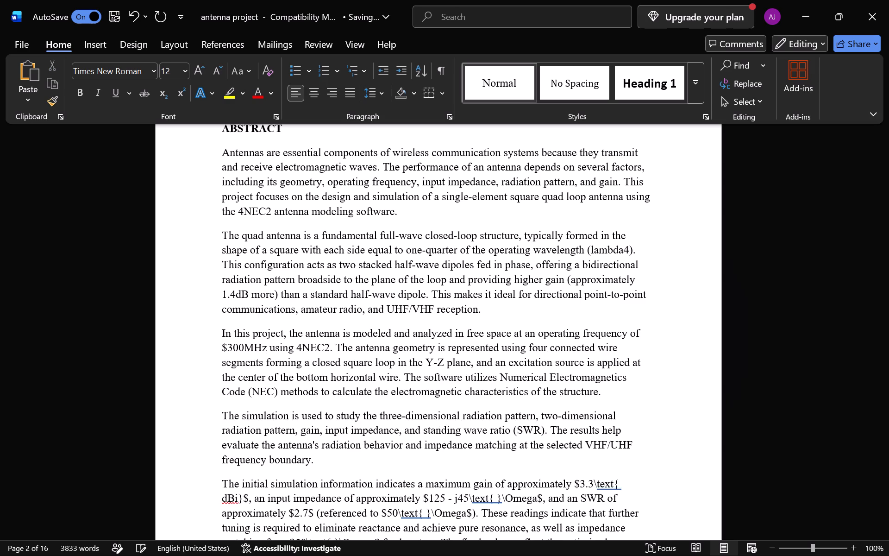
{"action": "key", "text": "Left"}
{"action": "key", "text": "Left"}
{"action": "key", "text": "Left"}
{"action": "key", "text": "Left"}
{"action": "key", "text": "Left"}
{"action": "key", "text": "Left"}
{"action": "key", "text": "BackSpace"}
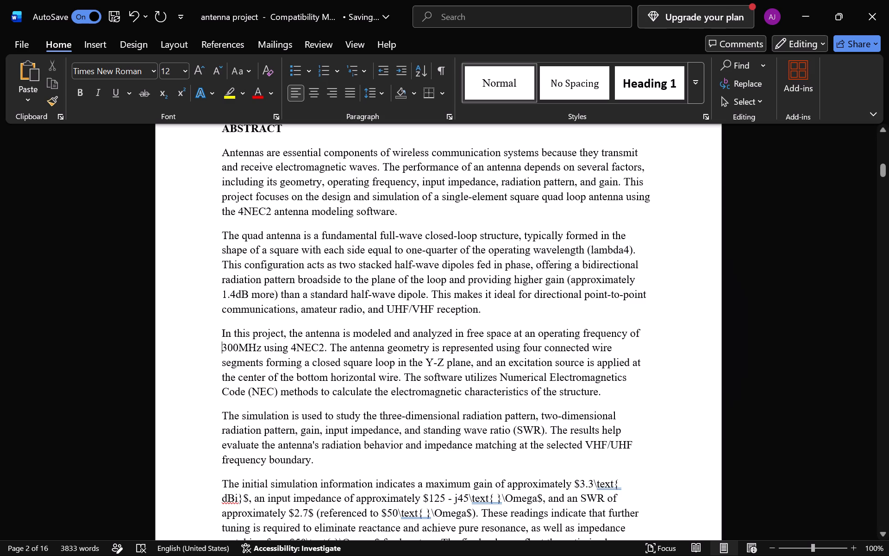
Justify the first four paragraphs of the abstract.
{"action": "left_click_drag", "start_coordinate": [223, 158], "coordinate": [609, 455]}
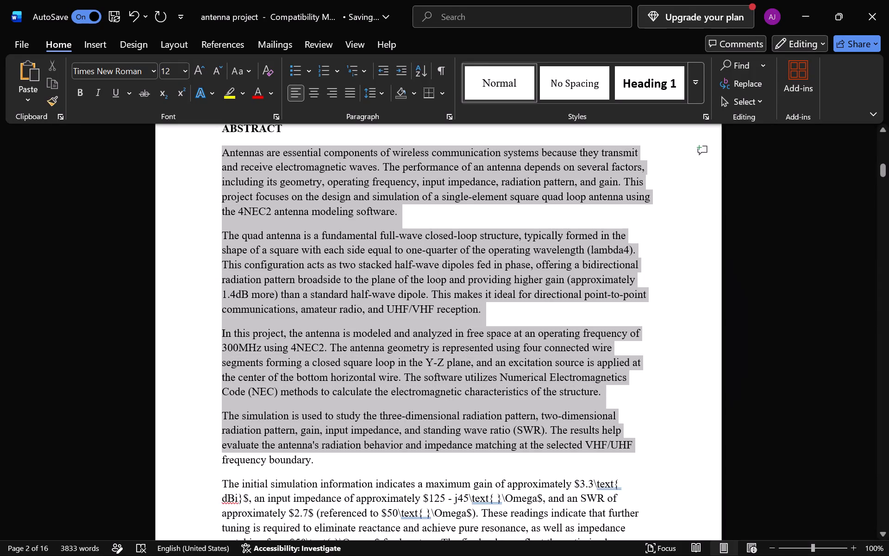
{"action": "left_click_drag", "start_coordinate": [609, 455], "coordinate": [331, 461]}
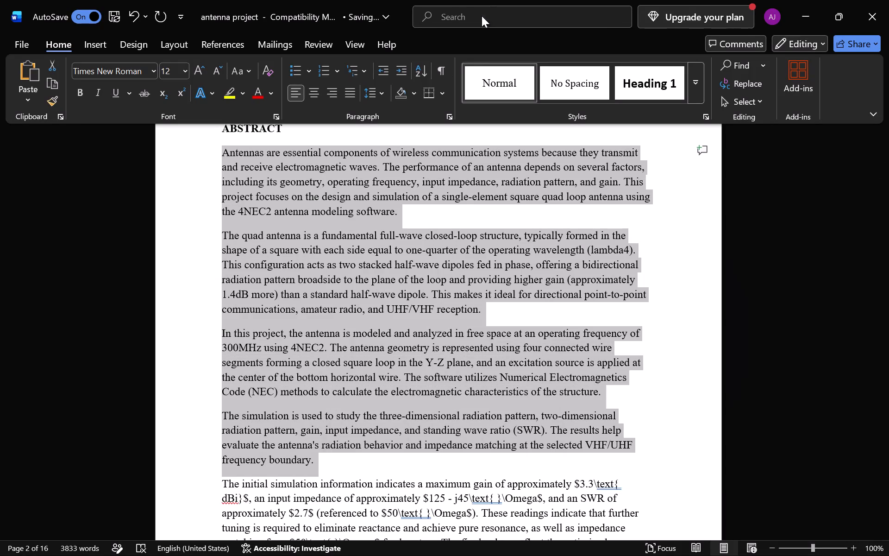
{"action": "left_click", "coordinate": [479, 15]}
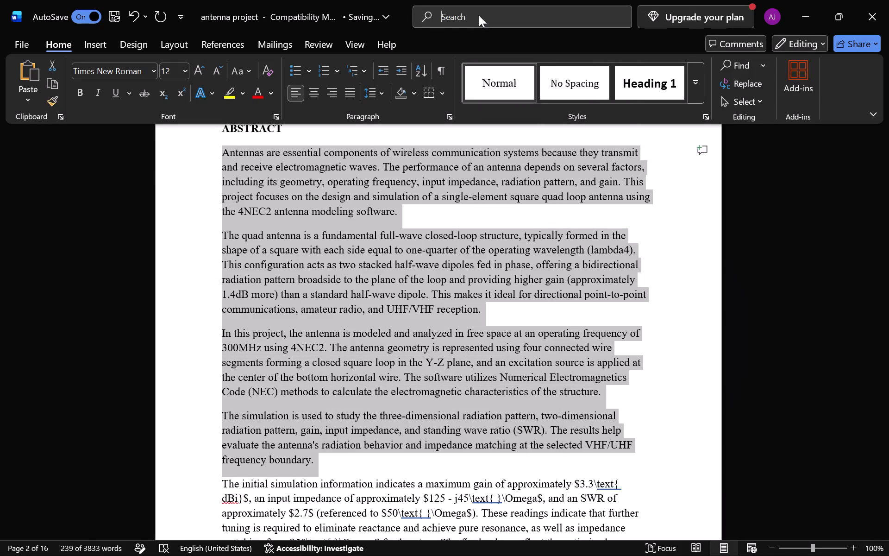
{"action": "left_click", "coordinate": [466, 73]}
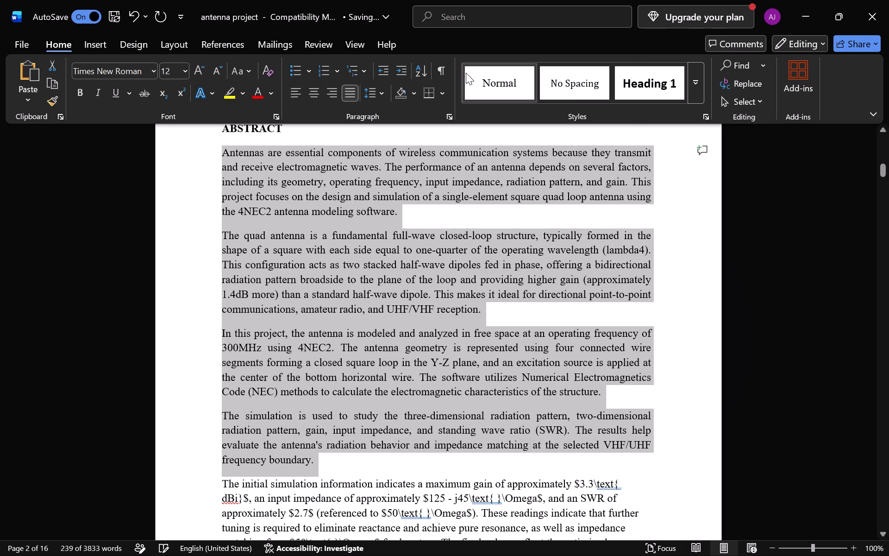
{"action": "left_click", "coordinate": [659, 310]}
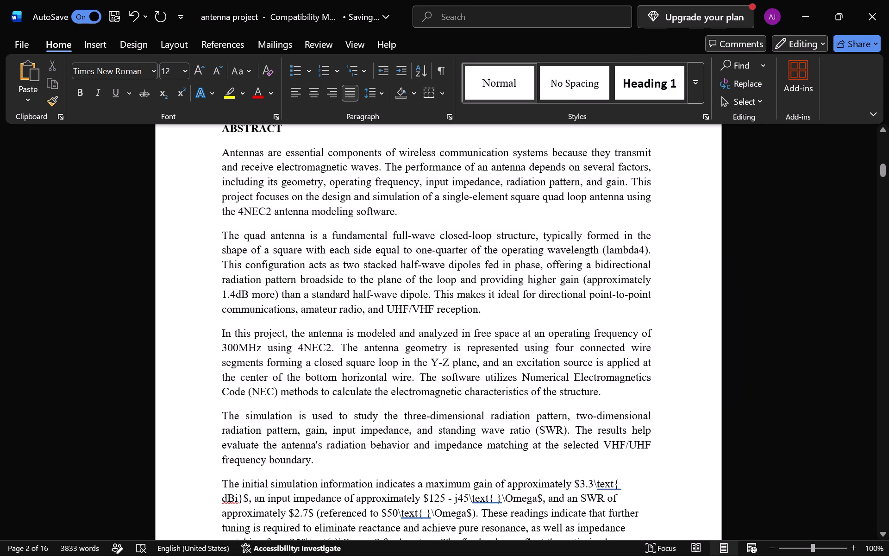
Replace the LaTeX maximum gain value in the abstract's "initial simulation information" paragraph with plain "3.3dBi".
{"action": "scroll", "coordinate": [657, 348], "scroll_direction": "down", "scroll_amount": 1}
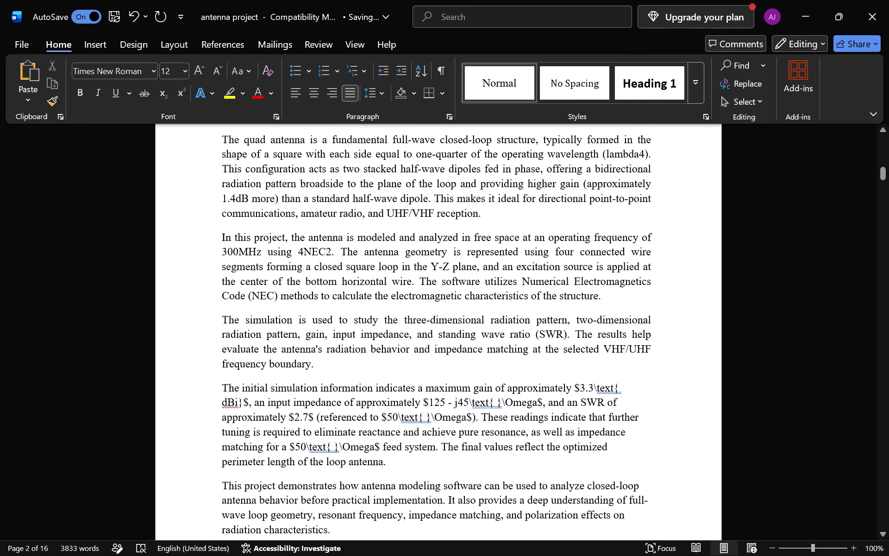
{"action": "left_click", "coordinate": [626, 377]}
{"action": "key", "text": "Down"}
{"action": "left_click", "coordinate": [624, 391]}
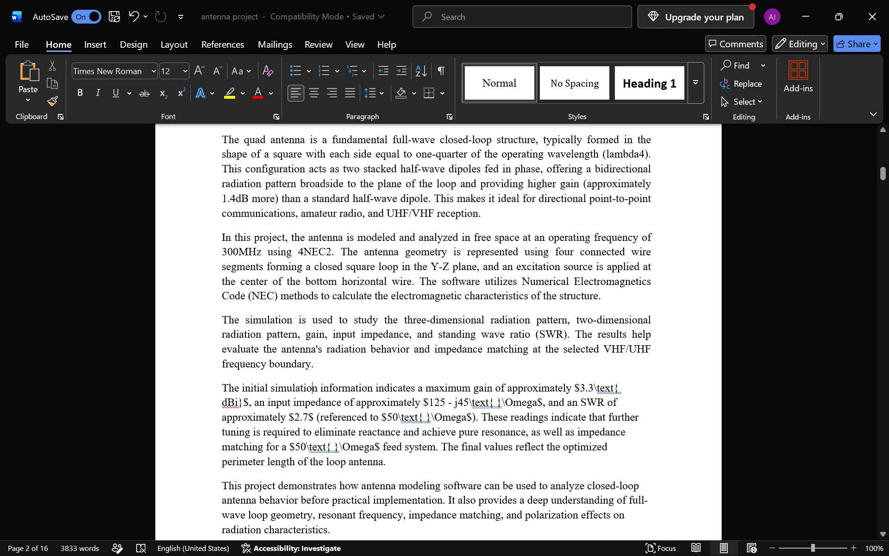
{"action": "key", "text": "BackSpace"}
{"action": "key", "text": "BackSpace"}
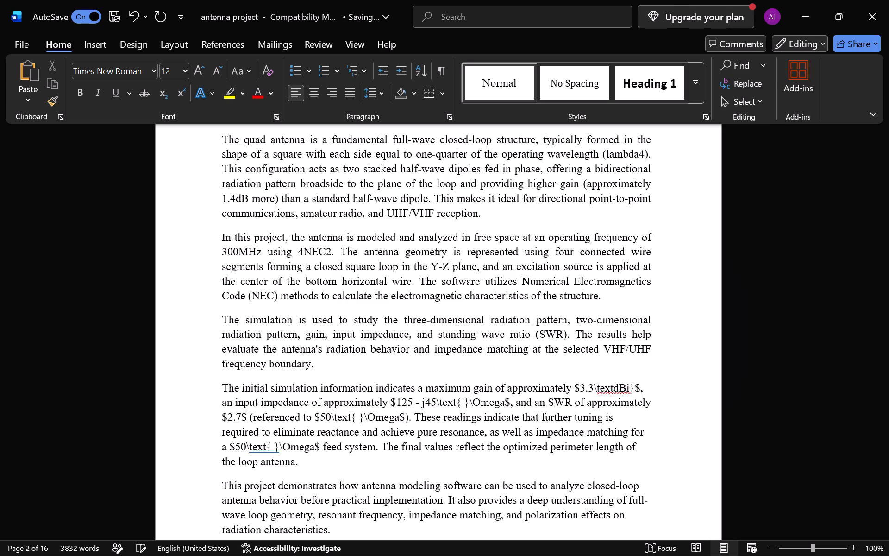
{"action": "key", "text": "Right"}
{"action": "key", "text": "Left"}
{"action": "key", "text": "BackSpace"}
{"action": "key", "text": "BackSpace"}
{"action": "key", "text": "BackSpace"}
{"action": "key", "text": "BackSpace"}
{"action": "key", "text": "BackSpace"}
{"action": "key", "text": "Right"}
{"action": "key", "text": "Right"}
{"action": "key", "text": "Right"}
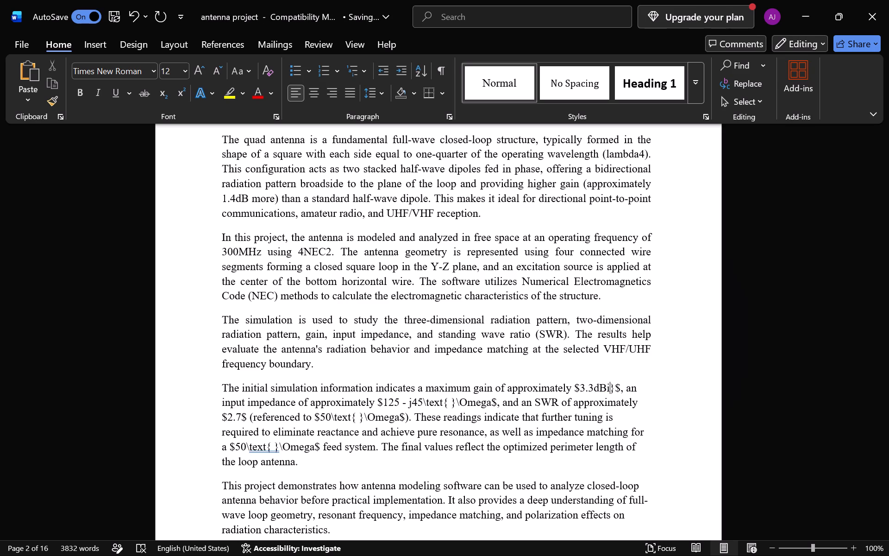
{"action": "key", "text": "Right"}
{"action": "key", "text": "Right"}
{"action": "key", "text": "BackSpace"}
{"action": "key", "text": "BackSpace"}
{"action": "key", "text": "BackSpace"}
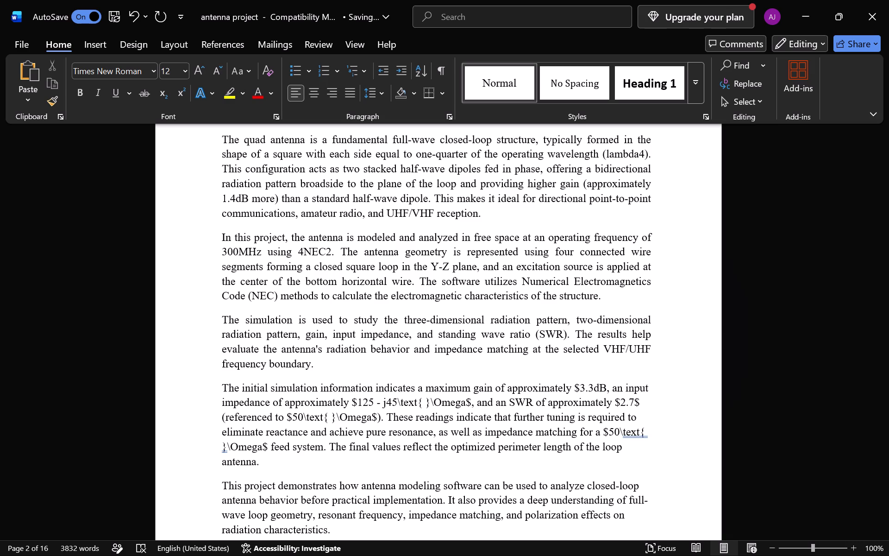
{"action": "key", "text": "i"}
{"action": "key", "text": "Left"}
{"action": "key", "text": "Left"}
{"action": "key", "text": "Left"}
{"action": "key", "text": "Left"}
{"action": "key", "text": "Left"}
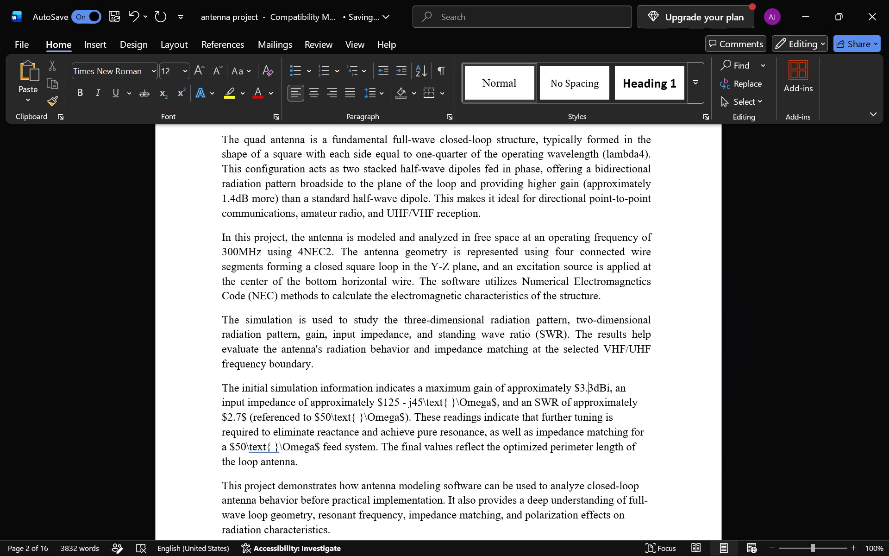
{"action": "key", "text": "Left"}
{"action": "key", "text": "BackSpace"}
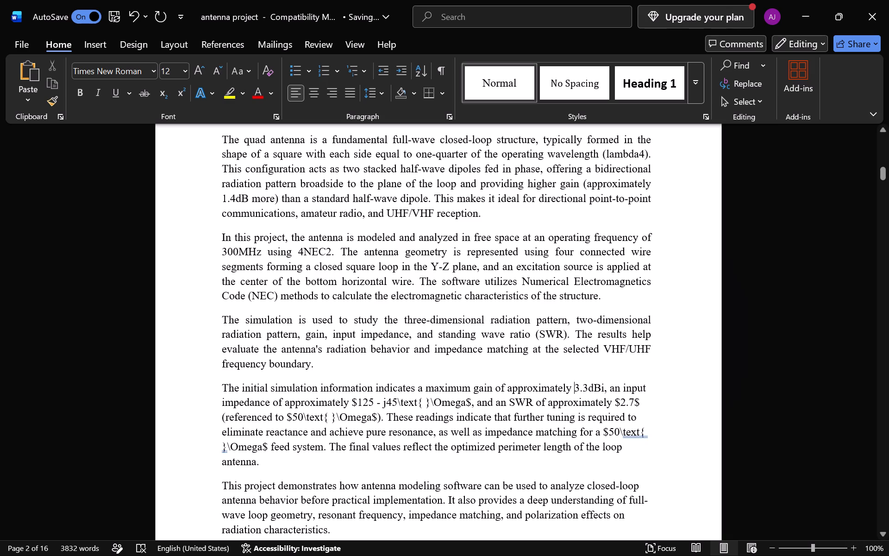
Remove the dollar signs around the SWR value and the space after it, leaving "2.7(referenced" in the same paragraph.
{"action": "left_click", "coordinate": [654, 403]}
{"action": "key", "text": "BackSpace"}
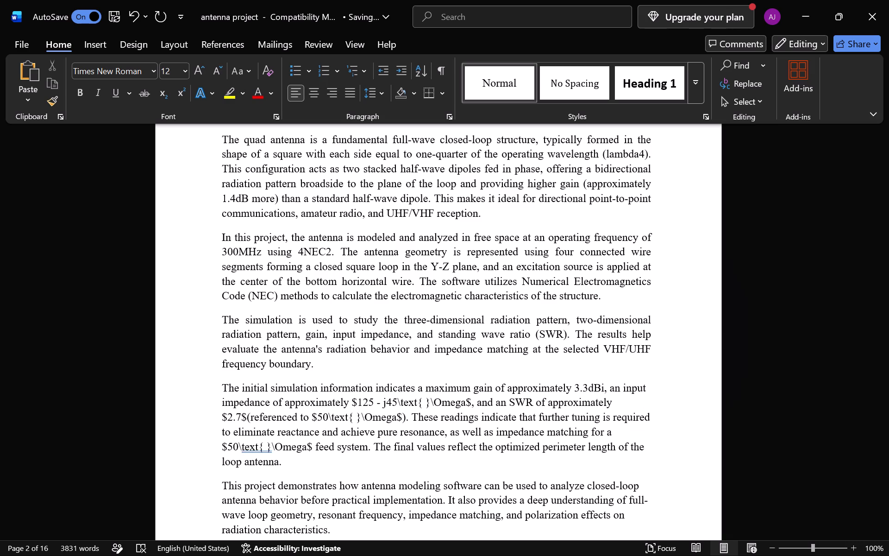
{"action": "key", "text": "BackSpace"}
{"action": "key", "text": "Left"}
{"action": "key", "text": "Left"}
{"action": "key", "text": "Left"}
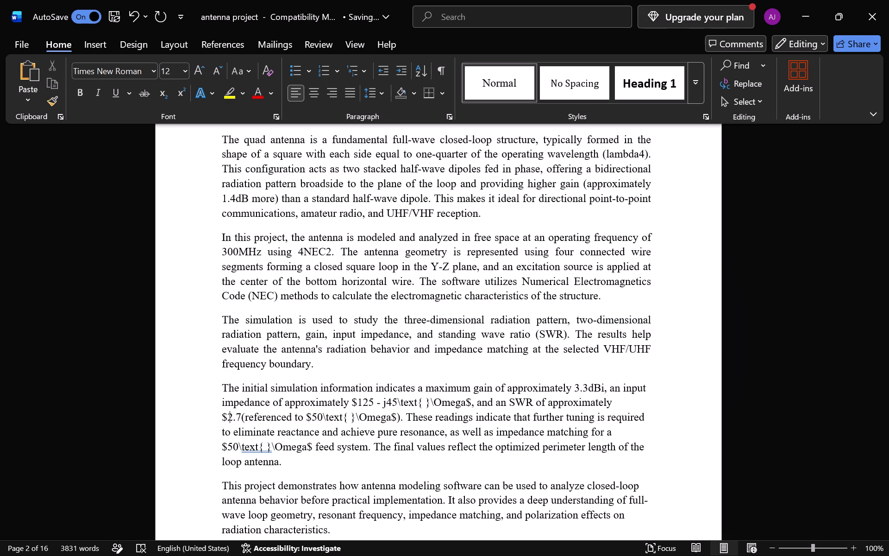
{"action": "key", "text": "BackSpace"}
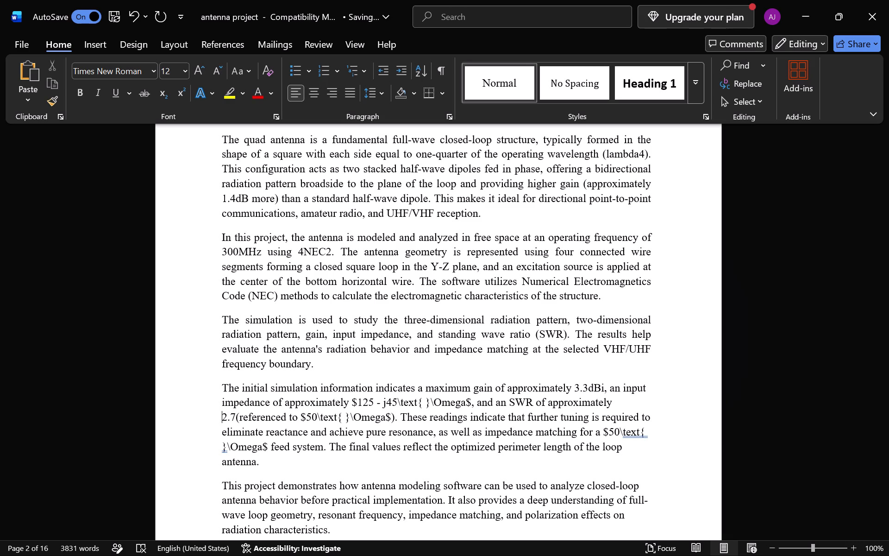
Strip the LaTeX markup from the feed system impedance in the abstract's "initial simulation information" paragraph, leaving plain "50 Omega".
{"action": "left_click_drag", "start_coordinate": [665, 437], "coordinate": [628, 437]}
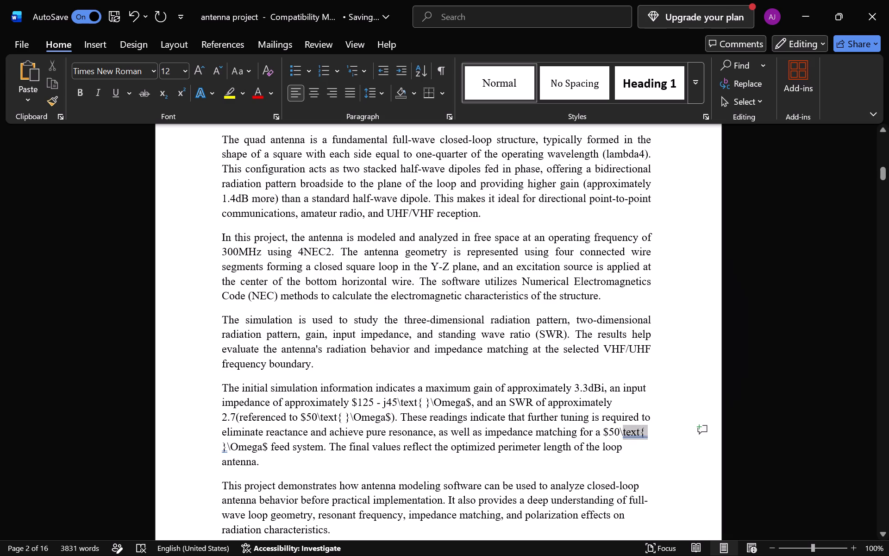
{"action": "left_click_drag", "start_coordinate": [628, 437], "coordinate": [622, 436]}
{"action": "key", "text": "BackSpace"}
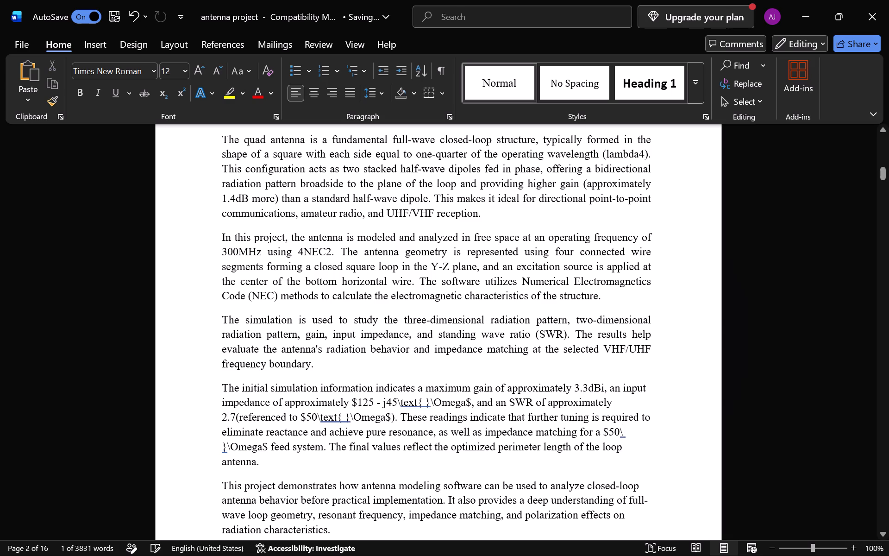
{"action": "key", "text": "BackSpace"}
{"action": "key", "text": "Left"}
{"action": "key", "text": "Left"}
{"action": "key", "text": "BackSpace"}
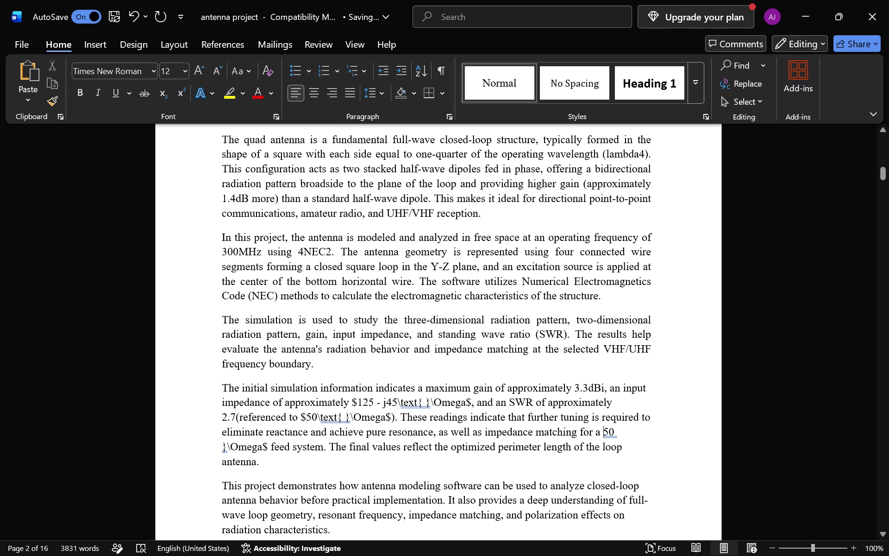
{"action": "left_click", "coordinate": [266, 454]}
{"action": "key", "text": "BackSpace"}
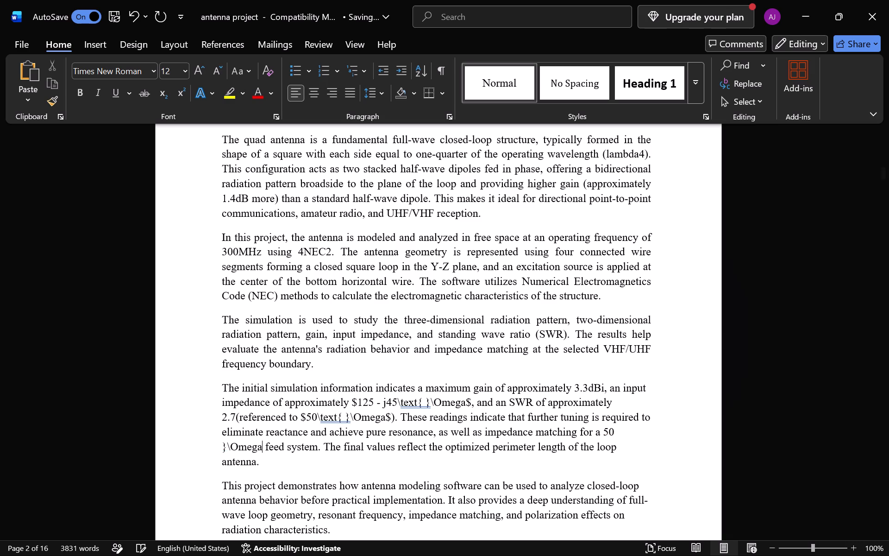
{"action": "left_click", "coordinate": [229, 444]}
{"action": "key", "text": "BackSpace"}
{"action": "key", "text": "BackSpace"}
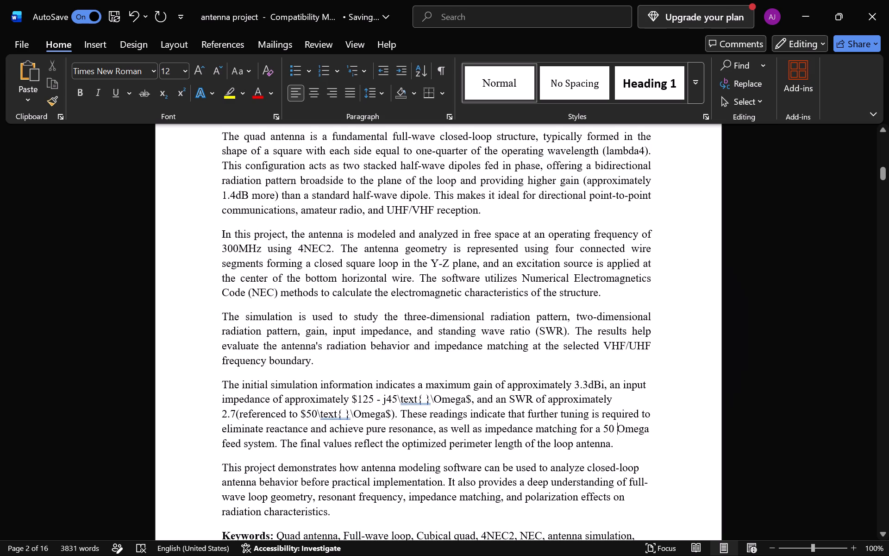
Delete the bracketed "referenced to" impedance note following the SWR value 2.7 in the same abstract paragraph.
{"action": "left_click_drag", "start_coordinate": [398, 416], "coordinate": [319, 413]}
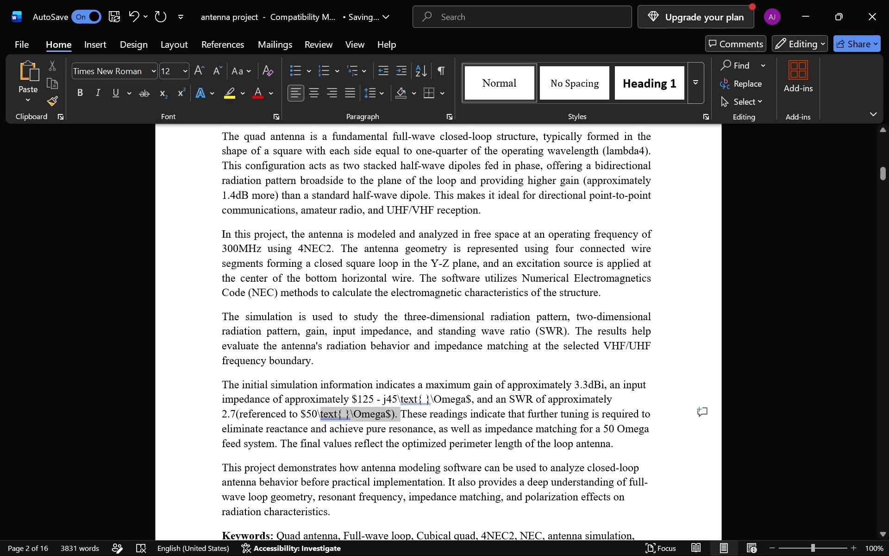
{"action": "left_click_drag", "start_coordinate": [319, 413], "coordinate": [278, 410]}
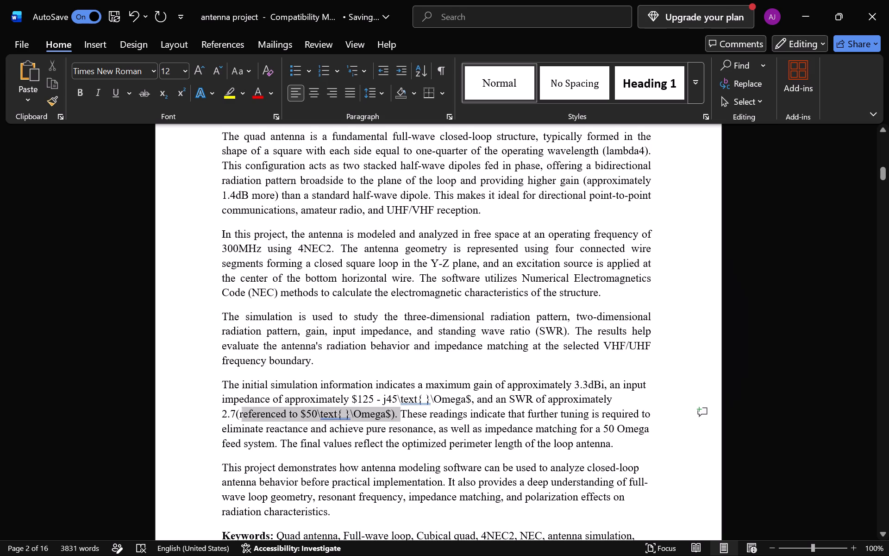
{"action": "left_click_drag", "start_coordinate": [278, 410], "coordinate": [249, 413]}
{"action": "left_click_drag", "start_coordinate": [249, 413], "coordinate": [247, 414]}
{"action": "key", "text": "BackSpace"}
{"action": "key", "text": "BackSpace"}
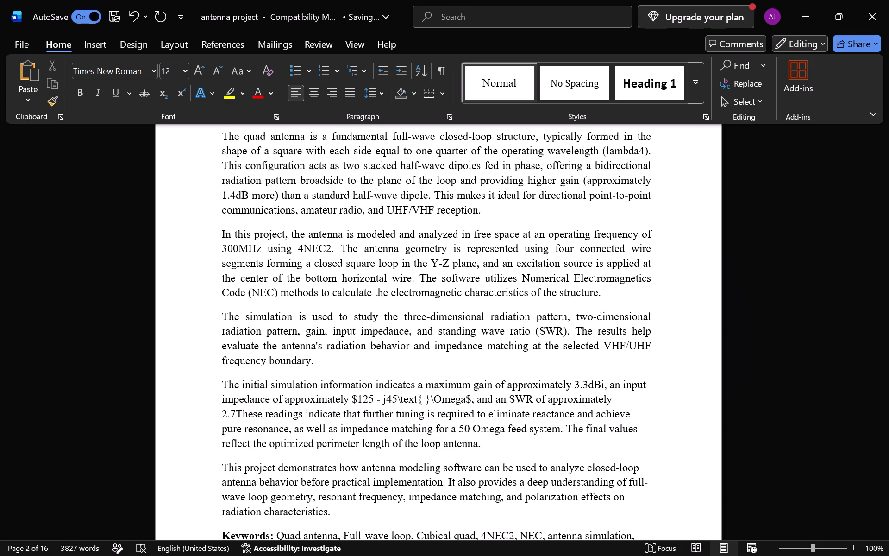
Add a period after the SWR value 2.7 in the abstract's "initial simulation information" paragraph.
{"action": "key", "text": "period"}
Justify the abstract's last two paragraphs, from "The initial simulation information" through "radiation characteristics.".
{"action": "scroll", "coordinate": [373, 494], "scroll_direction": "down", "scroll_amount": 1}
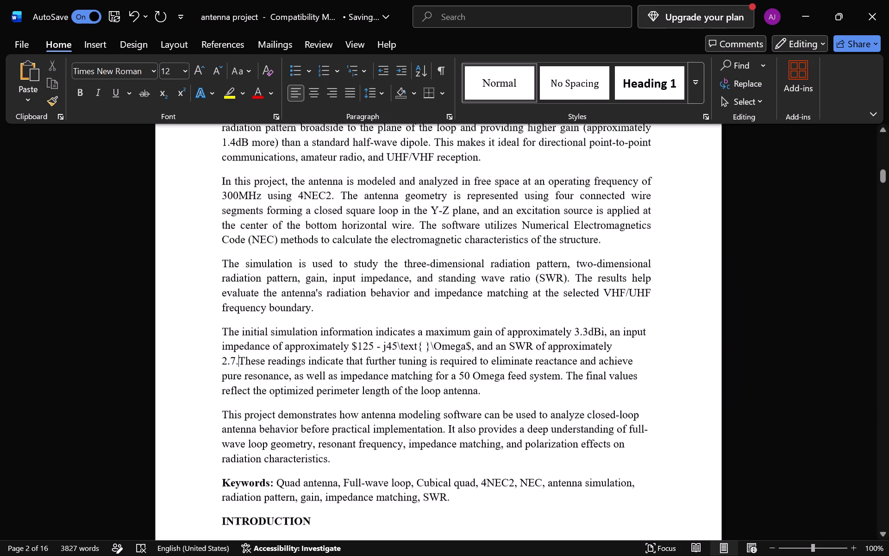
{"action": "scroll", "coordinate": [373, 494], "scroll_direction": "down", "scroll_amount": 1}
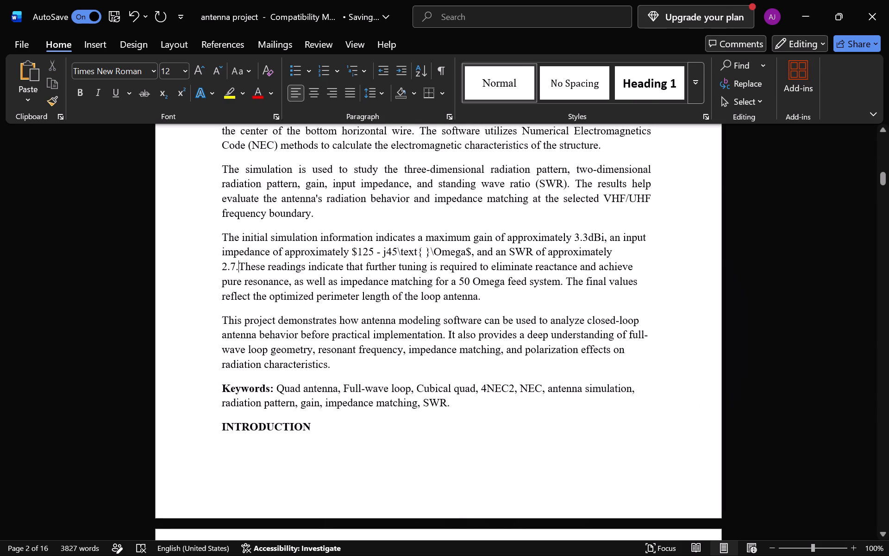
{"action": "left_click_drag", "start_coordinate": [349, 373], "coordinate": [223, 234]}
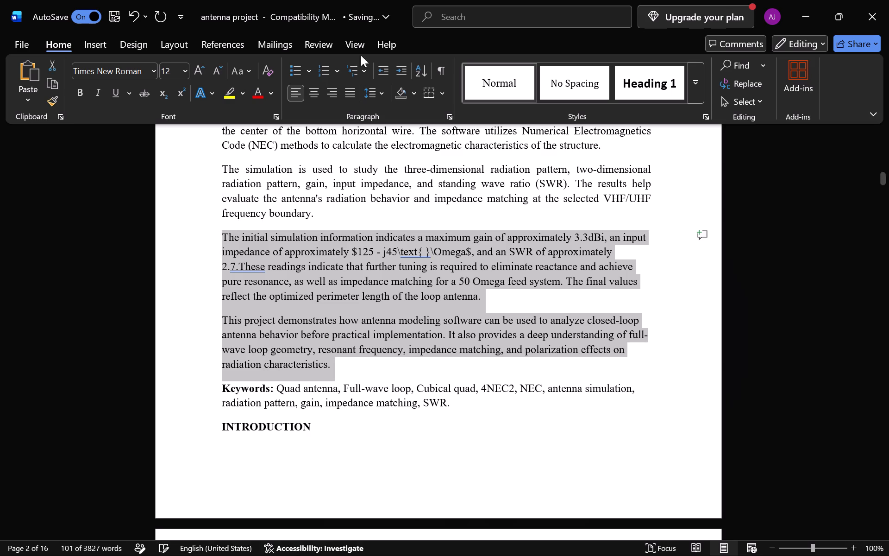
{"action": "left_click", "coordinate": [449, 13]}
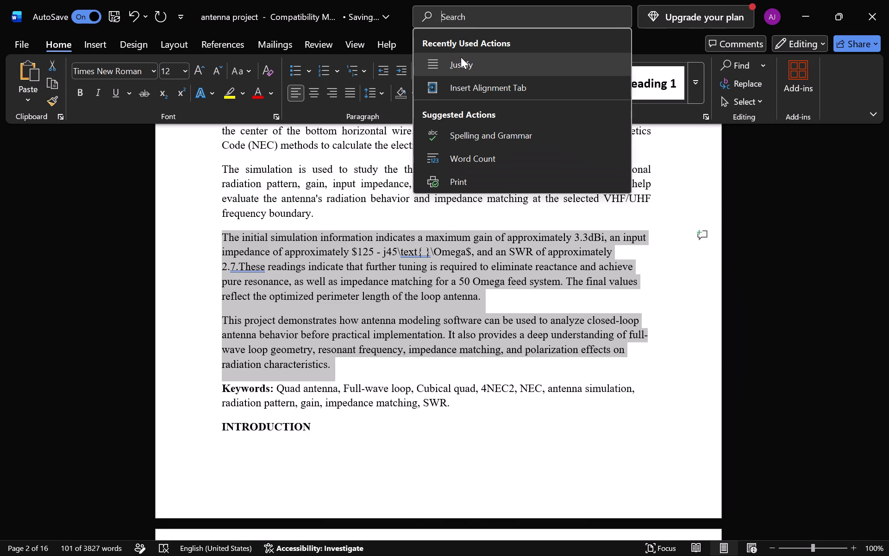
{"action": "left_click", "coordinate": [460, 58]}
Insert an empty paragraph before the INTRODUCTION heading so it starts on the next page with its body text.
{"action": "scroll", "coordinate": [469, 307], "scroll_direction": "down", "scroll_amount": 1}
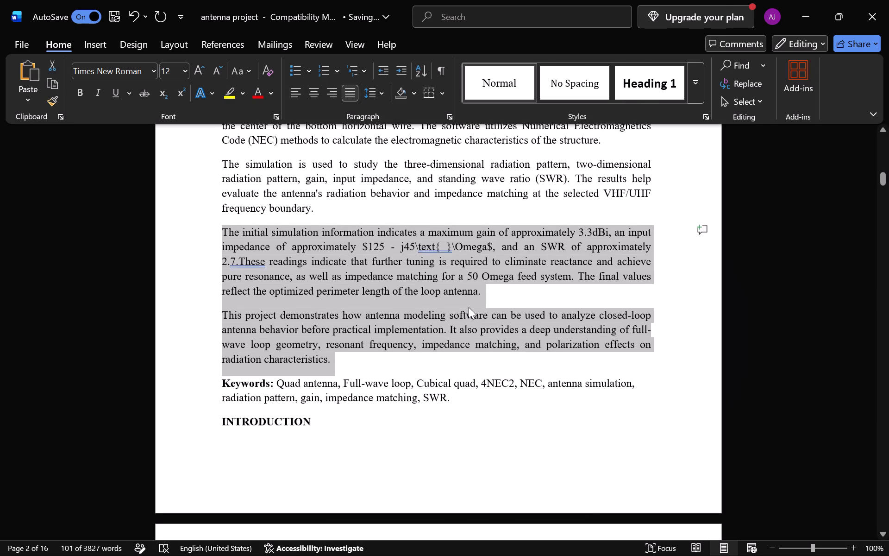
{"action": "scroll", "coordinate": [469, 307], "scroll_direction": "down", "scroll_amount": 1}
{"action": "left_click", "coordinate": [469, 406]}
{"action": "scroll", "coordinate": [469, 406], "scroll_direction": "down", "scroll_amount": 3}
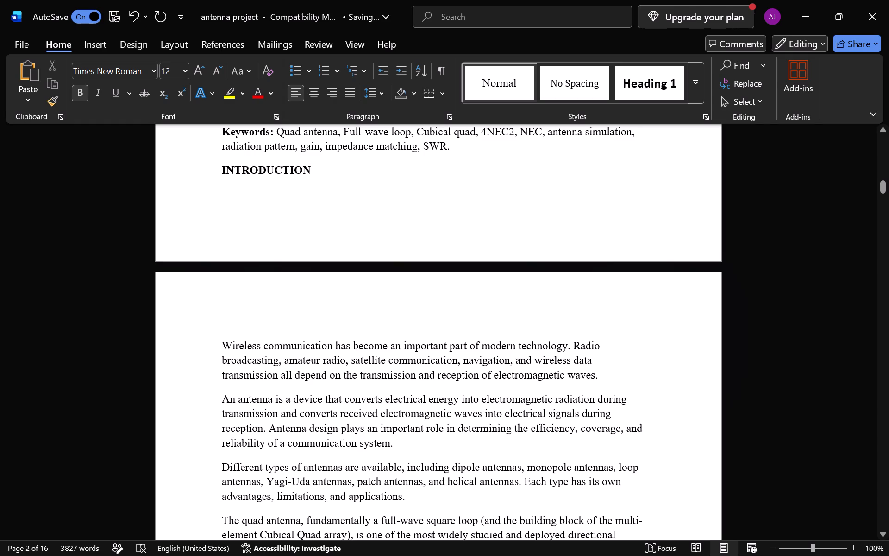
{"action": "left_click", "coordinate": [218, 165]}
{"action": "key", "text": "Return"}
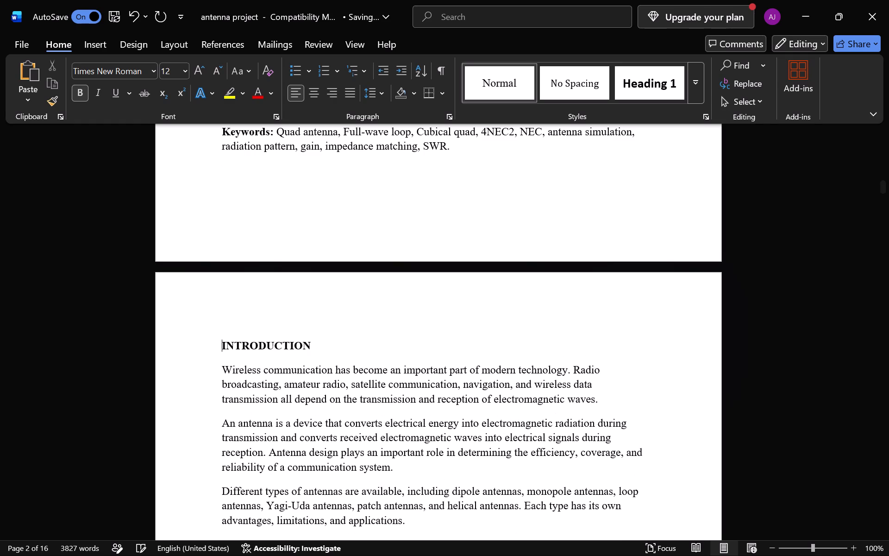
Open the print preview and check the page layout from the title page to the Introduction page.
{"action": "key", "text": "ctrl+p"}
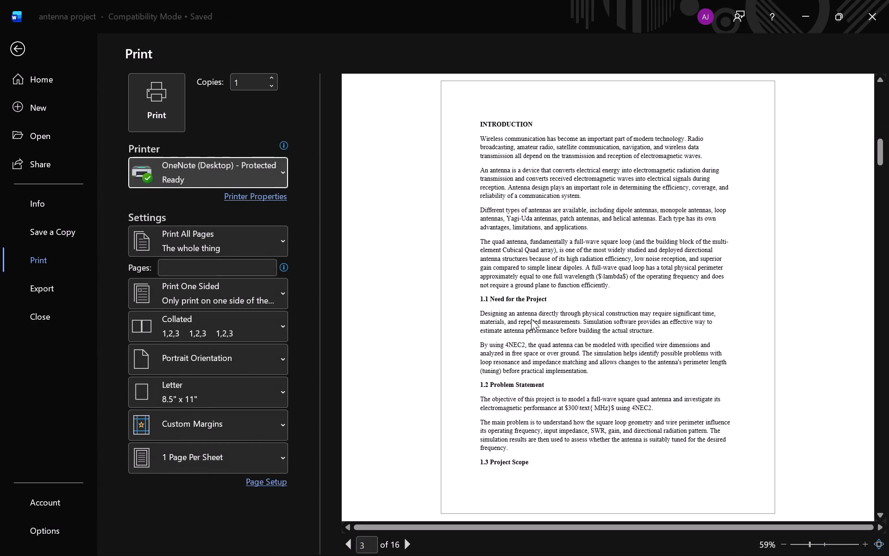
{"action": "scroll", "coordinate": [531, 319], "scroll_direction": "up", "scroll_amount": 1}
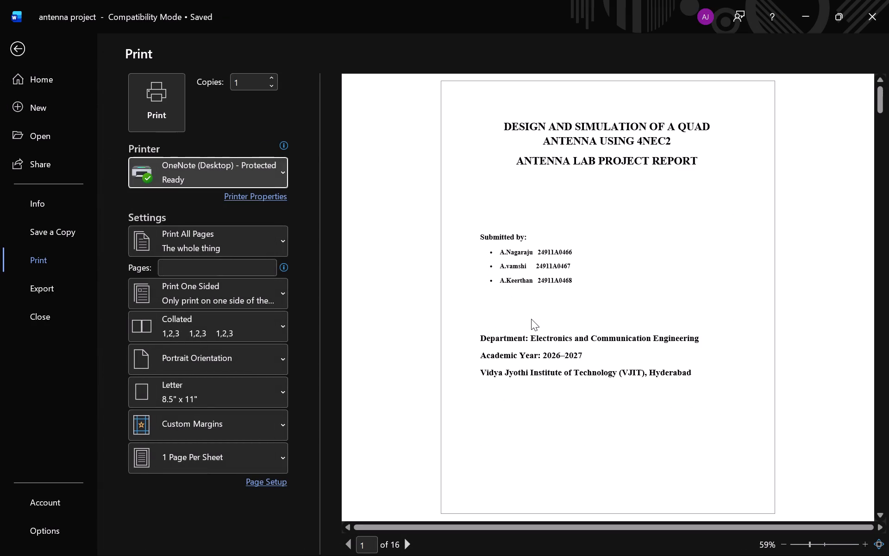
{"action": "scroll", "coordinate": [531, 319], "scroll_direction": "down", "scroll_amount": 1}
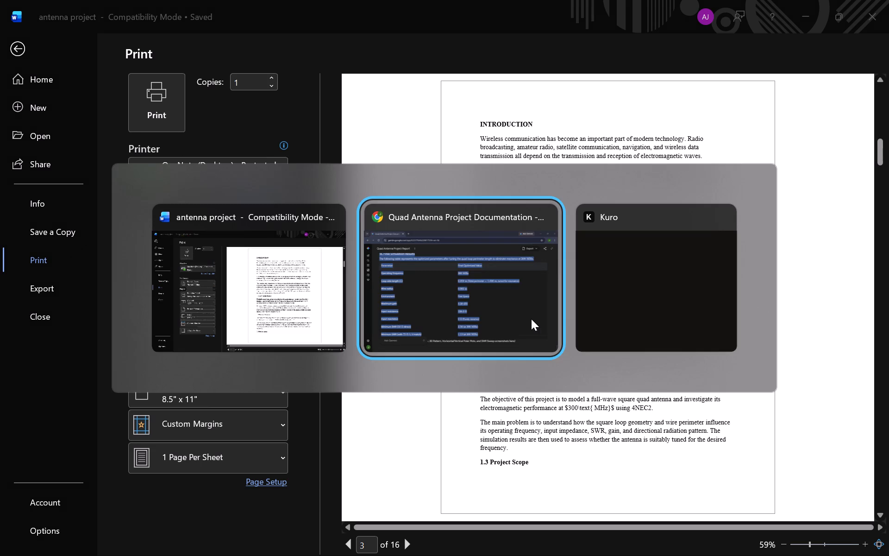
Leave the print view and delete the bracketed LaTeX lambda symbol after "one full wavelength" in the Introduction's fourth paragraph.
{"action": "key", "text": "Escape"}
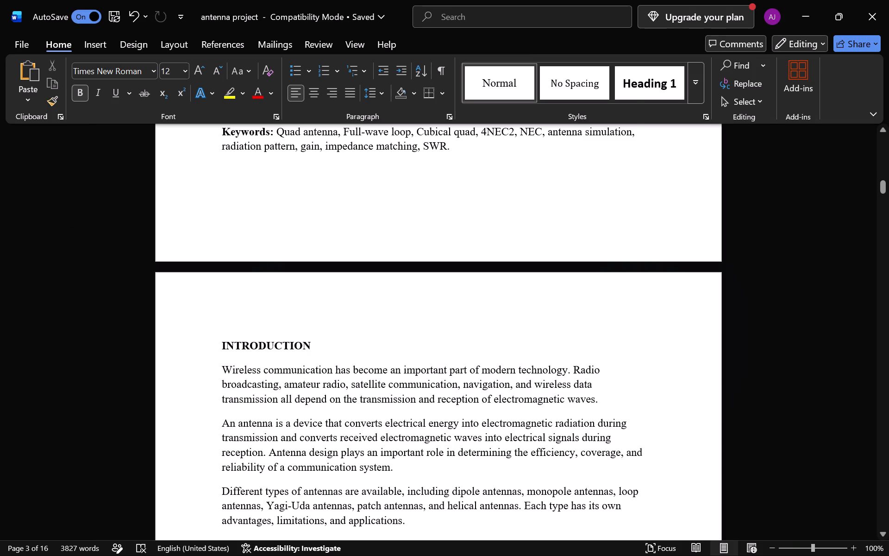
{"action": "scroll", "coordinate": [478, 351], "scroll_direction": "down", "scroll_amount": 3}
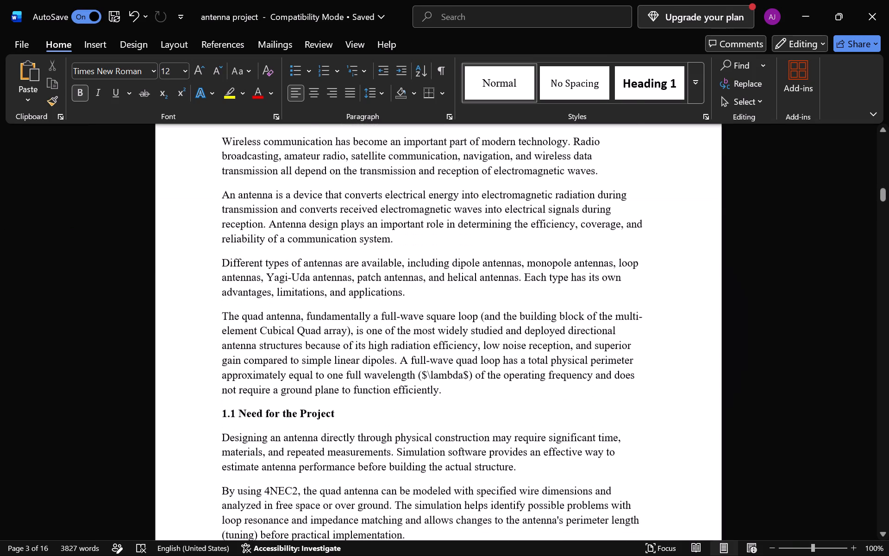
{"action": "scroll", "coordinate": [471, 354], "scroll_direction": "up", "scroll_amount": 1}
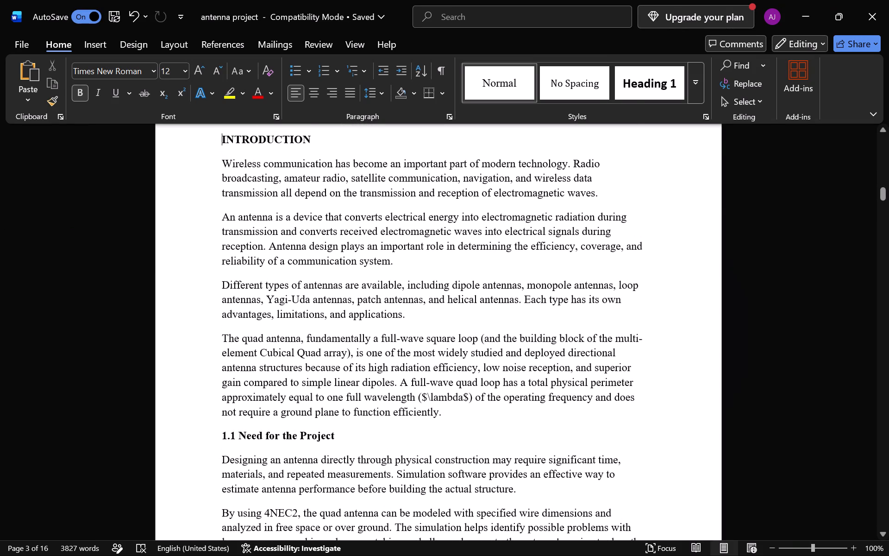
{"action": "left_click", "coordinate": [475, 400]}
{"action": "key", "text": "BackSpace"}
{"action": "key", "text": "BackSpace"}
{"action": "key", "text": "BackSpace"}
{"action": "key", "text": "BackSpace"}
{"action": "key", "text": "BackSpace"}
{"action": "key", "text": "BackSpace"}
{"action": "key", "text": "BackSpace"}
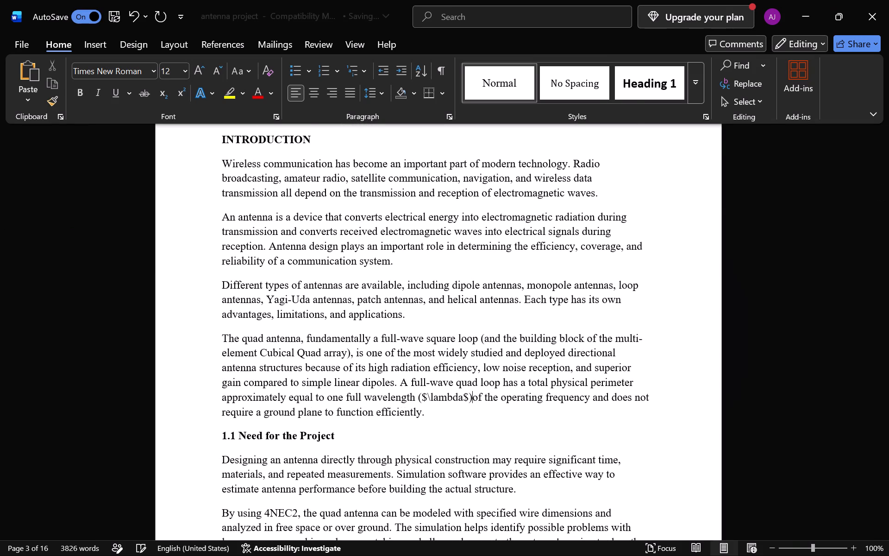
{"action": "key", "text": "BackSpace"}
{"action": "key", "text": "BackSpace"}
{"action": "key", "text": "BackSpace"}
{"action": "key", "text": "BackSpace"}
{"action": "key", "text": "BackSpace"}
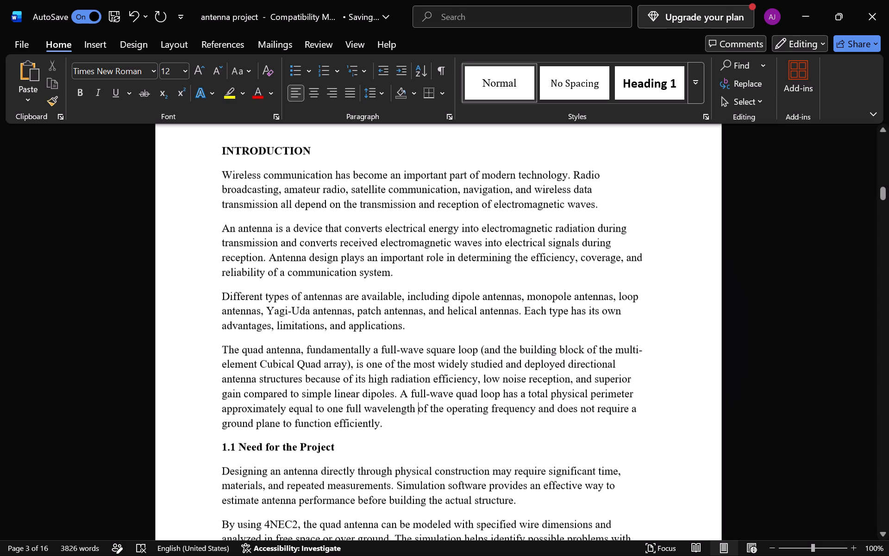
Justify the four body paragraphs under the INTRODUCTION heading.
{"action": "left_click_drag", "start_coordinate": [218, 178], "coordinate": [365, 413]}
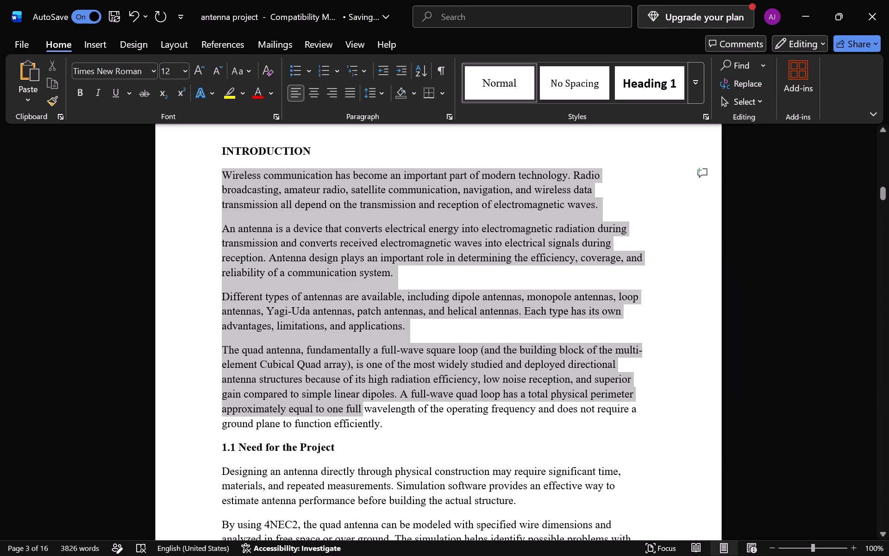
{"action": "left_click_drag", "start_coordinate": [365, 413], "coordinate": [376, 423]}
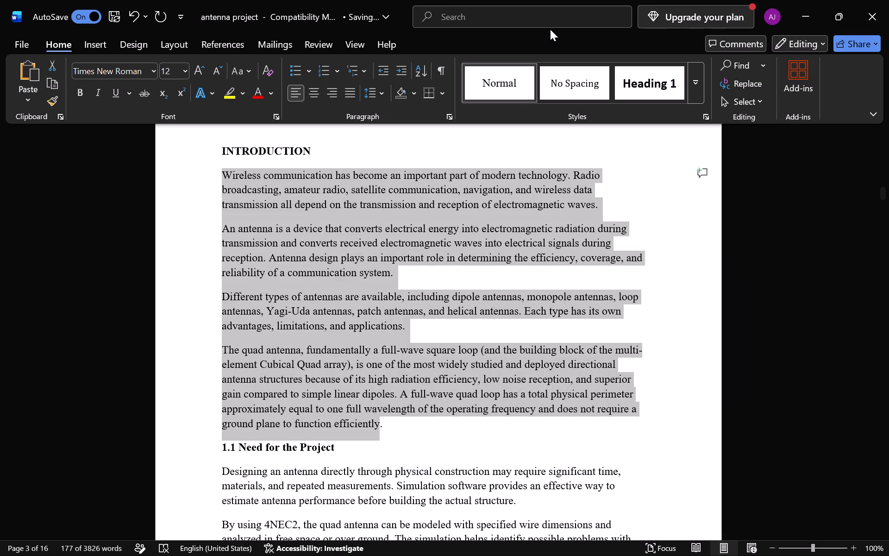
{"action": "left_click", "coordinate": [549, 21]}
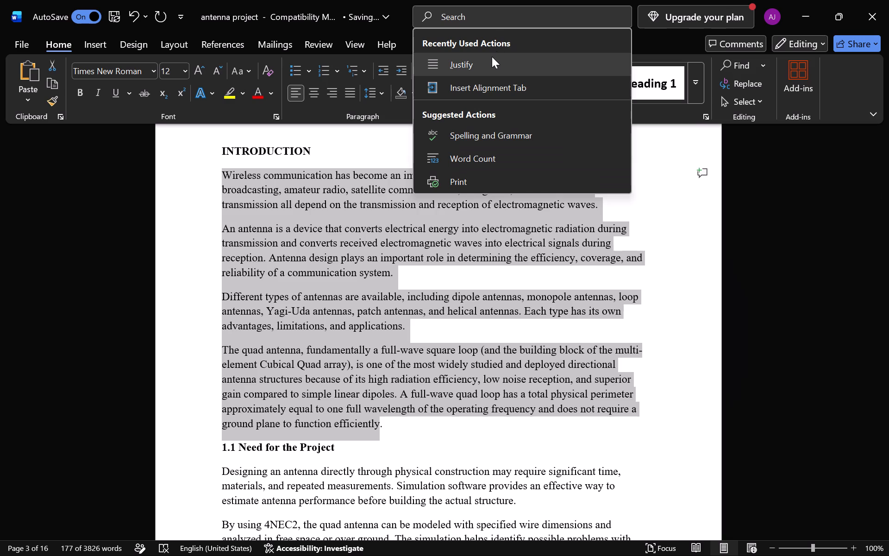
{"action": "left_click", "coordinate": [489, 59]}
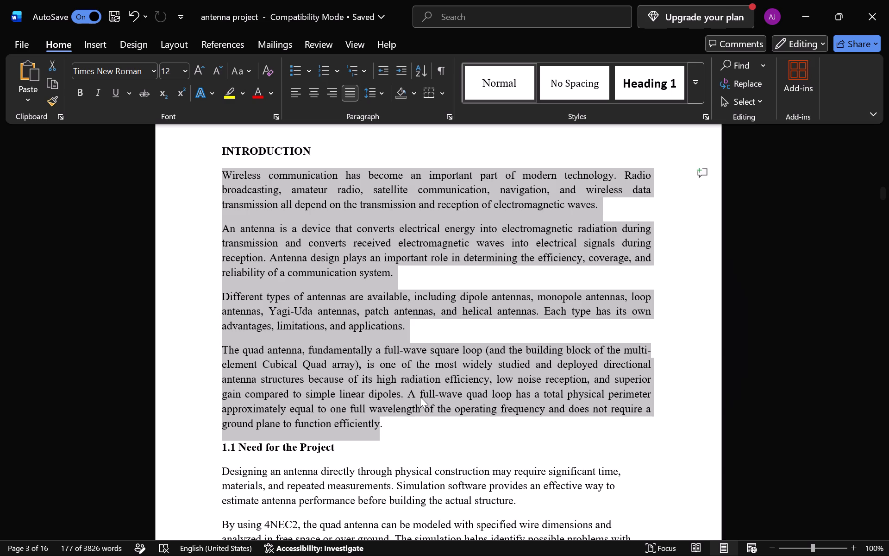
Justify the two paragraphs under "1.1 Need for the Project".
{"action": "scroll", "coordinate": [420, 397], "scroll_direction": "down", "scroll_amount": 2}
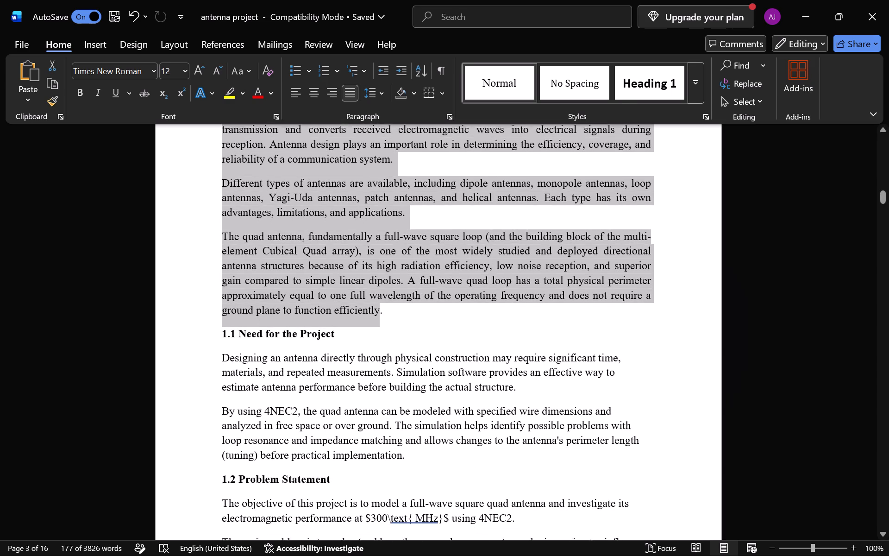
{"action": "scroll", "coordinate": [420, 397], "scroll_direction": "down", "scroll_amount": 1}
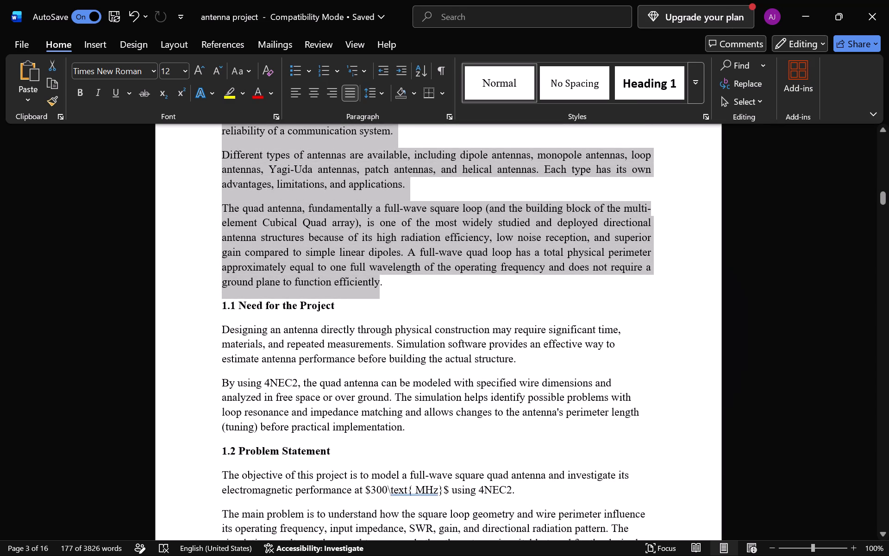
{"action": "left_click_drag", "start_coordinate": [409, 423], "coordinate": [220, 331]}
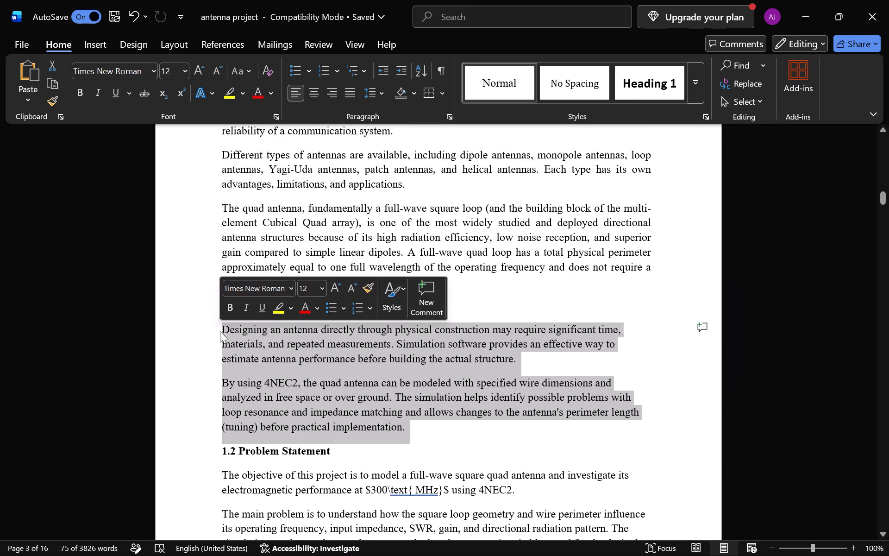
{"action": "left_click", "coordinate": [476, 9]}
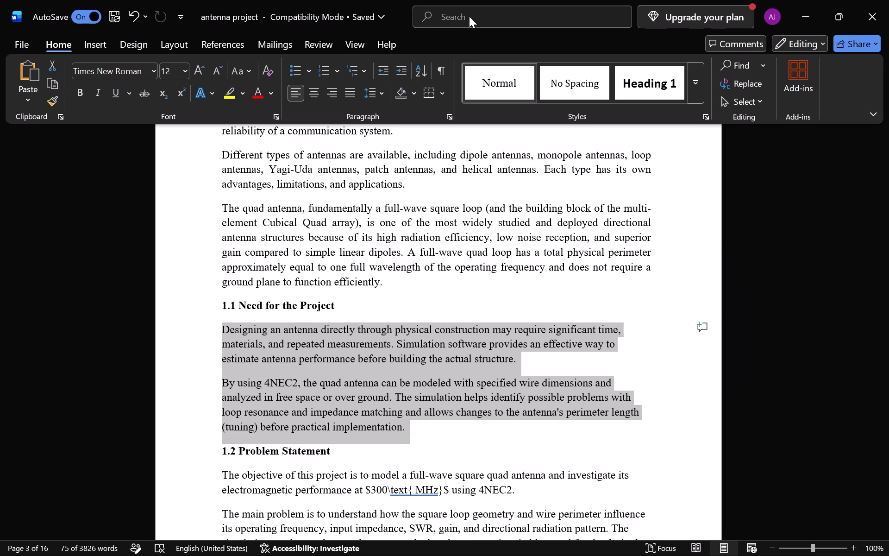
{"action": "left_click", "coordinate": [461, 22]}
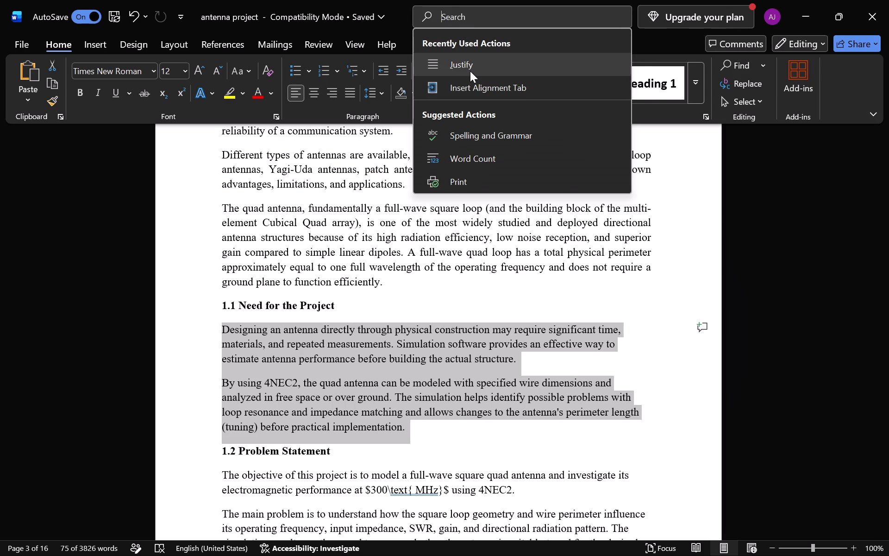
{"action": "left_click", "coordinate": [470, 71]}
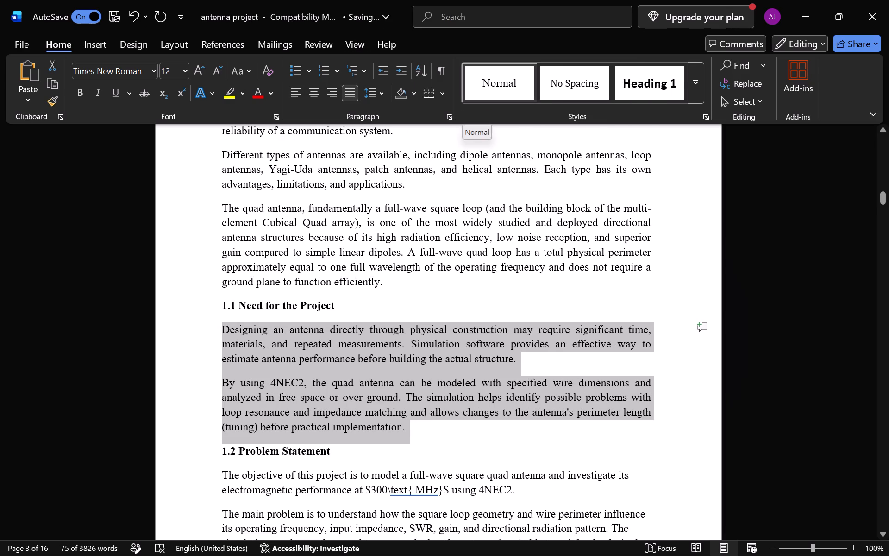
Replace the LaTeX frequency in the first paragraph of "1.2 Problem Statement" with plain "300MHz".
{"action": "scroll", "coordinate": [462, 183], "scroll_direction": "down", "scroll_amount": 2}
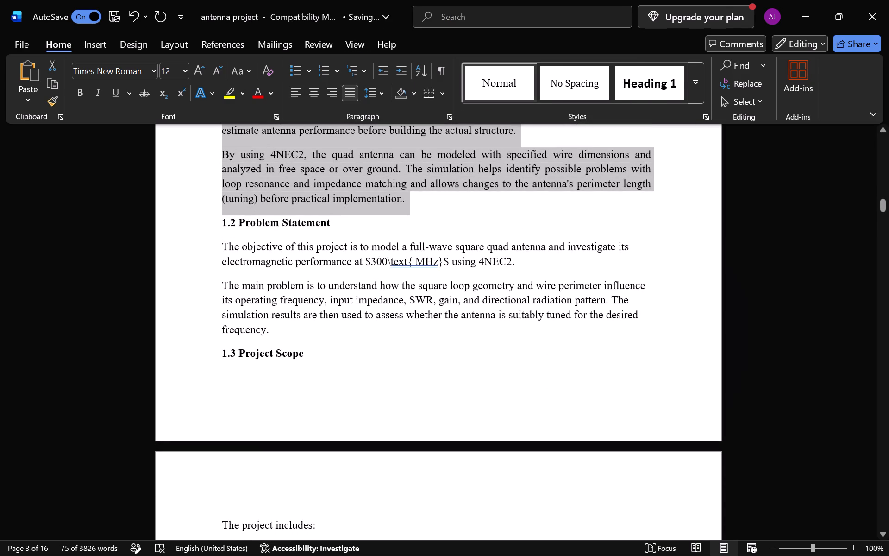
{"action": "left_click", "coordinate": [449, 256]}
{"action": "key", "text": "BackSpace"}
{"action": "key", "text": "BackSpace"}
{"action": "key", "text": "BackSpace"}
{"action": "key", "text": "BackSpace"}
{"action": "key", "text": "BackSpace"}
{"action": "key", "text": "BackSpace"}
{"action": "key", "text": "BackSpace"}
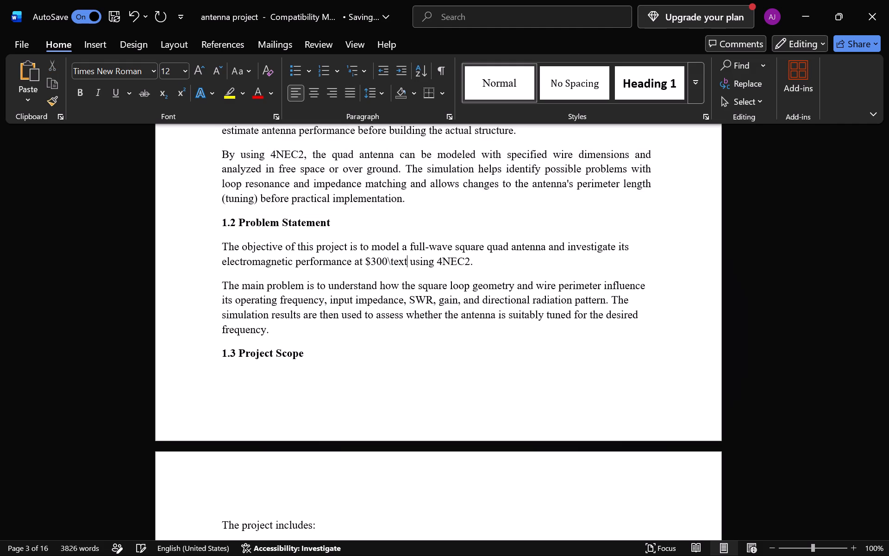
{"action": "key", "text": "BackSpace"}
{"action": "key", "text": "BackSpace"}
{"action": "key", "text": "BackSpace"}
{"action": "key", "text": "BackSpace"}
{"action": "key", "text": "BackSpace"}
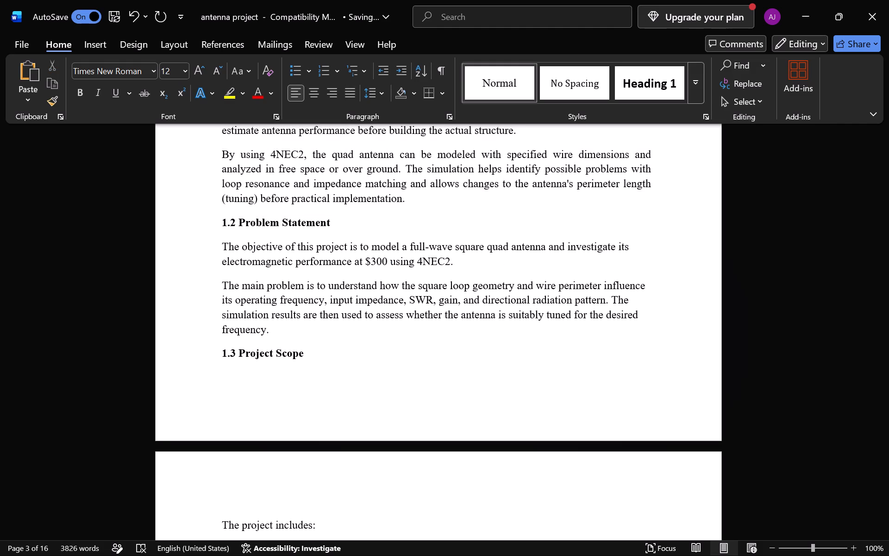
{"action": "type", "text": "MHz"}
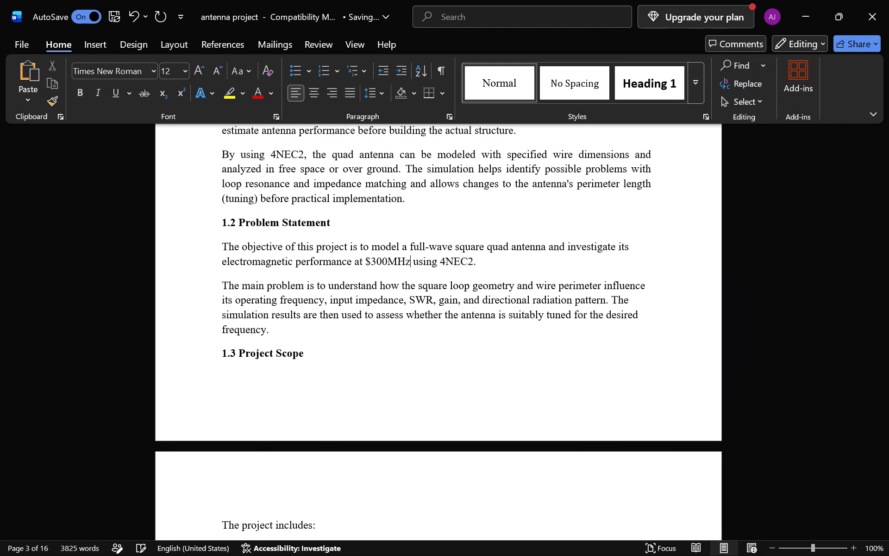
{"action": "key", "text": "Left"}
{"action": "key", "text": "Left"}
{"action": "key", "text": "Left"}
{"action": "key", "text": "Left"}
{"action": "key", "text": "Left"}
{"action": "key", "text": "Left"}
{"action": "key", "text": "BackSpace"}
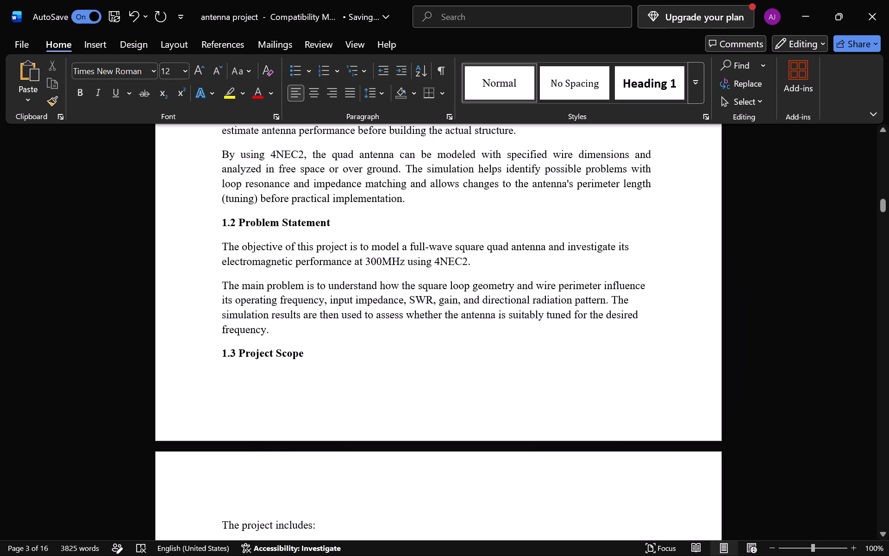
Justify the two paragraphs under "1.2 Problem Statement".
{"action": "left_click_drag", "start_coordinate": [658, 323], "coordinate": [218, 242]}
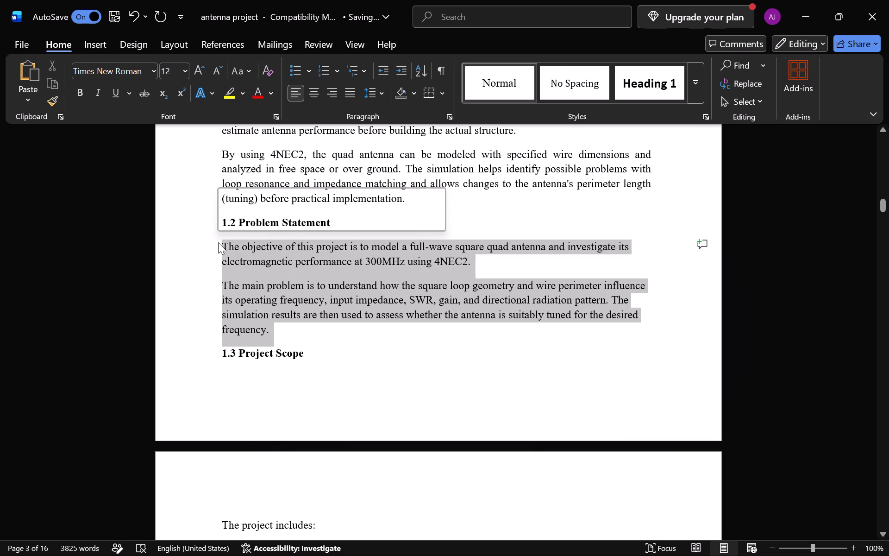
{"action": "left_click", "coordinate": [499, 15]}
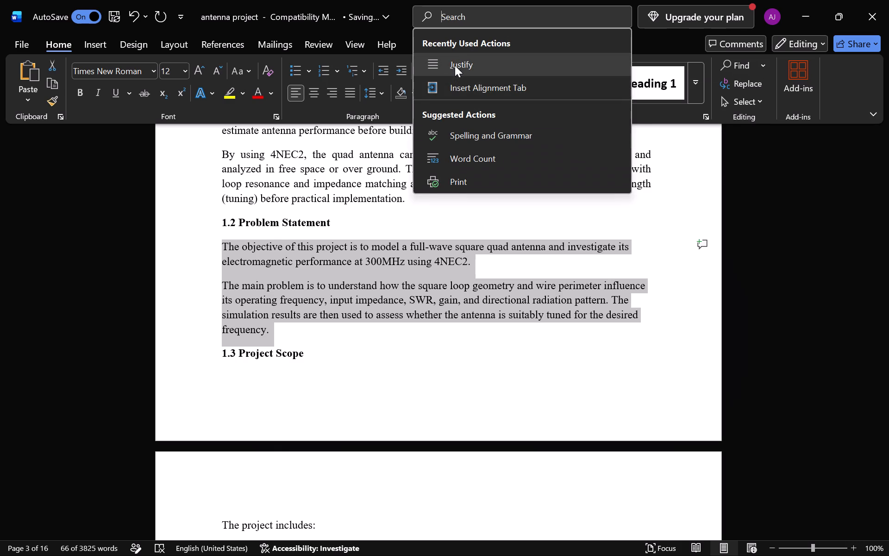
{"action": "left_click", "coordinate": [455, 65]}
{"action": "left_click", "coordinate": [385, 372]}
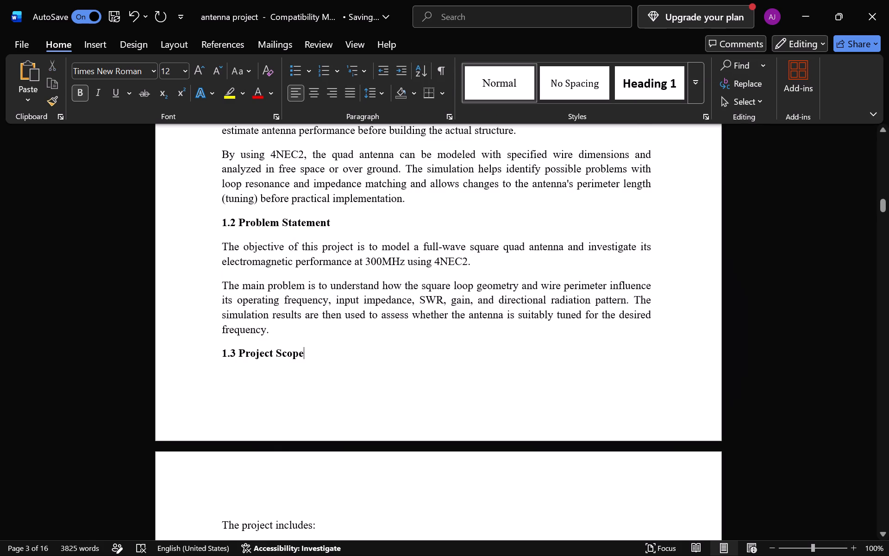
{"action": "left_click", "coordinate": [385, 372]}
Replace the LaTeX frequency in the third bullet under "1.3 Project Scope" with plain "300MHz".
{"action": "scroll", "coordinate": [385, 372], "scroll_direction": "down", "scroll_amount": 3}
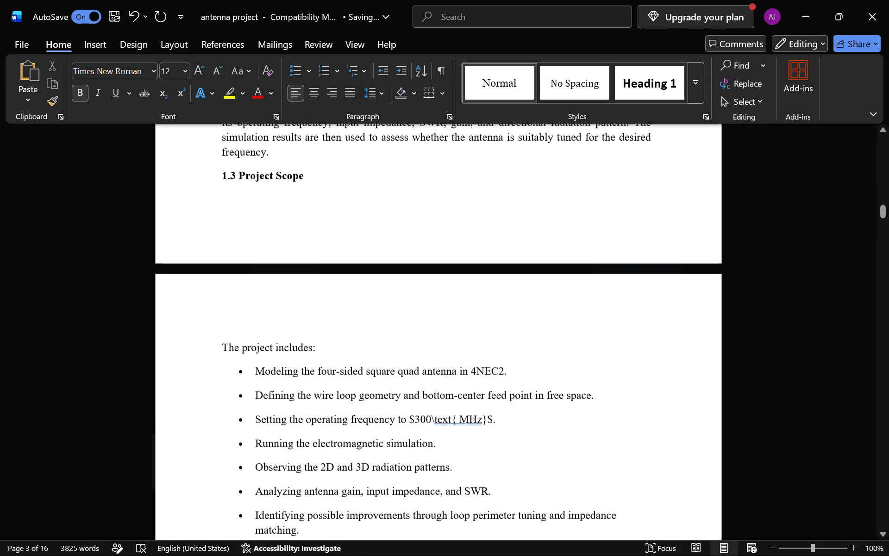
{"action": "scroll", "coordinate": [385, 372], "scroll_direction": "down", "scroll_amount": 1}
{"action": "left_click_drag", "start_coordinate": [500, 376], "coordinate": [440, 384]}
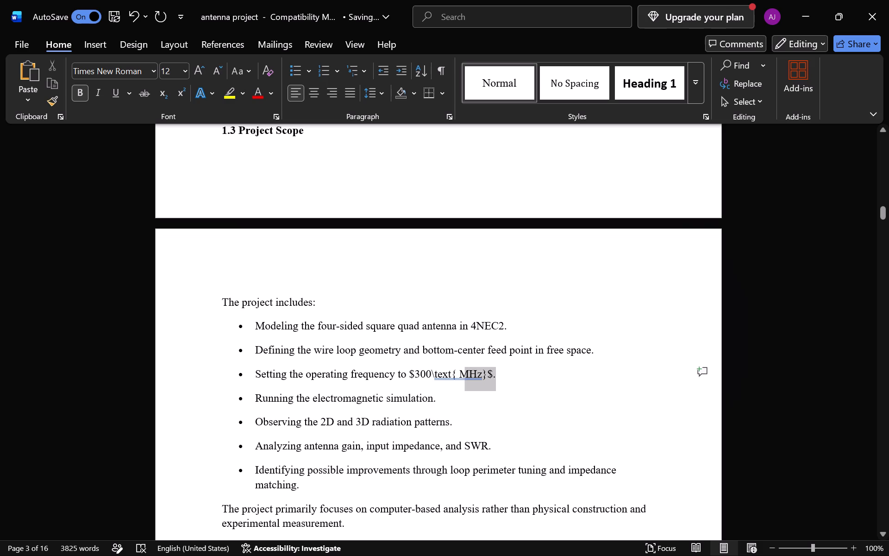
{"action": "left_click_drag", "start_coordinate": [440, 384], "coordinate": [430, 382]}
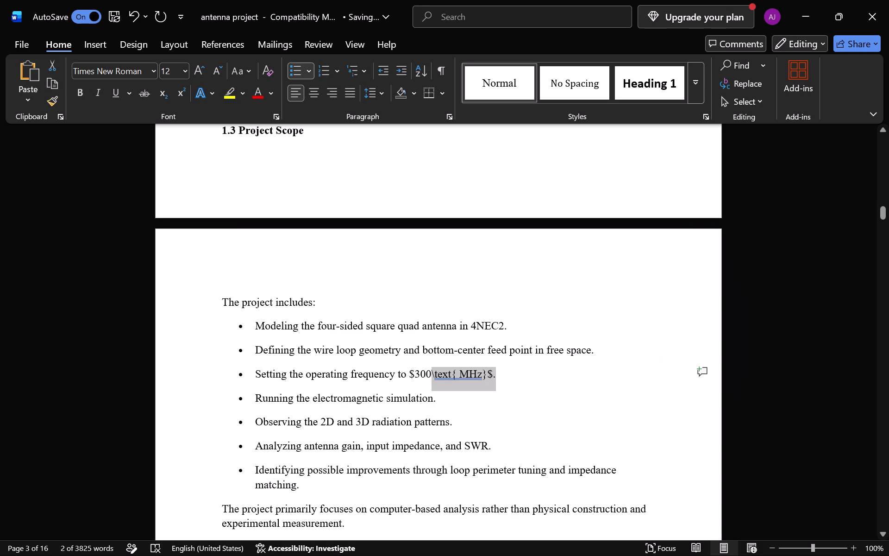
{"action": "key", "text": "shift+m"}
{"action": "type", "text": "Hz"}
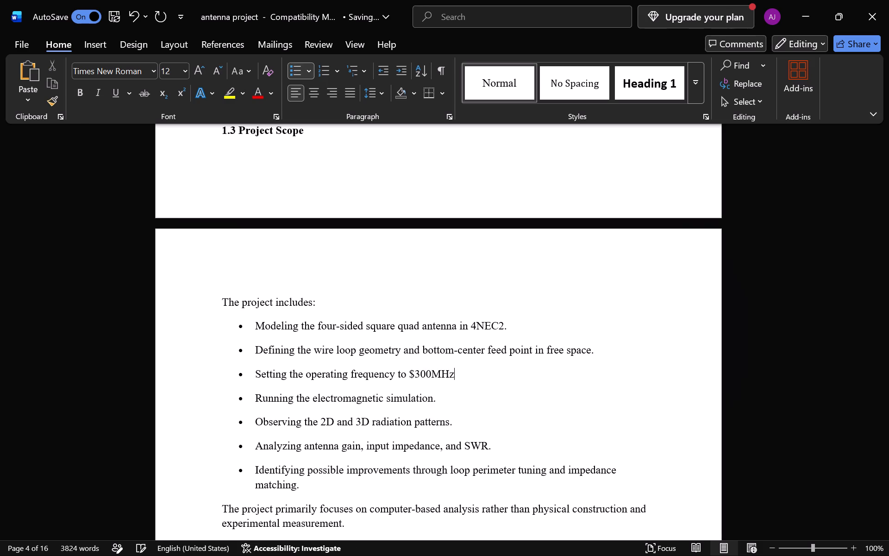
{"action": "key", "text": "Left"}
{"action": "key", "text": "Left"}
{"action": "key", "text": "Left"}
{"action": "key", "text": "Left"}
{"action": "key", "text": "Left"}
{"action": "key", "text": "Left"}
{"action": "key", "text": "BackSpace"}
Justify the "The project includes:" line and the bulleted list below it in "1.3 Project Scope".
{"action": "scroll", "coordinate": [533, 334], "scroll_direction": "down", "scroll_amount": 1}
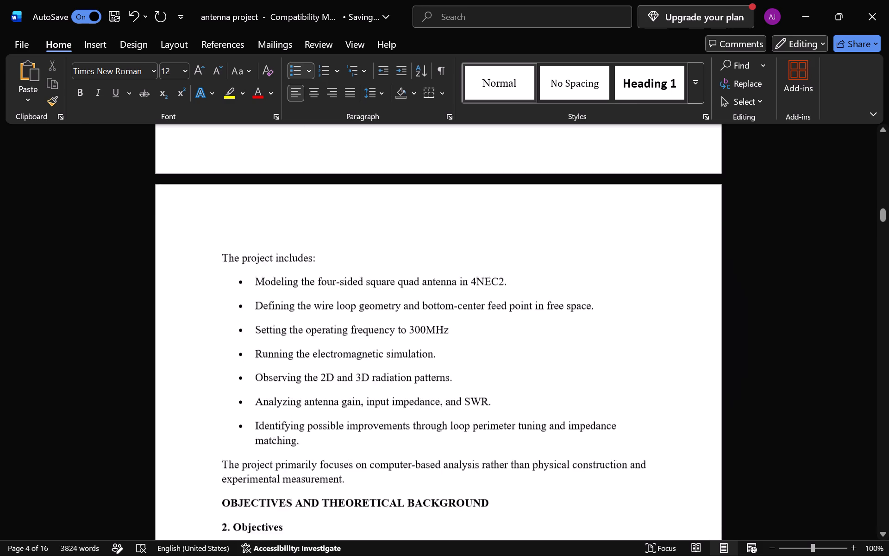
{"action": "scroll", "coordinate": [533, 334], "scroll_direction": "down", "scroll_amount": 1}
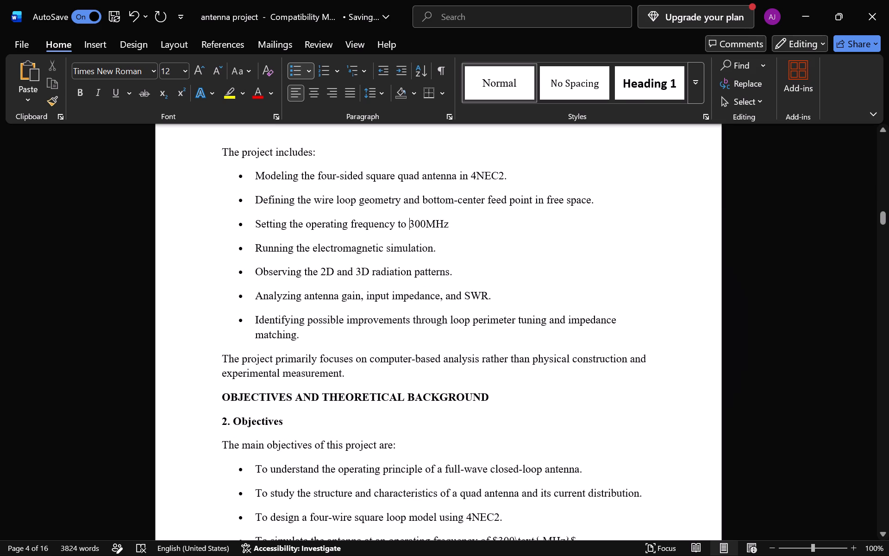
{"action": "left_click_drag", "start_coordinate": [311, 337], "coordinate": [248, 167]}
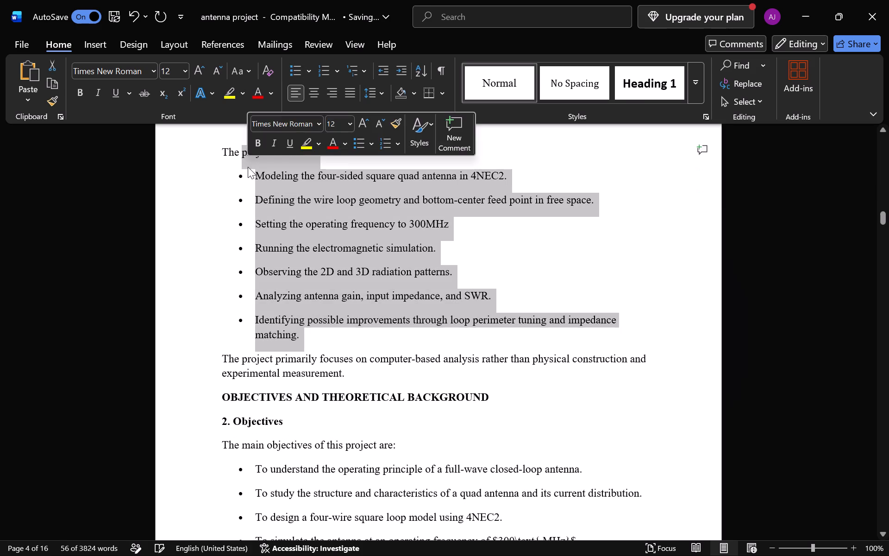
{"action": "left_click", "coordinate": [505, 23]}
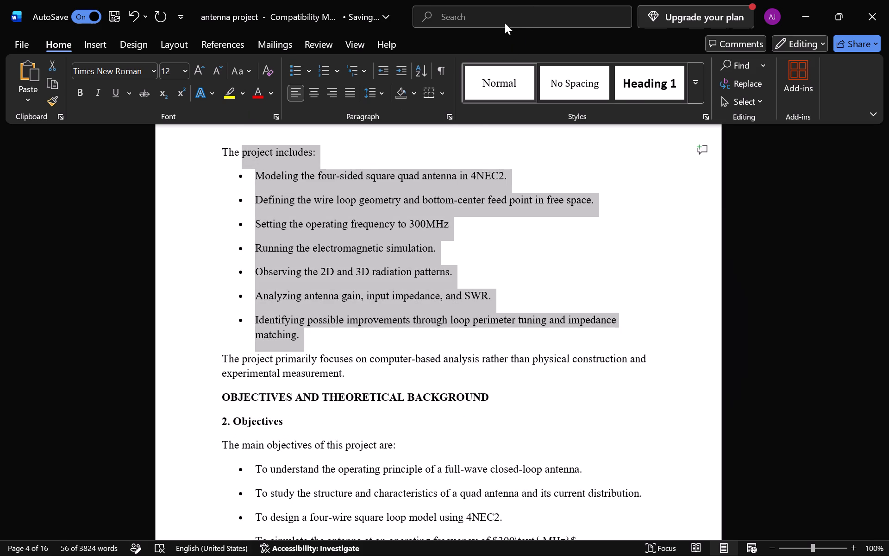
{"action": "left_click", "coordinate": [466, 63]}
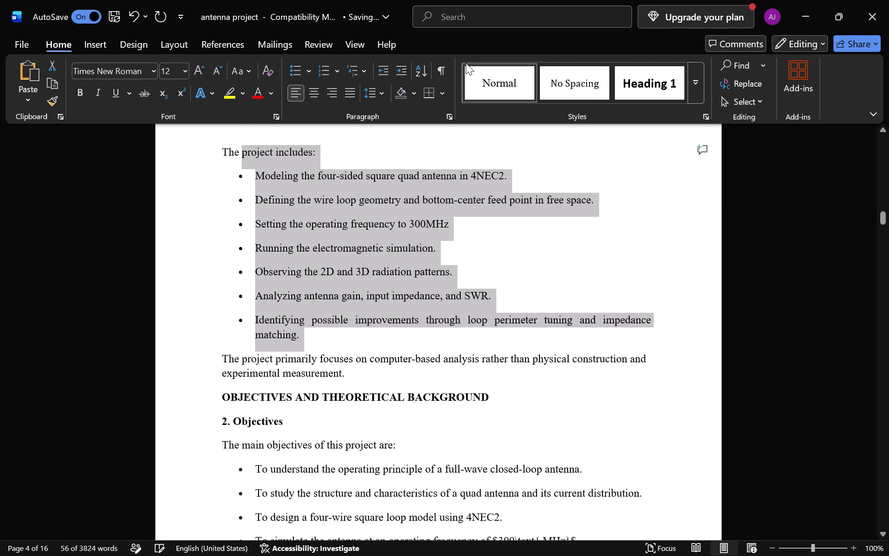
{"action": "left_click", "coordinate": [572, 266]}
Replace the LaTeX frequency in the fourth bullet under "2. Objectives" with plain "300MHZ".
{"action": "scroll", "coordinate": [521, 381], "scroll_direction": "down", "scroll_amount": 1}
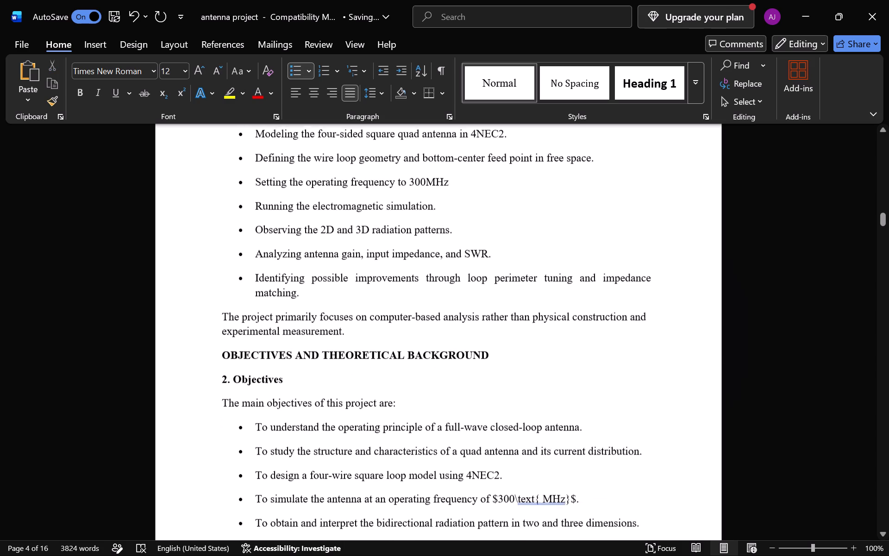
{"action": "scroll", "coordinate": [521, 381], "scroll_direction": "down", "scroll_amount": 2}
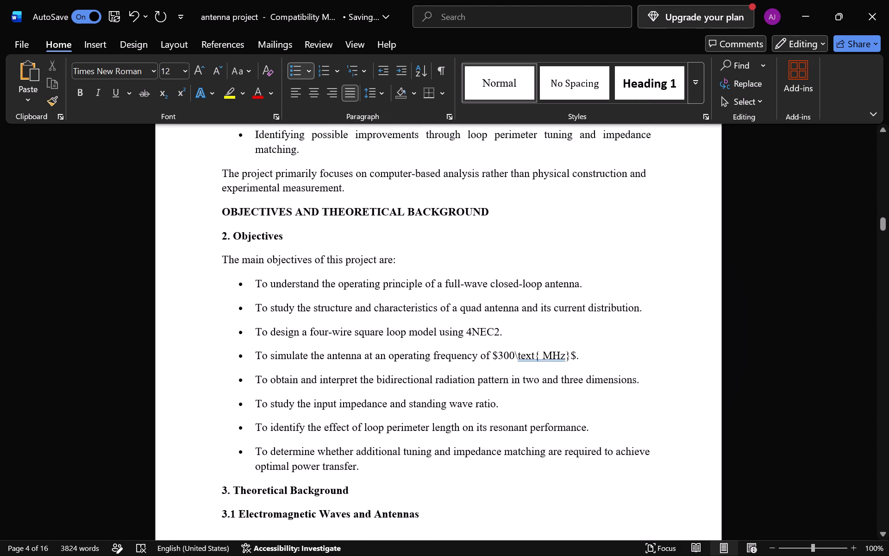
{"action": "left_click_drag", "start_coordinate": [581, 347], "coordinate": [550, 353]}
{"action": "left_click", "coordinate": [550, 353]}
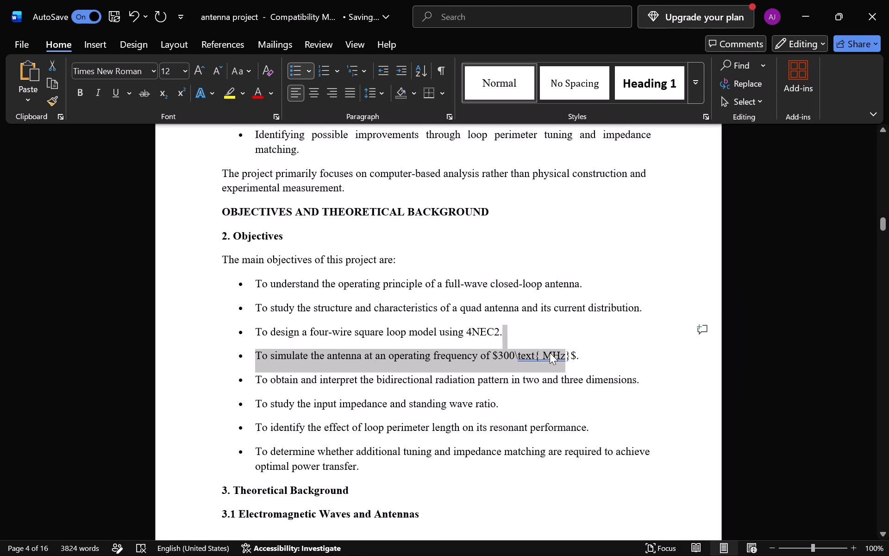
{"action": "left_click_drag", "start_coordinate": [591, 354], "coordinate": [528, 358]}
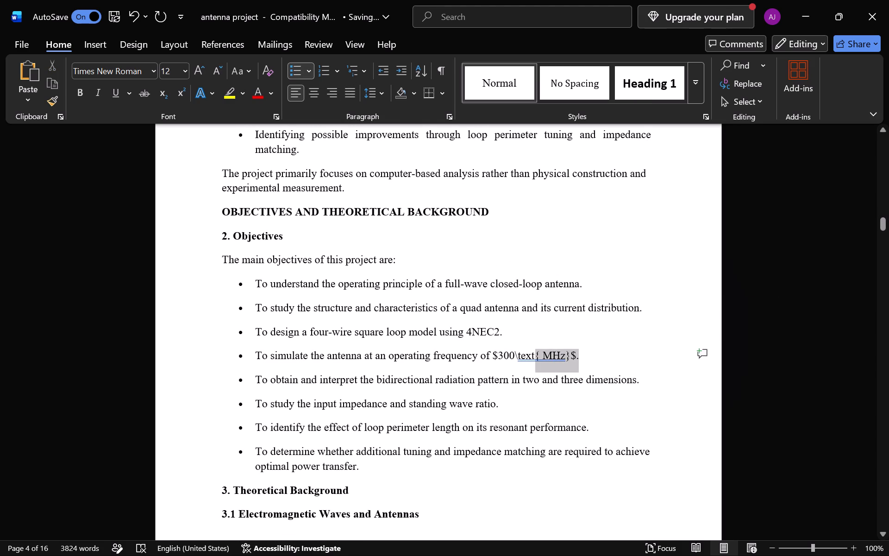
{"action": "left_click_drag", "start_coordinate": [528, 358], "coordinate": [513, 358]}
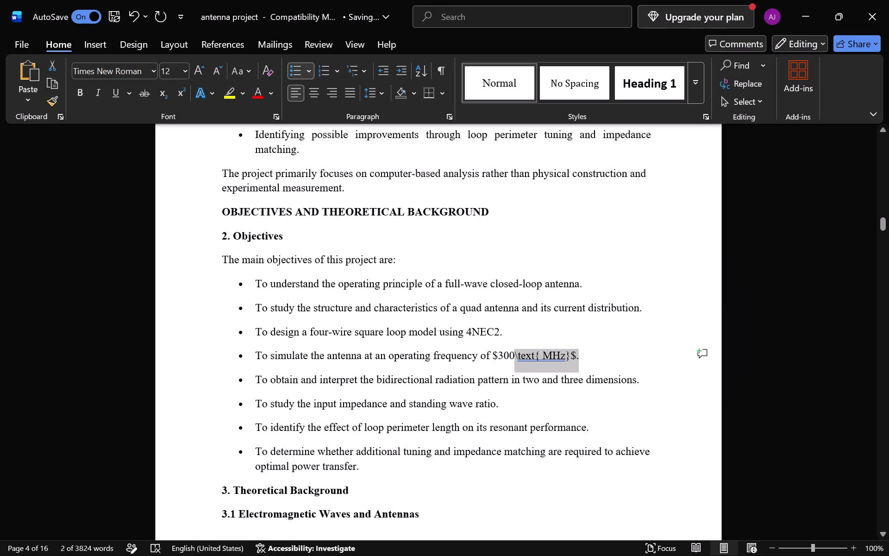
{"action": "type", "text": "MHZ"}
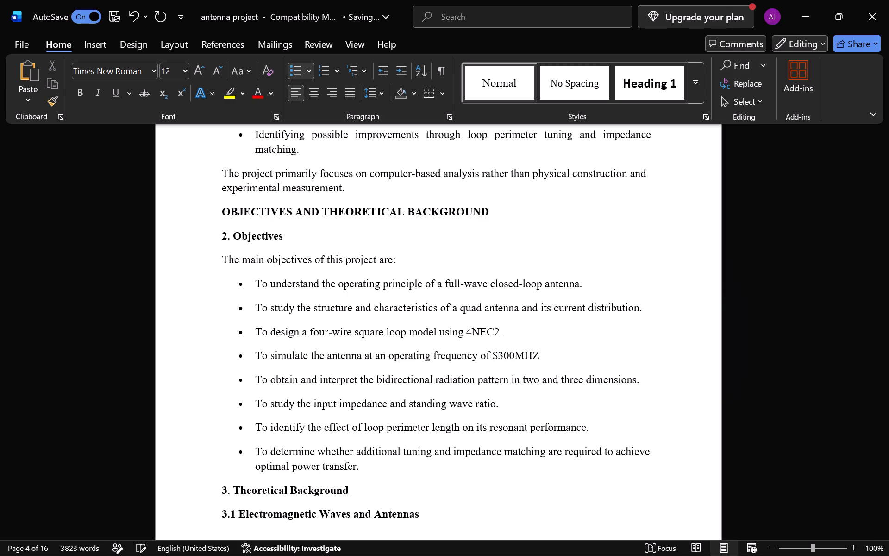
{"action": "key", "text": "Left"}
{"action": "key", "text": "Left"}
{"action": "key", "text": "Left"}
{"action": "key", "text": "Left"}
{"action": "key", "text": "Left"}
{"action": "key", "text": "Left"}
{"action": "key", "text": "Left"}
{"action": "key", "text": "Right"}
{"action": "key", "text": "BackSpace"}
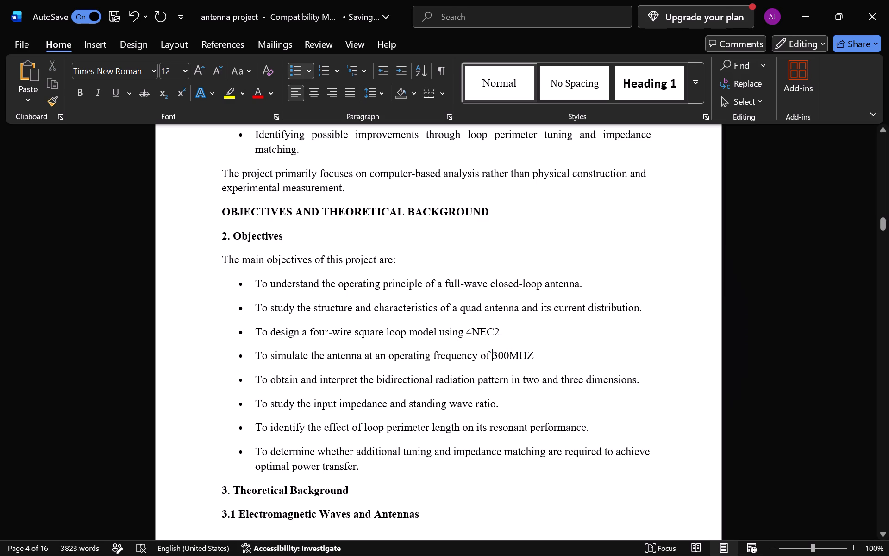
Insert three blank unbulleted lines after the last objective to push "3. Theoretical Background" onto the next page.
{"action": "scroll", "coordinate": [591, 417], "scroll_direction": "down", "scroll_amount": 3}
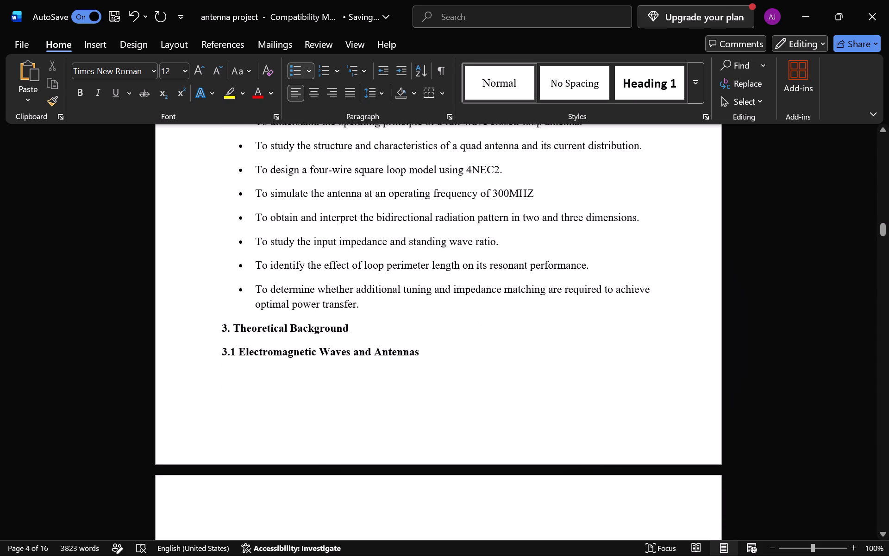
{"action": "left_click", "coordinate": [388, 316]}
{"action": "key", "text": "Return"}
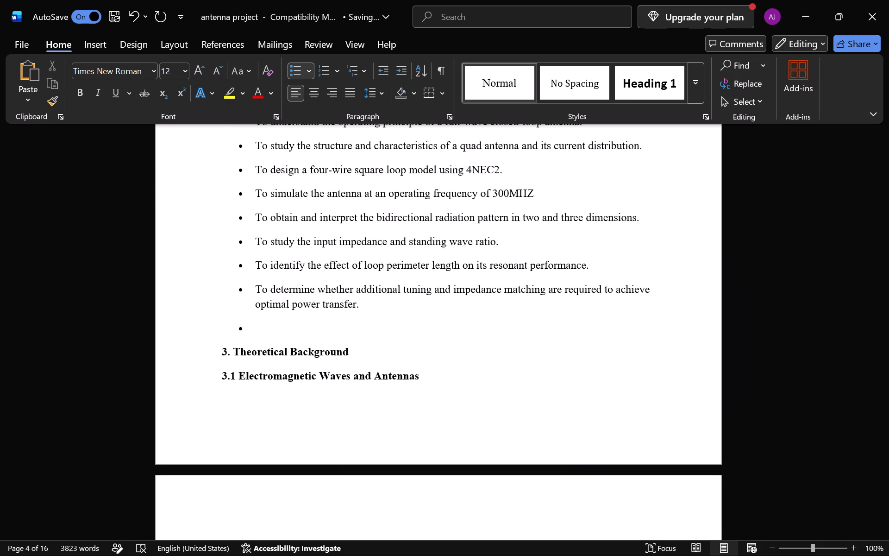
{"action": "key", "text": "BackSpace"}
{"action": "key", "text": "Return"}
{"action": "key", "text": "Return"}
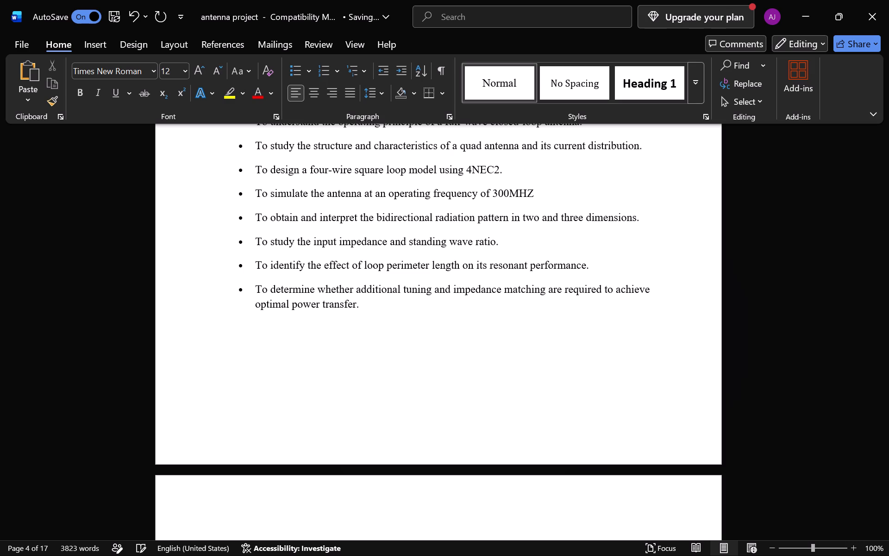
Justify the three paragraphs under "3.1 Electromagnetic Waves and Antennas" together with the 3.2 heading.
{"action": "scroll", "coordinate": [388, 316], "scroll_direction": "down", "scroll_amount": 4}
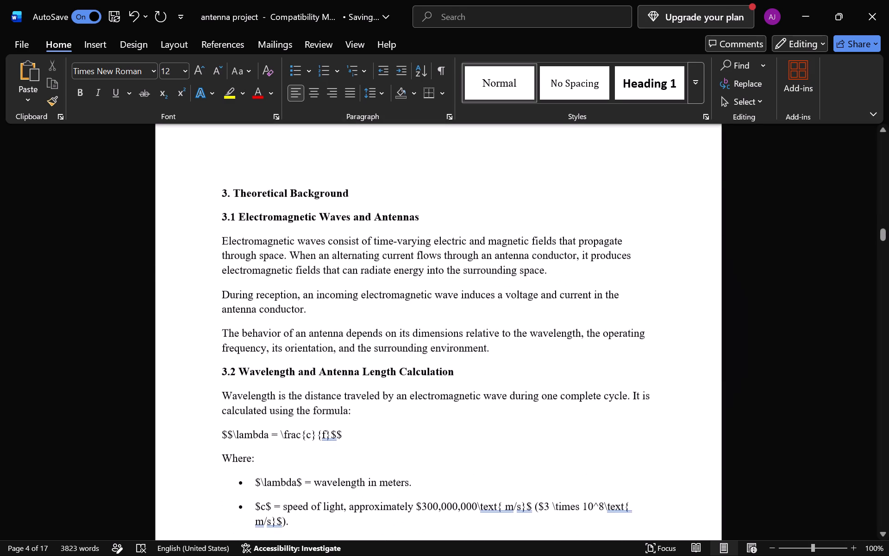
{"action": "left_click_drag", "start_coordinate": [525, 367], "coordinate": [310, 335]}
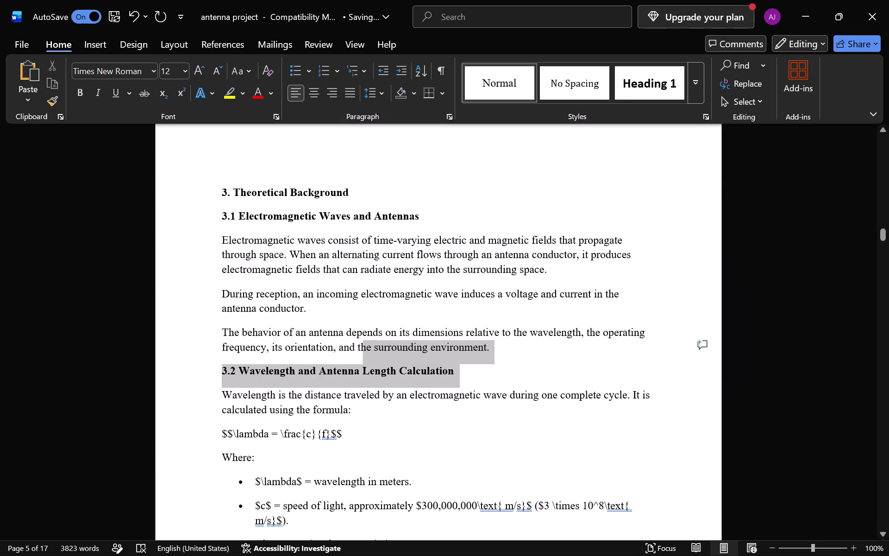
{"action": "left_click_drag", "start_coordinate": [310, 335], "coordinate": [217, 241]}
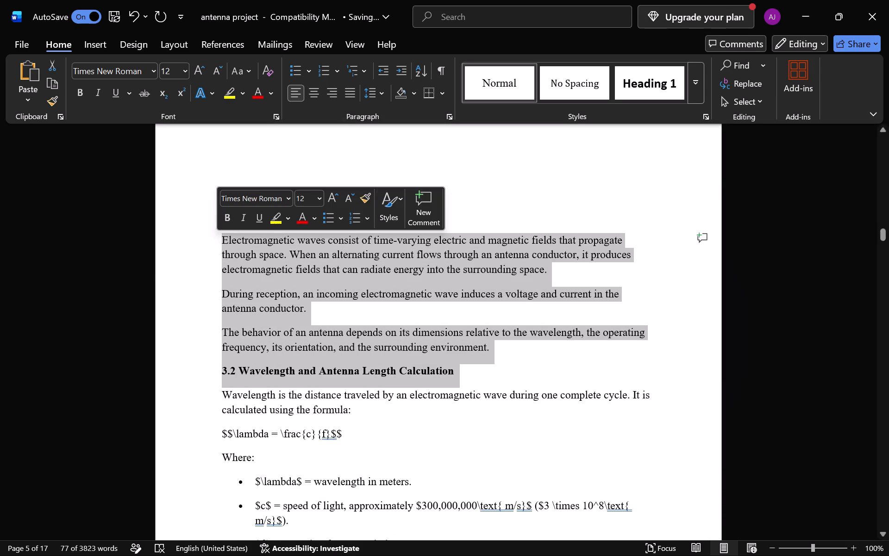
{"action": "left_click", "coordinate": [517, 21]}
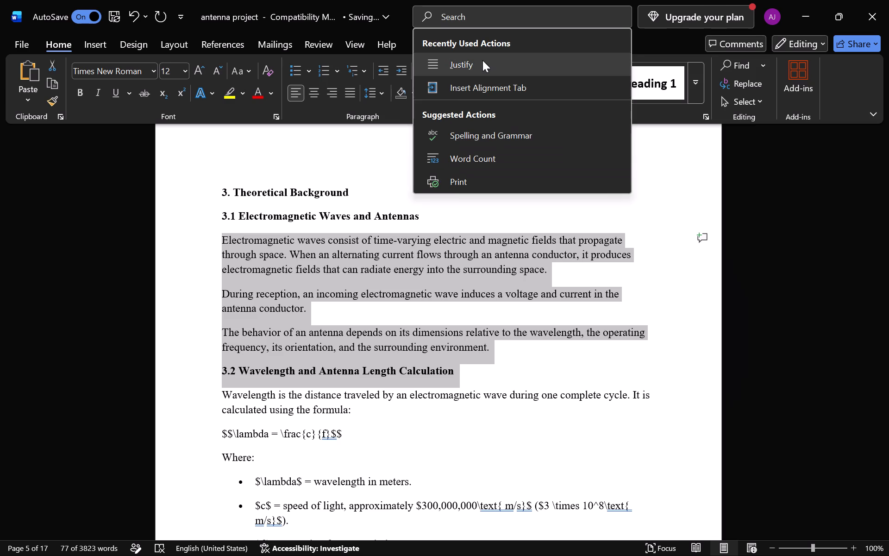
{"action": "left_click", "coordinate": [482, 60]}
{"action": "left_click", "coordinate": [506, 373]}
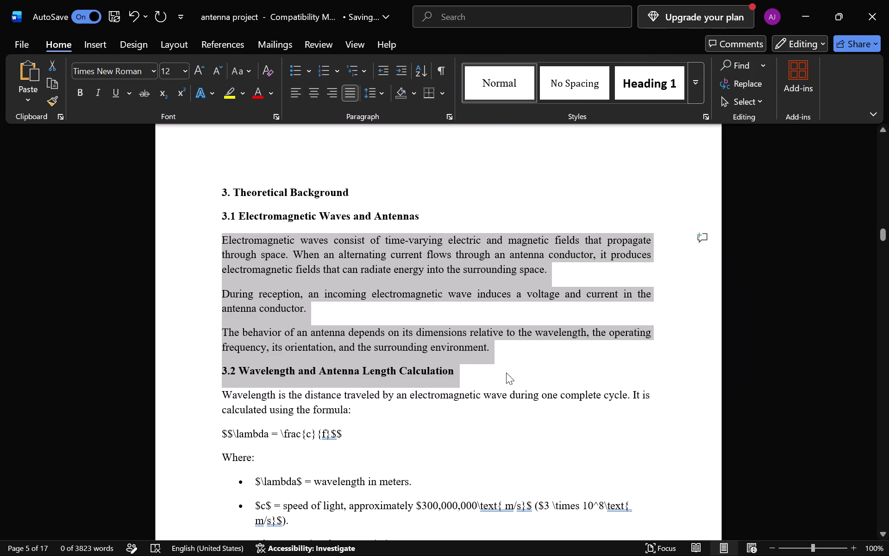
Delete the LaTeX wavelength formula and its "Where:" line with the three variable-definition bullets in section 3.2.
{"action": "scroll", "coordinate": [506, 373], "scroll_direction": "down", "scroll_amount": 1}
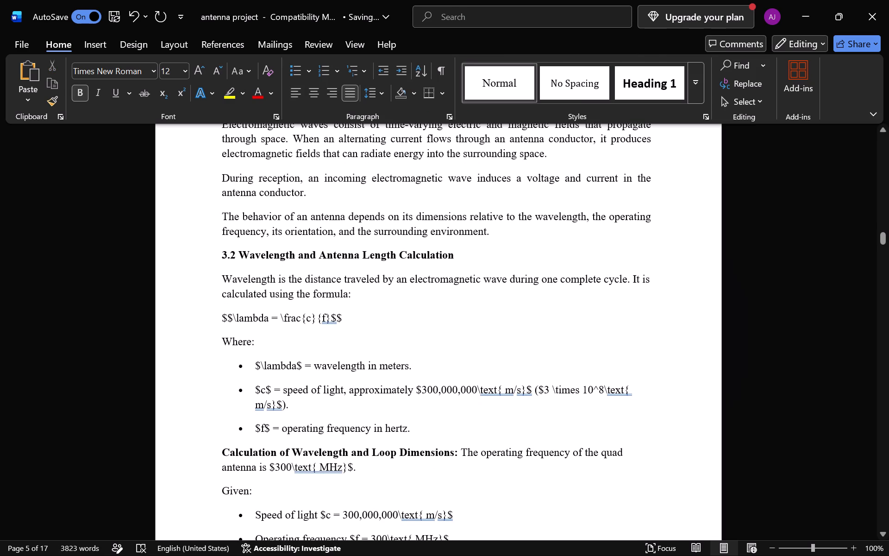
{"action": "left_click_drag", "start_coordinate": [450, 431], "coordinate": [214, 319]}
{"action": "key", "text": "BackSpace"}
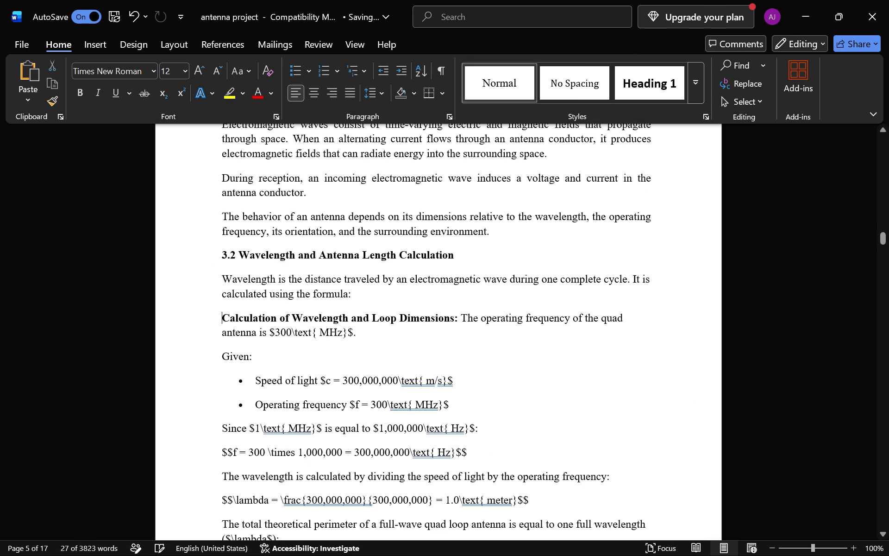
Replace the LaTeX frequency in the "Calculation of Wavelength and Loop Dimensions" paragraph with plain "300MHz".
{"action": "left_click_drag", "start_coordinate": [375, 332], "coordinate": [293, 332]}
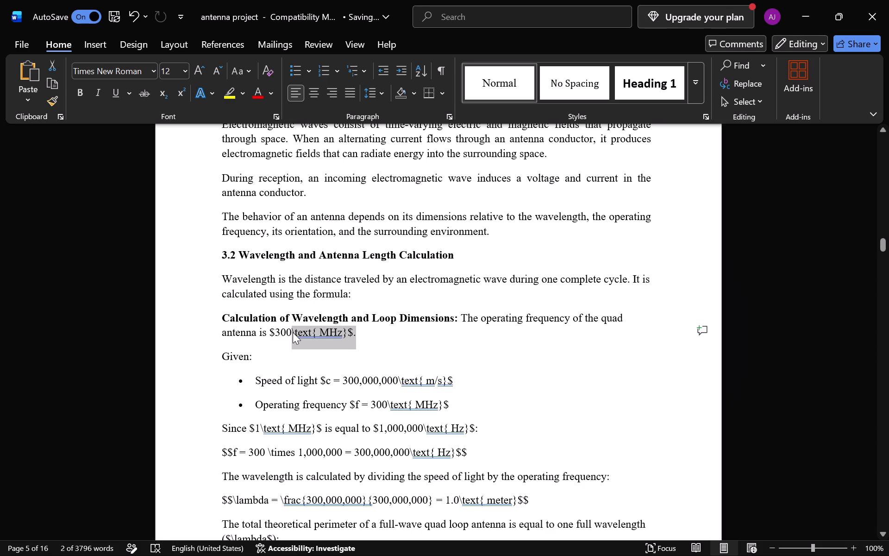
{"action": "key", "text": "shift+m"}
{"action": "type", "text": "Hz"}
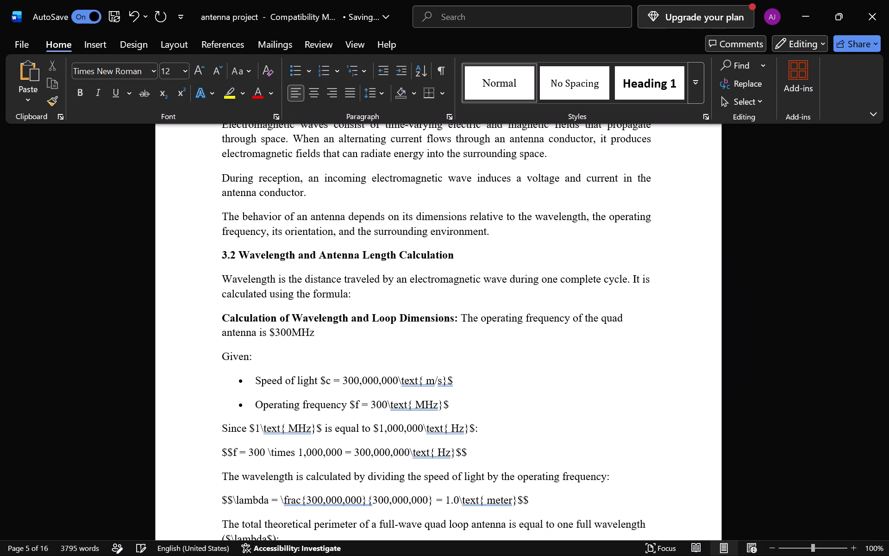
{"action": "left_click", "coordinate": [273, 330]}
{"action": "key", "text": "BackSpace"}
{"action": "scroll", "coordinate": [488, 456], "scroll_direction": "down", "scroll_amount": 1}
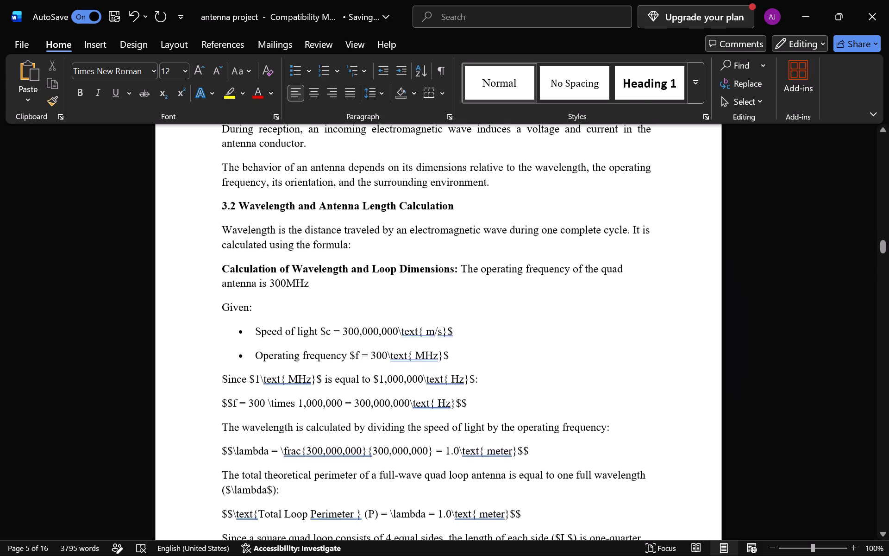
{"action": "scroll", "coordinate": [468, 445], "scroll_direction": "down", "scroll_amount": 1}
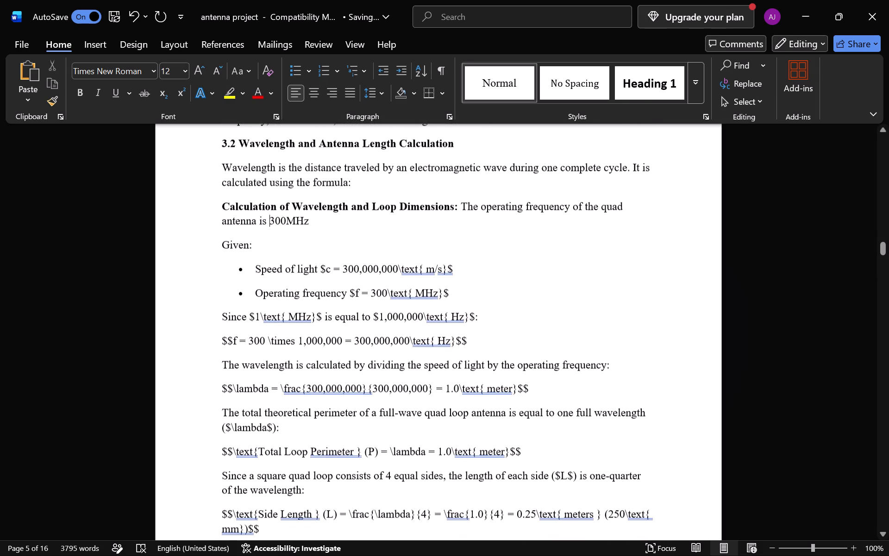
Clean the LaTeX markup from the speed of light bullet so it reads "Speed of light c = 300,000,000m/s".
{"action": "scroll", "coordinate": [470, 443], "scroll_direction": "down", "scroll_amount": 1}
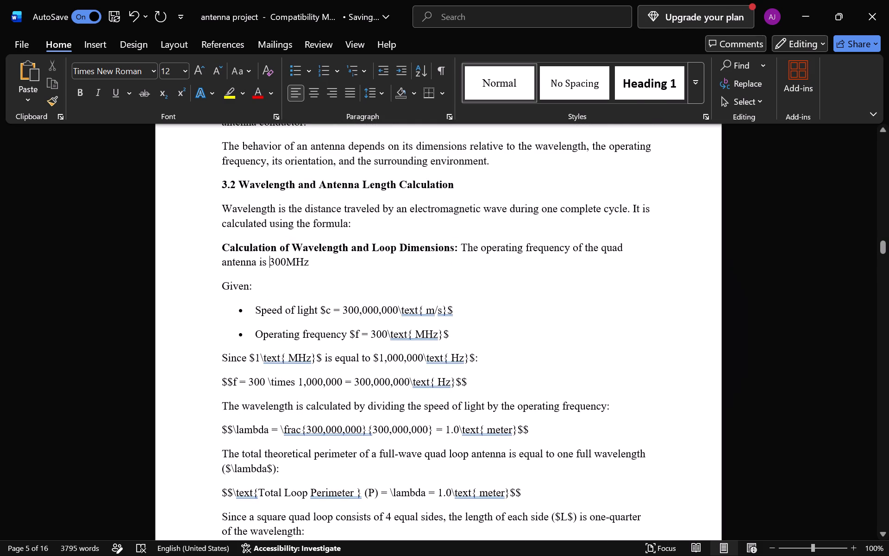
{"action": "left_click_drag", "start_coordinate": [454, 310], "coordinate": [451, 310]}
{"action": "left_click_drag", "start_coordinate": [451, 310], "coordinate": [398, 312]}
{"action": "key", "text": "m"}
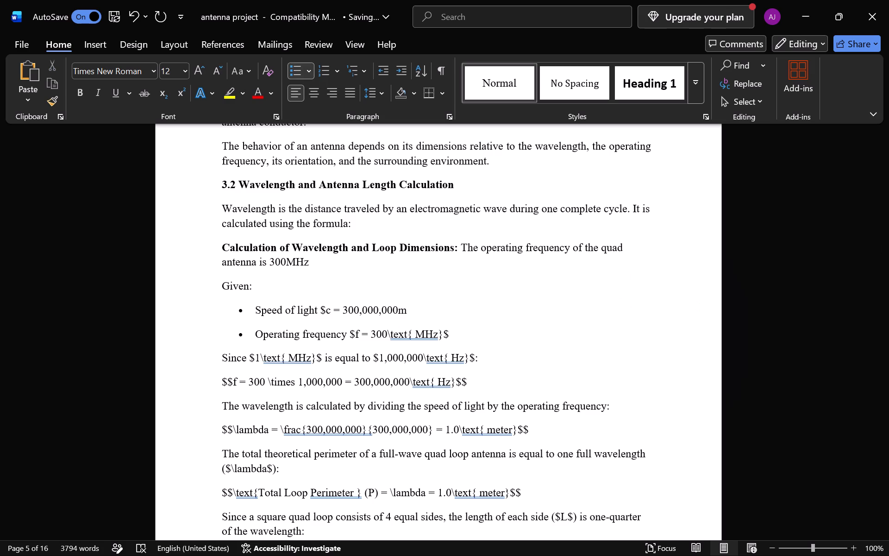
{"action": "type", "text": "/s"}
{"action": "left_click", "coordinate": [323, 309]}
{"action": "key", "text": "Right"}
{"action": "key", "text": "BackSpace"}
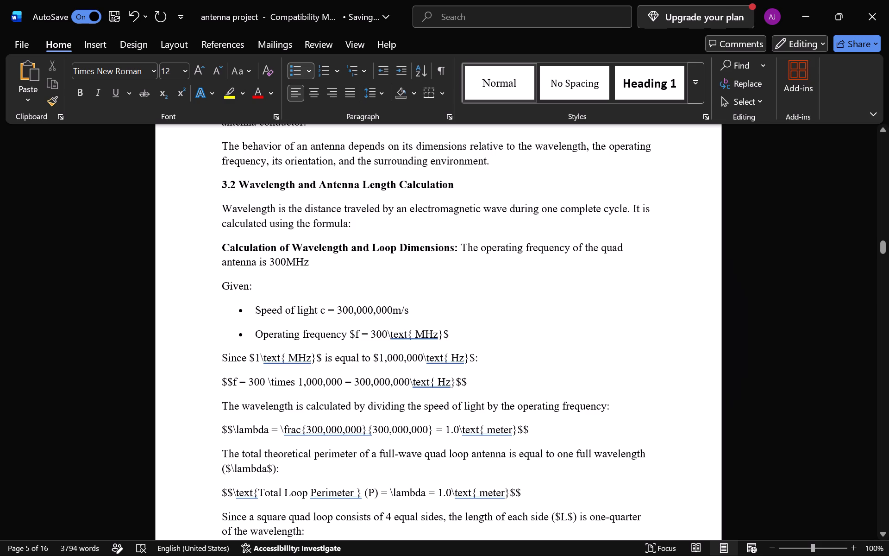
Clean the LaTeX markup from the operating frequency bullet so it reads "Operating frequency f = 300MHz".
{"action": "left_click_drag", "start_coordinate": [456, 336], "coordinate": [394, 335]}
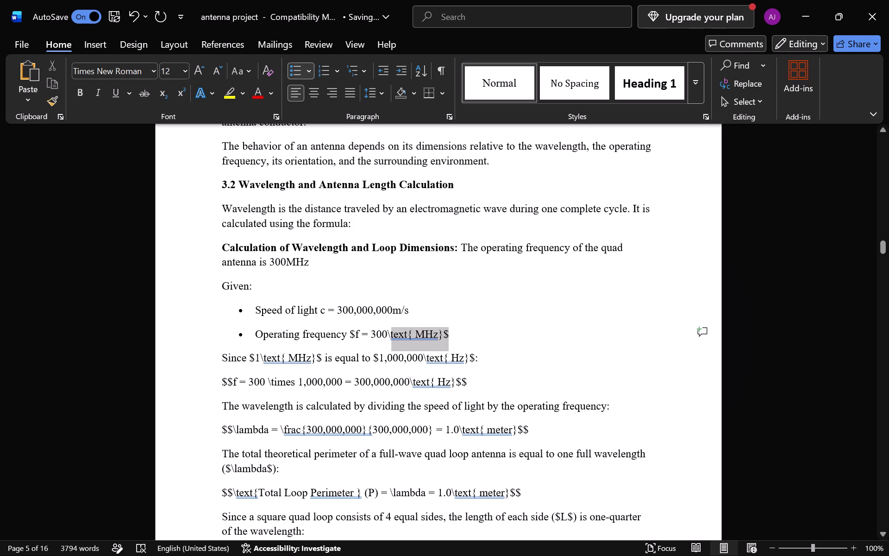
{"action": "left_click_drag", "start_coordinate": [394, 335], "coordinate": [391, 335]}
{"action": "key", "text": "BackSpace"}
{"action": "key", "text": "BackSpace"}
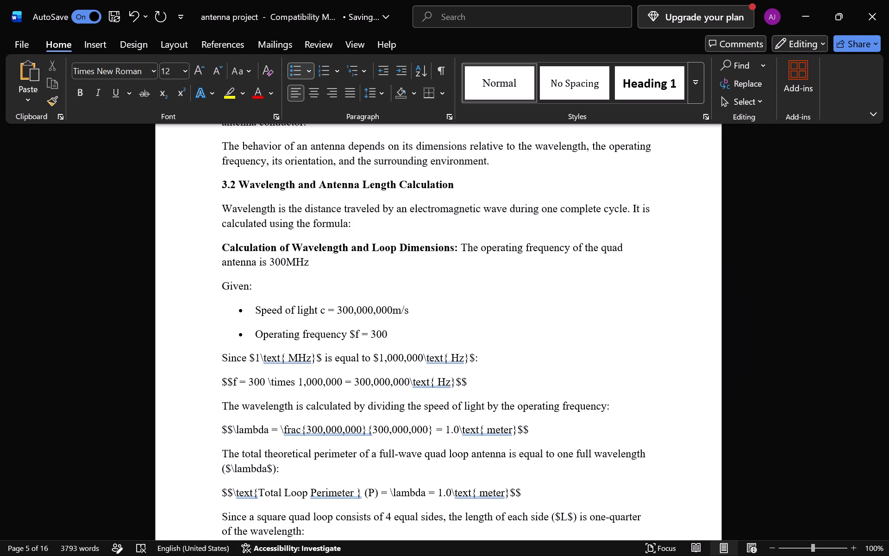
{"action": "type", "text": "MHz"}
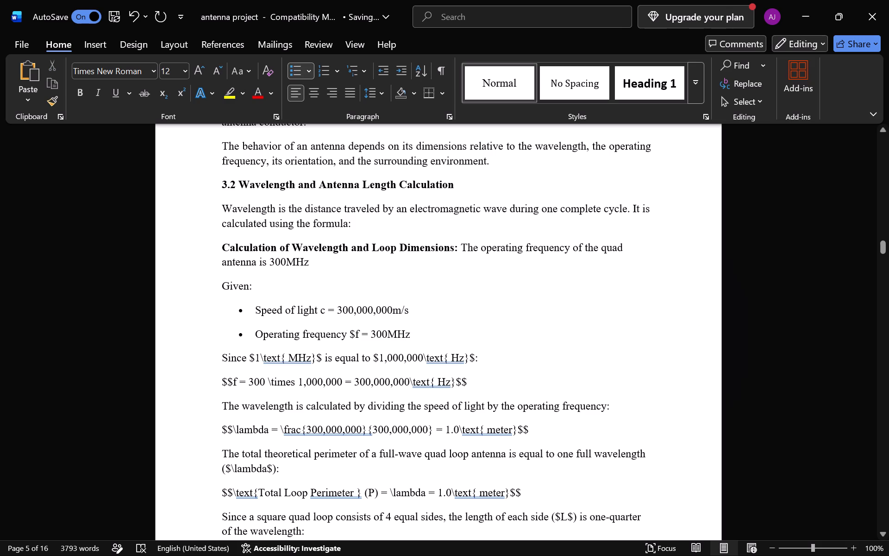
{"action": "left_click", "coordinate": [353, 337]}
{"action": "key", "text": "BackSpace"}
Replace the LaTeX values in the "Since" line under the bullets with plain "1MHz" and "1,000,000HZ", dropping the closing colon.
{"action": "left_click_drag", "start_coordinate": [326, 363], "coordinate": [257, 357]}
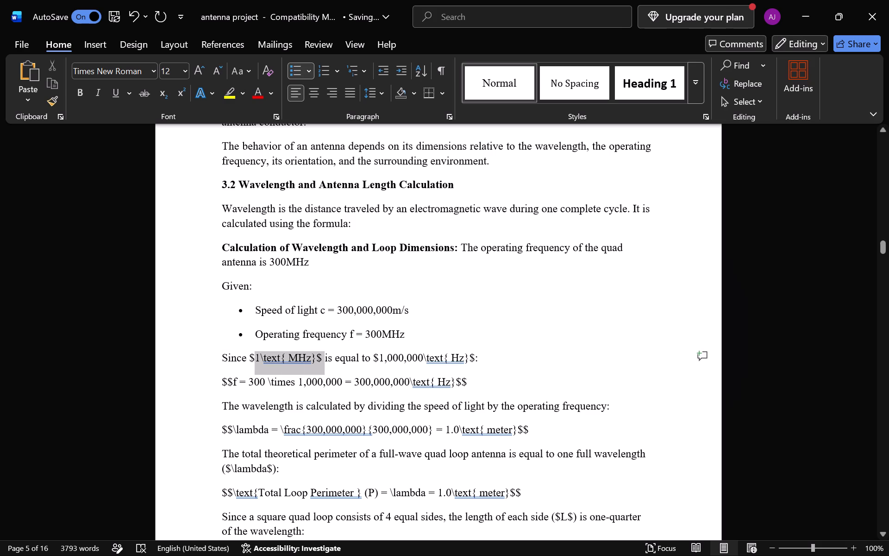
{"action": "left_click_drag", "start_coordinate": [257, 357], "coordinate": [250, 354]}
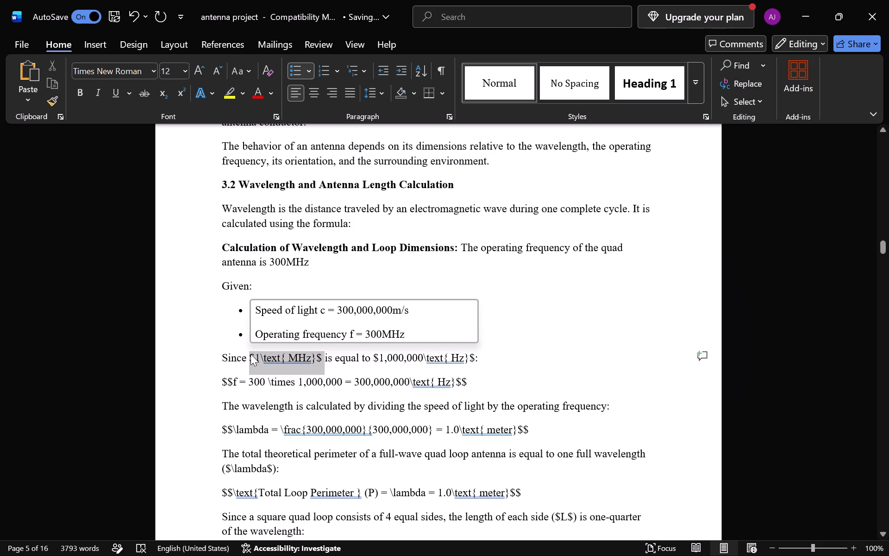
{"action": "key", "text": "1"}
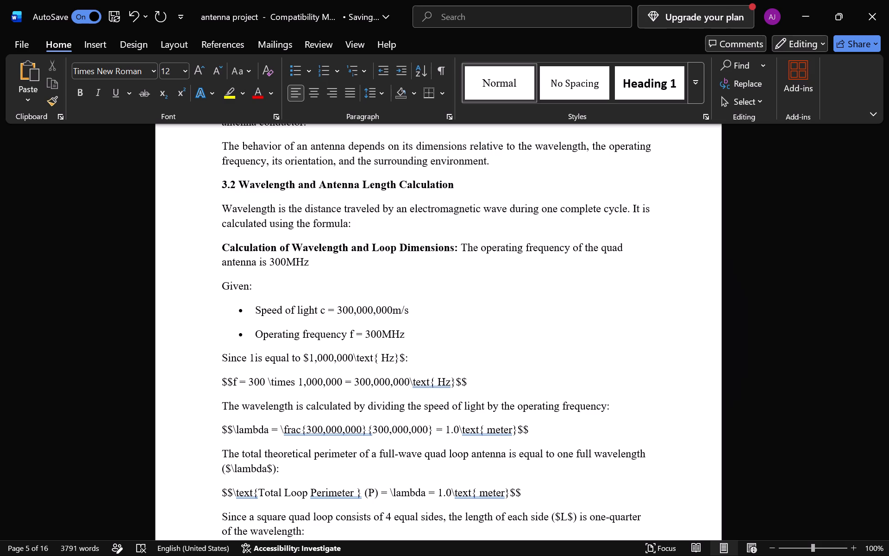
{"action": "type", "text": "MH"}
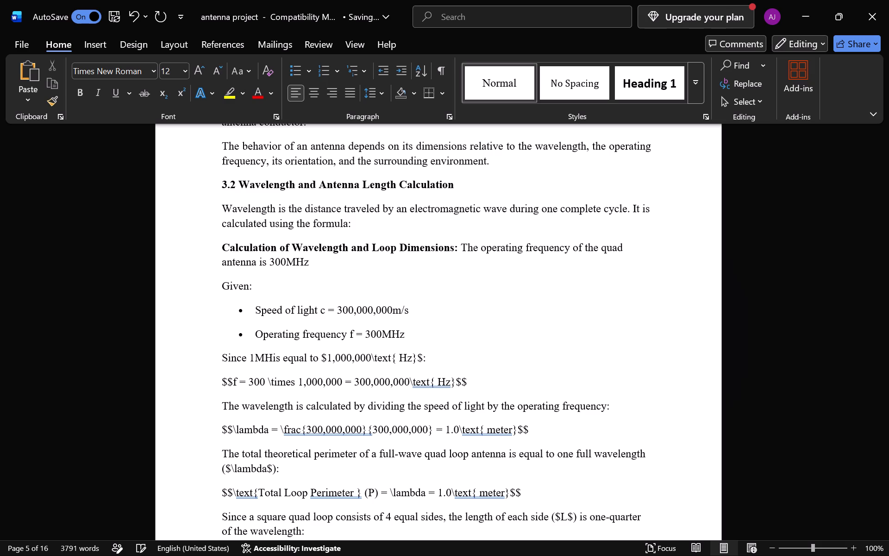
{"action": "key", "text": "z"}
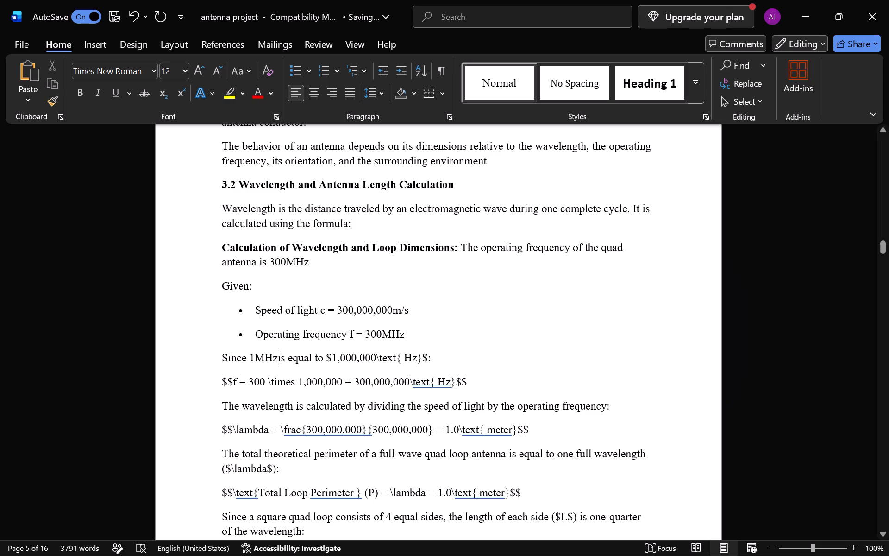
{"action": "left_click_drag", "start_coordinate": [435, 357], "coordinate": [372, 357]}
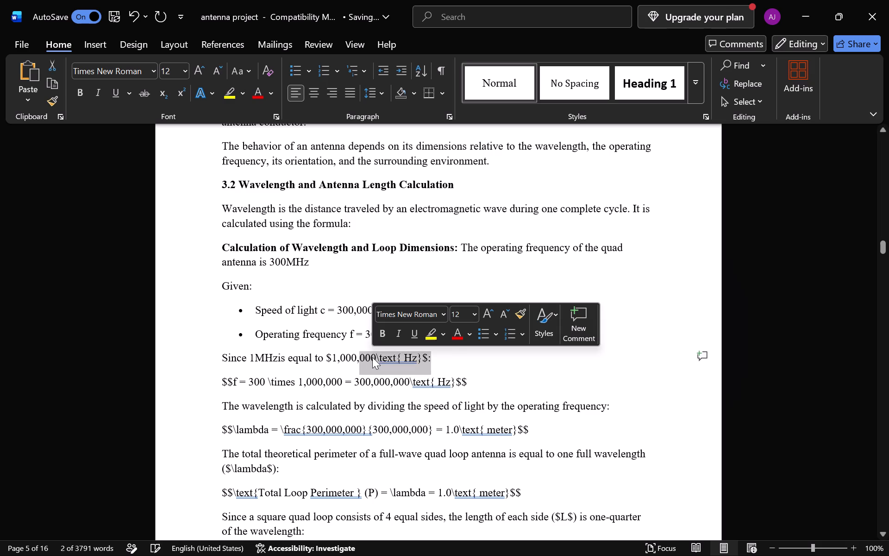
{"action": "left_click", "coordinate": [453, 366]}
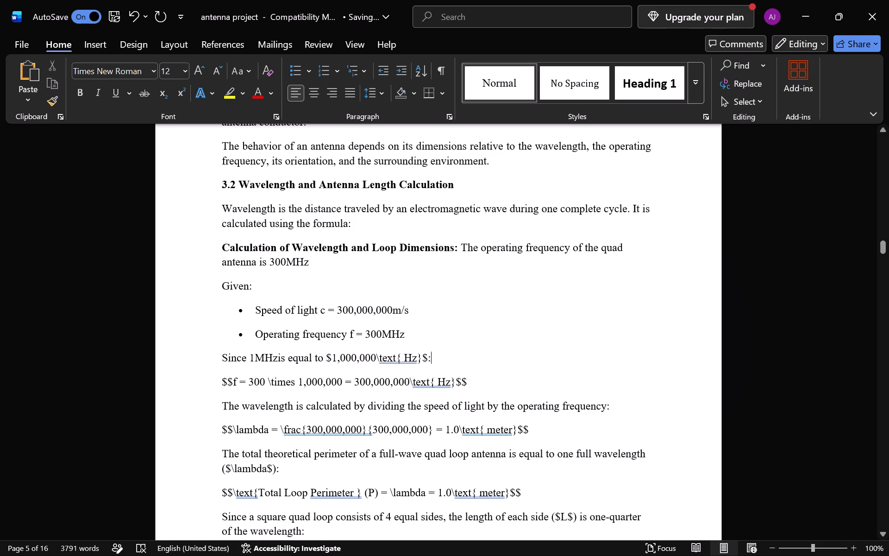
{"action": "left_click_drag", "start_coordinate": [439, 357], "coordinate": [386, 352]}
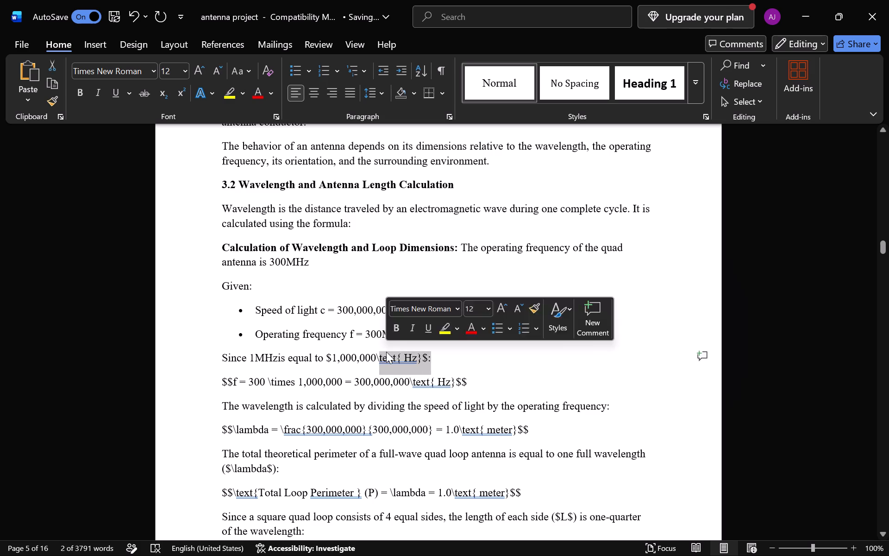
{"action": "key", "text": "BackSpace"}
{"action": "key", "text": "BackSpace"}
{"action": "key", "text": "shift+h"}
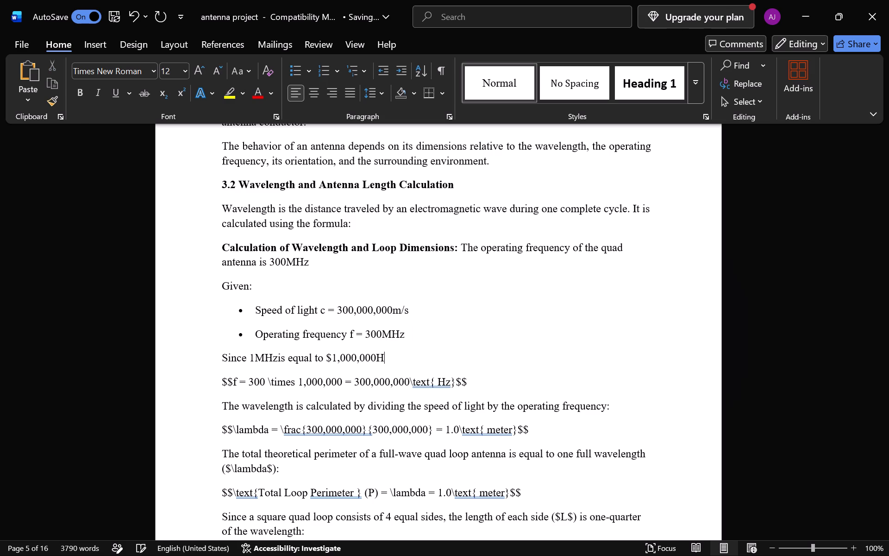
{"action": "key", "text": "shift+z"}
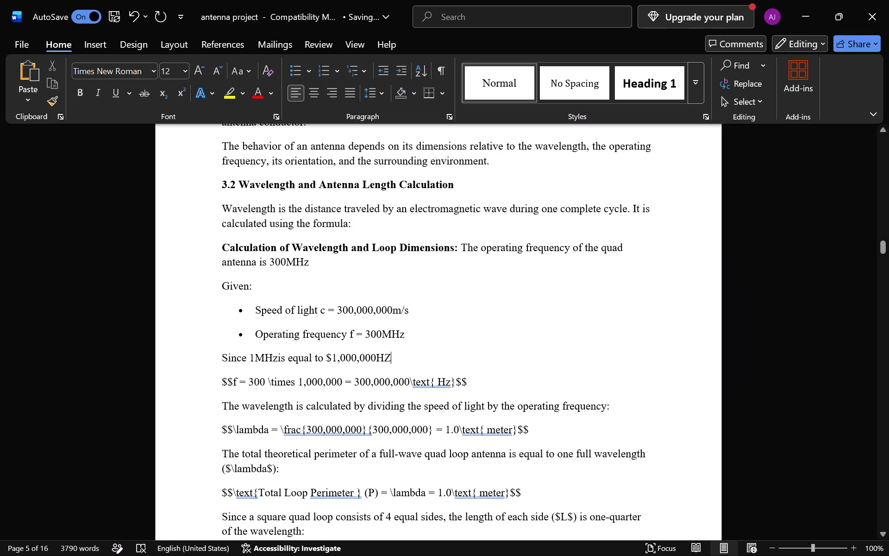
{"action": "left_click", "coordinate": [329, 349]}
{"action": "key", "text": "Down"}
{"action": "key", "text": "BackSpace"}
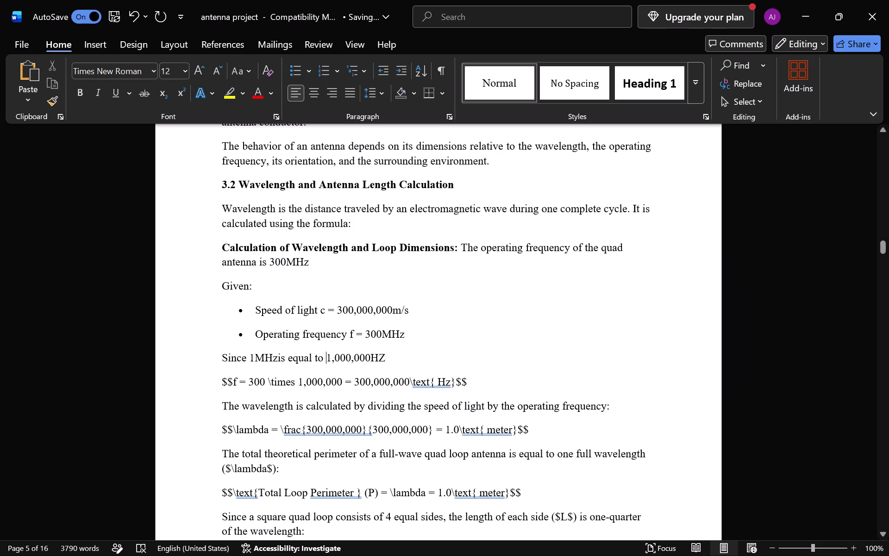
Strip the LaTeX markup from the frequency equation so its own line reads "f = 300 times 1,000,000 = 300,000,000HZ".
{"action": "left_click_drag", "start_coordinate": [488, 387], "coordinate": [412, 386]}
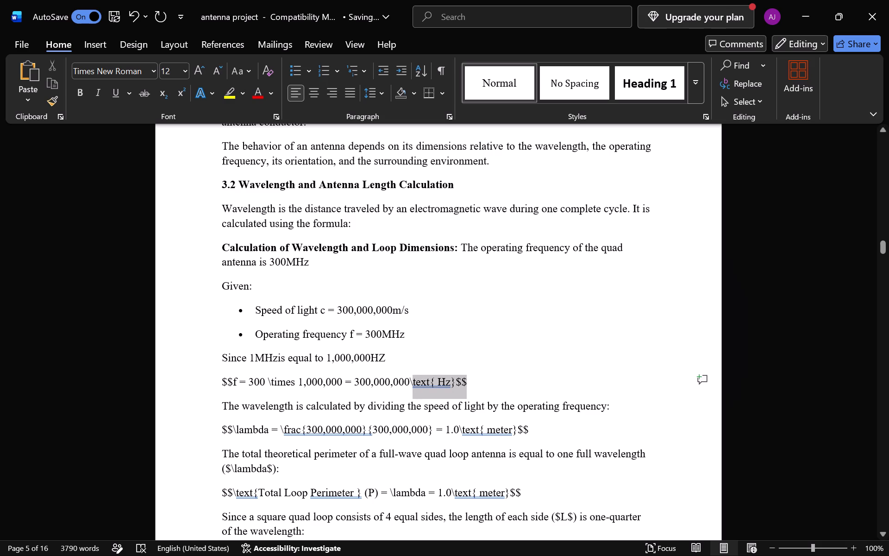
{"action": "left_click_drag", "start_coordinate": [412, 386], "coordinate": [407, 386]}
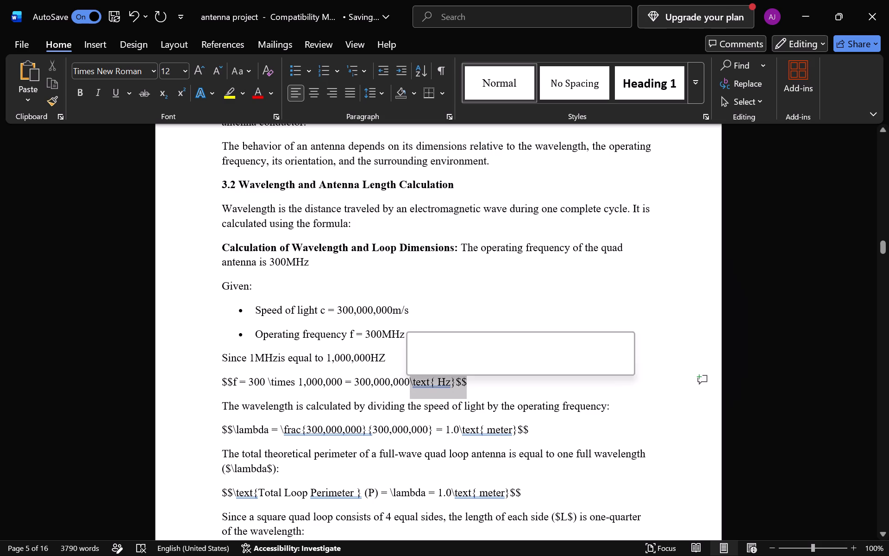
{"action": "key", "text": "BackSpace"}
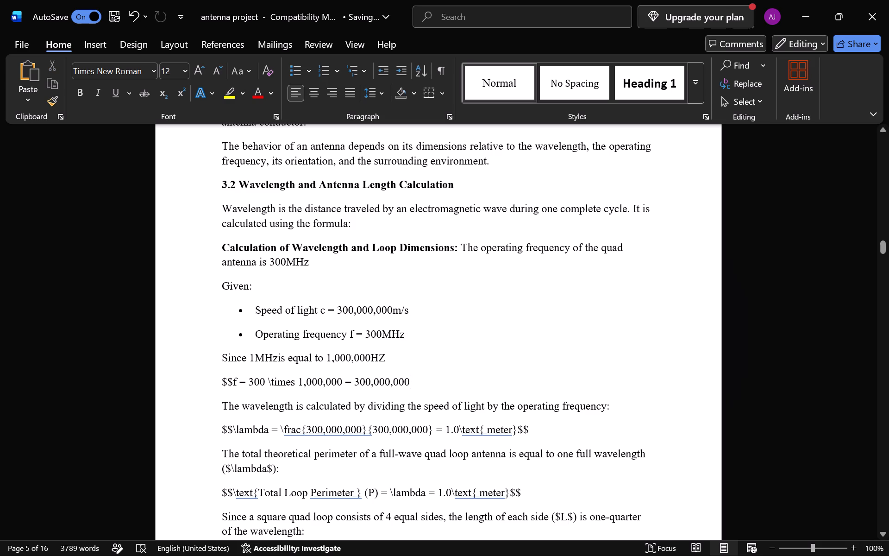
{"action": "type", "text": "HZ"}
{"action": "left_click", "coordinate": [286, 384]}
{"action": "key", "text": "Left"}
{"action": "key", "text": "Left"}
{"action": "key", "text": "Left"}
{"action": "key", "text": "BackSpace"}
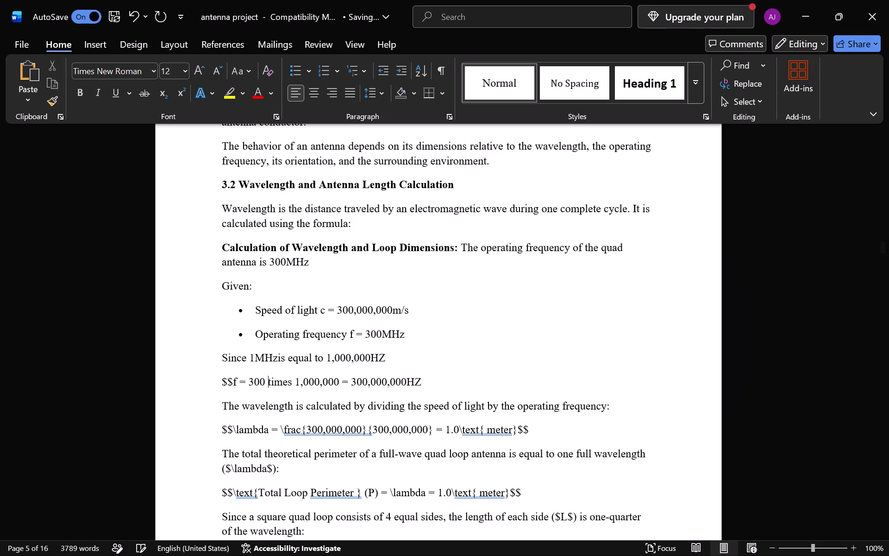
{"action": "key", "text": "Left"}
{"action": "key", "text": "Left"}
{"action": "key", "text": "Left"}
{"action": "key", "text": "Left"}
{"action": "key", "text": "Left"}
{"action": "key", "text": "Left"}
{"action": "key", "text": "Left"}
{"action": "key", "text": "Left"}
{"action": "key", "text": "BackSpace"}
{"action": "key", "text": "BackSpace"}
{"action": "key", "text": "BackSpace"}
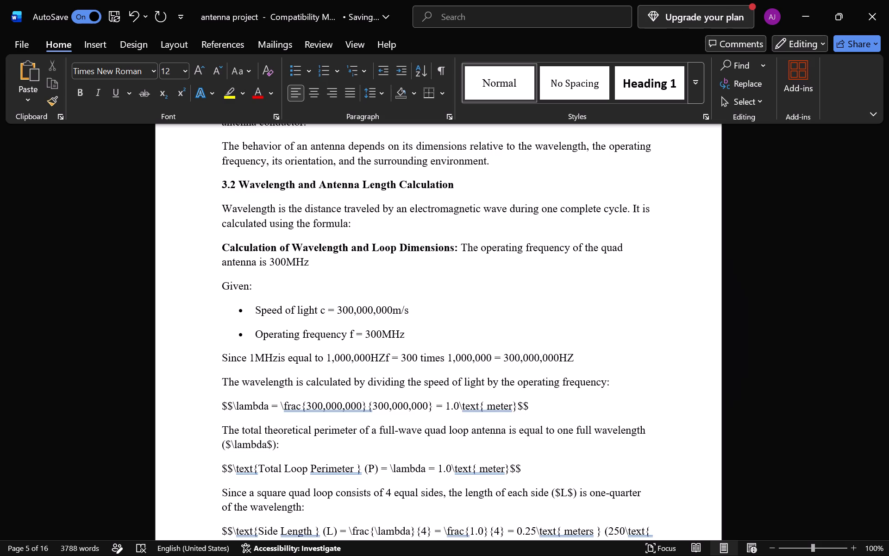
{"action": "key", "text": "Return"}
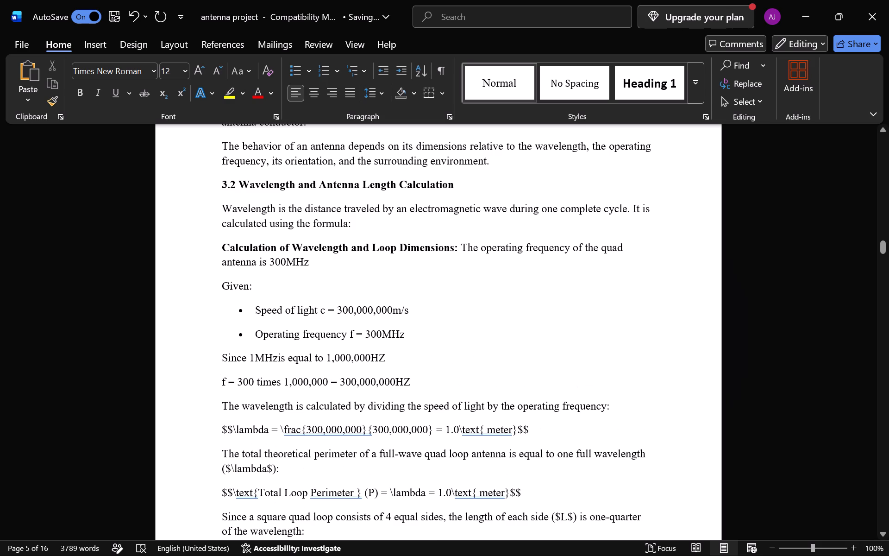
Select the LaTeX meter markup following 1.0 at the end of the lambda wavelength equation.
{"action": "left_click_drag", "start_coordinate": [534, 427], "coordinate": [460, 434]}
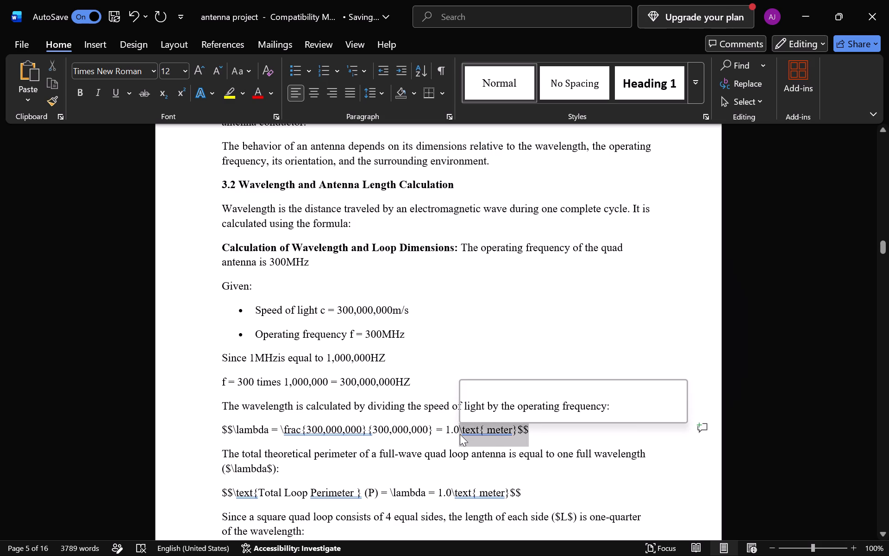
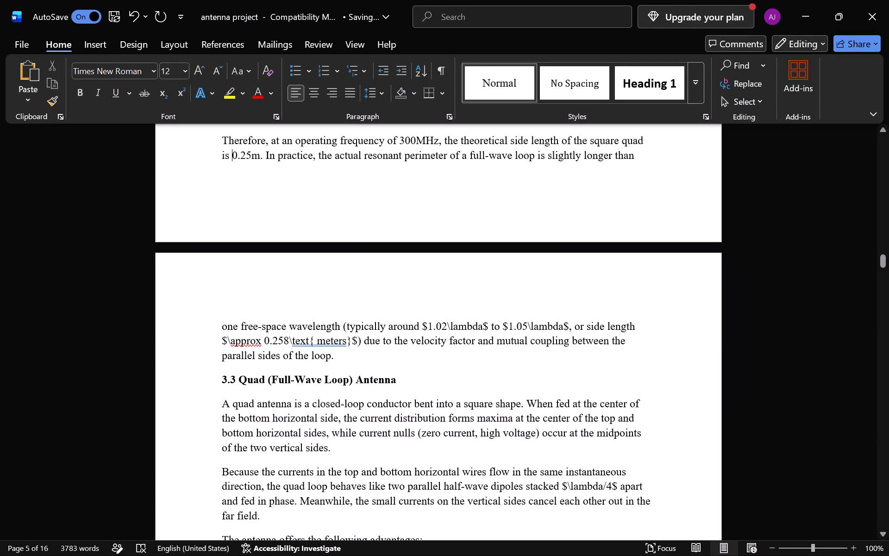
Strip the LaTeX markup from the side length value so it reads "approx 0.258 meters", dropping the closing parenthesis.
{"action": "left_click", "coordinate": [229, 344]}
{"action": "key", "text": "BackSpace"}
{"action": "key", "text": "BackSpace"}
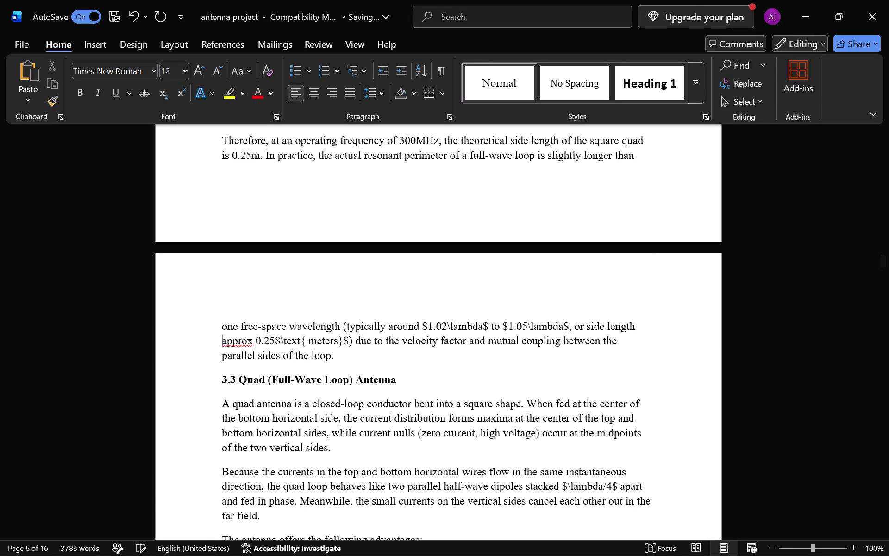
{"action": "left_click", "coordinate": [351, 341]}
{"action": "key", "text": "BackSpace"}
{"action": "key", "text": "BackSpace"}
{"action": "key", "text": "BackSpace"}
{"action": "key", "text": "Left"}
{"action": "key", "text": "Left"}
{"action": "key", "text": "Left"}
{"action": "key", "text": "Left"}
{"action": "key", "text": "Left"}
{"action": "key", "text": "Left"}
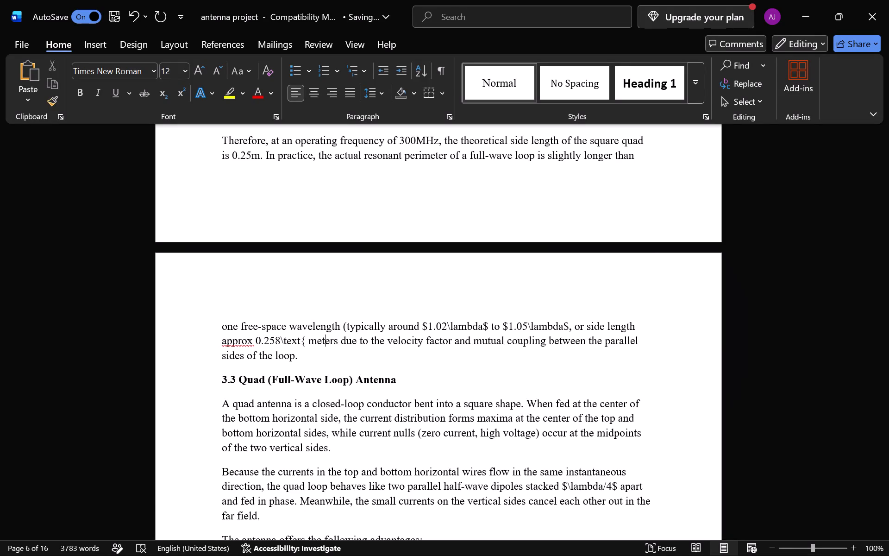
{"action": "key", "text": "Left"}
{"action": "key", "text": "BackSpace"}
{"action": "key", "text": "BackSpace"}
{"action": "key", "text": "BackSpace"}
{"action": "key", "text": "BackSpace"}
{"action": "key", "text": "BackSpace"}
{"action": "key", "text": "BackSpace"}
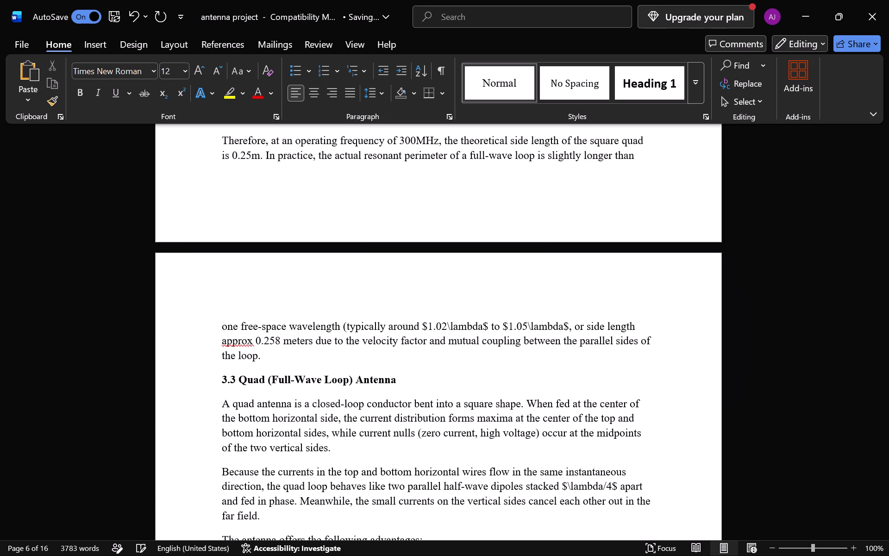
Remove the dollar signs and backslash from the upper wavelength value so it reads "1.05lambda".
{"action": "left_click", "coordinate": [569, 317]}
{"action": "key", "text": "BackSpace"}
{"action": "key", "text": "Left"}
{"action": "key", "text": "Left"}
{"action": "key", "text": "Left"}
{"action": "key", "text": "Left"}
{"action": "key", "text": "Left"}
{"action": "key", "text": "Left"}
{"action": "key", "text": "Left"}
{"action": "key", "text": "Right"}
{"action": "key", "text": "BackSpace"}
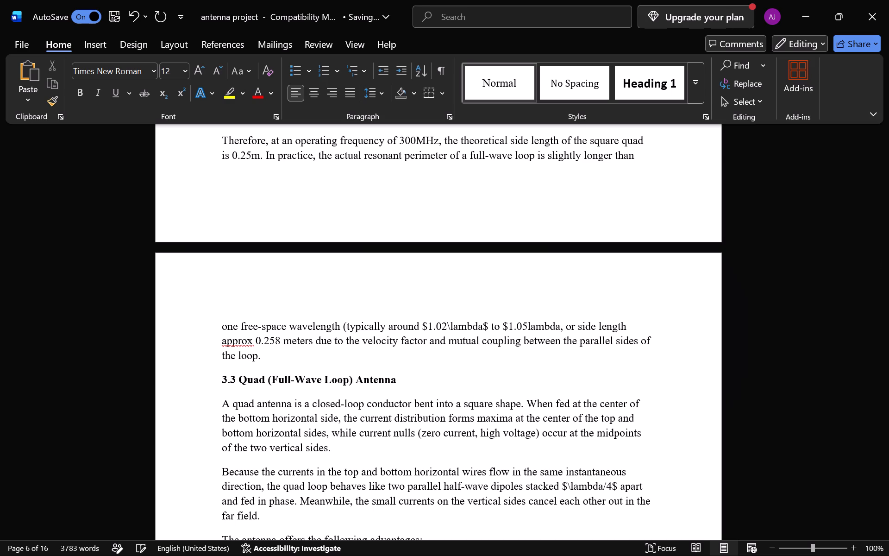
{"action": "key", "text": "BackSpace"}
{"action": "key", "text": "BackSpace"}
{"action": "key", "text": "ctrl+z"}
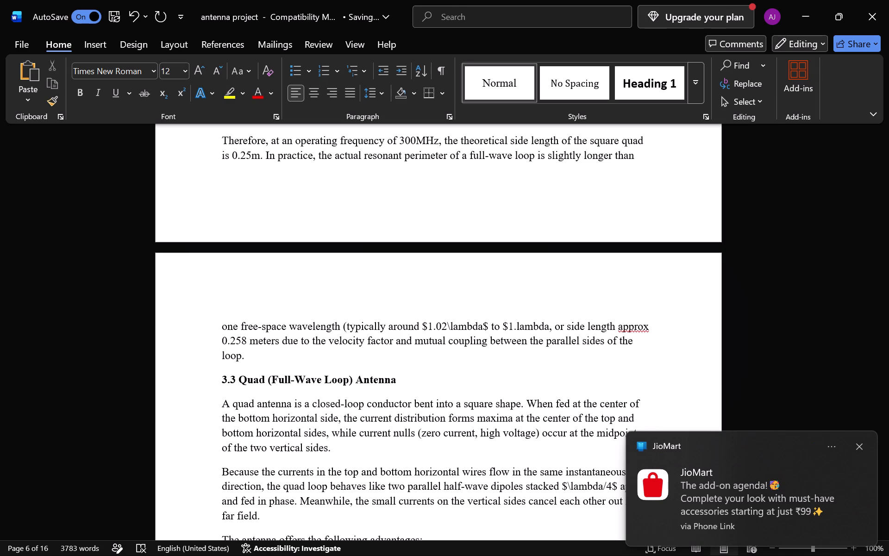
{"action": "key", "text": "ctrl+z"}
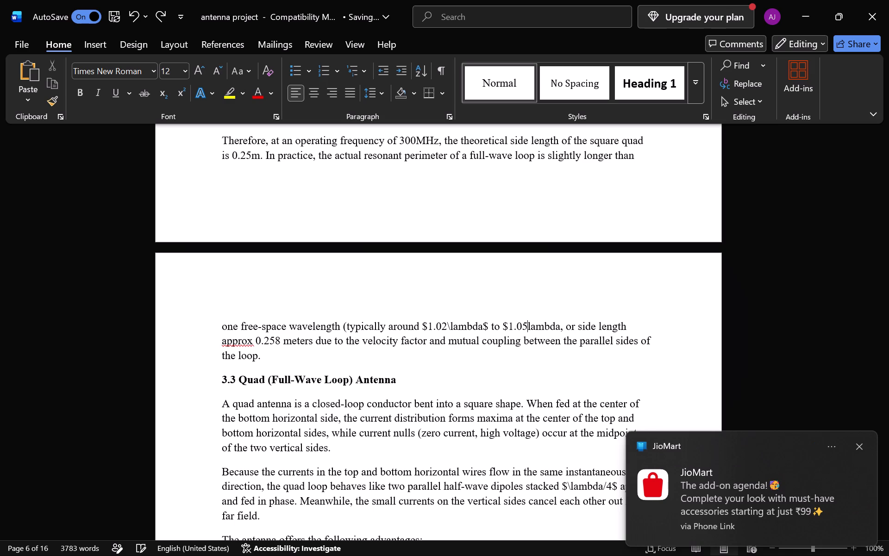
{"action": "key", "text": "Left"}
{"action": "key", "text": "Left"}
{"action": "key", "text": "Left"}
{"action": "key", "text": "Left"}
{"action": "key", "text": "BackSpace"}
Strip the LaTeX markup from the lower wavelength value so it reads "1.02lambda", keeping a space before "to".
{"action": "key", "text": "Left"}
{"action": "key", "text": "Left"}
{"action": "key", "text": "Left"}
{"action": "key", "text": "BackSpace"}
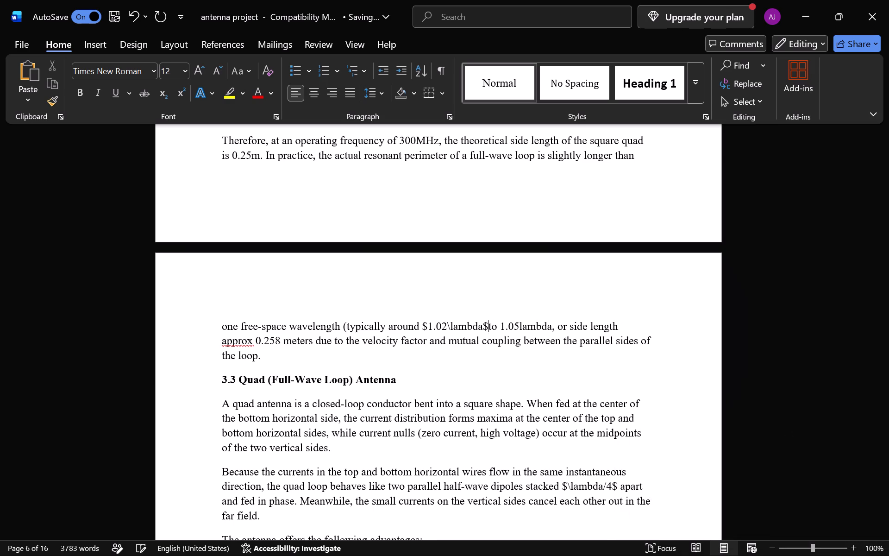
{"action": "key", "text": "BackSpace"}
{"action": "key", "text": "space"}
{"action": "key", "text": "Left"}
{"action": "key", "text": "Left"}
{"action": "key", "text": "Left"}
{"action": "key", "text": "Left"}
{"action": "key", "text": "Left"}
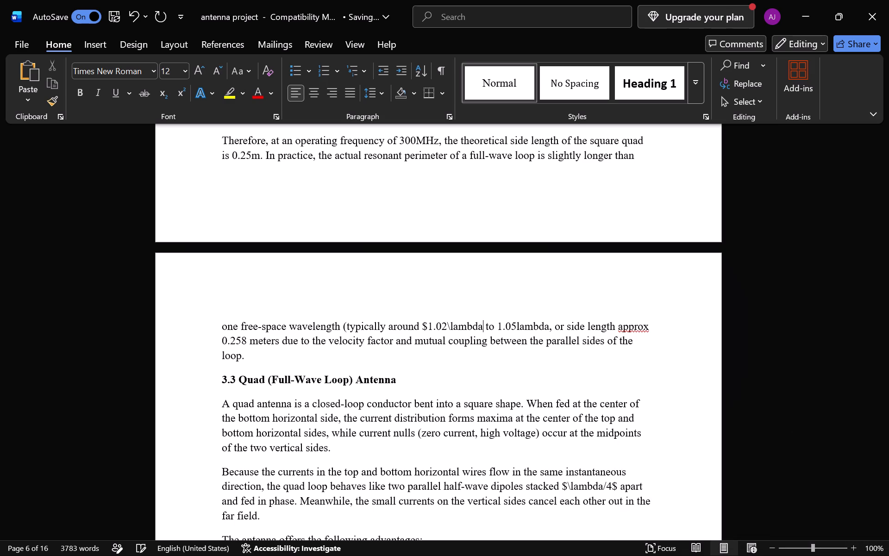
{"action": "key", "text": "Left"}
{"action": "key", "text": "Left"}
{"action": "key", "text": "BackSpace"}
{"action": "key", "text": "Left"}
{"action": "key", "text": "Left"}
{"action": "key", "text": "Left"}
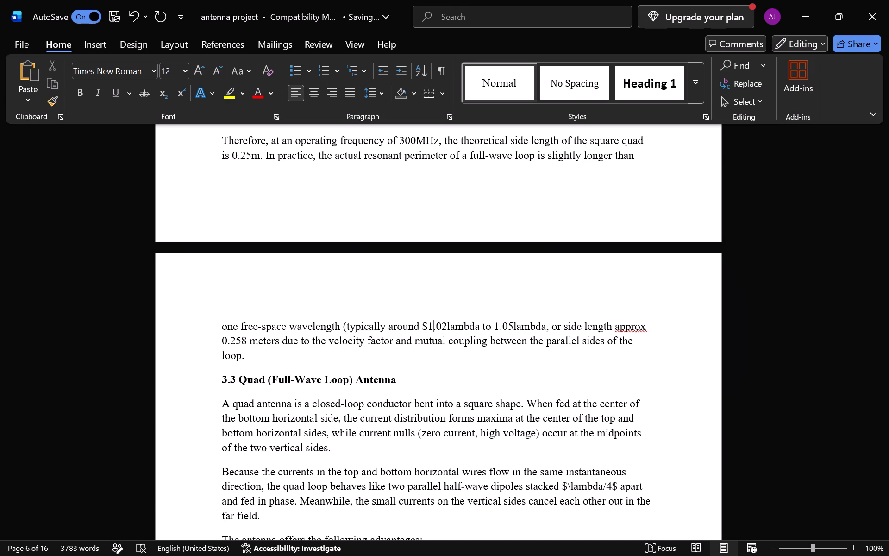
{"action": "key", "text": "Left"}
{"action": "key", "text": "BackSpace"}
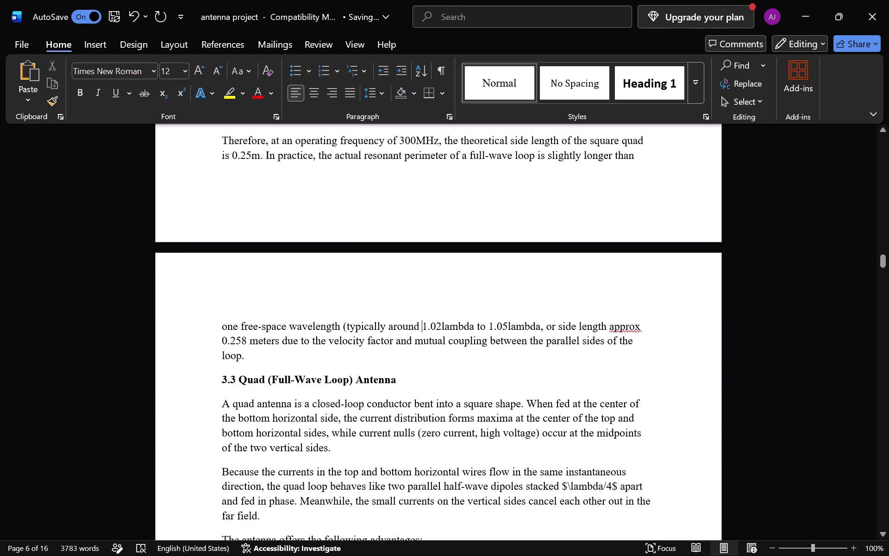
Replace the period after "loop" at the end of the paragraph above section 3.3 with a closing parenthesis.
{"action": "left_click", "coordinate": [285, 357]}
{"action": "key", "text": "0"}
{"action": "key", "text": "ctrl+BackSpace"}
{"action": "key", "text": "ctrl+BackSpace"}
{"action": "key", "text": "ctrl+0"}
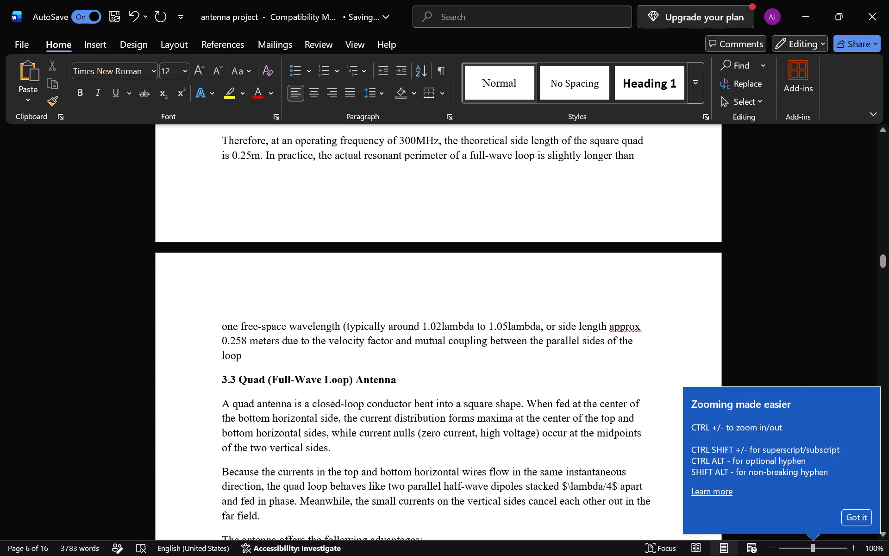
{"action": "left_click", "coordinate": [839, 512]}
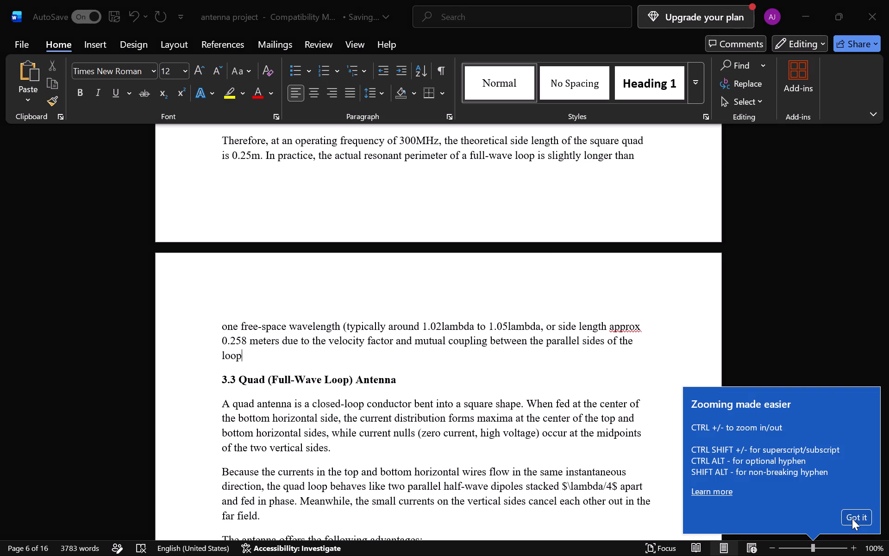
{"action": "left_click", "coordinate": [852, 518]}
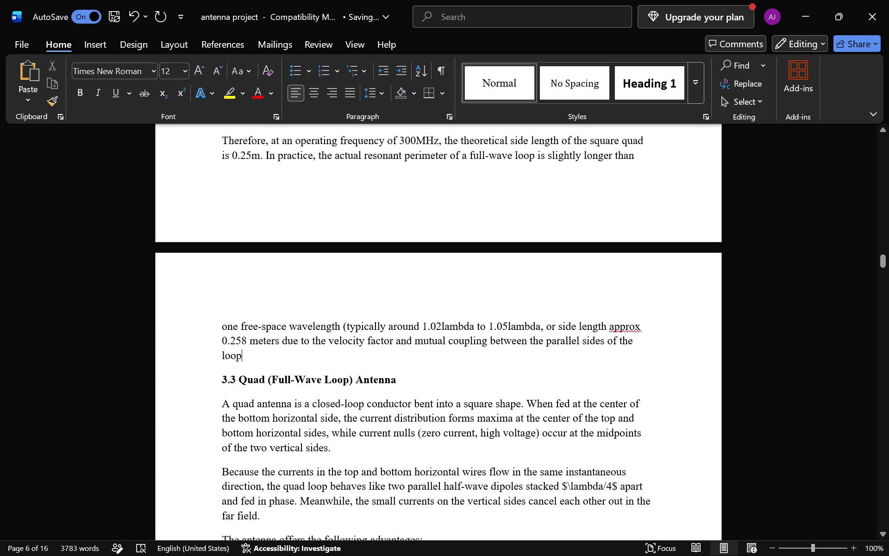
{"action": "key", "text": "shift+parenright"}
Justify the two body paragraphs under the "3.3 Quad (Full-Wave Loop) Antenna" heading.
{"action": "scroll", "coordinate": [282, 376], "scroll_direction": "down", "scroll_amount": 1}
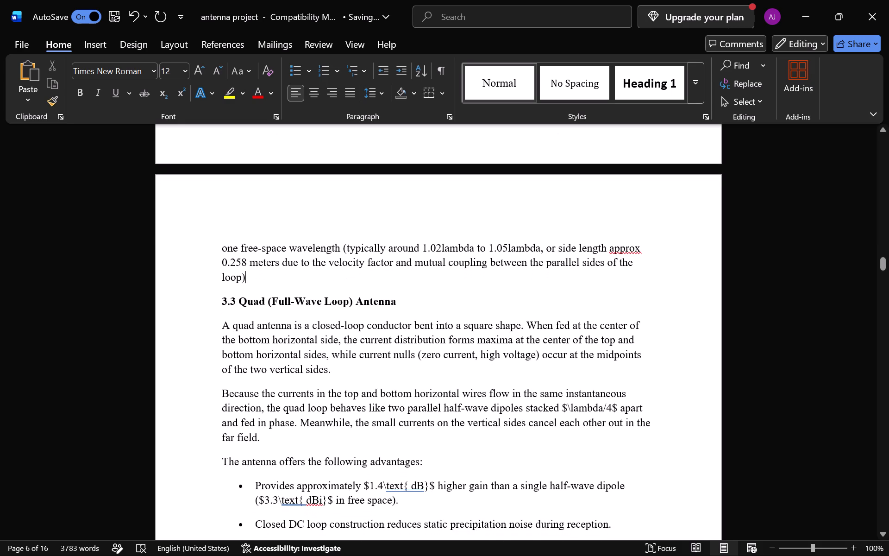
{"action": "left_click_drag", "start_coordinate": [289, 442], "coordinate": [238, 361]}
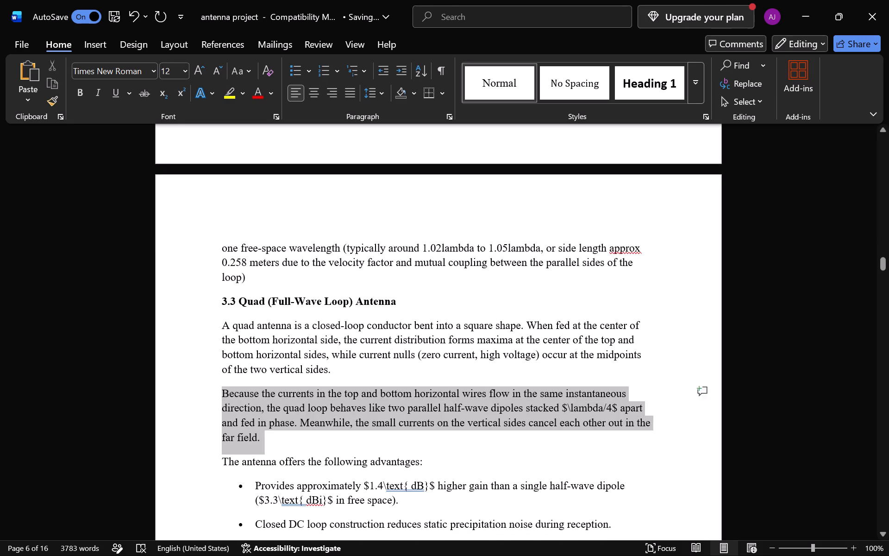
{"action": "left_click_drag", "start_coordinate": [238, 361], "coordinate": [222, 321]}
{"action": "left_click", "coordinate": [564, 10]}
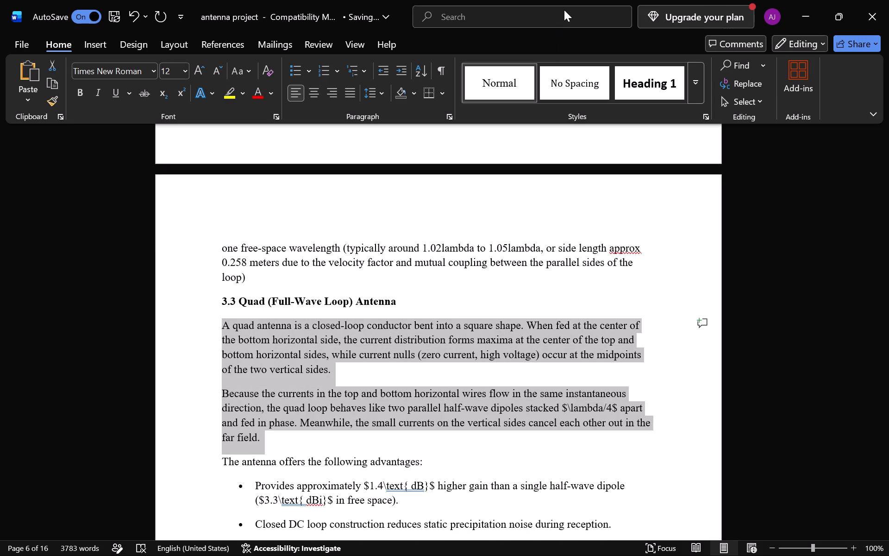
{"action": "left_click", "coordinate": [560, 12]}
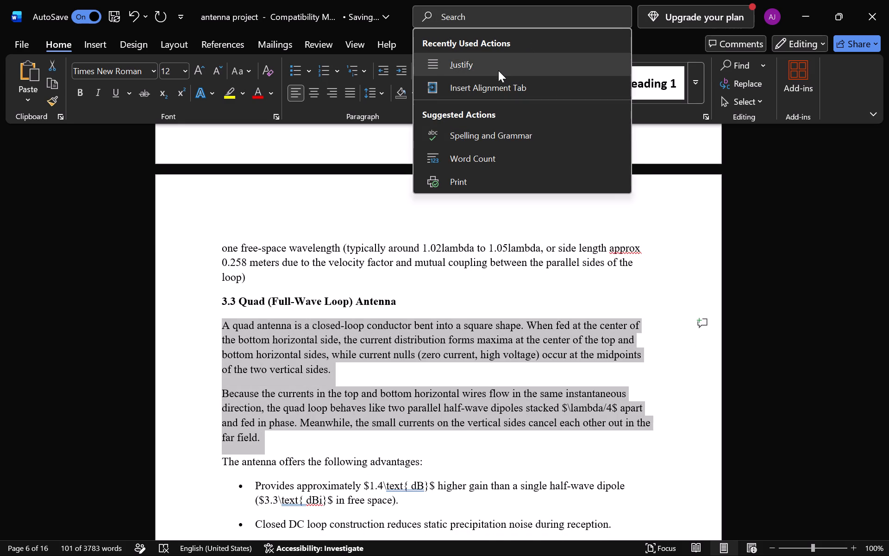
{"action": "left_click", "coordinate": [498, 70]}
Delete the "The antenna offers the following advantages" line and its four bullets, except the last bullet's final period.
{"action": "scroll", "coordinate": [466, 273], "scroll_direction": "down", "scroll_amount": 2}
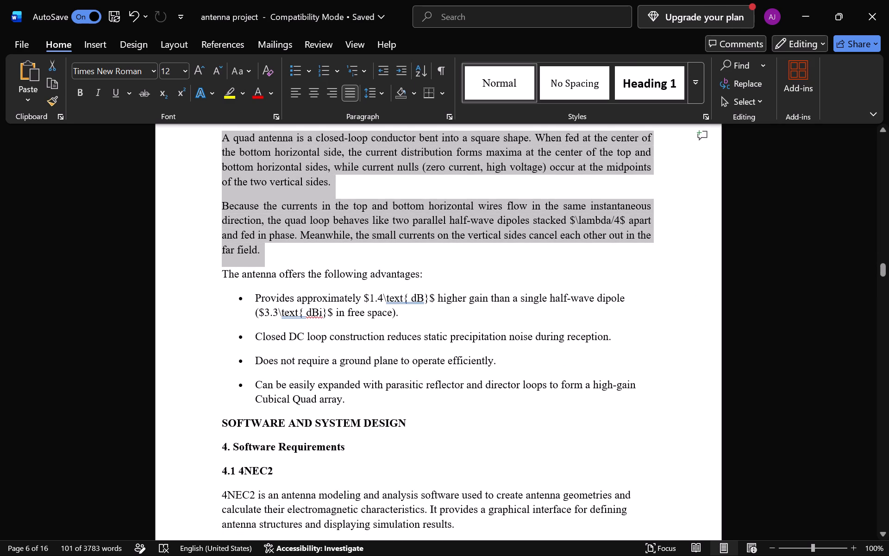
{"action": "left_click", "coordinate": [218, 280]}
{"action": "left_click_drag", "start_coordinate": [219, 280], "coordinate": [328, 398]}
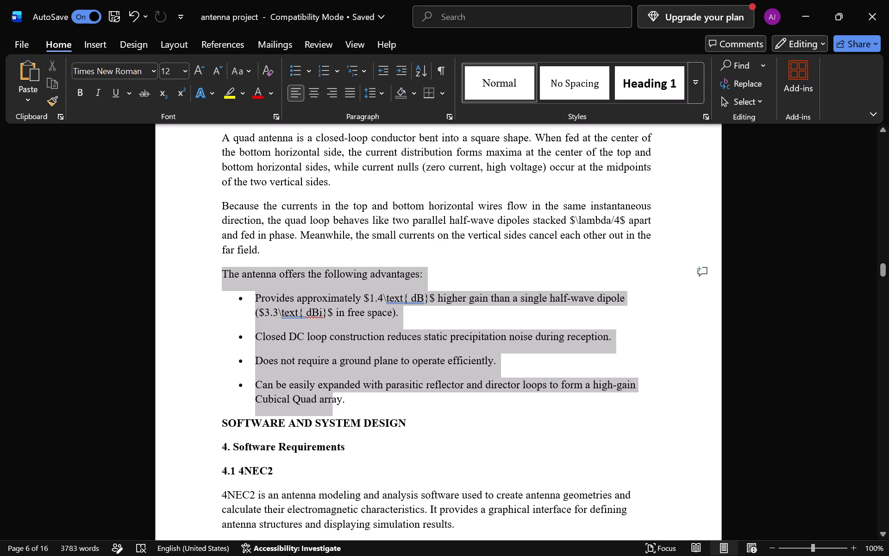
{"action": "left_click_drag", "start_coordinate": [328, 398], "coordinate": [337, 398]}
{"action": "key", "text": "BackSpace"}
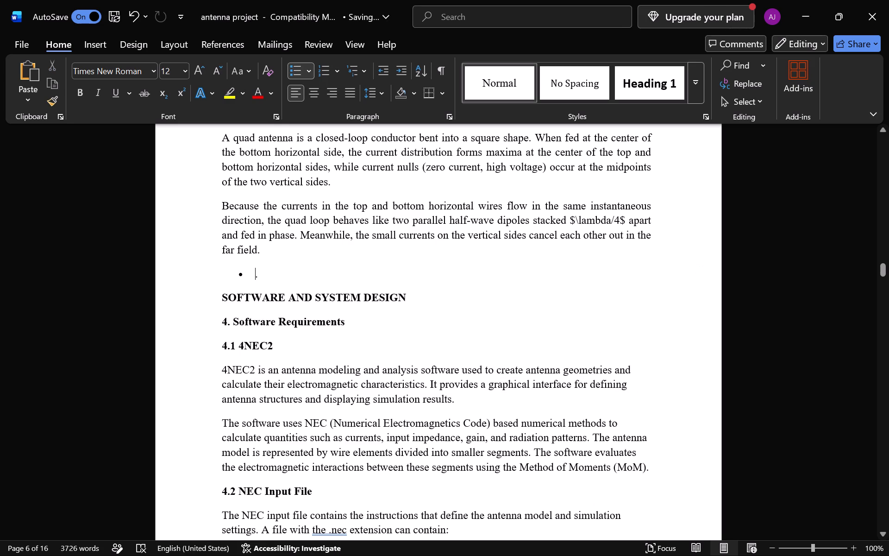
{"action": "key", "text": "ctrl+p"}
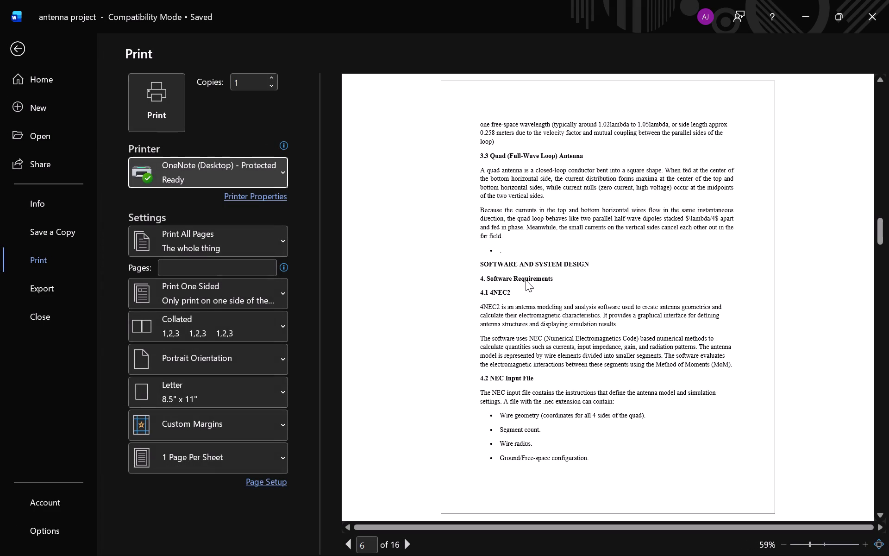
{"action": "key", "text": "Escape"}
Justify the two paragraphs under the "4.1 4NEC2" heading.
{"action": "scroll", "coordinate": [496, 323], "scroll_direction": "down", "scroll_amount": 1}
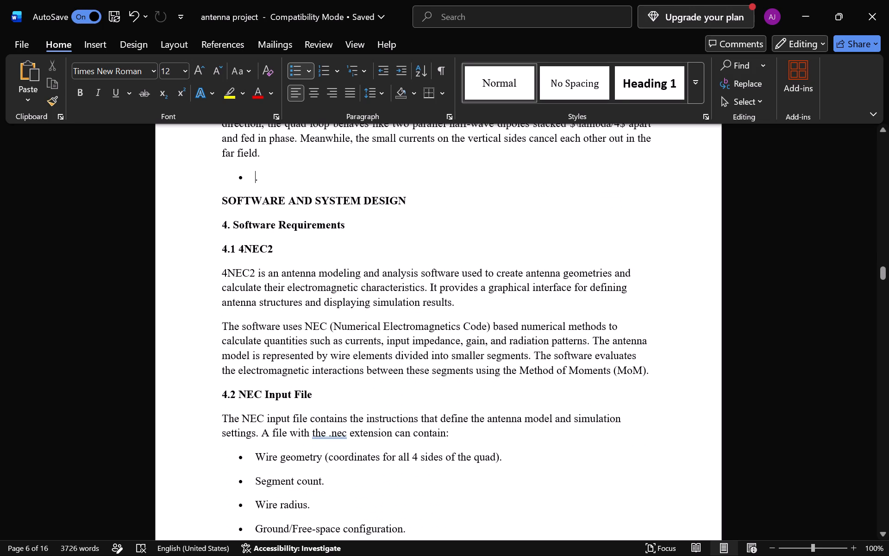
{"action": "left_click_drag", "start_coordinate": [653, 373], "coordinate": [351, 303]}
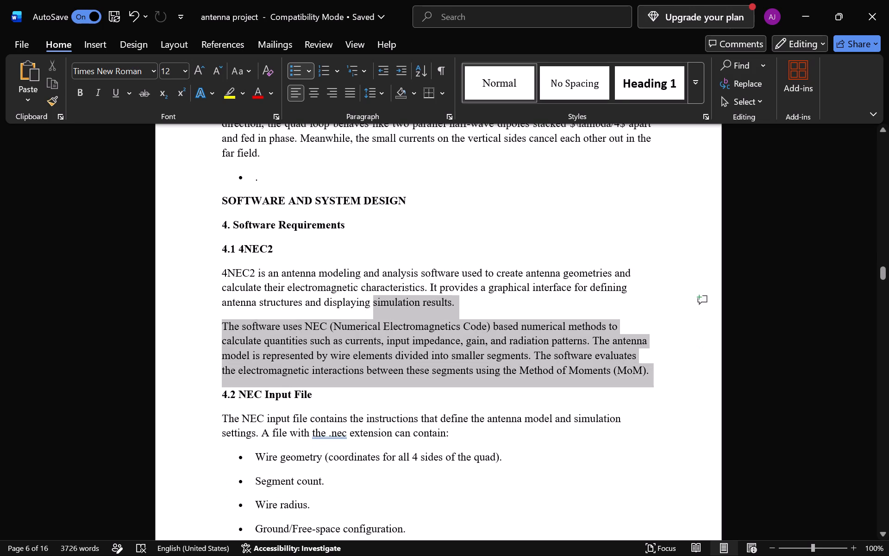
{"action": "left_click_drag", "start_coordinate": [351, 303], "coordinate": [232, 277]}
{"action": "left_click", "coordinate": [549, 20]}
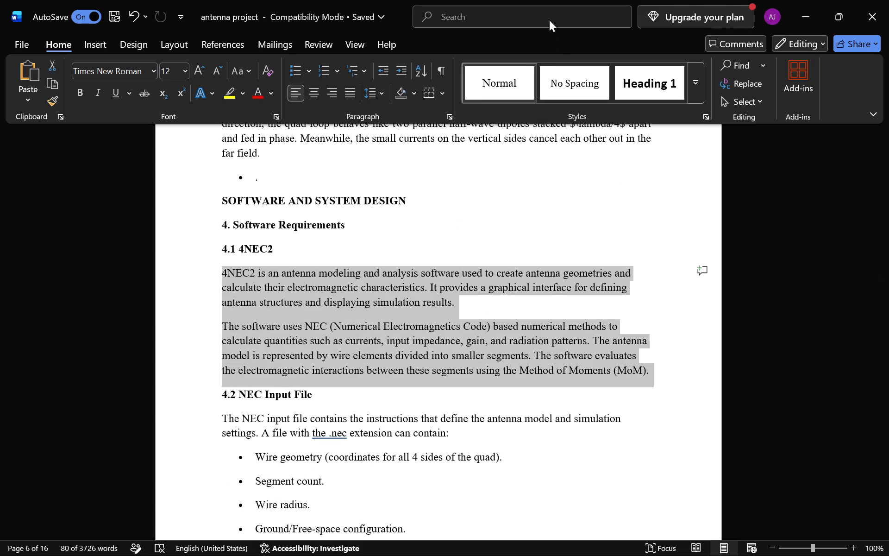
{"action": "left_click", "coordinate": [518, 65]}
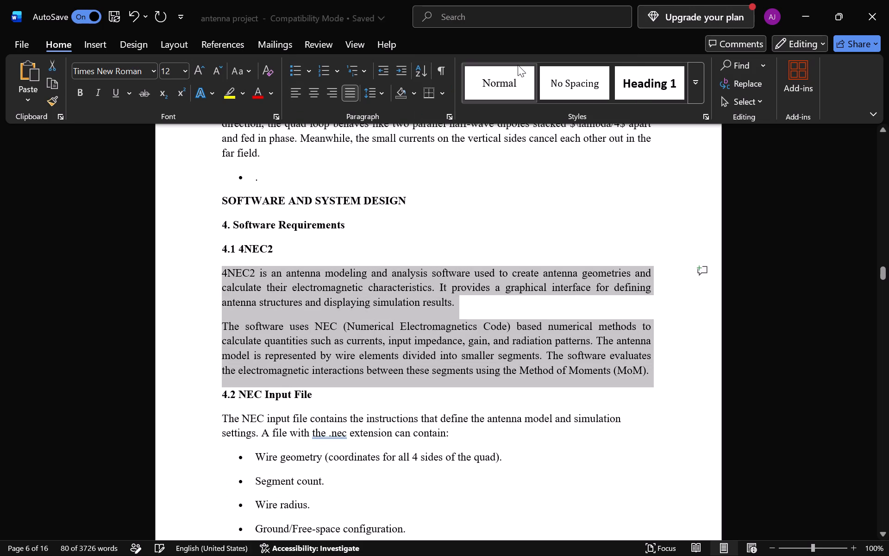
Justify section 4.2 NEC Input File from its heading through the "Ground/Free-space configuration" bullet.
{"action": "scroll", "coordinate": [362, 260], "scroll_direction": "down", "scroll_amount": 1}
{"action": "left_click_drag", "start_coordinate": [430, 354], "coordinate": [224, 217]}
{"action": "left_click", "coordinate": [515, 22]}
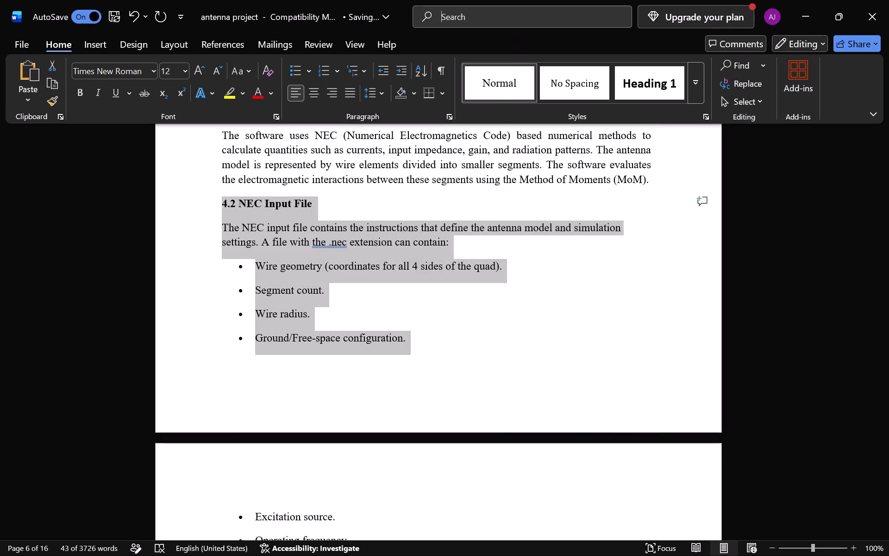
{"action": "left_click", "coordinate": [494, 68]}
Justify section 4.3 Hardware Requirements from its heading through the "Text editor for viewing or modifying the NEC input file" bullet.
{"action": "scroll", "coordinate": [460, 243], "scroll_direction": "down", "scroll_amount": 1}
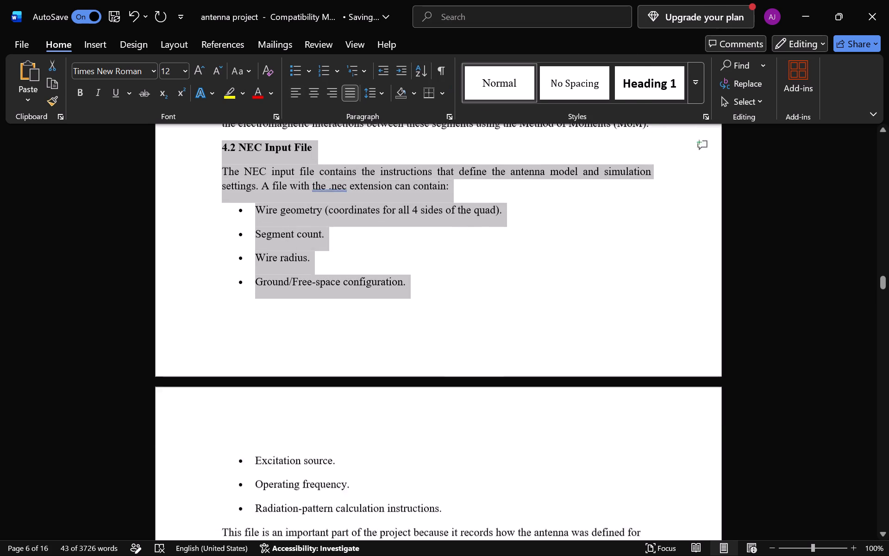
{"action": "scroll", "coordinate": [460, 243], "scroll_direction": "down", "scroll_amount": 4}
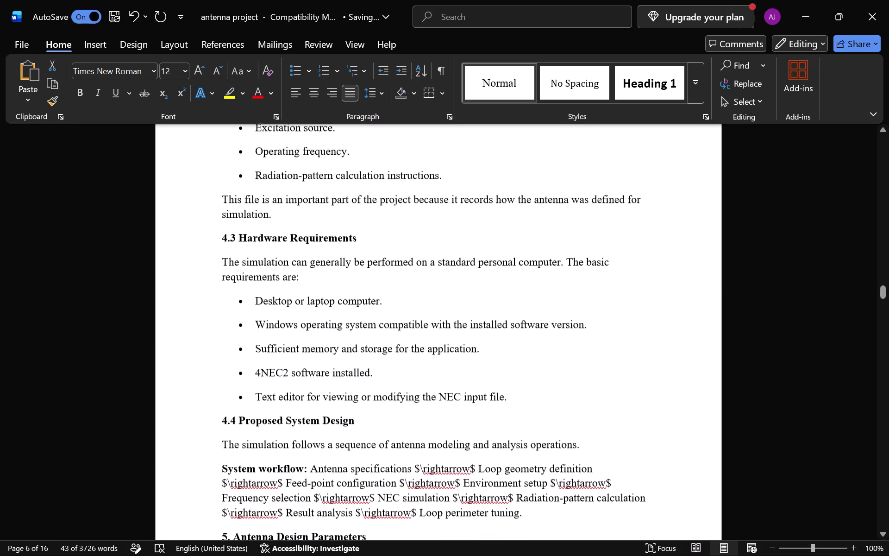
{"action": "left_click_drag", "start_coordinate": [518, 392], "coordinate": [263, 359]}
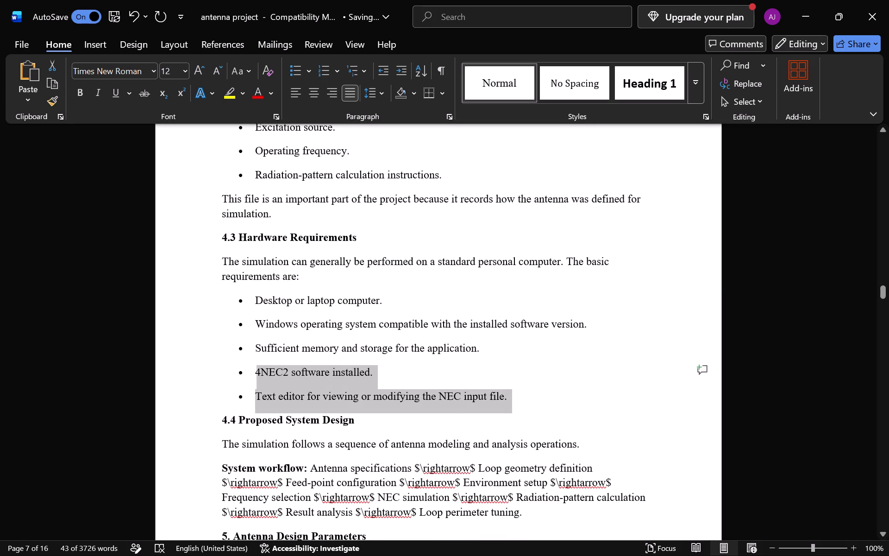
{"action": "left_click_drag", "start_coordinate": [263, 359], "coordinate": [218, 254]}
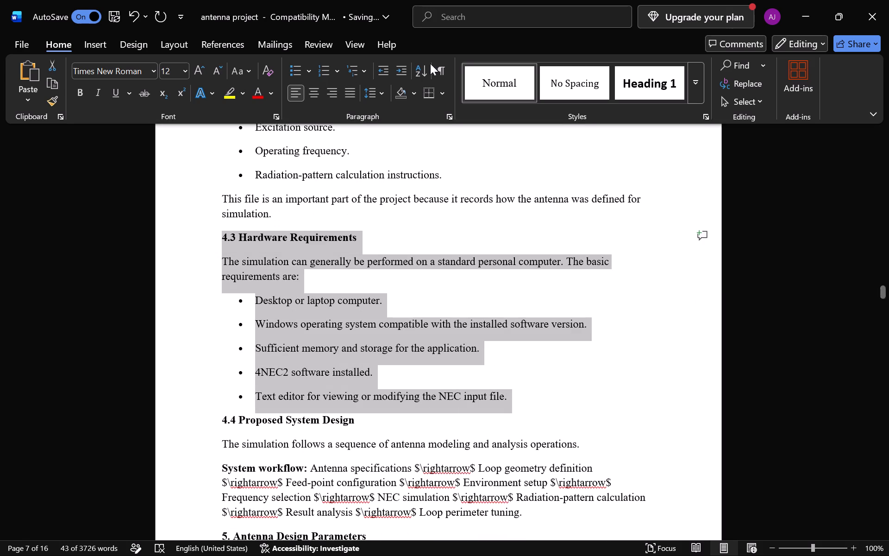
{"action": "left_click", "coordinate": [444, 10]}
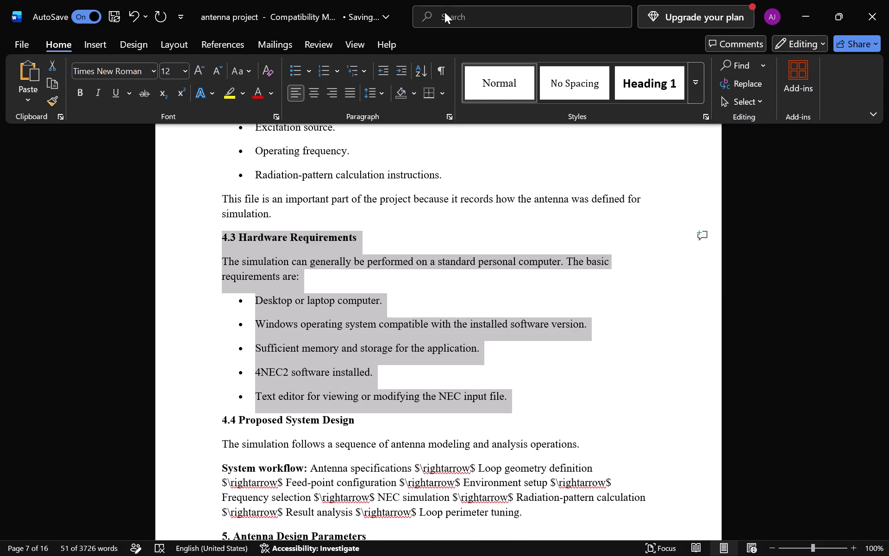
{"action": "left_click", "coordinate": [444, 12]}
{"action": "left_click", "coordinate": [465, 72]}
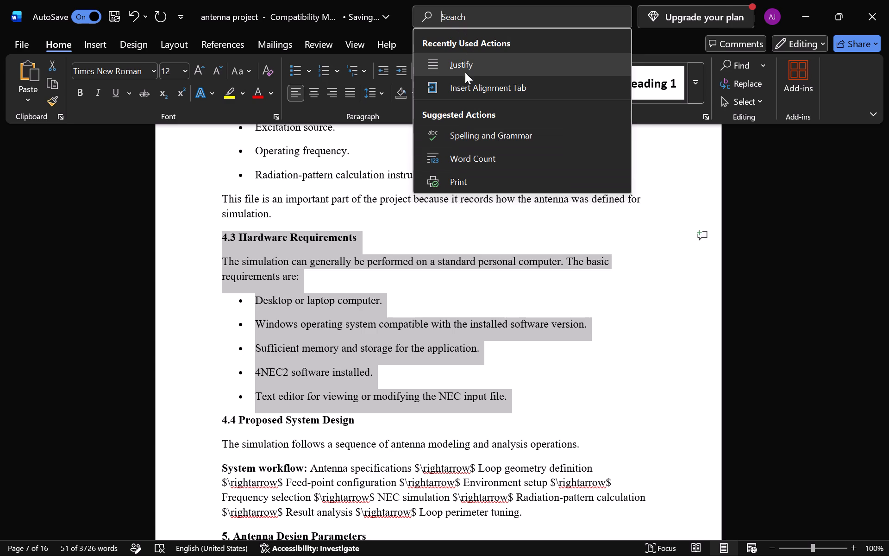
{"action": "left_click", "coordinate": [558, 322]}
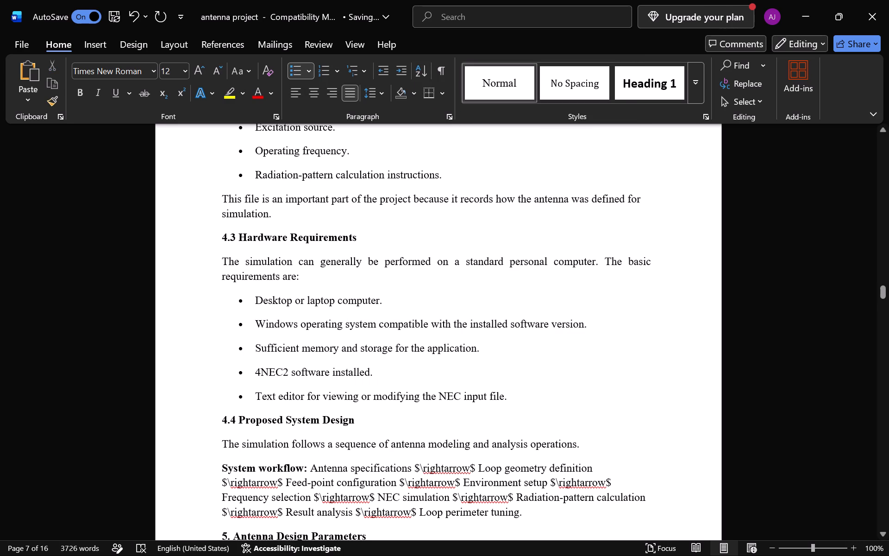
Delete the whole section 4.4 Proposed System Design, including its heading, intro sentence and System workflow paragraph.
{"action": "scroll", "coordinate": [557, 362], "scroll_direction": "down", "scroll_amount": 3}
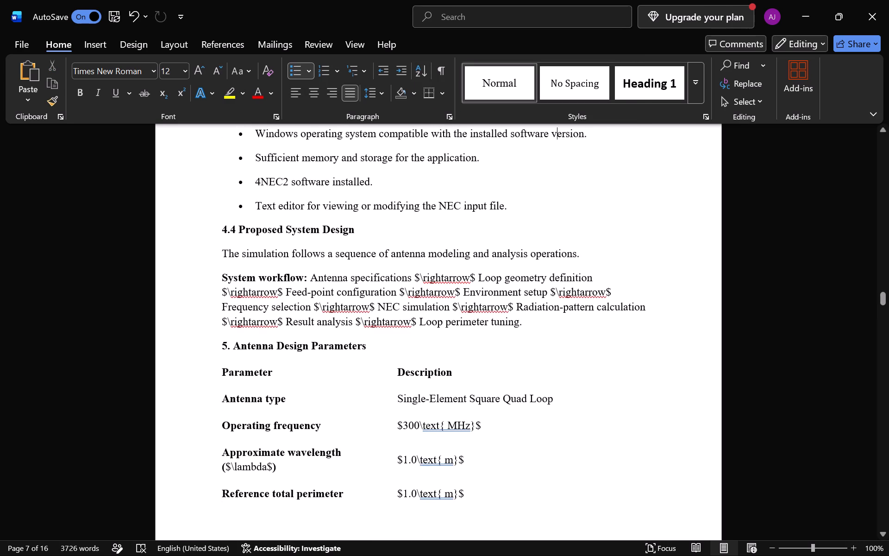
{"action": "left_click_drag", "start_coordinate": [532, 319], "coordinate": [441, 334]}
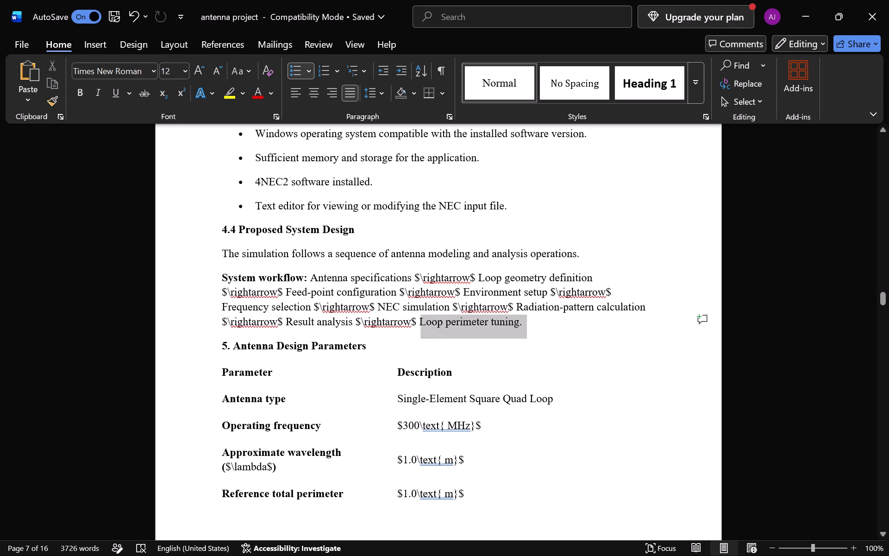
{"action": "left_click_drag", "start_coordinate": [441, 334], "coordinate": [391, 317]}
{"action": "left_click_drag", "start_coordinate": [391, 317], "coordinate": [224, 241]}
{"action": "key", "text": "BackSpace"}
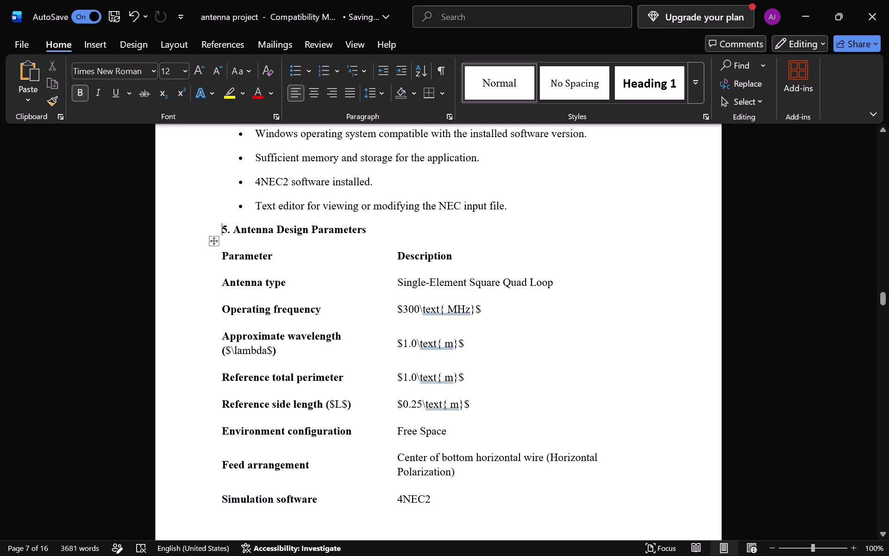
Replace the LaTeX unit markup after 300 in the Operating frequency row with plain "MHz", keeping the leading dollar sign.
{"action": "left_click_drag", "start_coordinate": [491, 304], "coordinate": [423, 305]}
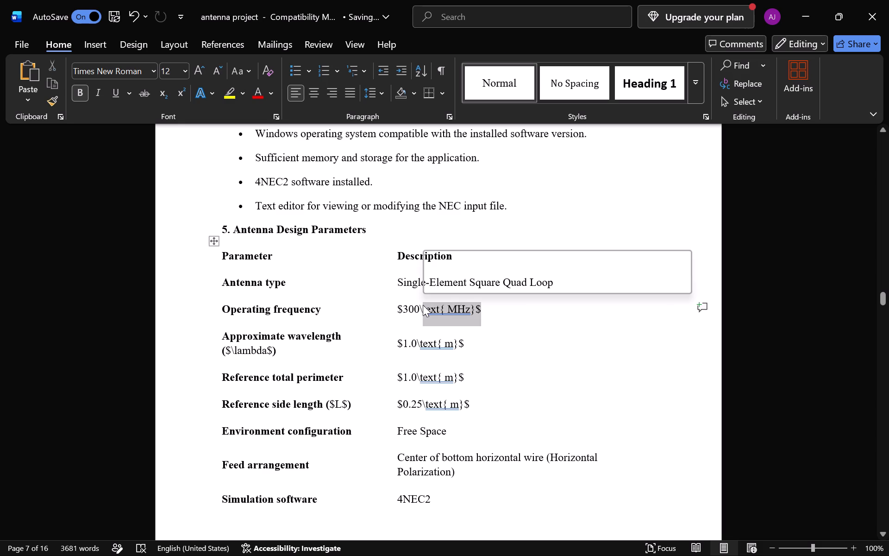
{"action": "key", "text": "BackSpace"}
{"action": "key", "text": "BackSpace"}
{"action": "type", "text": "MHz"}
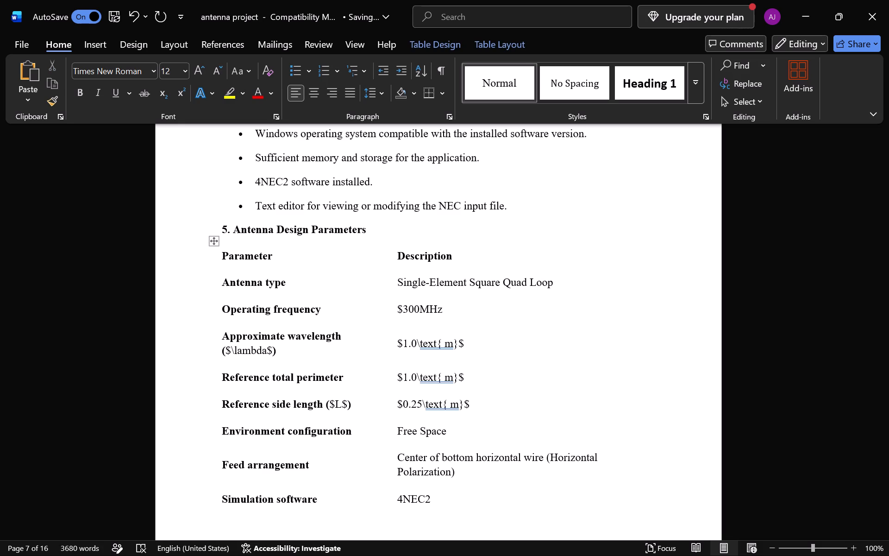
Replace the LaTeX unit markup after 1.0 in the Approximate wavelength row with plain "m", keeping the leading dollar sign.
{"action": "key", "text": "Down"}
{"action": "key", "text": "Right"}
{"action": "key", "text": "Right"}
{"action": "key", "text": "Right"}
{"action": "key", "text": "Right"}
{"action": "key", "text": "BackSpace"}
{"action": "key", "text": "BackSpace"}
{"action": "key", "text": "BackSpace"}
{"action": "key", "text": "BackSpace"}
{"action": "key", "text": "BackSpace"}
{"action": "key", "text": "BackSpace"}
{"action": "key", "text": "BackSpace"}
{"action": "key", "text": "BackSpace"}
{"action": "key", "text": "BackSpace"}
{"action": "key", "text": "BackSpace"}
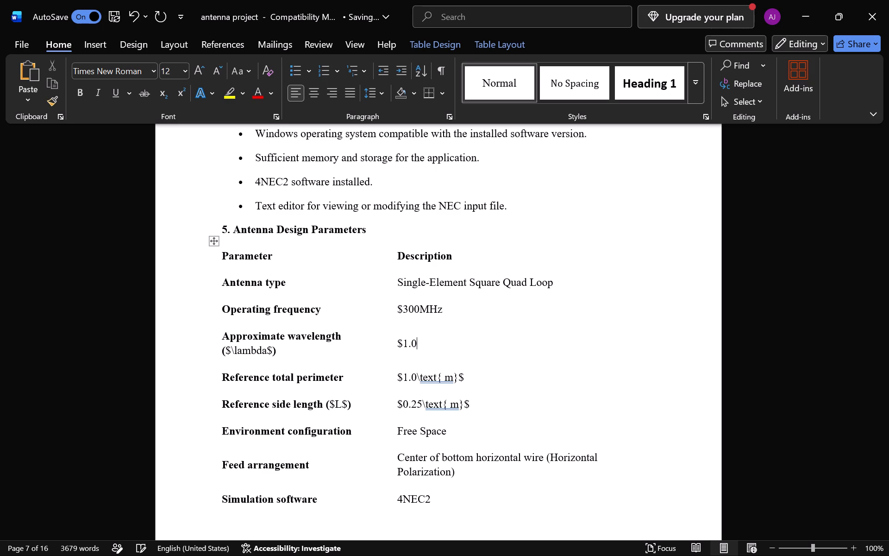
{"action": "key", "text": "m"}
Replace the LaTeX unit markup after 1.0 in the Reference total perimeter row with plain "m", keeping the leading dollar sign.
{"action": "key", "text": "Down"}
{"action": "key", "text": "Right"}
{"action": "key", "text": "Right"}
{"action": "key", "text": "Right"}
{"action": "key", "text": "Right"}
{"action": "key", "text": "Right"}
{"action": "key", "text": "Right"}
{"action": "key", "text": "Right"}
{"action": "key", "text": "BackSpace"}
{"action": "key", "text": "BackSpace"}
{"action": "key", "text": "BackSpace"}
{"action": "key", "text": "BackSpace"}
{"action": "key", "text": "BackSpace"}
{"action": "key", "text": "BackSpace"}
{"action": "key", "text": "BackSpace"}
{"action": "key", "text": "BackSpace"}
{"action": "key", "text": "BackSpace"}
{"action": "key", "text": "BackSpace"}
{"action": "key", "text": "m"}
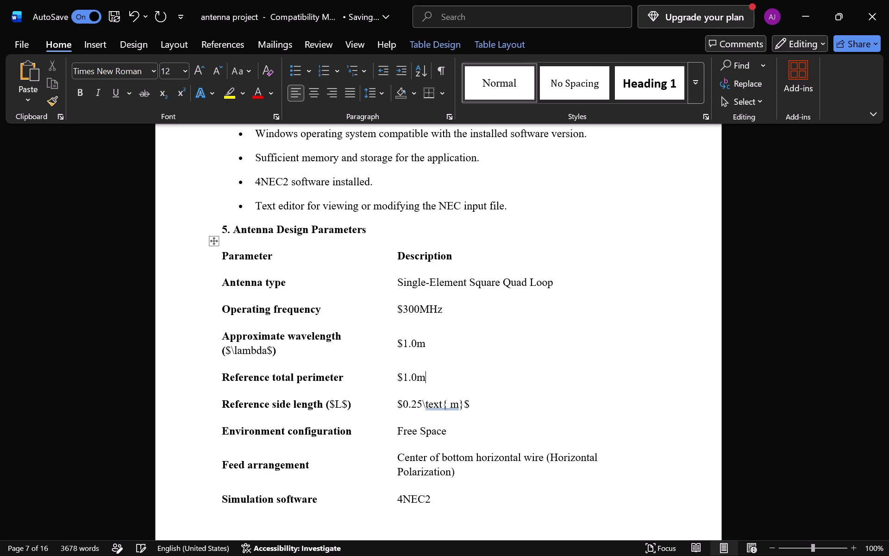
Replace the LaTeX unit markup after 0.25 in the Reference side length row with plain "m", keeping the leading dollar sign.
{"action": "key", "text": "Down"}
{"action": "key", "text": "Right"}
{"action": "key", "text": "Right"}
{"action": "key", "text": "Right"}
{"action": "key", "text": "Right"}
{"action": "key", "text": "Right"}
{"action": "key", "text": "Right"}
{"action": "key", "text": "Right"}
{"action": "key", "text": "Right"}
{"action": "key", "text": "Right"}
{"action": "key", "text": "BackSpace"}
{"action": "key", "text": "BackSpace"}
{"action": "key", "text": "BackSpace"}
{"action": "key", "text": "BackSpace"}
{"action": "key", "text": "BackSpace"}
{"action": "key", "text": "BackSpace"}
{"action": "key", "text": "BackSpace"}
{"action": "key", "text": "BackSpace"}
{"action": "key", "text": "BackSpace"}
{"action": "key", "text": "BackSpace"}
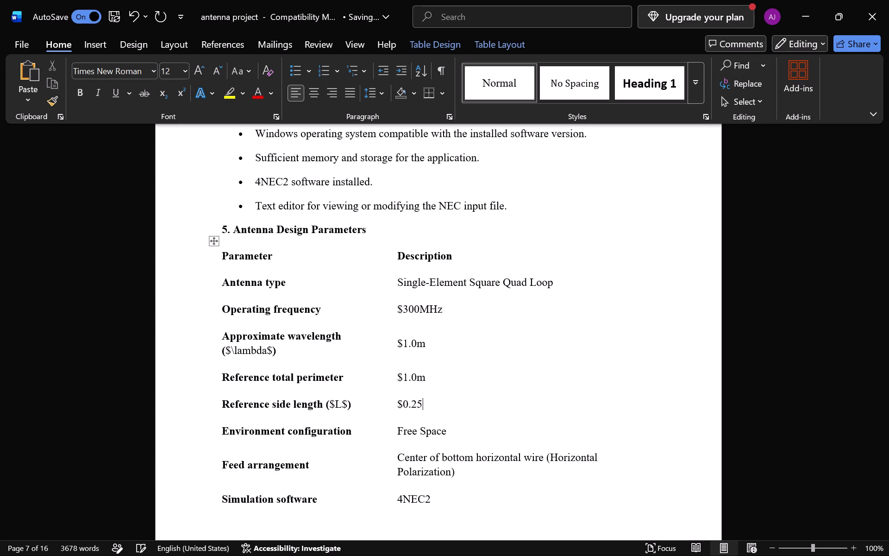
{"action": "key", "text": "m"}
Remove the leading dollar signs from the side length, total perimeter, wavelength and operating frequency values in the design parameters table.
{"action": "key", "text": "Left"}
{"action": "key", "text": "Left"}
{"action": "key", "text": "Left"}
{"action": "key", "text": "Left"}
{"action": "key", "text": "Left"}
{"action": "key", "text": "BackSpace"}
{"action": "key", "text": "Up"}
{"action": "key", "text": "Right"}
{"action": "key", "text": "BackSpace"}
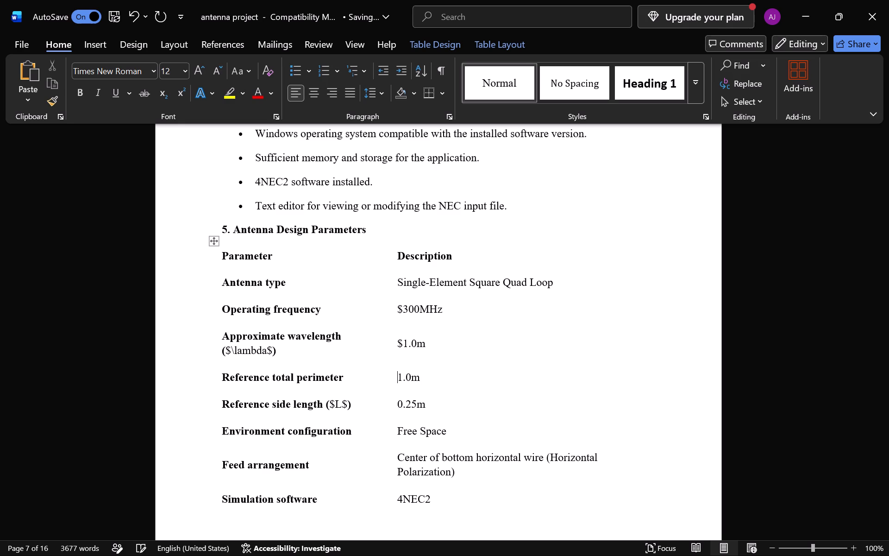
{"action": "key", "text": "Up"}
{"action": "key", "text": "Right"}
{"action": "key", "text": "BackSpace"}
{"action": "key", "text": "Up"}
{"action": "key", "text": "Right"}
{"action": "key", "text": "BackSpace"}
Justify the paragraph below the design parameters table that begins "The side length shown above is a theoretical reference".
{"action": "scroll", "coordinate": [515, 324], "scroll_direction": "down", "scroll_amount": 3}
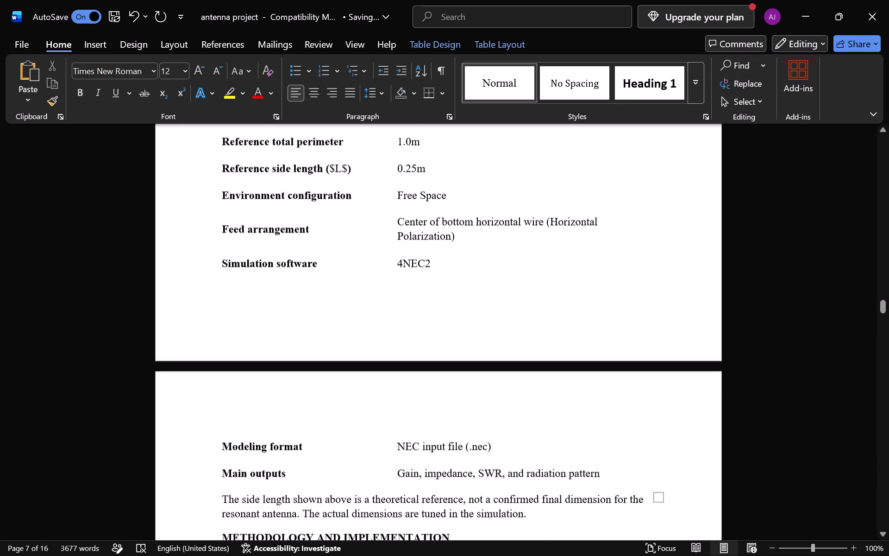
{"action": "scroll", "coordinate": [515, 324], "scroll_direction": "down", "scroll_amount": 1}
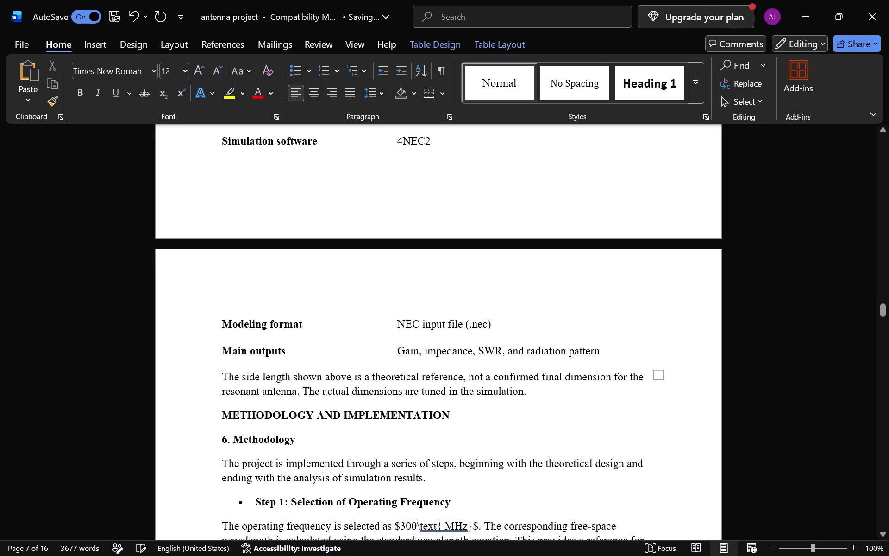
{"action": "left_click_drag", "start_coordinate": [545, 392], "coordinate": [200, 359]}
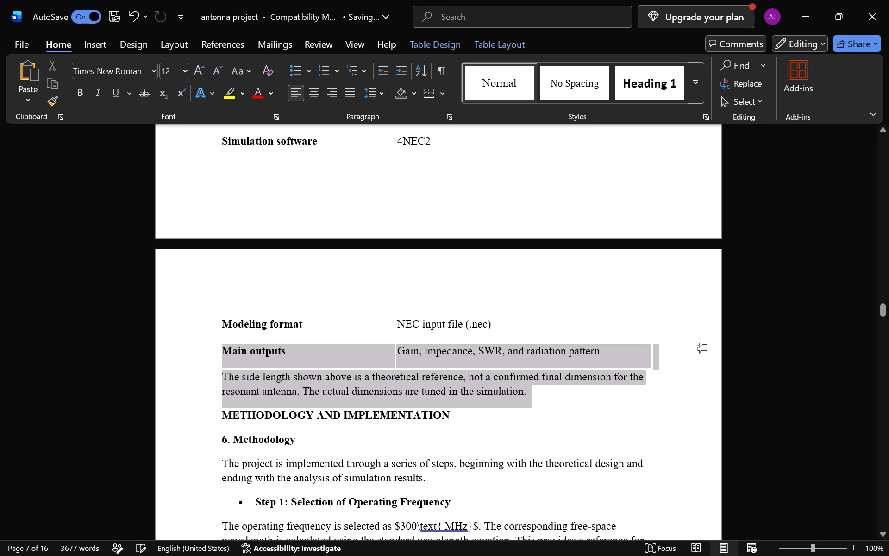
{"action": "left_click_drag", "start_coordinate": [200, 359], "coordinate": [217, 376]}
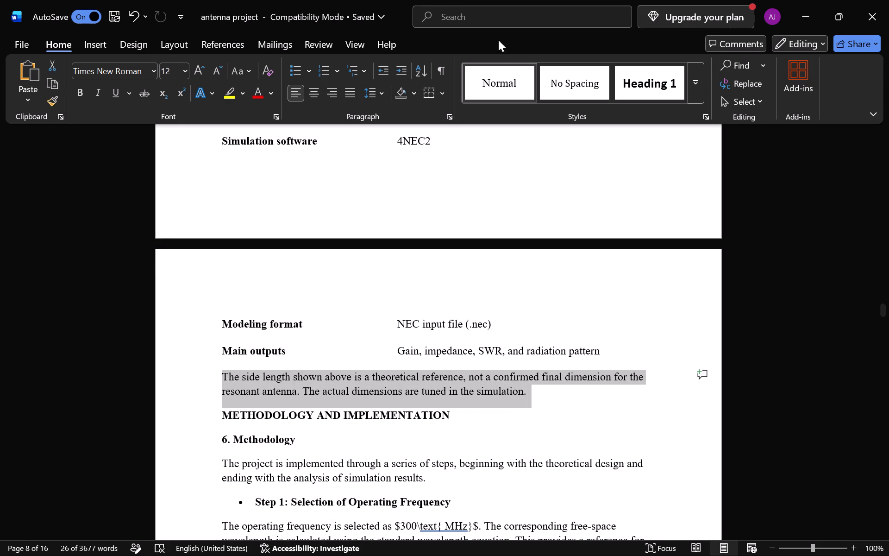
{"action": "left_click", "coordinate": [507, 12]}
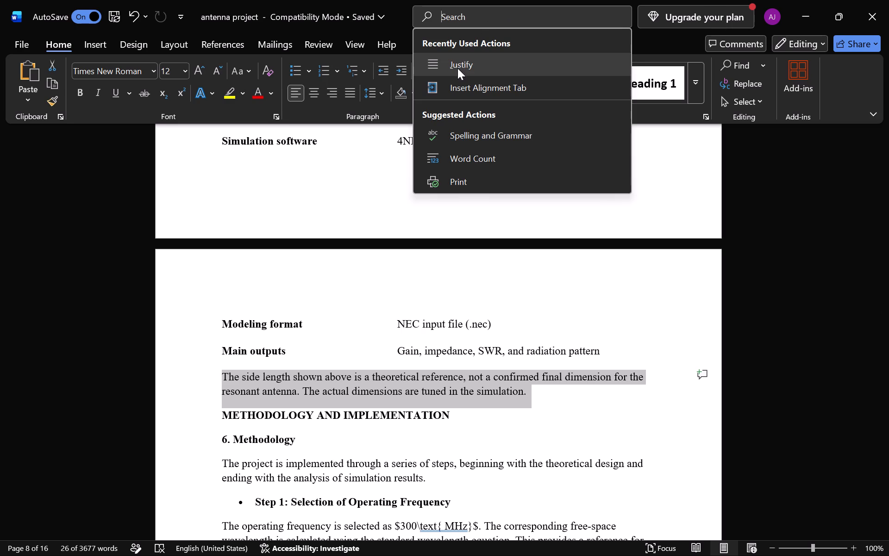
{"action": "left_click", "coordinate": [457, 68]}
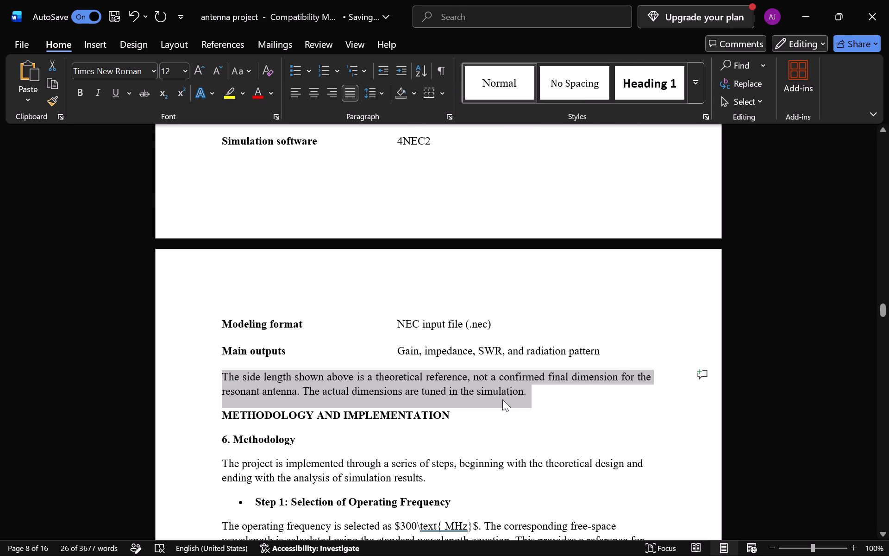
Replace the LaTeX unit markup after 300 in the Step 1: Selection of Operating Frequency paragraph with plain "MHz".
{"action": "scroll", "coordinate": [502, 399], "scroll_direction": "down", "scroll_amount": 4}
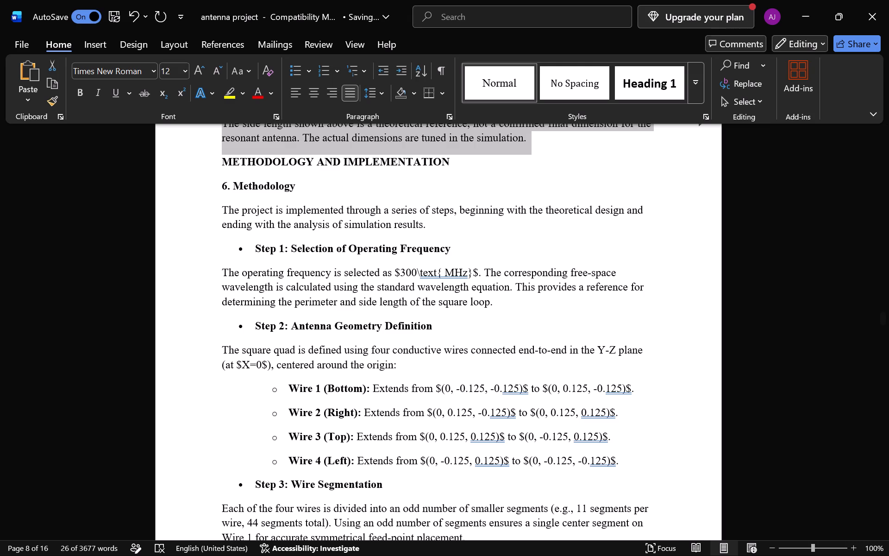
{"action": "left_click", "coordinate": [476, 267]}
{"action": "key", "text": "BackSpace"}
{"action": "key", "text": "BackSpace"}
{"action": "key", "text": "BackSpace"}
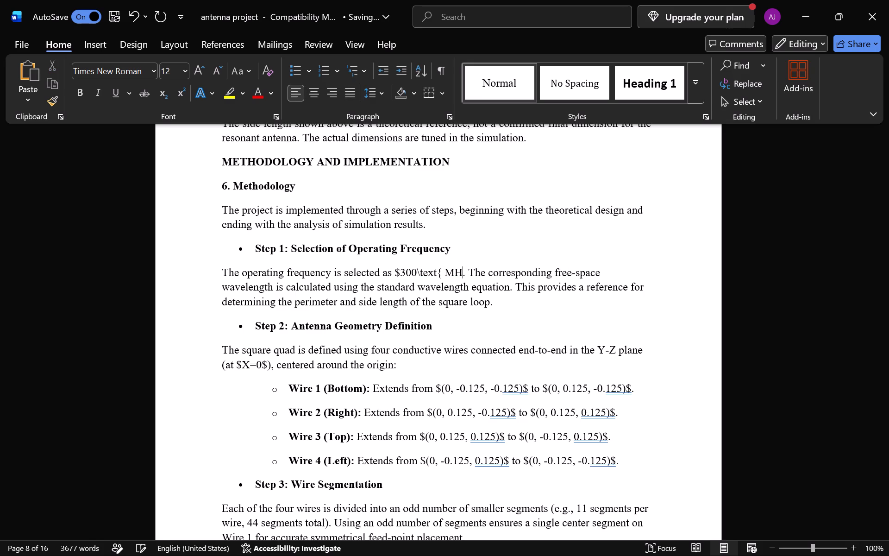
{"action": "key", "text": "BackSpace"}
{"action": "key", "text": "BackSpace"}
{"action": "key", "text": "BackSpace"}
{"action": "key", "text": "BackSpace"}
{"action": "key", "text": "BackSpace"}
{"action": "key", "text": "BackSpace"}
{"action": "key", "text": "BackSpace"}
{"action": "key", "text": "BackSpace"}
{"action": "key", "text": "BackSpace"}
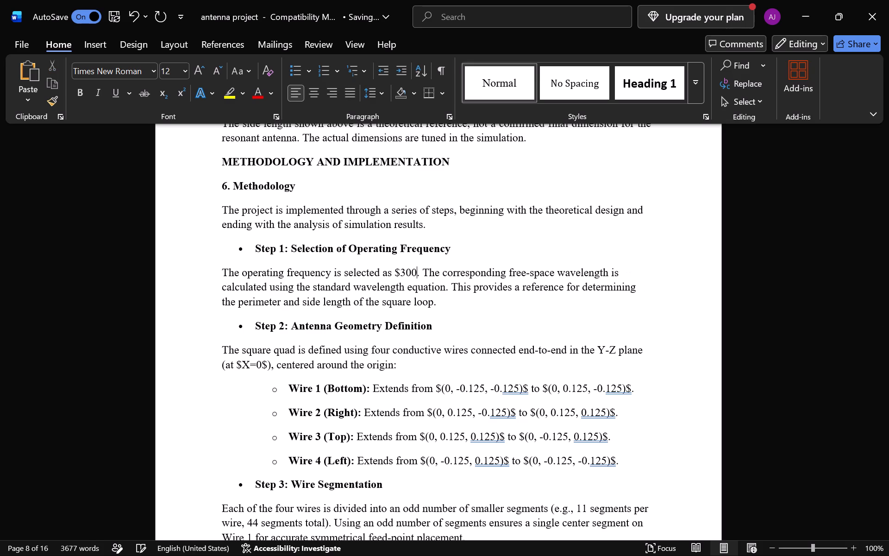
{"action": "type", "text": "MHz"}
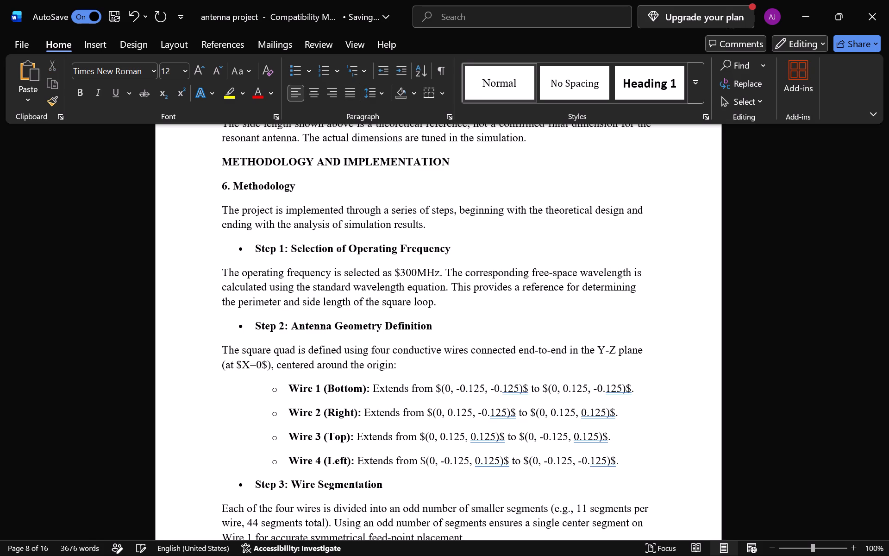
Remove the dollar sign before 300MHz in the Step 1: Selection of Operating Frequency paragraph.
{"action": "key", "text": "Left"}
{"action": "key", "text": "Left"}
{"action": "key", "text": "Left"}
{"action": "key", "text": "Left"}
{"action": "key", "text": "Left"}
{"action": "key", "text": "Left"}
{"action": "key", "text": "BackSpace"}
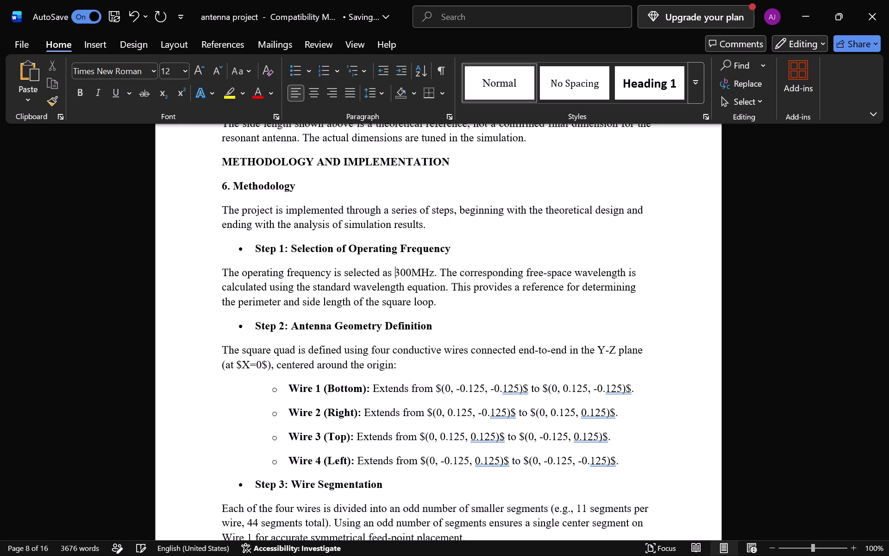
Remove the dollar sign after the first coordinate set in each of the Wire 1 to Wire 4 bullets, keeping a space before "to".
{"action": "scroll", "coordinate": [548, 332], "scroll_direction": "down", "scroll_amount": 1}
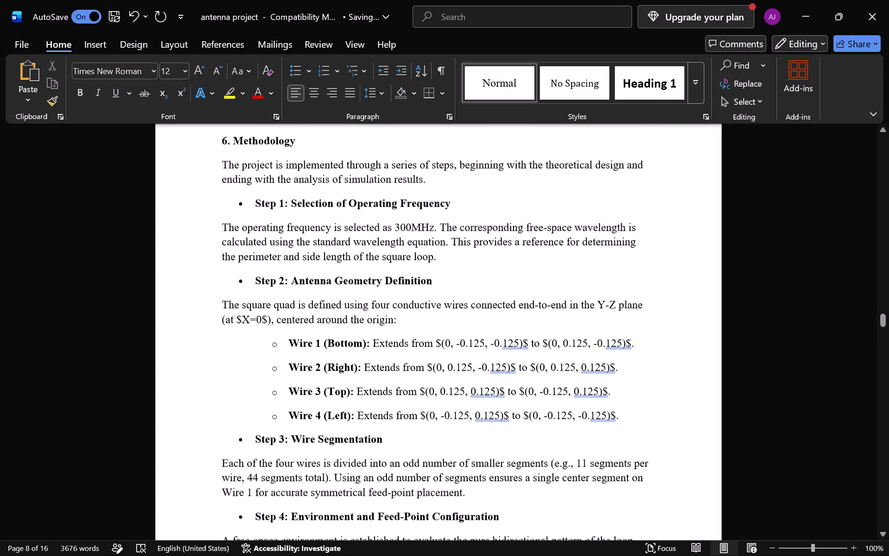
{"action": "scroll", "coordinate": [548, 332], "scroll_direction": "down", "scroll_amount": 1}
{"action": "left_click", "coordinate": [534, 332]}
{"action": "key", "text": "Left"}
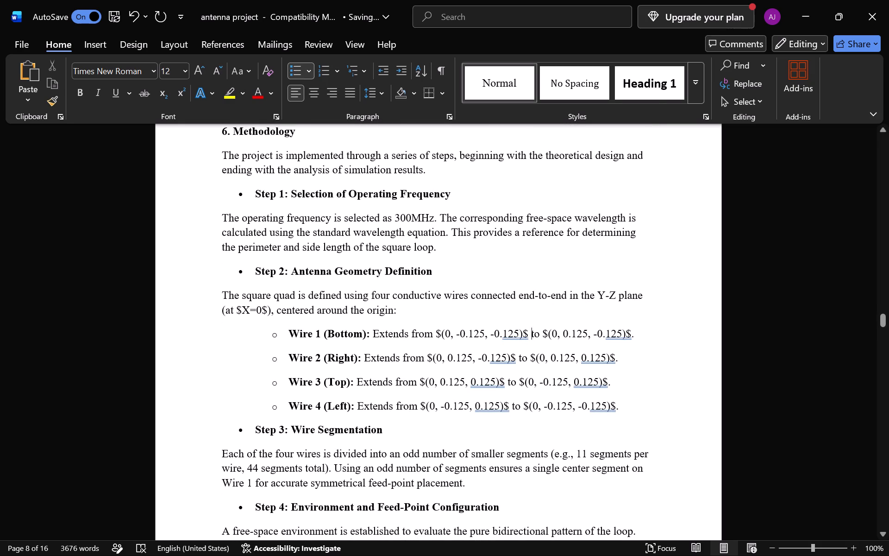
{"action": "key", "text": "BackSpace"}
{"action": "key", "text": "BackSpace"}
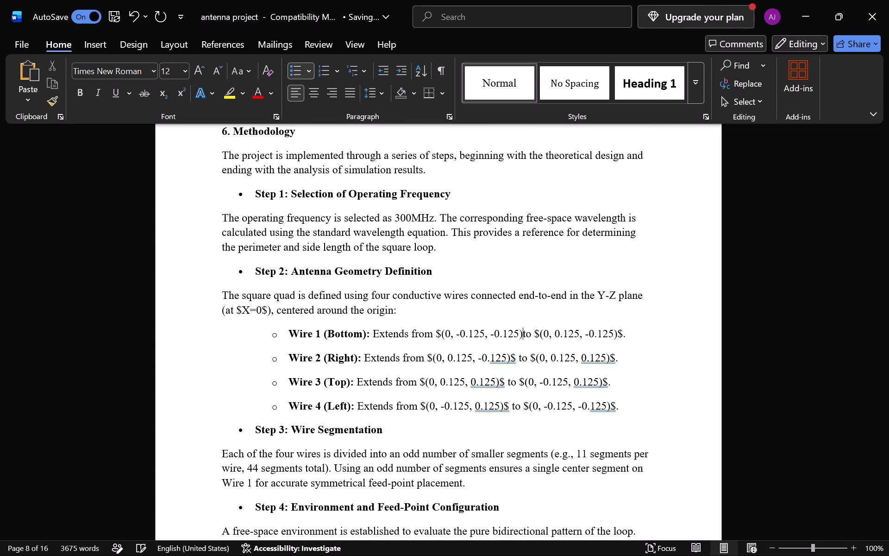
{"action": "key", "text": "space"}
{"action": "key", "text": "Down"}
{"action": "key", "text": "Left"}
{"action": "key", "text": "Left"}
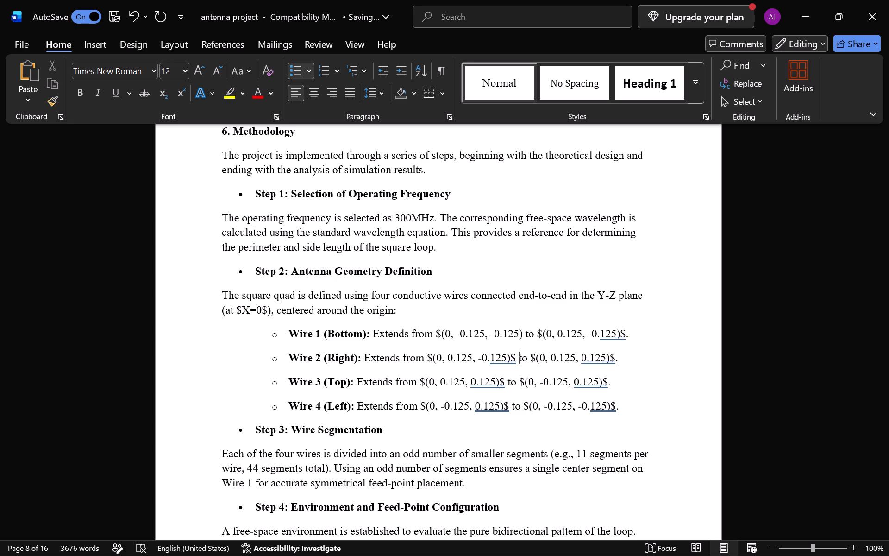
{"action": "key", "text": "Left"}
{"action": "key", "text": "BackSpace"}
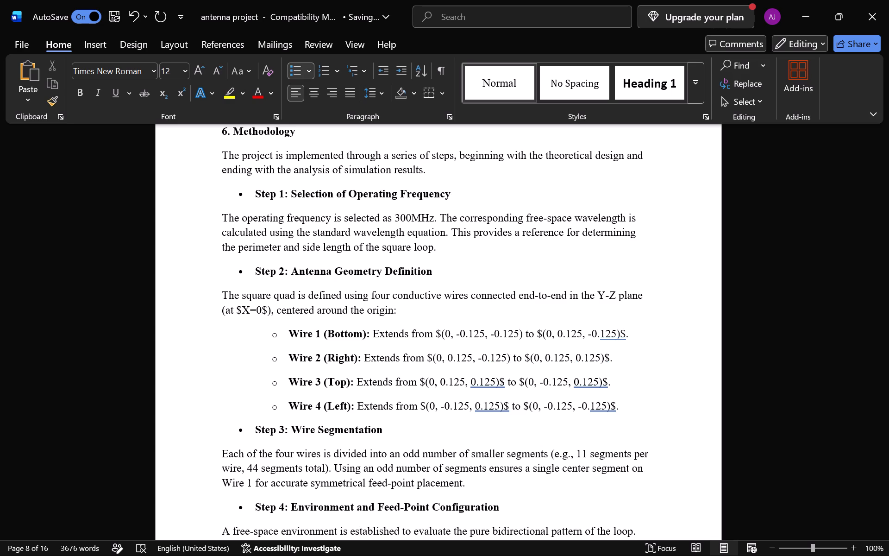
{"action": "key", "text": "Down"}
{"action": "key", "text": "Left"}
{"action": "key", "text": "Left"}
{"action": "key", "text": "BackSpace"}
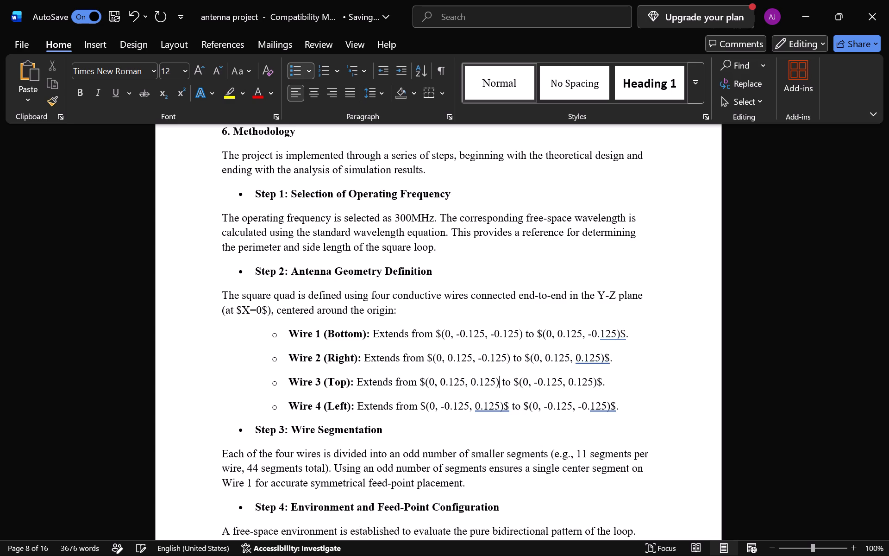
{"action": "key", "text": "Down"}
{"action": "key", "text": "Right"}
{"action": "key", "text": "Right"}
{"action": "key", "text": "BackSpace"}
Remove the dollar sign before the second coordinate set in the Wire 4, Wire 3 and Wire 2 bullets.
{"action": "key", "text": "Right"}
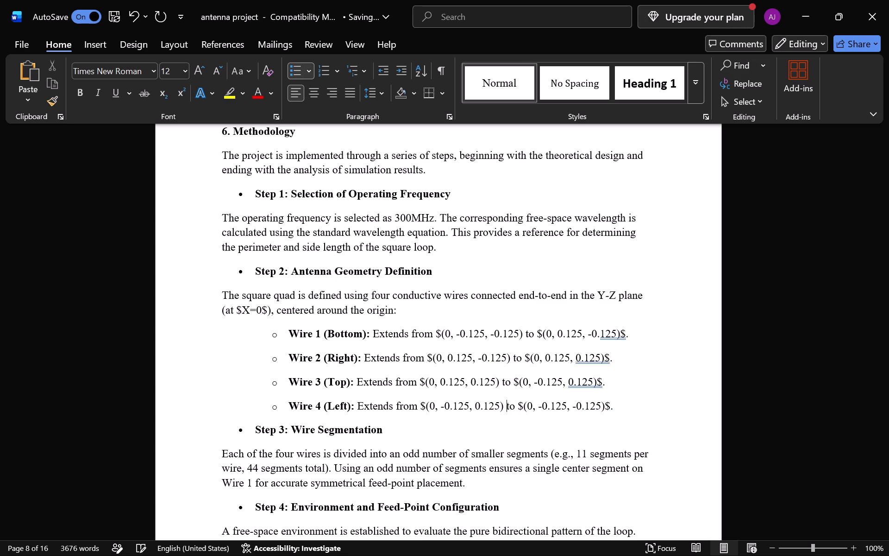
{"action": "key", "text": "Right"}
{"action": "key", "text": "Right"}
{"action": "key", "text": "Right"}
{"action": "key", "text": "Right"}
{"action": "key", "text": "BackSpace"}
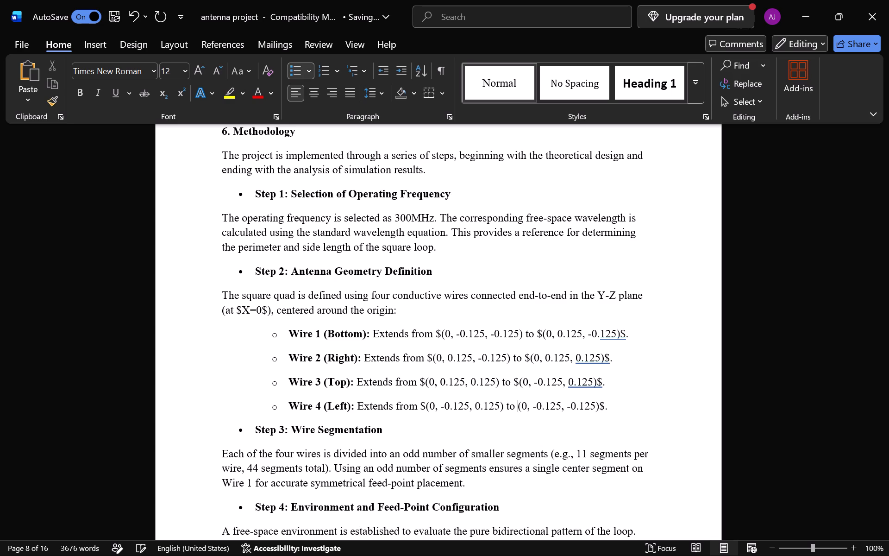
{"action": "key", "text": "Up"}
{"action": "key", "text": "BackSpace"}
{"action": "key", "text": "Up"}
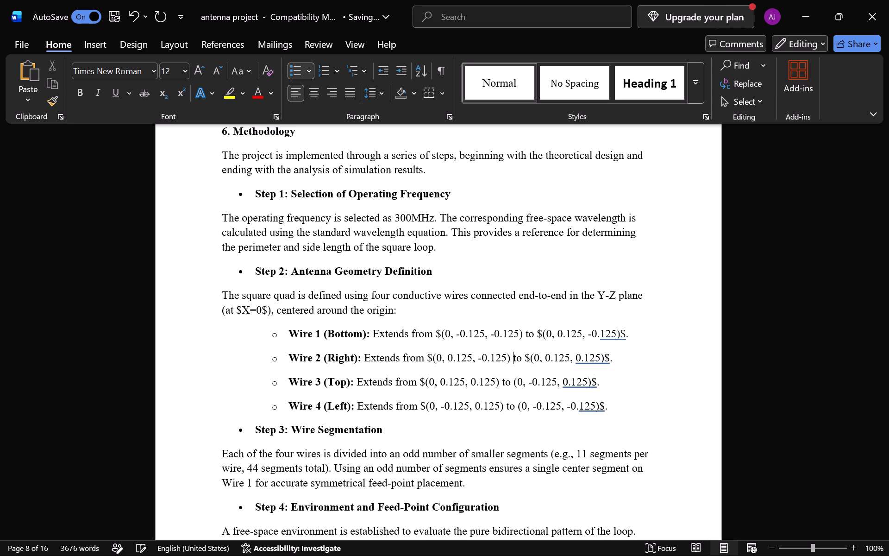
{"action": "key", "text": "Right"}
{"action": "key", "text": "Right"}
{"action": "key", "text": "Right"}
{"action": "key", "text": "Right"}
{"action": "key", "text": "BackSpace"}
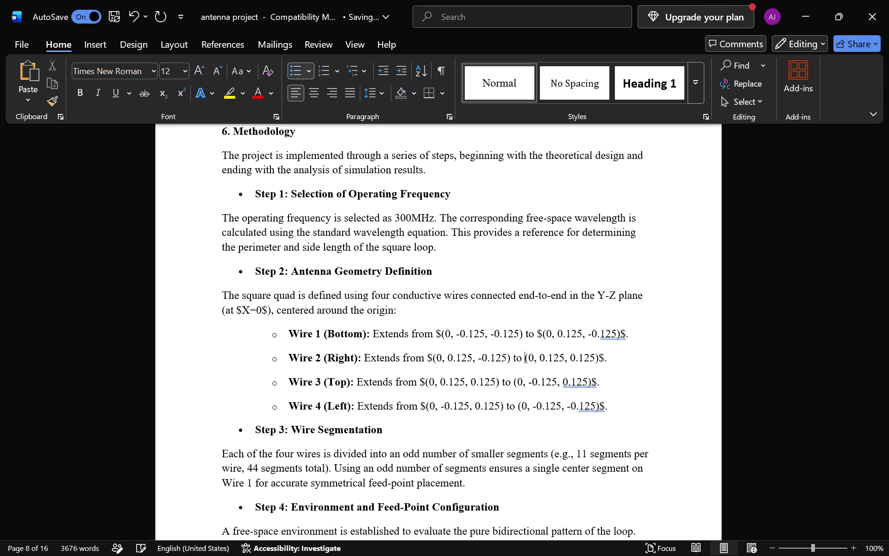
Remove the closing dollar sign at the end of all four wire bullets, also deleting the final period on Wire 2 and Wire 3.
{"action": "key", "text": "Right"}
{"action": "key", "text": "Right"}
{"action": "key", "text": "Right"}
{"action": "key", "text": "Right"}
{"action": "key", "text": "Right"}
{"action": "key", "text": "Right"}
{"action": "left_click", "coordinate": [665, 354]}
{"action": "left_click", "coordinate": [626, 334]}
{"action": "key", "text": "BackSpace"}
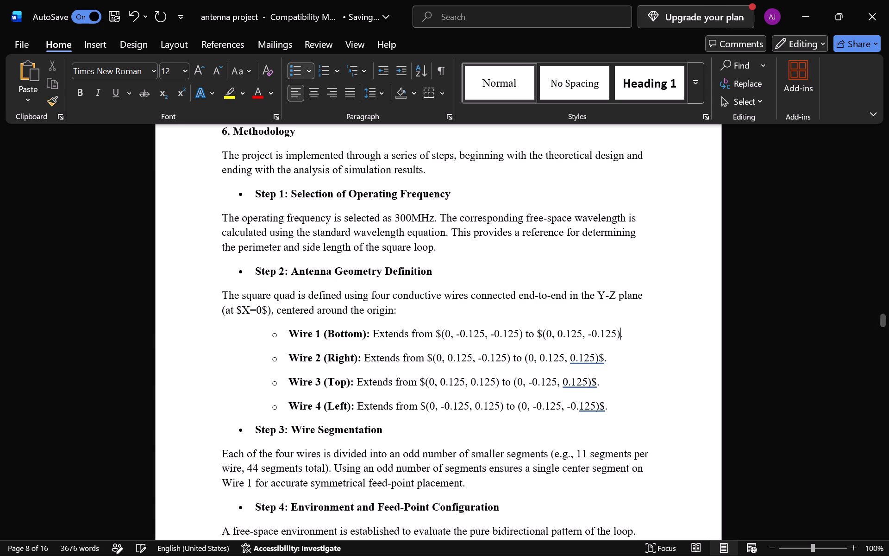
{"action": "key", "text": "Down"}
{"action": "key", "text": "BackSpace"}
{"action": "key", "text": "BackSpace"}
{"action": "key", "text": "Down"}
{"action": "key", "text": "BackSpace"}
{"action": "key", "text": "BackSpace"}
{"action": "key", "text": "Down"}
{"action": "key", "text": "Right"}
{"action": "key", "text": "BackSpace"}
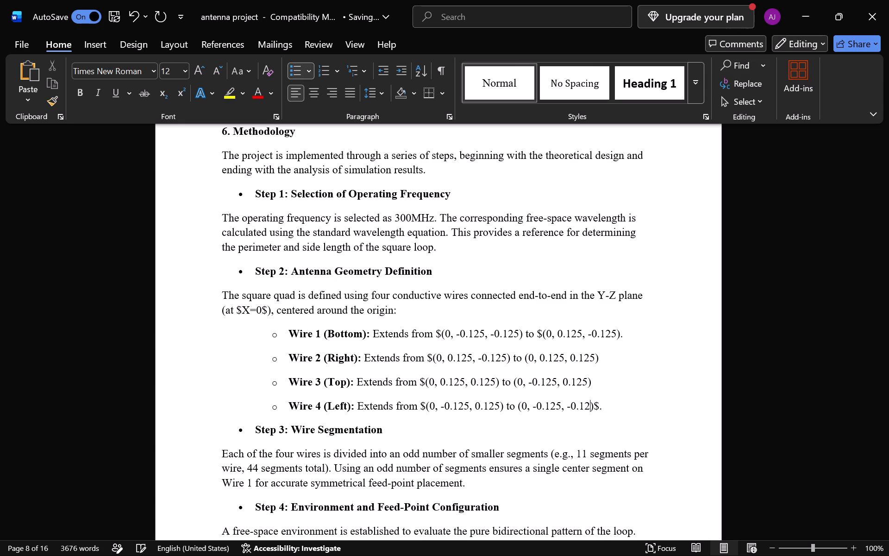
{"action": "key", "text": "ctrl+z"}
{"action": "key", "text": "Right"}
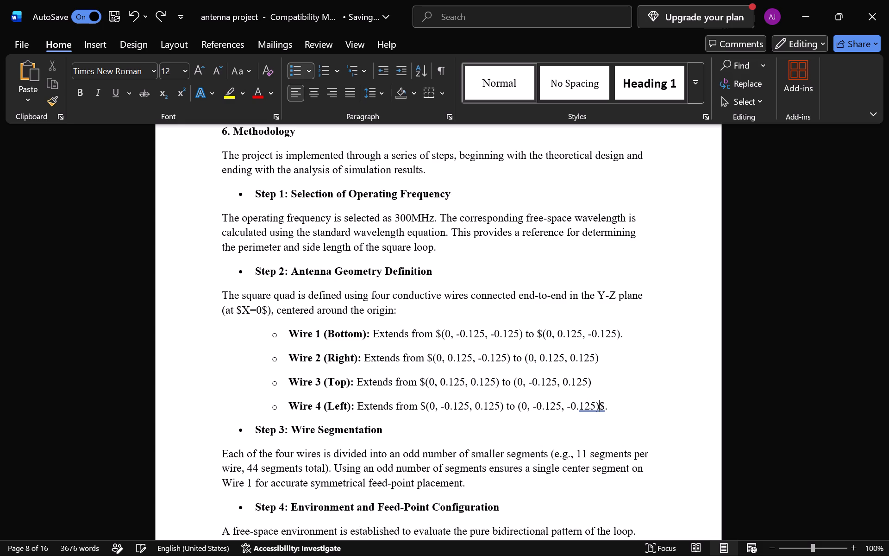
{"action": "key", "text": "Right"}
{"action": "key", "text": "BackSpace"}
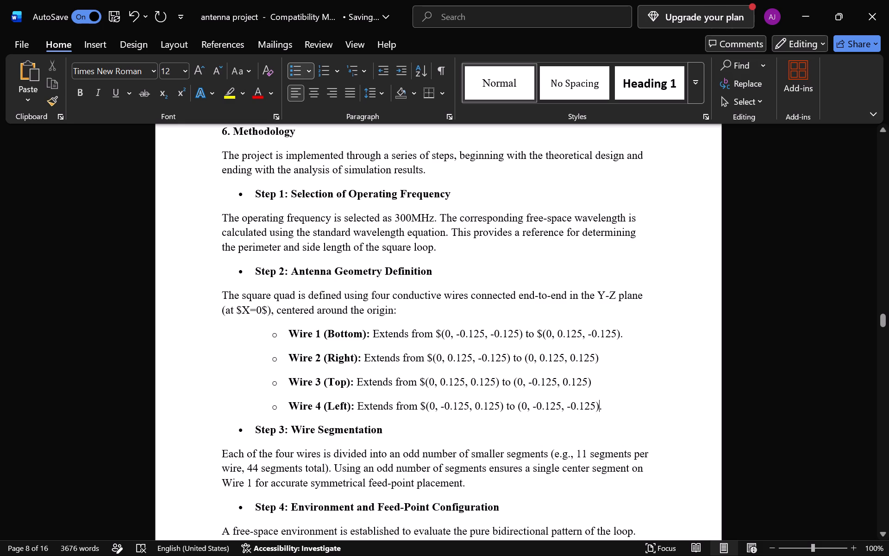
Remove the dollar sign before the first coordinate set in each of the Wire 1 to Wire 4 bullets.
{"action": "left_click", "coordinate": [441, 334]}
{"action": "key", "text": "BackSpace"}
{"action": "key", "text": "Down"}
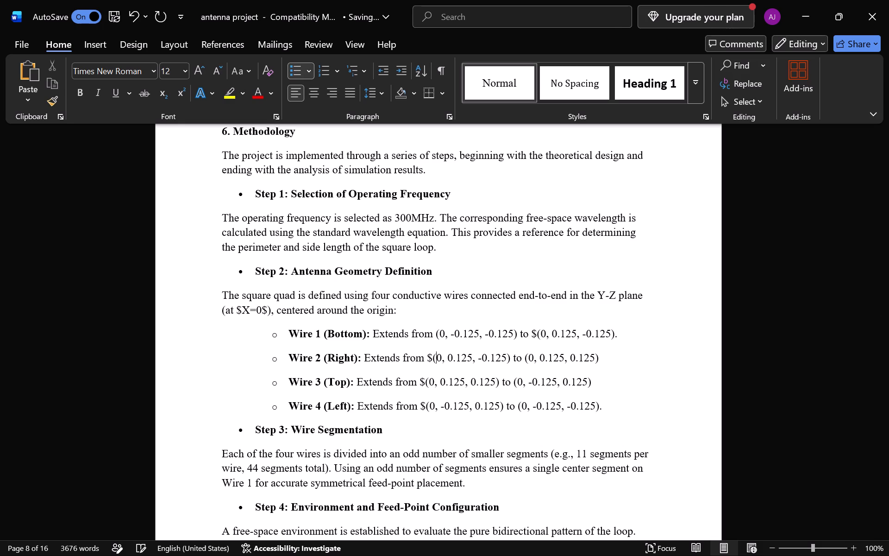
{"action": "key", "text": "Left"}
{"action": "key", "text": "BackSpace"}
{"action": "key", "text": "Down"}
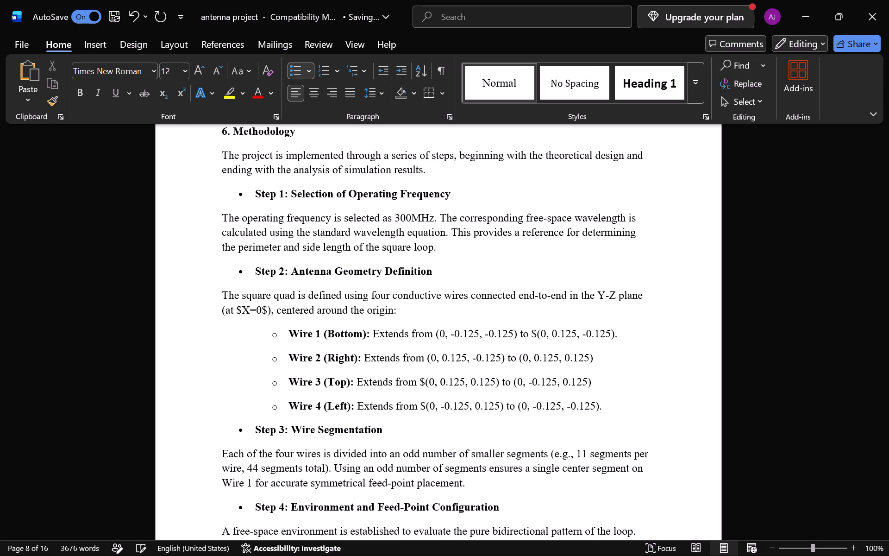
{"action": "key", "text": "Left"}
{"action": "key", "text": "BackSpace"}
{"action": "key", "text": "Down"}
{"action": "key", "text": "Right"}
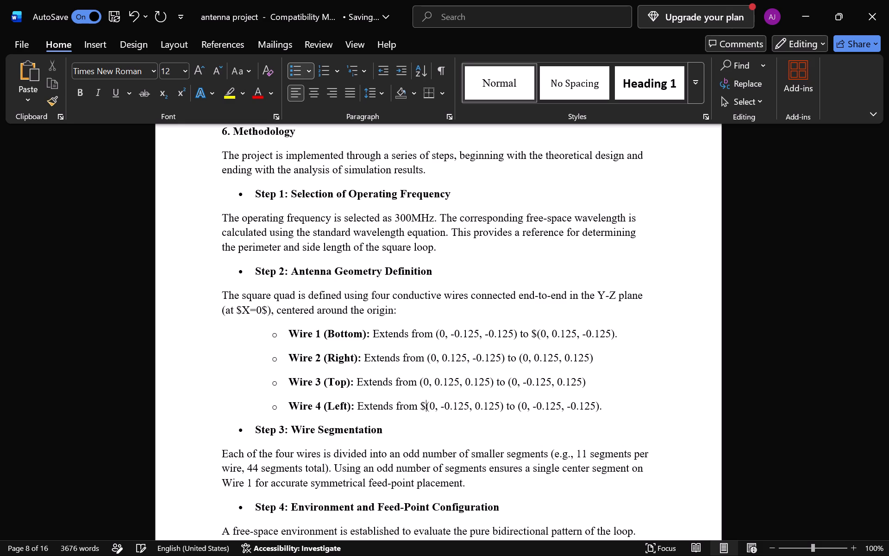
{"action": "key", "text": "BackSpace"}
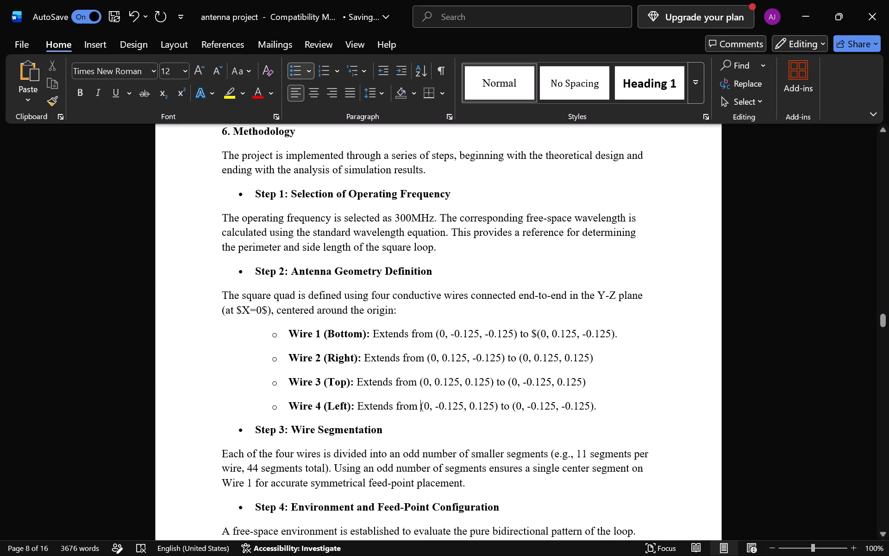
Justify the four wire coordinate bullets under Step 2: Antenna Geometry Definition.
{"action": "left_click_drag", "start_coordinate": [627, 413], "coordinate": [291, 340]}
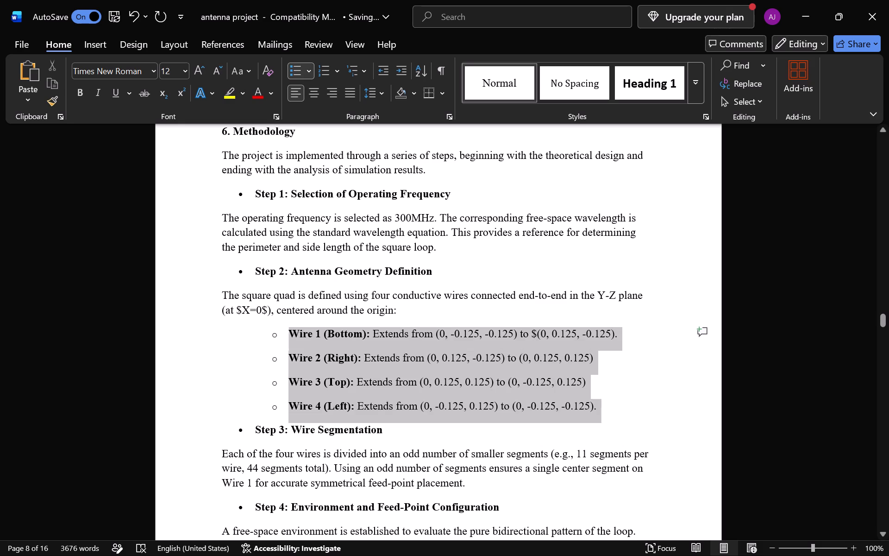
{"action": "left_click_drag", "start_coordinate": [291, 340], "coordinate": [288, 340]}
{"action": "left_click", "coordinate": [526, 19]}
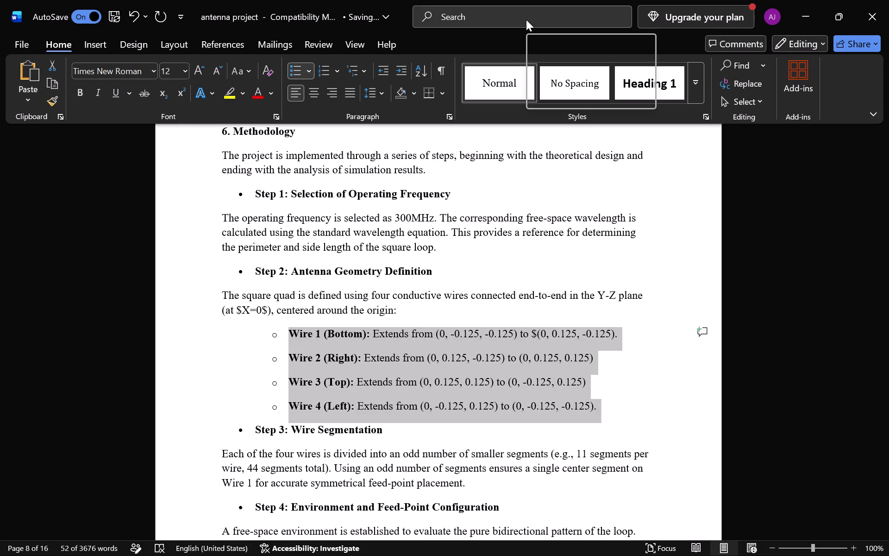
{"action": "left_click", "coordinate": [459, 59]}
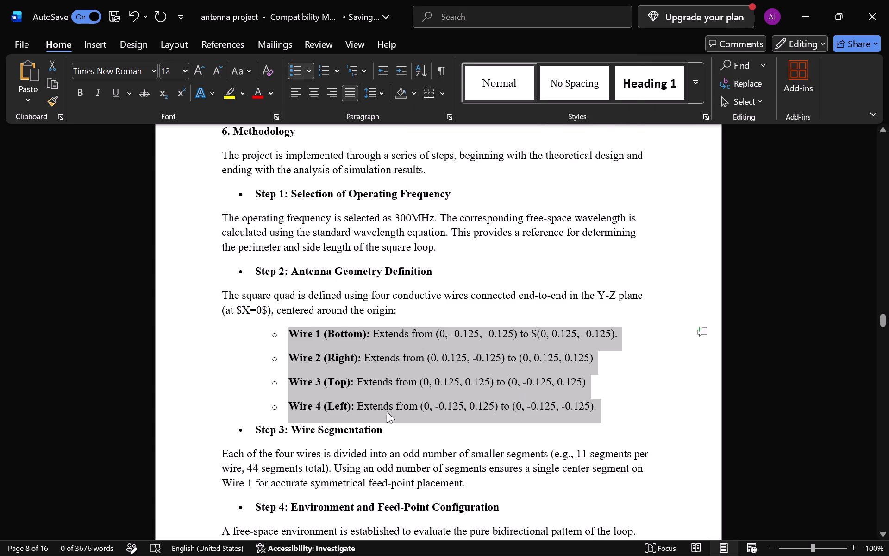
Remove both dollar signs around X=0 in the Step 2: Antenna Geometry Definition paragraph.
{"action": "left_click", "coordinate": [264, 308]}
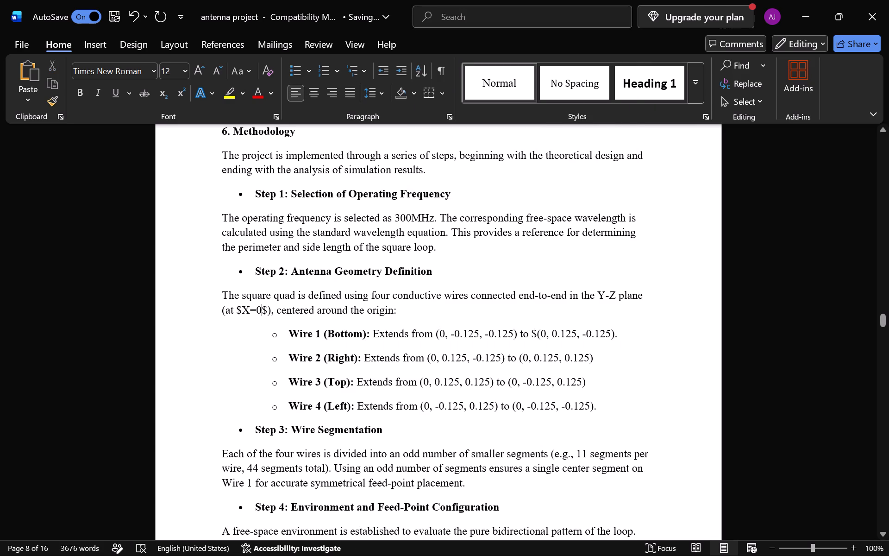
{"action": "key", "text": "Right"}
{"action": "key", "text": "BackSpace"}
{"action": "key", "text": "Left"}
{"action": "key", "text": "Left"}
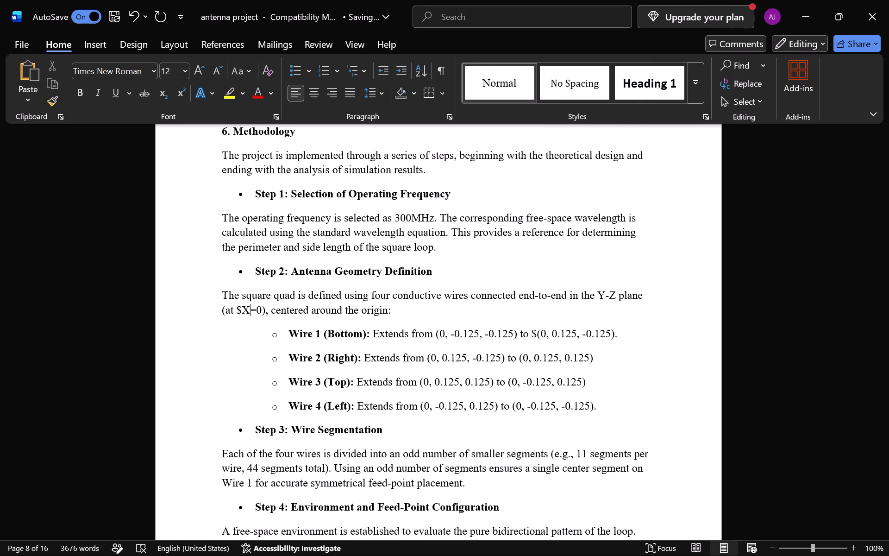
{"action": "key", "text": "Left"}
{"action": "key", "text": "BackSpace"}
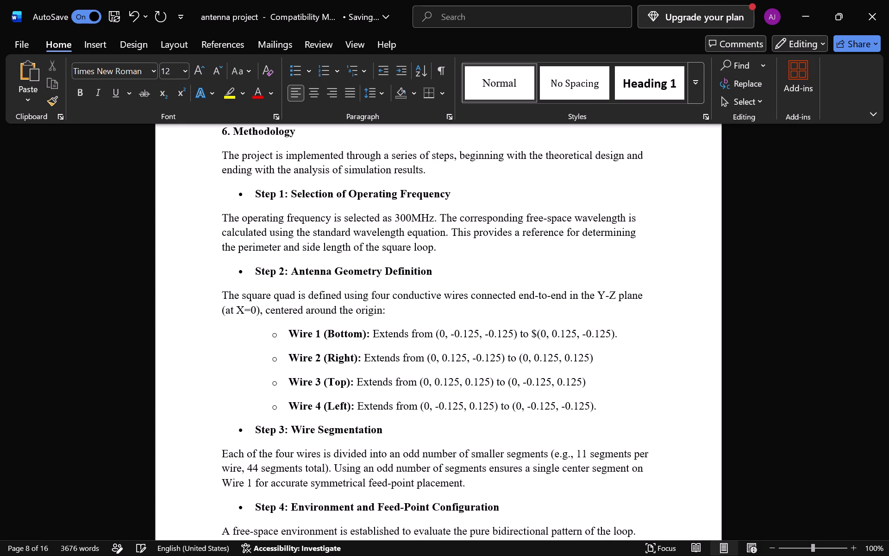
Justify the text from the Step 3: Wire Segmentation paragraph through the Step 4: Environment and Feed-Point Configuration paragraph.
{"action": "scroll", "coordinate": [411, 439], "scroll_direction": "down", "scroll_amount": 1}
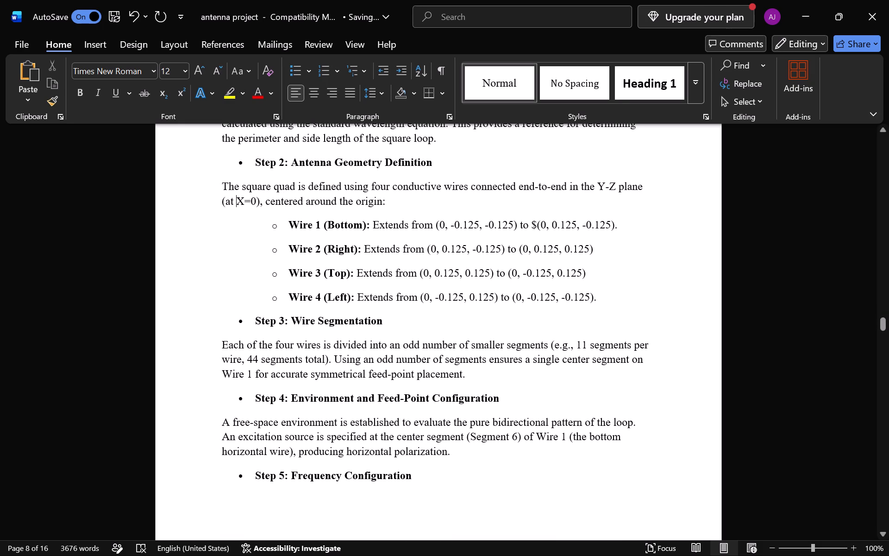
{"action": "left_click_drag", "start_coordinate": [223, 346], "coordinate": [492, 466]}
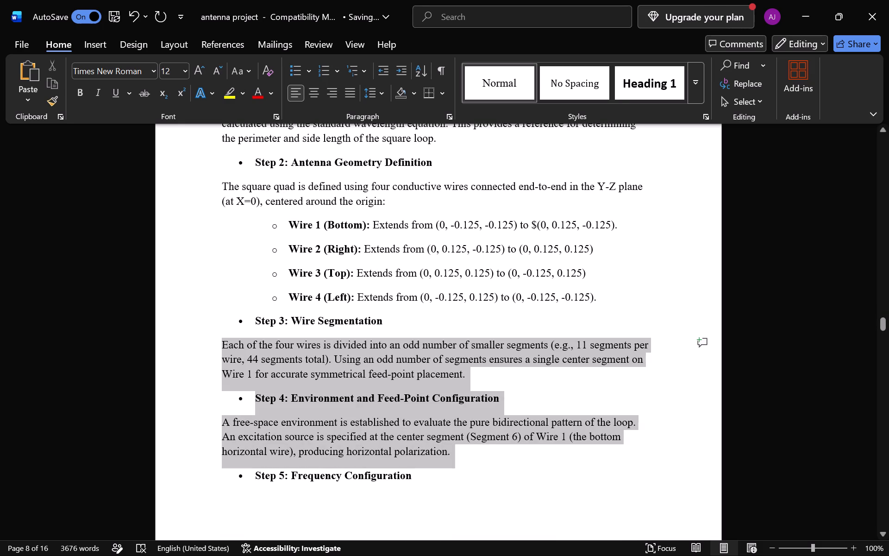
{"action": "left_click_drag", "start_coordinate": [492, 466], "coordinate": [488, 466]}
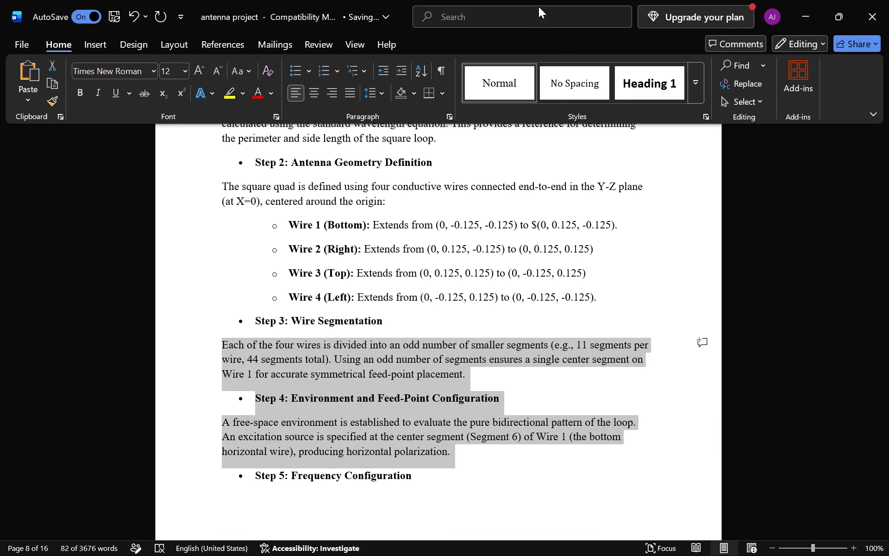
{"action": "left_click", "coordinate": [538, 6]}
{"action": "left_click", "coordinate": [527, 16]}
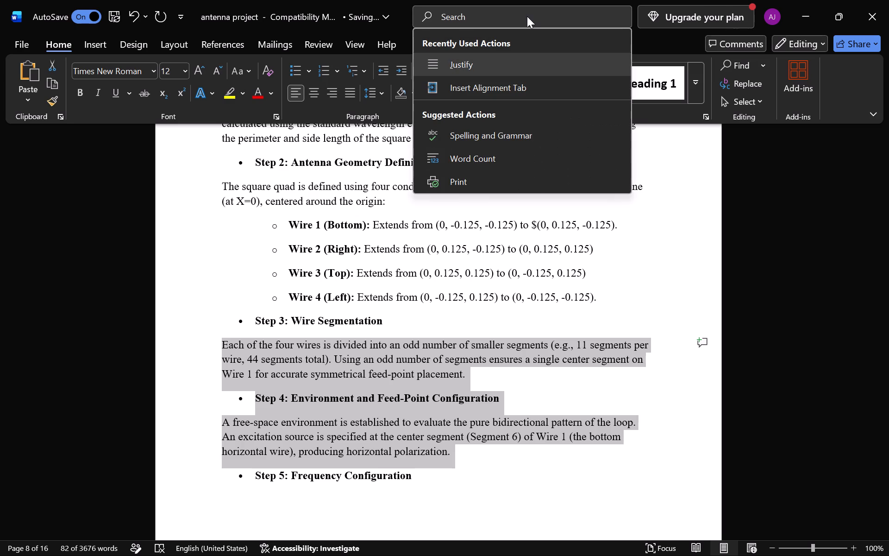
{"action": "left_click", "coordinate": [488, 58]}
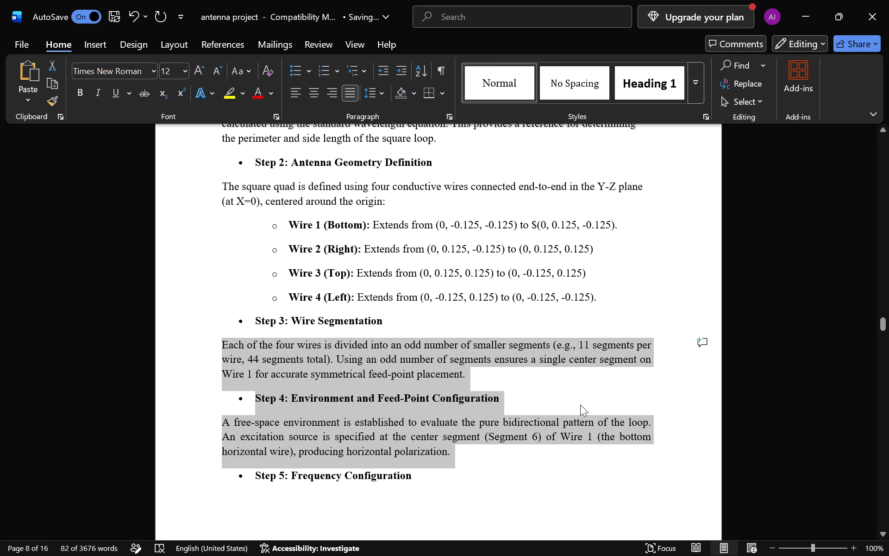
{"action": "left_click", "coordinate": [580, 404]}
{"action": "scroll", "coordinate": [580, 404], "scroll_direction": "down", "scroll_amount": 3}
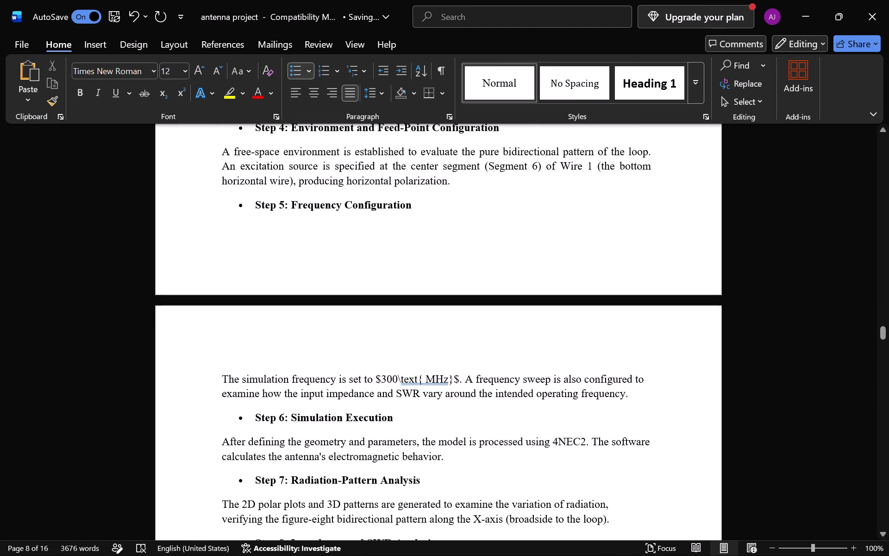
Replace the raw LaTeX frequency in the Step 5: Frequency Configuration paragraph with plain 300MHz.
{"action": "left_click", "coordinate": [459, 380]}
{"action": "key", "text": "BackSpace"}
{"action": "key", "text": "BackSpace"}
{"action": "key", "text": "BackSpace"}
{"action": "key", "text": "BackSpace"}
{"action": "key", "text": "BackSpace"}
{"action": "key", "text": "BackSpace"}
{"action": "key", "text": "BackSpace"}
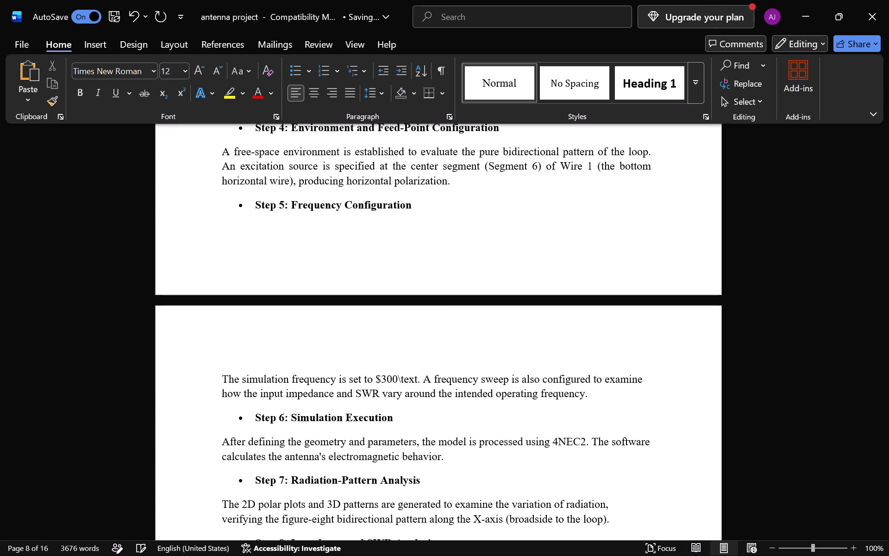
{"action": "key", "text": "BackSpace"}
{"action": "key", "text": "BackSpace"}
{"action": "key", "text": "BackSpace"}
{"action": "key", "text": "BackSpace"}
{"action": "key", "text": "BackSpace"}
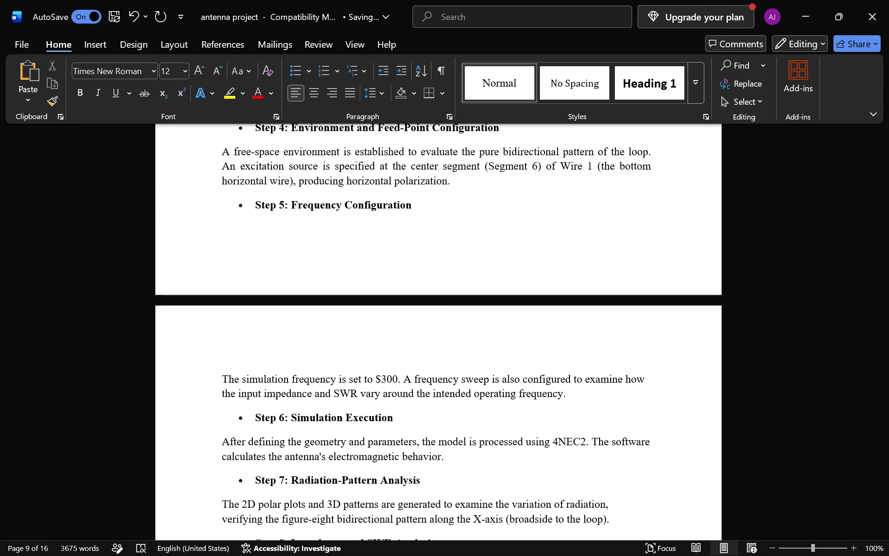
{"action": "type", "text": "MHz"}
{"action": "key", "text": "Left"}
{"action": "key", "text": "Left"}
{"action": "key", "text": "Left"}
{"action": "key", "text": "Left"}
{"action": "key", "text": "Left"}
{"action": "key", "text": "Left"}
{"action": "key", "text": "Left"}
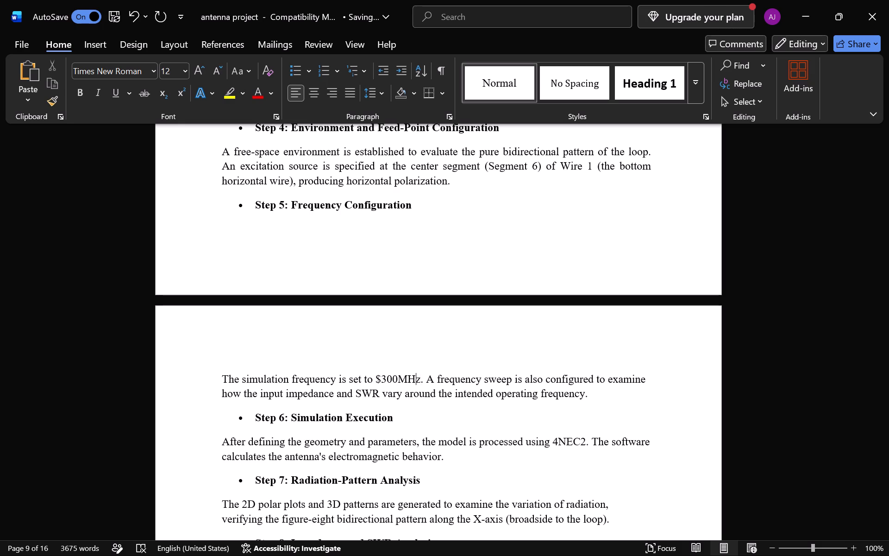
{"action": "key", "text": "Right"}
{"action": "key", "text": "BackSpace"}
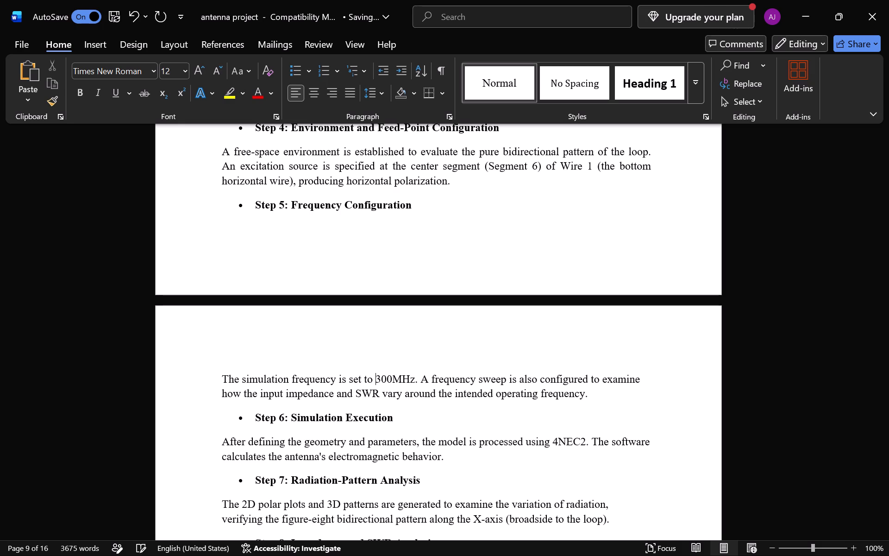
Justify the text from the Step 6: Simulation Execution heading through the Step 8: Impedance and SWR Analysis heading.
{"action": "scroll", "coordinate": [532, 413], "scroll_direction": "down", "scroll_amount": 1}
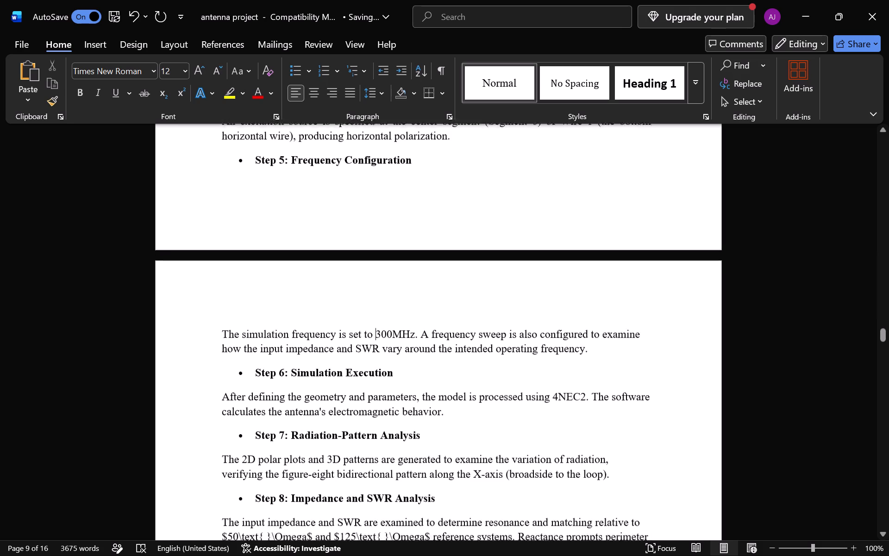
{"action": "scroll", "coordinate": [532, 413], "scroll_direction": "down", "scroll_amount": 1}
{"action": "left_click_drag", "start_coordinate": [231, 348], "coordinate": [445, 480]}
{"action": "left_click", "coordinate": [528, 18]}
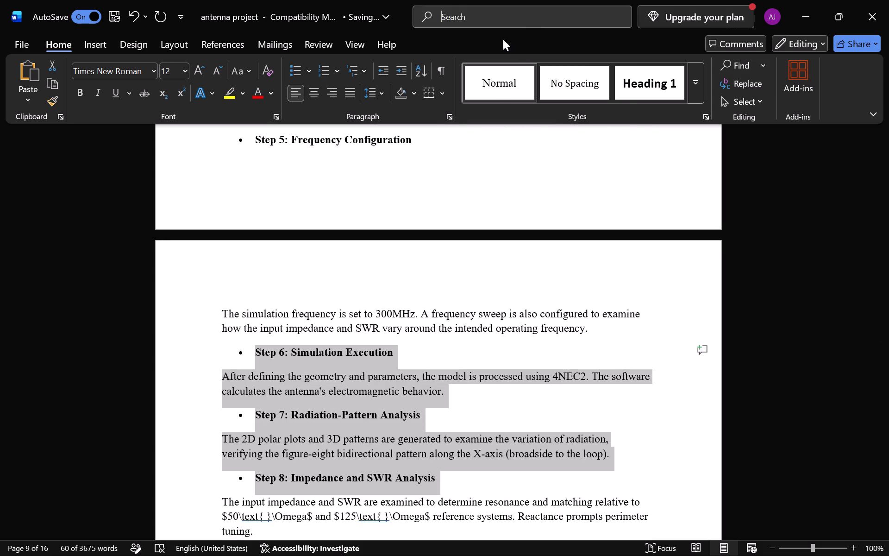
{"action": "left_click", "coordinate": [473, 63]}
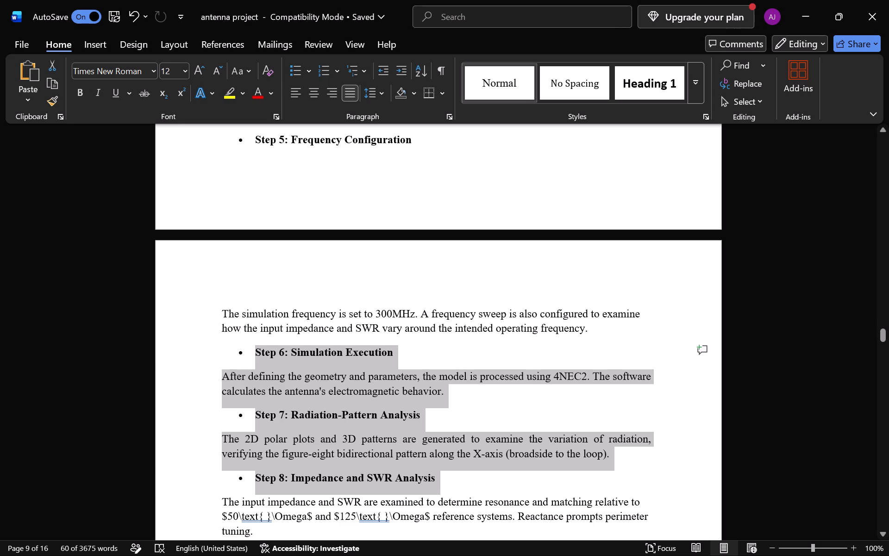
Replace the LaTeX 125-ohm value in the Step 8: Impedance and SWR Analysis paragraph with plain 125w.
{"action": "scroll", "coordinate": [514, 264], "scroll_direction": "down", "scroll_amount": 3}
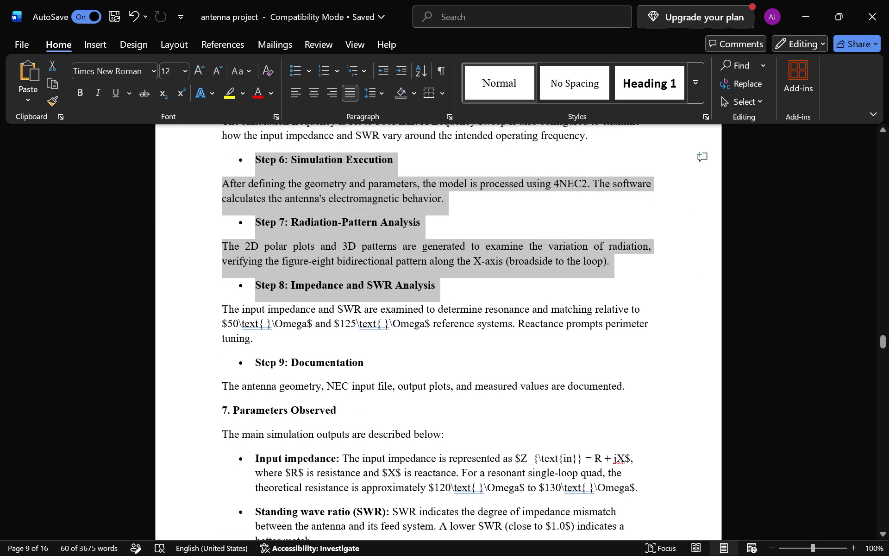
{"action": "left_click", "coordinate": [435, 329]}
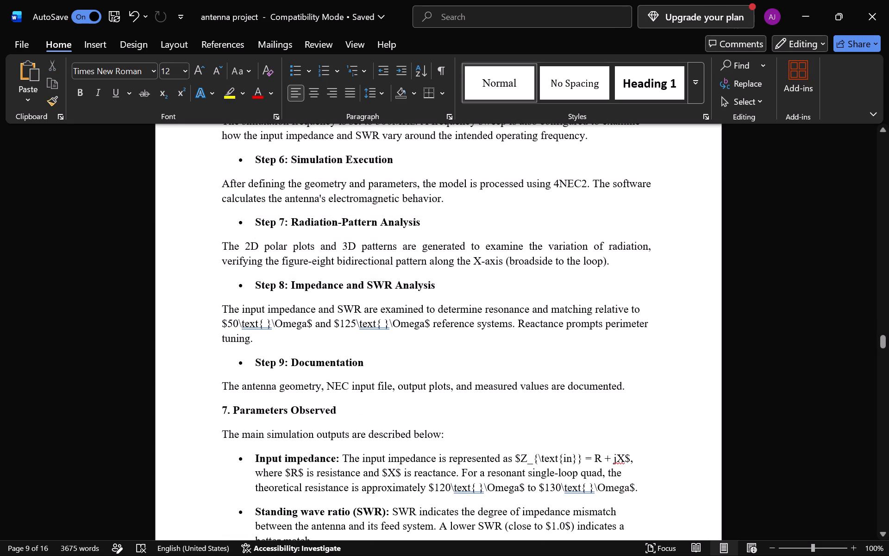
{"action": "key", "text": "Left"}
{"action": "key", "text": "BackSpace"}
{"action": "key", "text": "BackSpace"}
{"action": "key", "text": "BackSpace"}
{"action": "key", "text": "BackSpace"}
{"action": "key", "text": "BackSpace"}
{"action": "key", "text": "BackSpace"}
{"action": "key", "text": "BackSpace"}
{"action": "key", "text": "BackSpace"}
{"action": "key", "text": "BackSpace"}
{"action": "key", "text": "BackSpace"}
{"action": "key", "text": "BackSpace"}
{"action": "key", "text": "BackSpace"}
{"action": "key", "text": "BackSpace"}
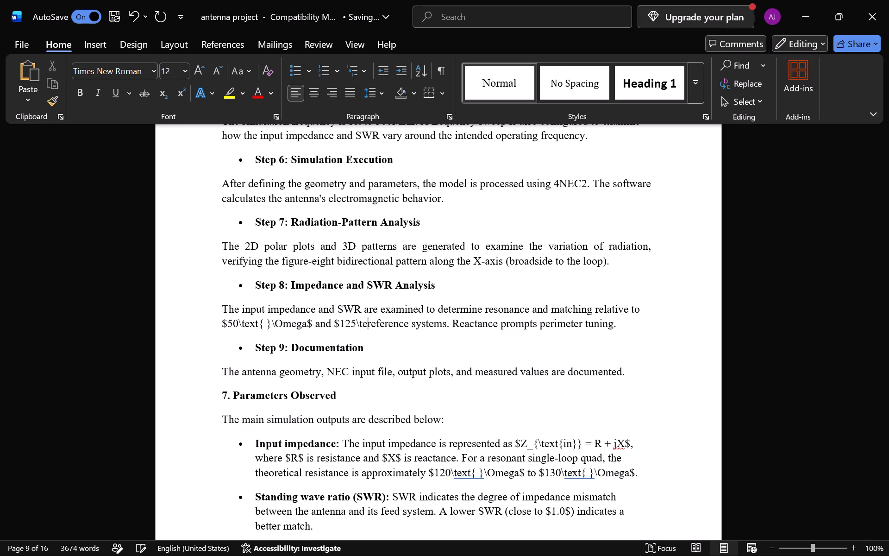
{"action": "key", "text": "BackSpace"}
{"action": "key", "text": "BackSpace"}
{"action": "key", "text": "BackSpace"}
{"action": "key", "text": "w"}
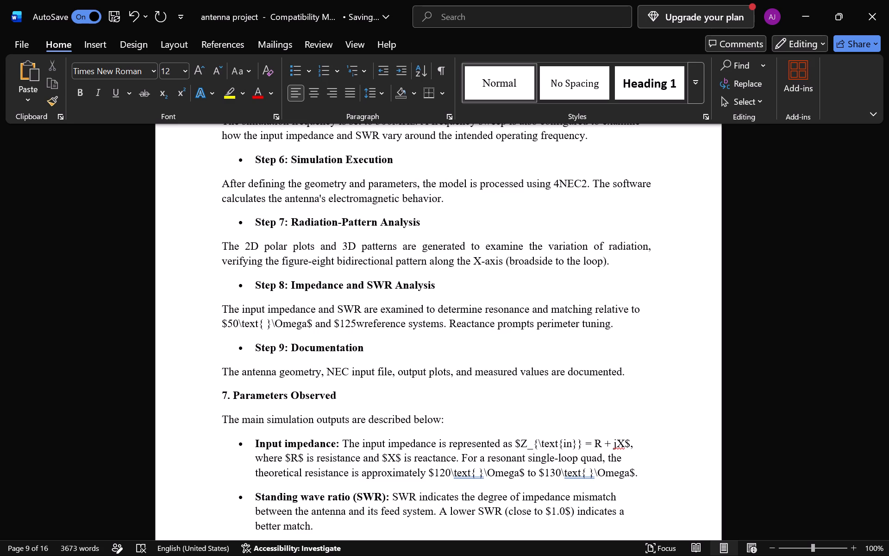
{"action": "key", "text": "space"}
{"action": "key", "text": "Left"}
{"action": "key", "text": "Left"}
{"action": "key", "text": "Left"}
{"action": "key", "text": "Left"}
{"action": "key", "text": "Left"}
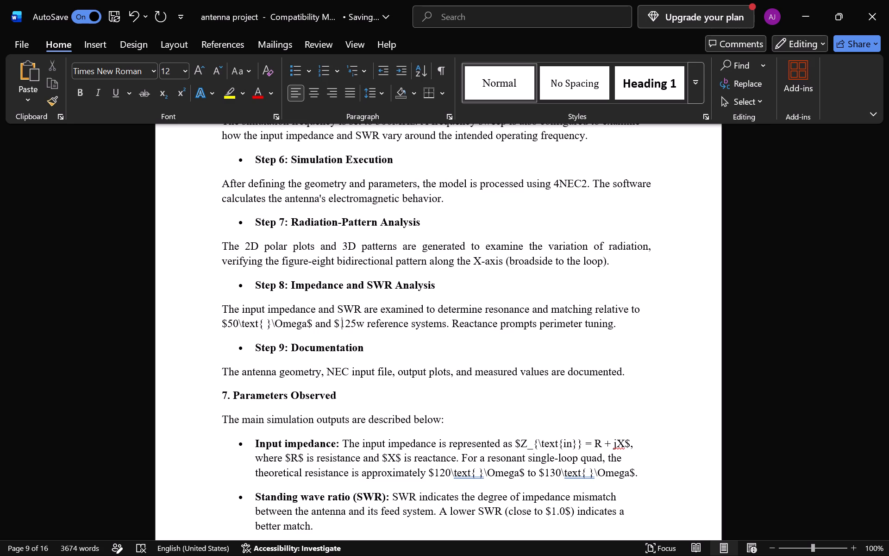
{"action": "key", "text": "BackSpace"}
Reduce the LaTeX 50-ohm value in the Step 8 paragraph to plain 50, removing its dollar signs and unit markup.
{"action": "key", "text": "Left"}
{"action": "key", "text": "Left"}
{"action": "key", "text": "Left"}
{"action": "key", "text": "Left"}
{"action": "key", "text": "Left"}
{"action": "key", "text": "Left"}
{"action": "key", "text": "Left"}
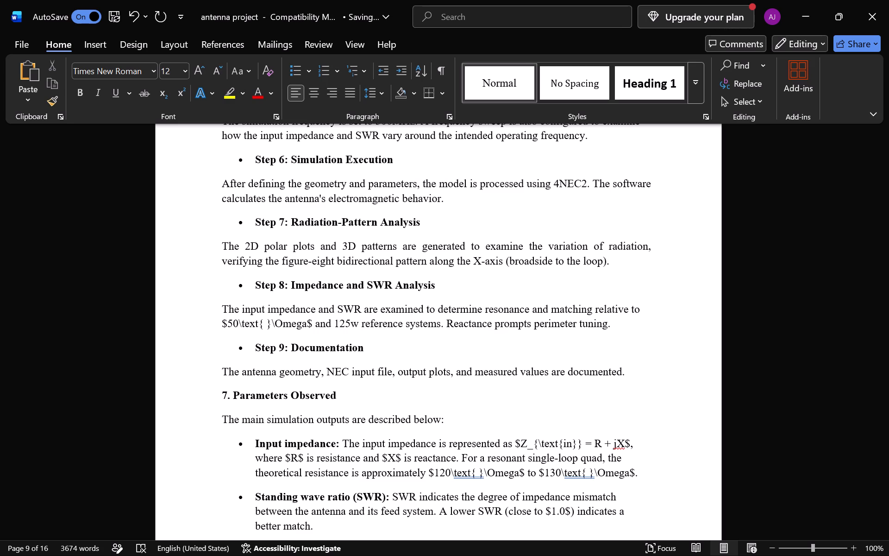
{"action": "key", "text": "Right"}
{"action": "key", "text": "Right"}
{"action": "key", "text": "BackSpace"}
{"action": "key", "text": "BackSpace"}
{"action": "key", "text": "BackSpace"}
{"action": "key", "text": "BackSpace"}
{"action": "key", "text": "BackSpace"}
{"action": "key", "text": "BackSpace"}
{"action": "key", "text": "BackSpace"}
{"action": "key", "text": "BackSpace"}
{"action": "key", "text": "BackSpace"}
{"action": "key", "text": "BackSpace"}
{"action": "key", "text": "BackSpace"}
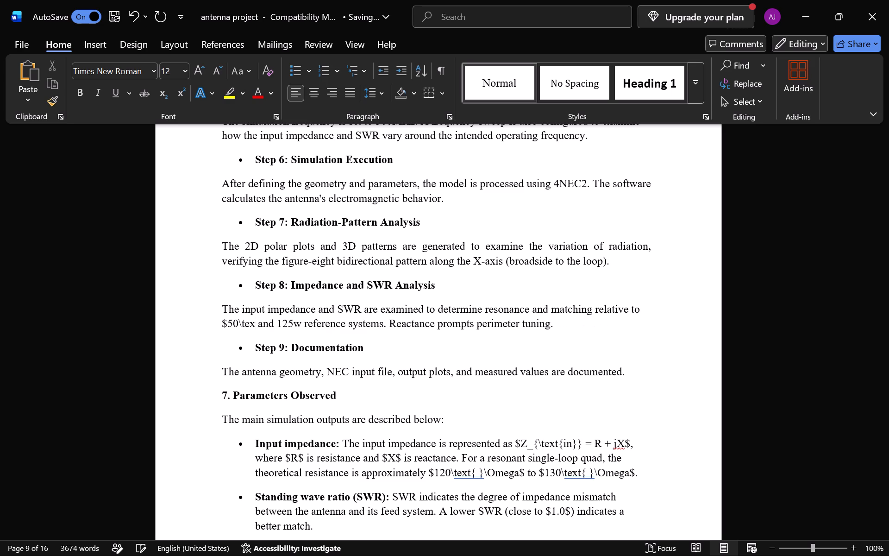
{"action": "key", "text": "BackSpace"}
{"action": "key", "text": "BackSpace"}
{"action": "key", "text": "BackSpace"}
{"action": "key", "text": "BackSpace"}
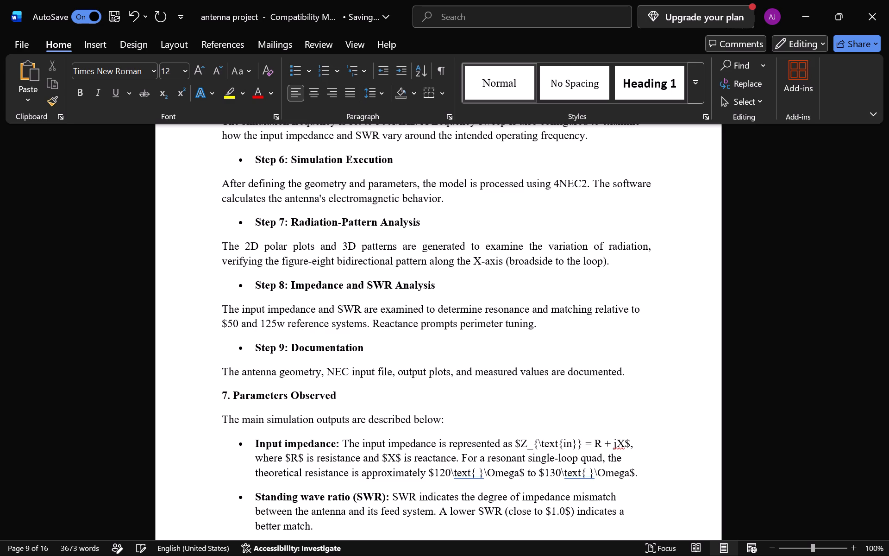
{"action": "key", "text": "Left"}
{"action": "key", "text": "Left"}
{"action": "key", "text": "BackSpace"}
Replace the LaTeX 120-ohm value in the Input impedance bullet under 7. Parameters Observed with plain 120w.
{"action": "scroll", "coordinate": [431, 361], "scroll_direction": "down", "scroll_amount": 2}
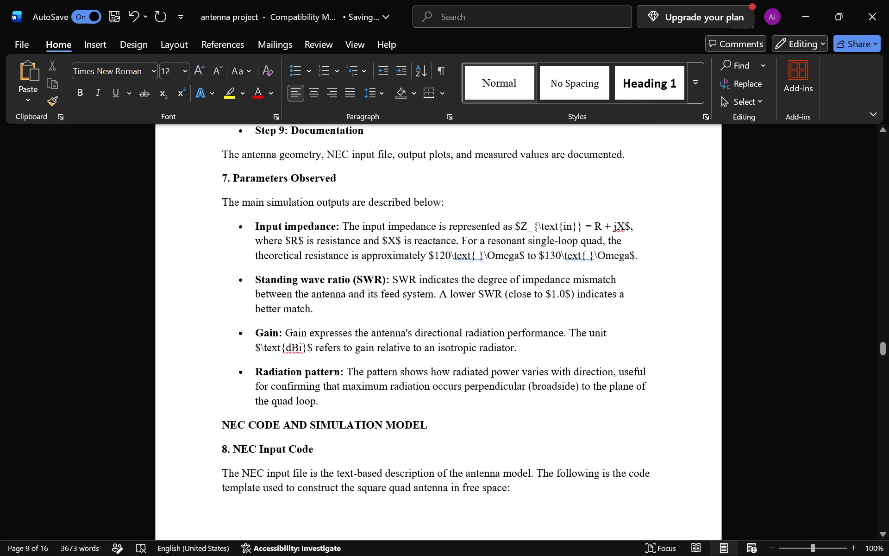
{"action": "left_click", "coordinate": [525, 258]}
{"action": "key", "text": "BackSpace"}
{"action": "key", "text": "BackSpace"}
{"action": "key", "text": "BackSpace"}
{"action": "key", "text": "BackSpace"}
{"action": "key", "text": "BackSpace"}
{"action": "key", "text": "BackSpace"}
{"action": "key", "text": "BackSpace"}
{"action": "key", "text": "BackSpace"}
{"action": "key", "text": "BackSpace"}
{"action": "key", "text": "BackSpace"}
{"action": "key", "text": "BackSpace"}
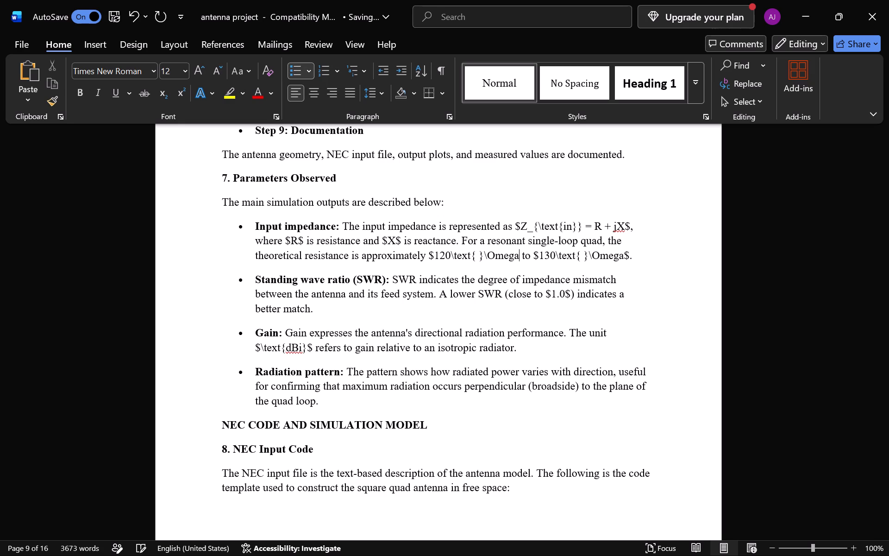
{"action": "key", "text": "BackSpace"}
{"action": "key", "text": "BackSpace"}
{"action": "key", "text": "BackSpace"}
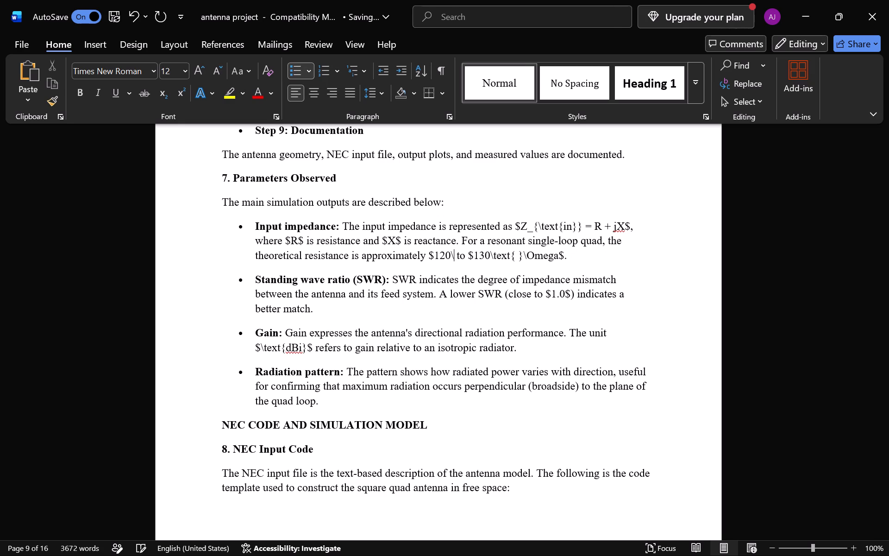
{"action": "key", "text": "BackSpace"}
{"action": "key", "text": "w"}
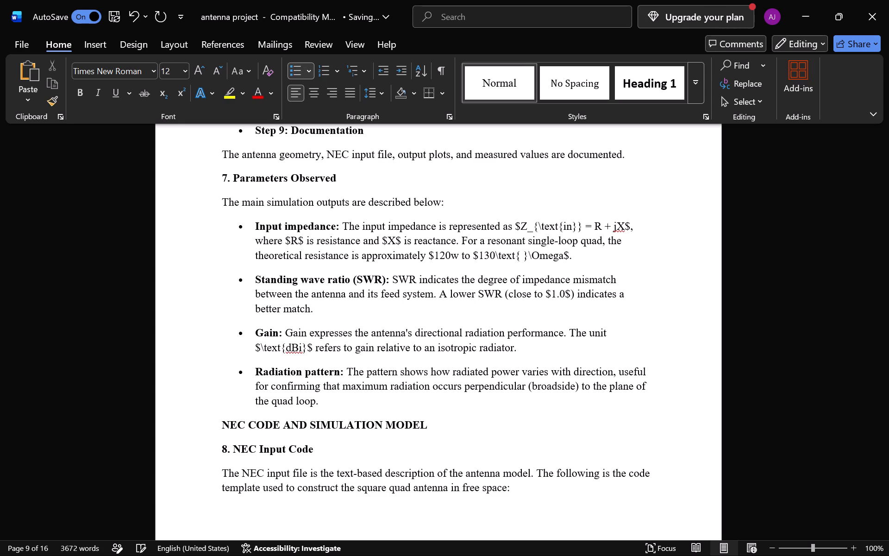
{"action": "key", "text": "Left"}
{"action": "key", "text": "Left"}
{"action": "key", "text": "Left"}
{"action": "key", "text": "Left"}
{"action": "key", "text": "BackSpace"}
{"action": "key", "text": "Right"}
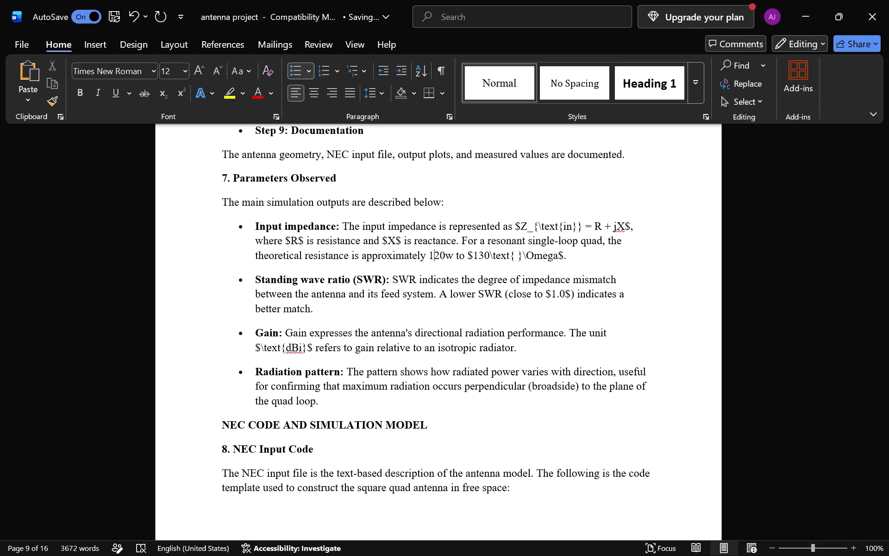
{"action": "key", "text": "BackSpace"}
{"action": "key", "text": "ctrl+z"}
Replace the LaTeX 130-ohm value at the end of the Input impedance bullet with plain 130w.
{"action": "key", "text": "Right"}
{"action": "key", "text": "Right"}
{"action": "key", "text": "Right"}
{"action": "key", "text": "Right"}
{"action": "key", "text": "Right"}
{"action": "key", "text": "Right"}
{"action": "key", "text": "Right"}
{"action": "key", "text": "Right"}
{"action": "key", "text": "Right"}
{"action": "key", "text": "Right"}
{"action": "key", "text": "Right"}
{"action": "key", "text": "Right"}
{"action": "key", "text": "Right"}
{"action": "key", "text": "Right"}
{"action": "key", "text": "Right"}
{"action": "key", "text": "Right"}
{"action": "key", "text": "Right"}
{"action": "key", "text": "Right"}
{"action": "key", "text": "Right"}
{"action": "key", "text": "Right"}
{"action": "key", "text": "Right"}
{"action": "key", "text": "Right"}
{"action": "key", "text": "Right"}
{"action": "key", "text": "Right"}
{"action": "key", "text": "Right"}
{"action": "key", "text": "Right"}
{"action": "key", "text": "BackSpace"}
{"action": "key", "text": "BackSpace"}
{"action": "key", "text": "BackSpace"}
{"action": "key", "text": "BackSpace"}
{"action": "key", "text": "BackSpace"}
{"action": "key", "text": "BackSpace"}
{"action": "key", "text": "BackSpace"}
{"action": "key", "text": "BackSpace"}
{"action": "key", "text": "BackSpace"}
{"action": "key", "text": "BackSpace"}
{"action": "key", "text": "BackSpace"}
{"action": "key", "text": "BackSpace"}
{"action": "key", "text": "BackSpace"}
{"action": "key", "text": "BackSpace"}
{"action": "key", "text": "BackSpace"}
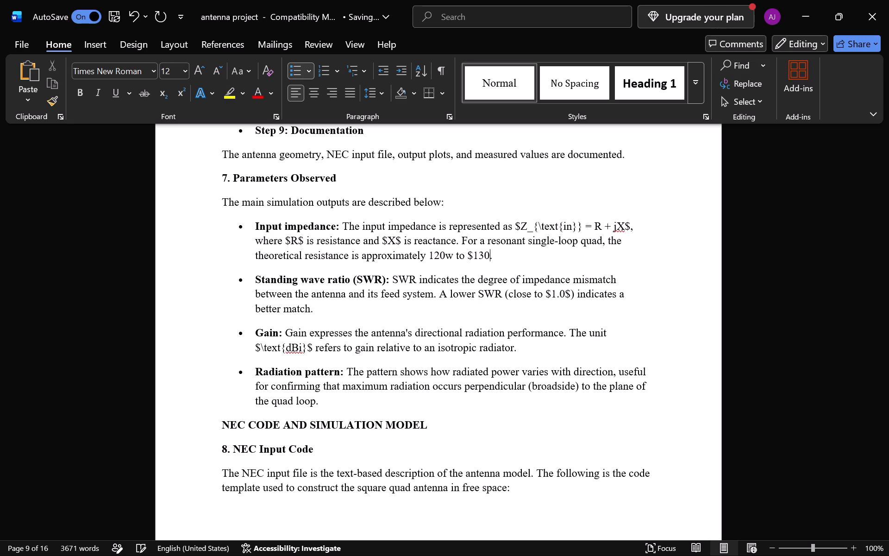
{"action": "key", "text": "w"}
{"action": "key", "text": "Left"}
{"action": "key", "text": "Left"}
{"action": "key", "text": "Left"}
{"action": "key", "text": "Left"}
{"action": "key", "text": "Left"}
{"action": "key", "text": "Right"}
{"action": "key", "text": "BackSpace"}
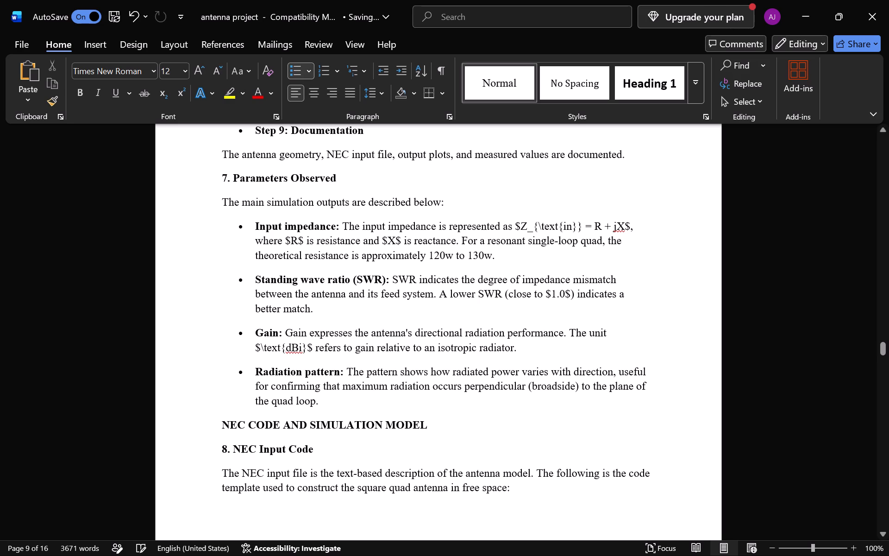
Replace the {\text{in}} subscript markup after Z_ in the Input impedance bullet with plain in.
{"action": "left_click_drag", "start_coordinate": [578, 225], "coordinate": [526, 216]}
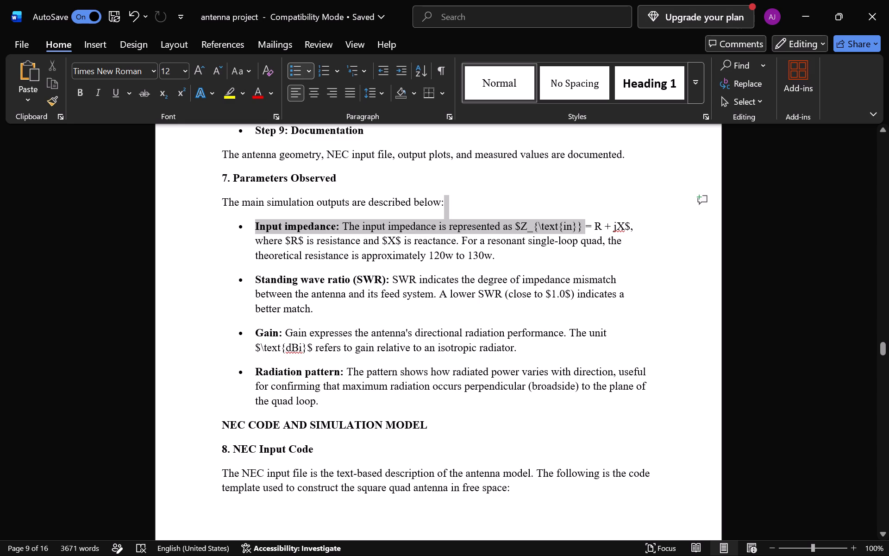
{"action": "left_click_drag", "start_coordinate": [526, 216], "coordinate": [533, 227]}
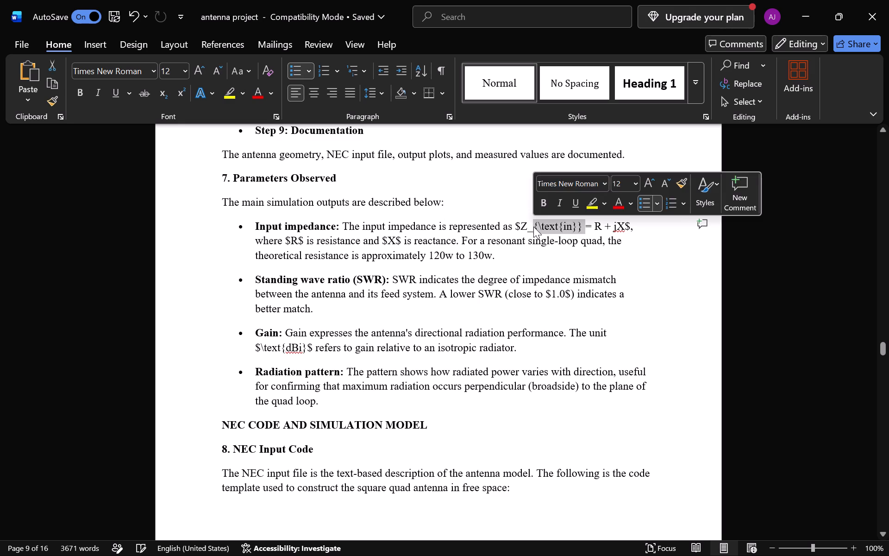
{"action": "type", "text": "in"}
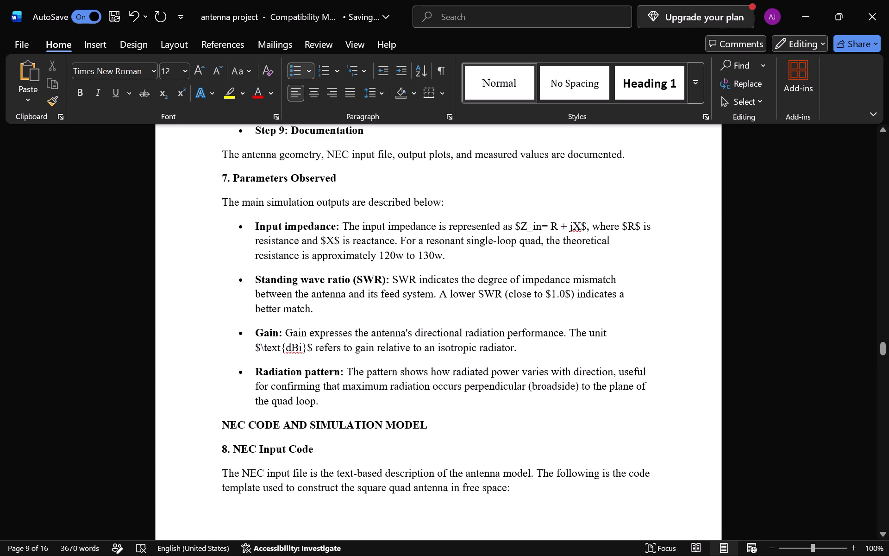
Remove the dollar sign in front of Z_in in the Input impedance bullet.
{"action": "left_click", "coordinate": [524, 221]}
{"action": "key", "text": "Left"}
{"action": "key", "text": "BackSpace"}
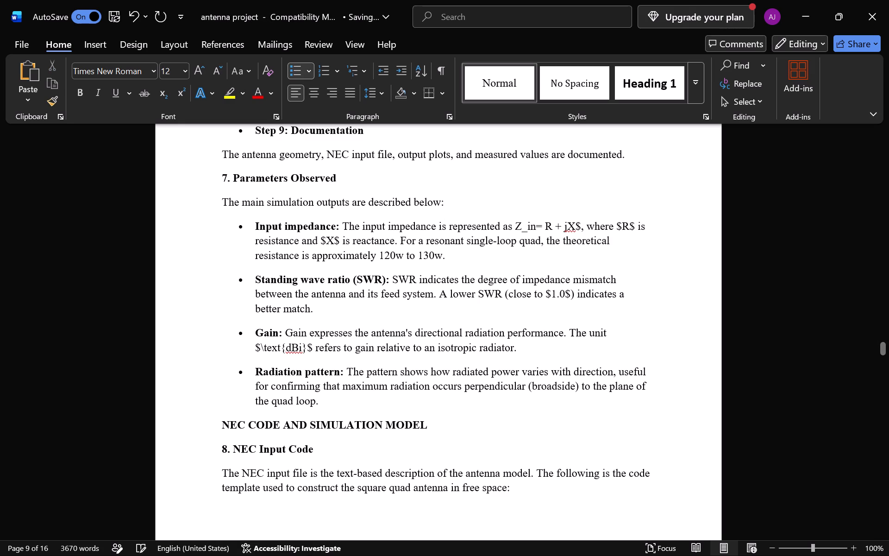
Strip the dollar signs around R in the phrase about resistance in the Input impedance bullet.
{"action": "left_click", "coordinate": [638, 224]}
{"action": "key", "text": "BackSpace"}
{"action": "key", "text": "BackSpace"}
{"action": "key", "text": "Left"}
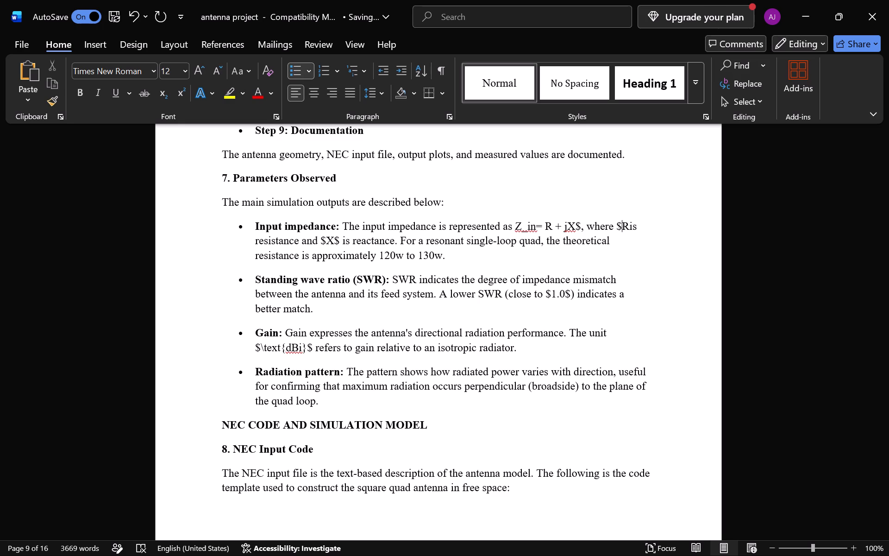
{"action": "key", "text": "Left"}
{"action": "key", "text": "Right"}
{"action": "key", "text": "BackSpace"}
Remove the closing dollar sign after jX in the Input impedance bullet.
{"action": "key", "text": "Left"}
{"action": "key", "text": "Left"}
{"action": "key", "text": "Left"}
{"action": "key", "text": "Left"}
{"action": "key", "text": "Left"}
{"action": "key", "text": "Left"}
{"action": "key", "text": "Left"}
{"action": "key", "text": "Left"}
{"action": "key", "text": "Left"}
{"action": "key", "text": "Right"}
{"action": "key", "text": "BackSpace"}
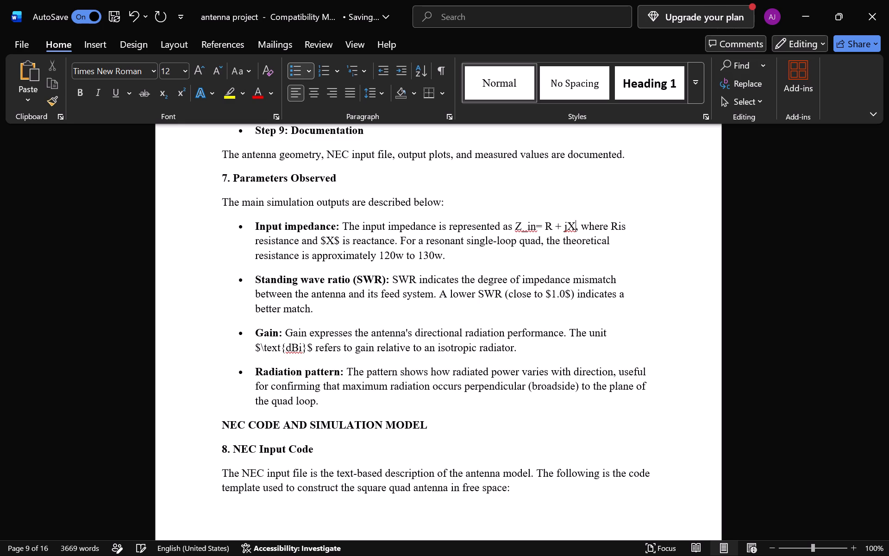
Strip the dollar signs around X before "is reactance" in the Input impedance bullet.
{"action": "left_click", "coordinate": [344, 240]}
{"action": "key", "text": "BackSpace"}
{"action": "key", "text": "BackSpace"}
{"action": "key", "text": "space"}
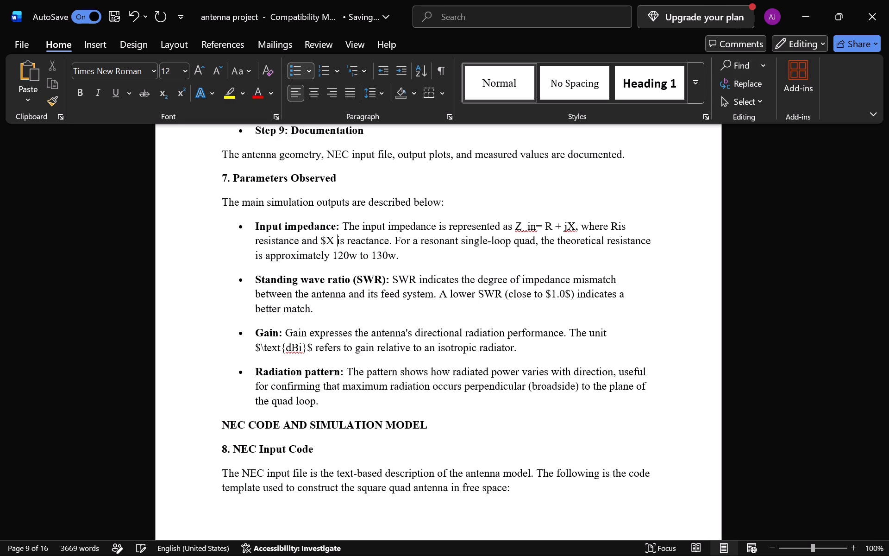
{"action": "key", "text": "Left"}
{"action": "key", "text": "Left"}
{"action": "key", "text": "BackSpace"}
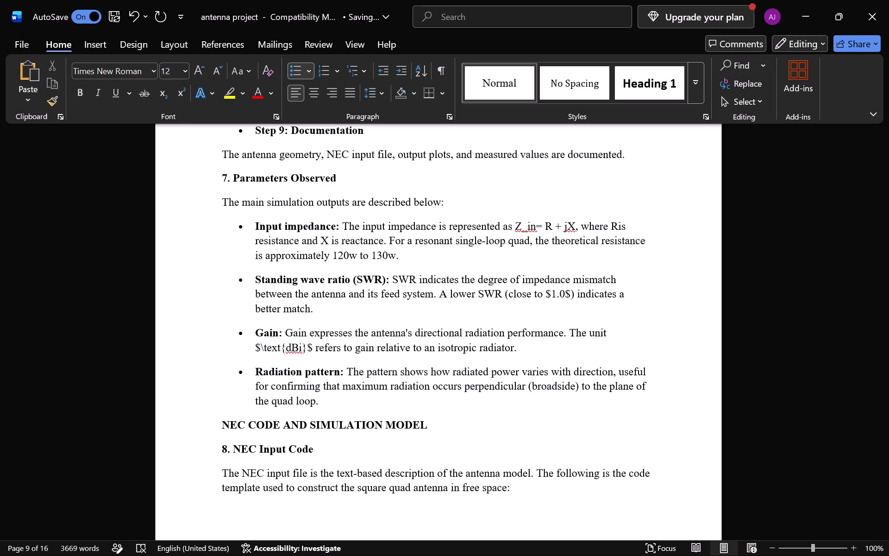
Reduce the LaTeX unit in the Gain bullet to plain dBi, removing its dollar signs, braces and \text command.
{"action": "scroll", "coordinate": [457, 315], "scroll_direction": "down", "scroll_amount": 1}
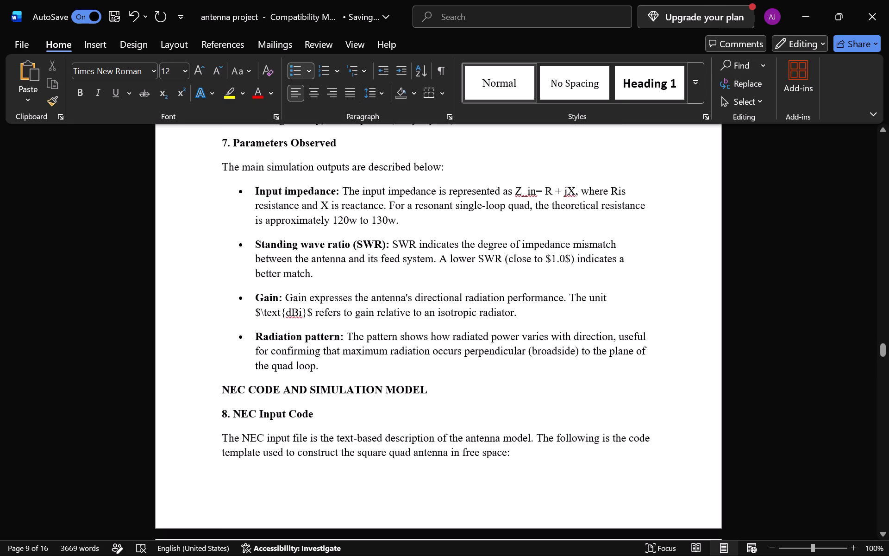
{"action": "left_click", "coordinate": [313, 315]}
{"action": "key", "text": "BackSpace"}
{"action": "key", "text": "BackSpace"}
{"action": "key", "text": "Left"}
{"action": "key", "text": "Left"}
{"action": "key", "text": "Left"}
{"action": "key", "text": "BackSpace"}
{"action": "key", "text": "BackSpace"}
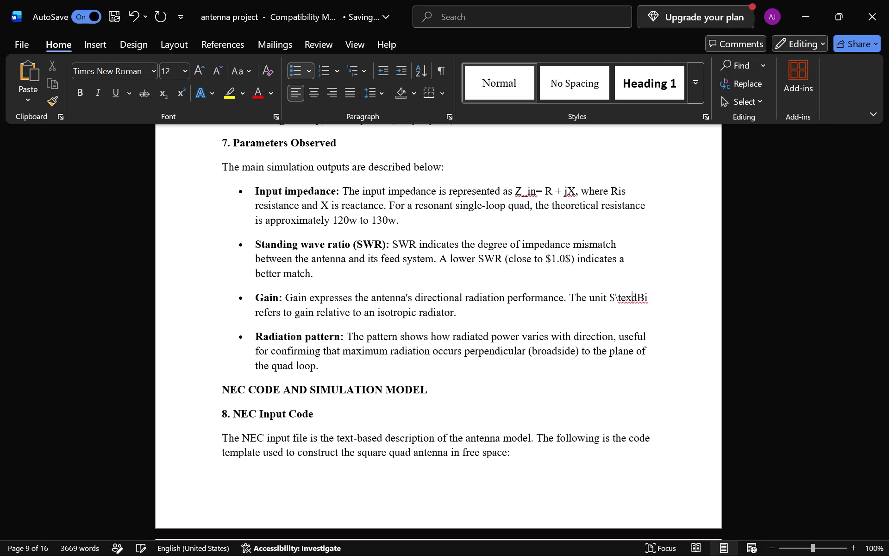
{"action": "key", "text": "BackSpace"}
{"action": "key", "text": "BackSpace"}
{"action": "key", "text": "BackSpace"}
{"action": "key", "text": "BackSpace"}
{"action": "key", "text": "BackSpace"}
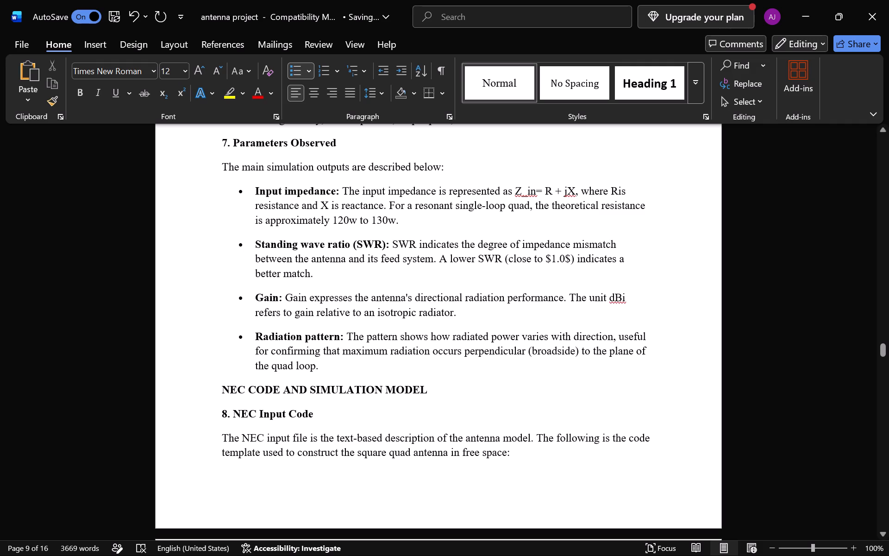
Justify the 7. Parameters Observed text from the introductory sentence through the Radiation pattern bullet.
{"action": "left_click_drag", "start_coordinate": [351, 380], "coordinate": [223, 167]}
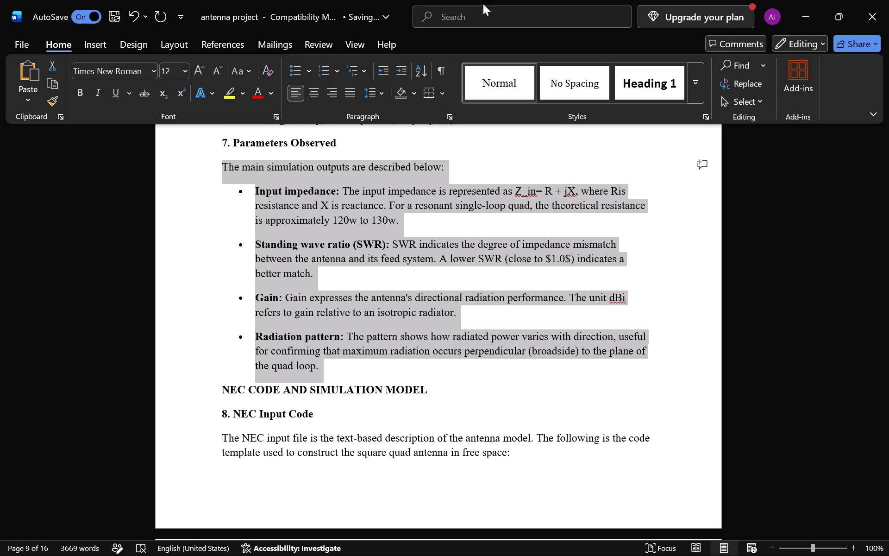
{"action": "left_click", "coordinate": [478, 16]}
{"action": "left_click", "coordinate": [474, 63]}
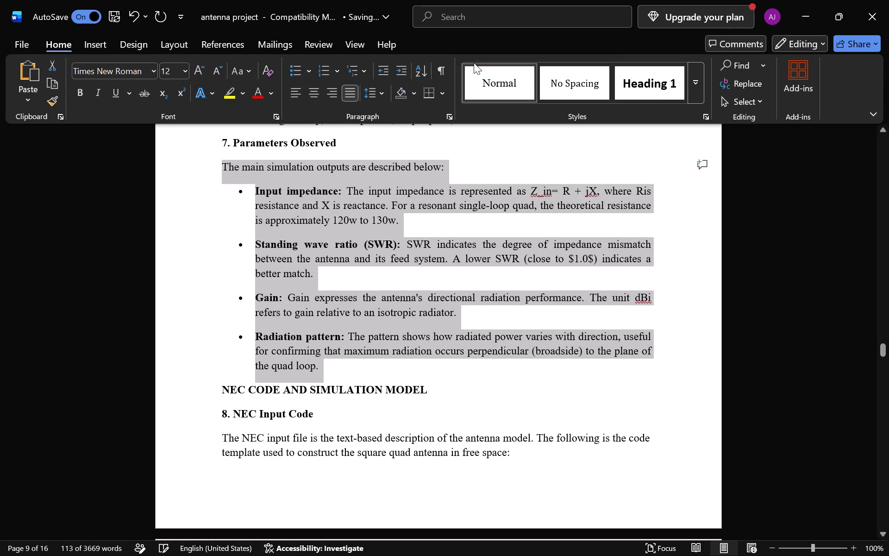
{"action": "left_click", "coordinate": [485, 395]}
In the GW 1 bullet under 8.1 Explanation of the Code, remove the \text{ } markup and closing dollar sign from the bracketed 2 mm value.
{"action": "scroll", "coordinate": [485, 395], "scroll_direction": "down", "scroll_amount": 1}
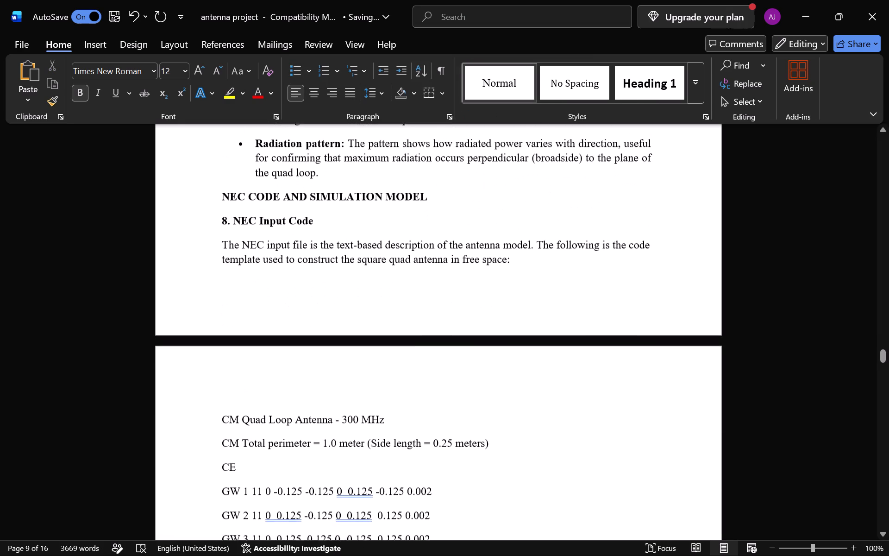
{"action": "scroll", "coordinate": [485, 395], "scroll_direction": "down", "scroll_amount": 2}
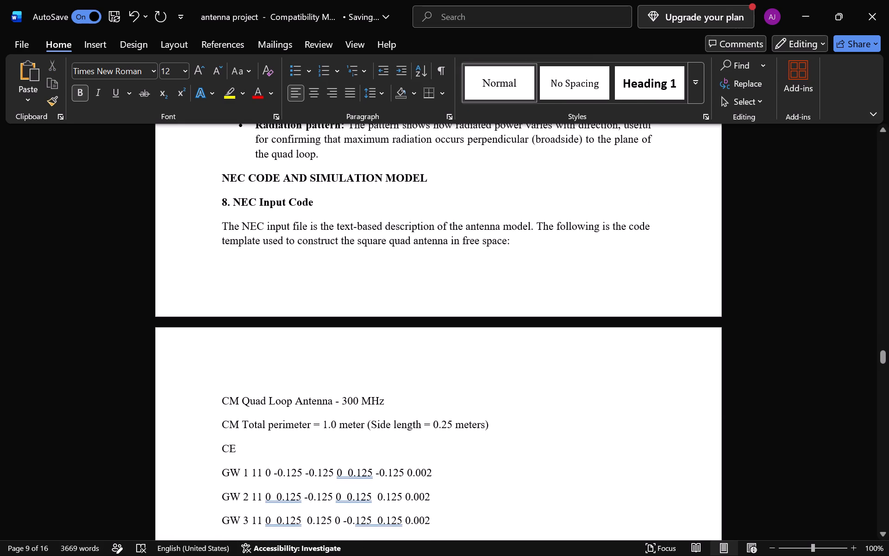
{"action": "scroll", "coordinate": [485, 395], "scroll_direction": "down", "scroll_amount": 1}
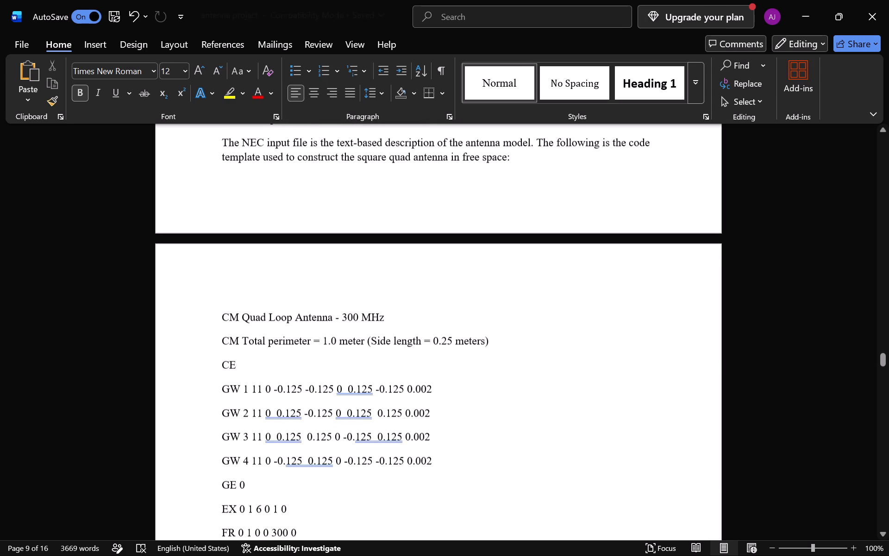
{"action": "scroll", "coordinate": [485, 395], "scroll_direction": "down", "scroll_amount": 2}
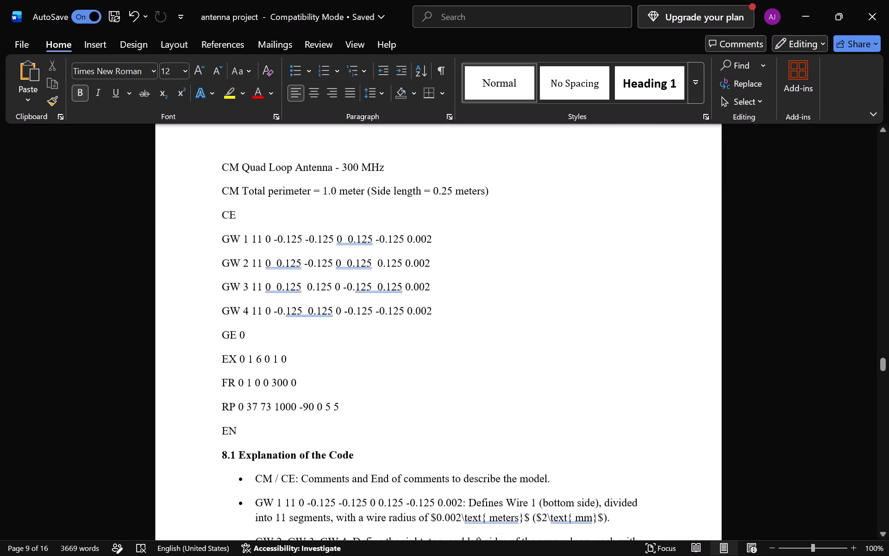
{"action": "scroll", "coordinate": [485, 395], "scroll_direction": "down", "scroll_amount": 2}
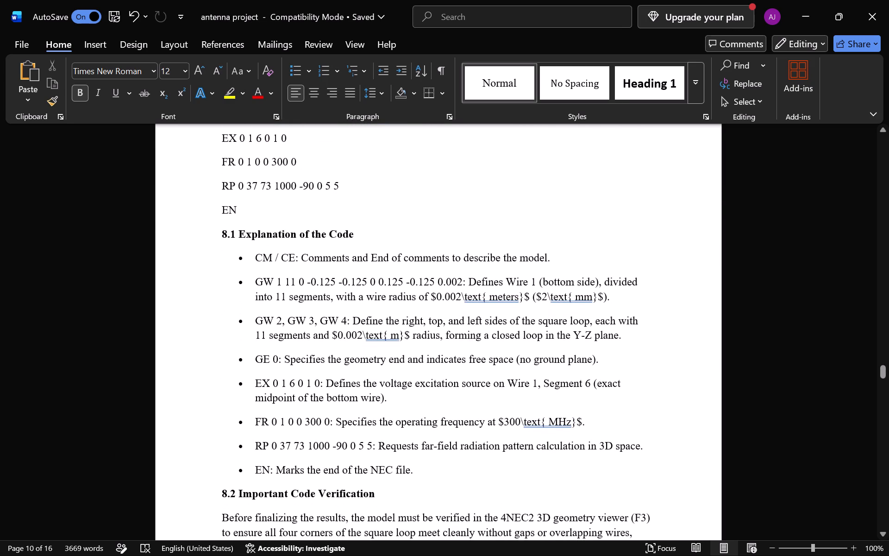
{"action": "left_click", "coordinate": [604, 296]}
{"action": "key", "text": "BackSpace"}
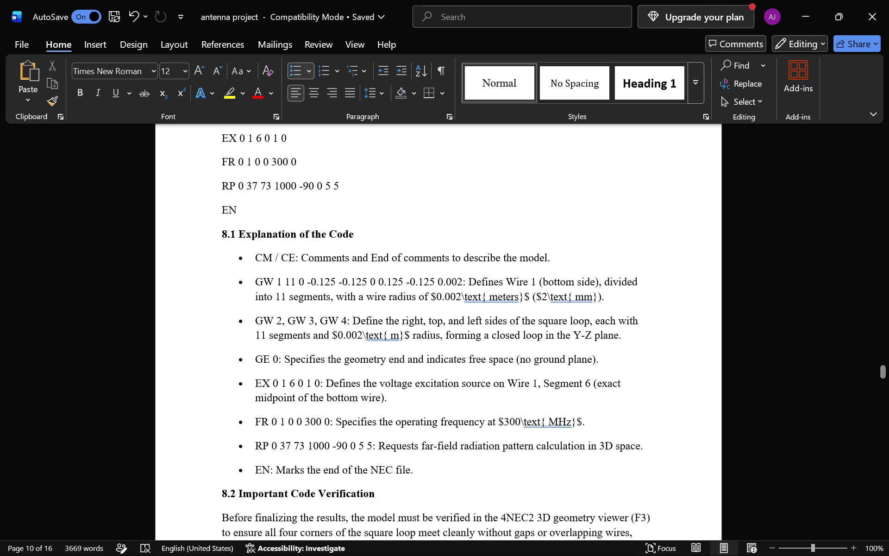
{"action": "key", "text": "BackSpace"}
{"action": "key", "text": "Left"}
{"action": "key", "text": "Left"}
{"action": "key", "text": "Left"}
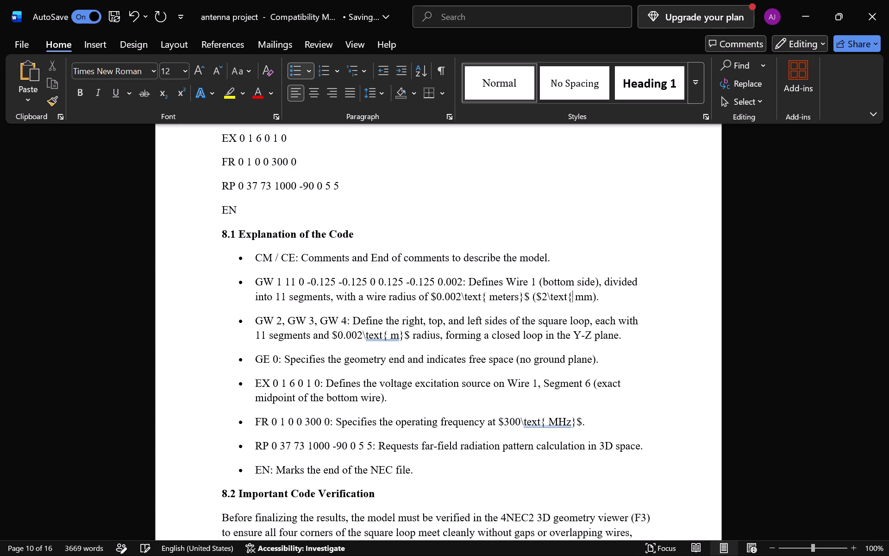
{"action": "key", "text": "BackSpace"}
{"action": "key", "text": "BackSpace"}
{"action": "key", "text": "BackSpace"}
{"action": "key", "text": "BackSpace"}
{"action": "key", "text": "BackSpace"}
{"action": "key", "text": "BackSpace"}
{"action": "key", "text": "Left"}
{"action": "key", "text": "Left"}
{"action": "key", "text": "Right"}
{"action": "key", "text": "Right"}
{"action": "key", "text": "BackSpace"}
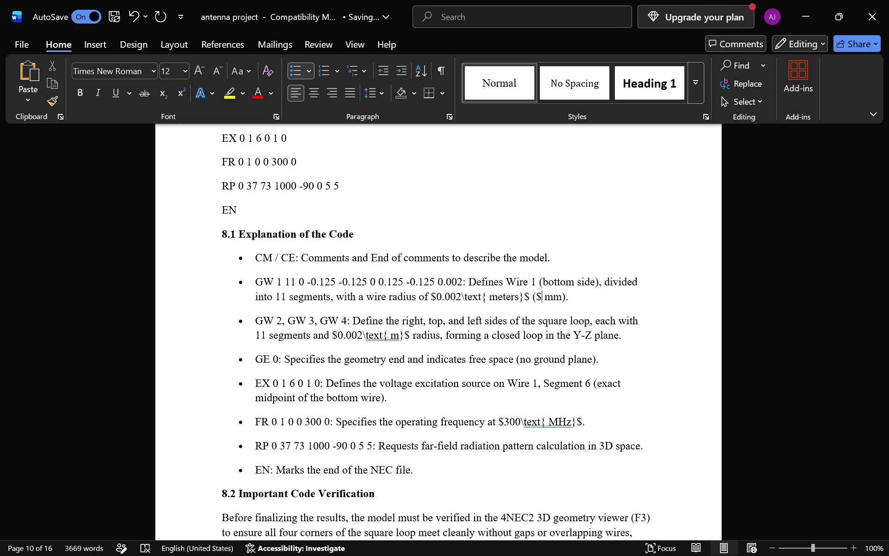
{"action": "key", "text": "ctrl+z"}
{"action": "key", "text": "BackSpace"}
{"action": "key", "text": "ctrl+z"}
Remove the dollar sign before the bracketed value in the GW 1 bullet so it reads (2 mm).
{"action": "key", "text": "Left"}
{"action": "key", "text": "BackSpace"}
Remove the closing dollar sign and the \text command from the 0.002 meters wire radius in the GW 1 bullet.
{"action": "key", "text": "Left"}
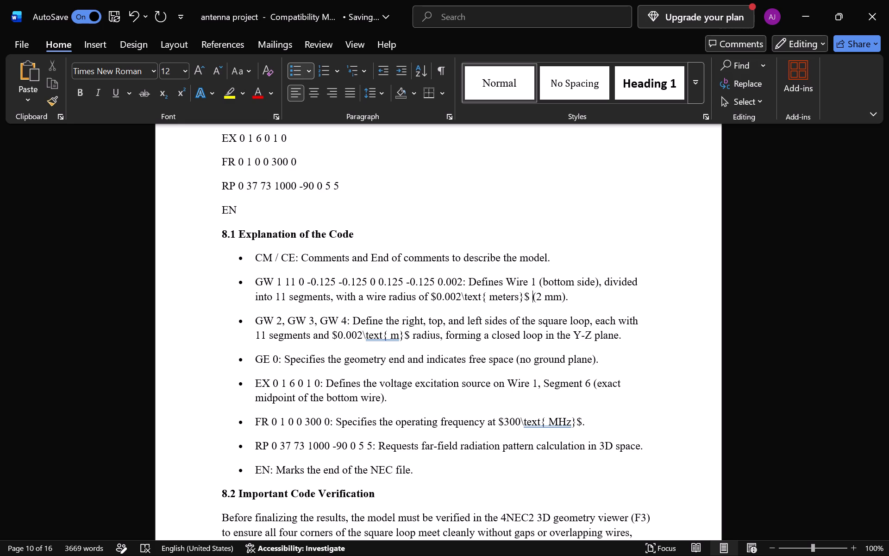
{"action": "key", "text": "Left"}
{"action": "key", "text": "BackSpace"}
{"action": "key", "text": "Left"}
{"action": "key", "text": "Left"}
{"action": "key", "text": "Left"}
{"action": "key", "text": "Left"}
{"action": "key", "text": "Left"}
{"action": "key", "text": "Left"}
{"action": "key", "text": "Left"}
{"action": "key", "text": "Left"}
{"action": "key", "text": "Left"}
{"action": "key", "text": "BackSpace"}
{"action": "key", "text": "BackSpace"}
{"action": "key", "text": "BackSpace"}
{"action": "key", "text": "BackSpace"}
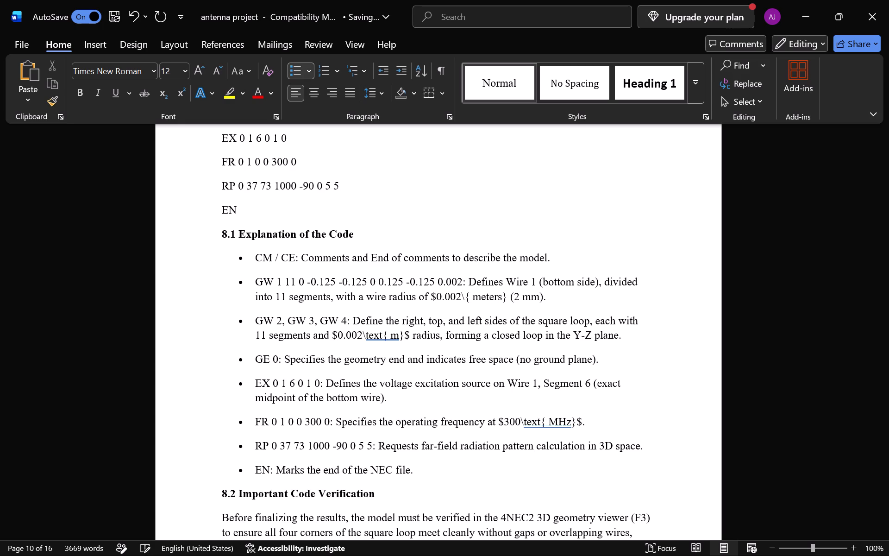
{"action": "key", "text": "BackSpace"}
Remove the opening dollar sign in front of the 0.002 wire radius in the GW 1 bullet.
{"action": "key", "text": "Right"}
{"action": "key", "text": "Right"}
{"action": "key", "text": "Right"}
{"action": "key", "text": "Right"}
{"action": "key", "text": "Right"}
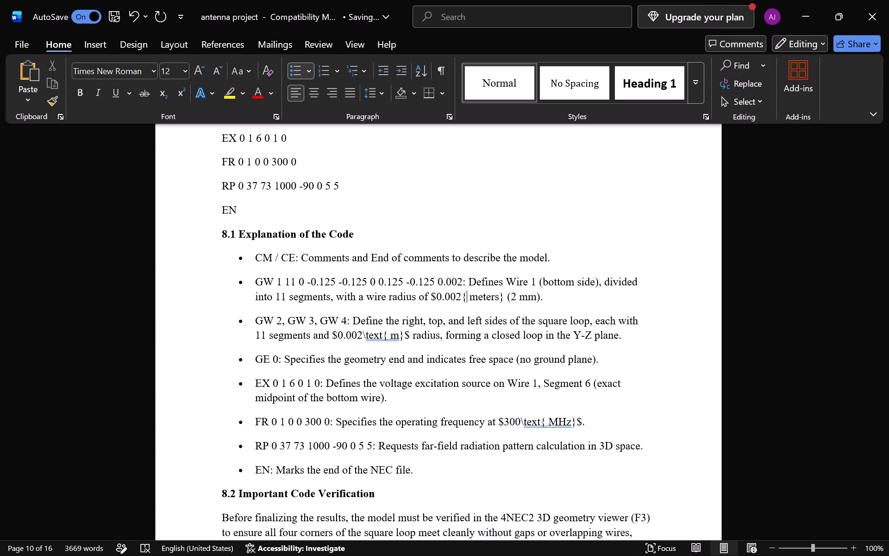
{"action": "key", "text": "Left"}
{"action": "key", "text": "Left"}
{"action": "key", "text": "Left"}
{"action": "key", "text": "Left"}
{"action": "key", "text": "Left"}
{"action": "key", "text": "Left"}
{"action": "key", "text": "Left"}
{"action": "key", "text": "Left"}
{"action": "key", "text": "Left"}
{"action": "key", "text": "BackSpace"}
{"action": "key", "text": "Left"}
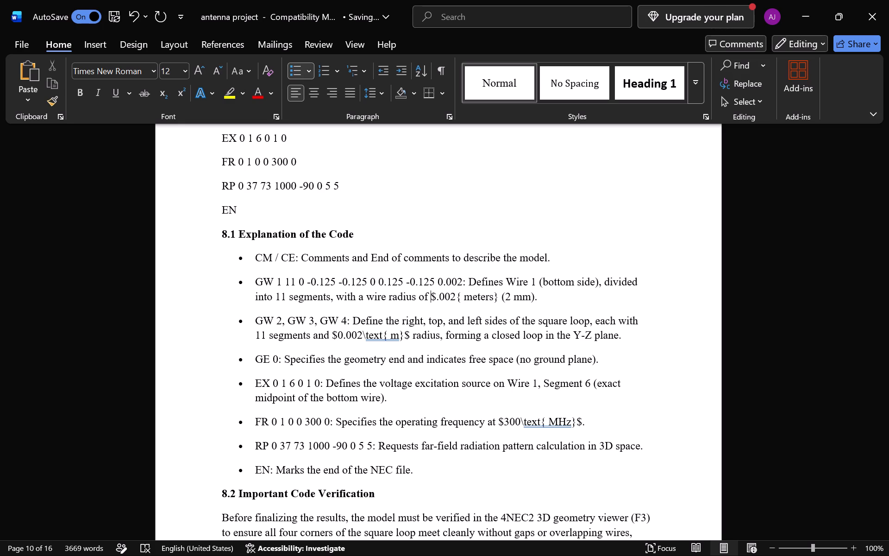
{"action": "key", "text": "ctrl+z"}
{"action": "key", "text": "Left"}
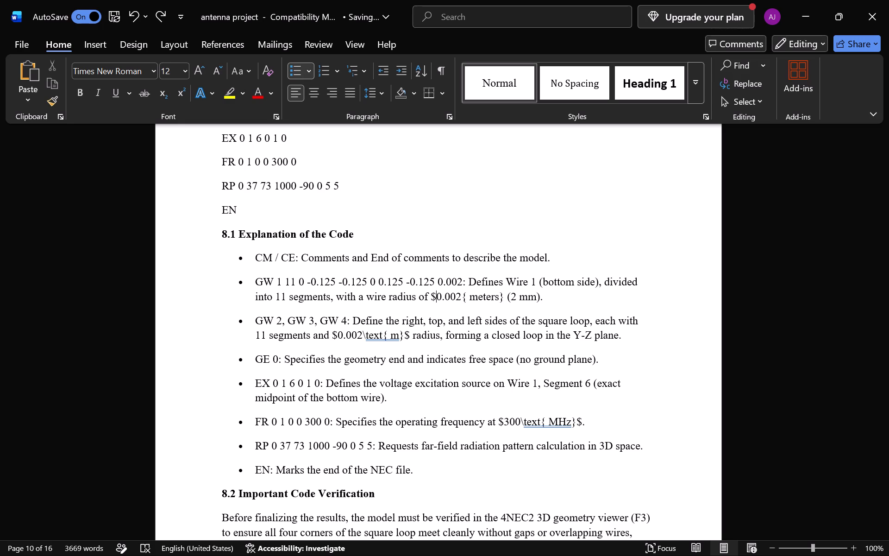
{"action": "key", "text": "BackSpace"}
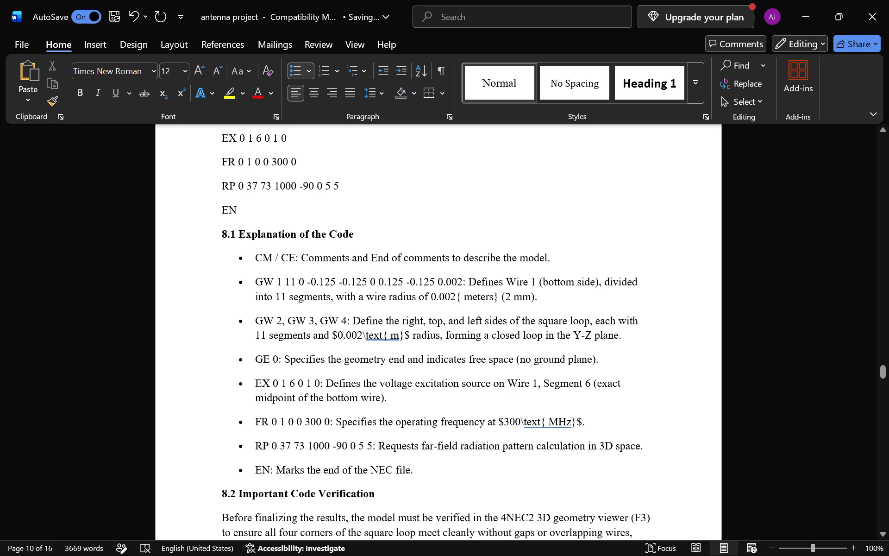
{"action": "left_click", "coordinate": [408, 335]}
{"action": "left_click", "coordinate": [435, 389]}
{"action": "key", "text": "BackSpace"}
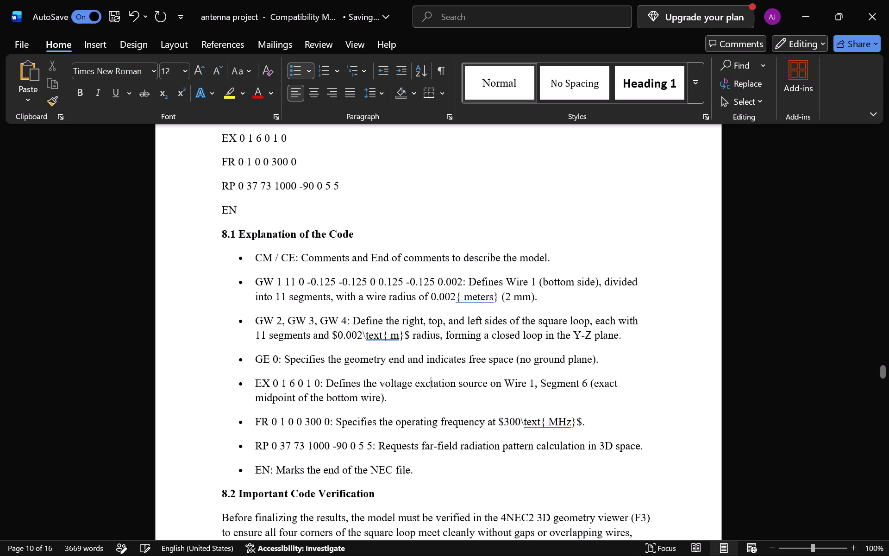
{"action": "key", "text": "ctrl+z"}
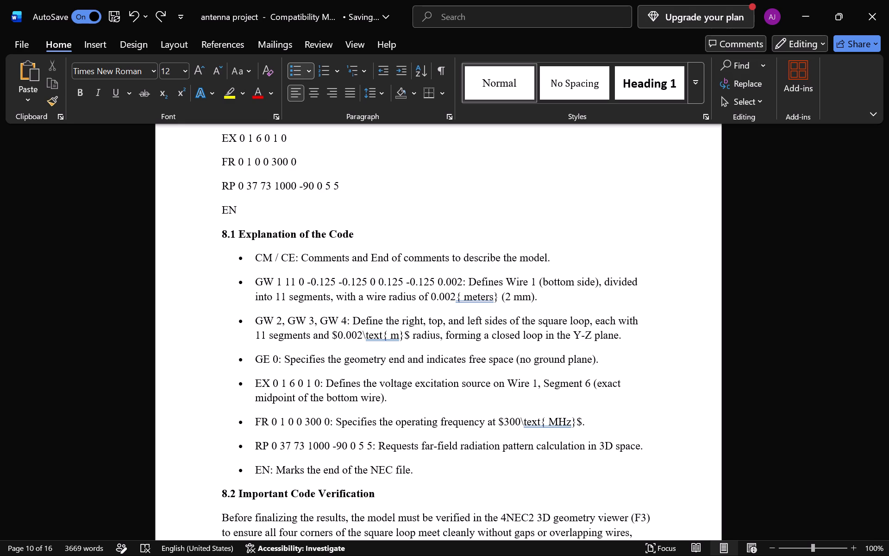
In the GW 2, GW 3, GW 4 bullet, strip the closing brace, closing dollar sign and \text{ markup from the 0.002 m radius.
{"action": "key", "text": "Up"}
{"action": "key", "text": "Up"}
{"action": "key", "text": "Up"}
{"action": "key", "text": "Down"}
{"action": "key", "text": "Left"}
{"action": "key", "text": "Left"}
{"action": "key", "text": "Left"}
{"action": "key", "text": "Left"}
{"action": "key", "text": "Left"}
{"action": "key", "text": "Left"}
{"action": "key", "text": "BackSpace"}
{"action": "key", "text": "BackSpace"}
{"action": "key", "text": "Left"}
{"action": "key", "text": "Left"}
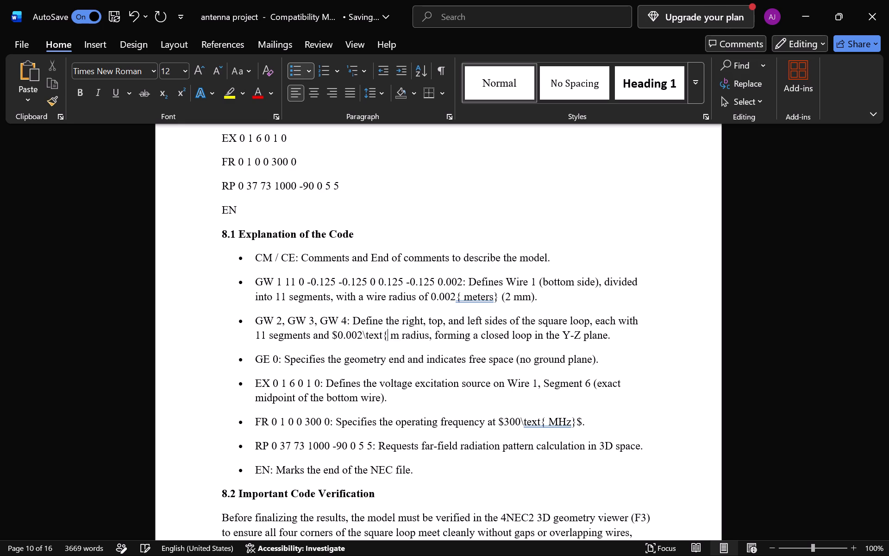
{"action": "key", "text": "BackSpace"}
{"action": "key", "text": "BackSpace"}
{"action": "key", "text": "BackSpace"}
{"action": "key", "text": "BackSpace"}
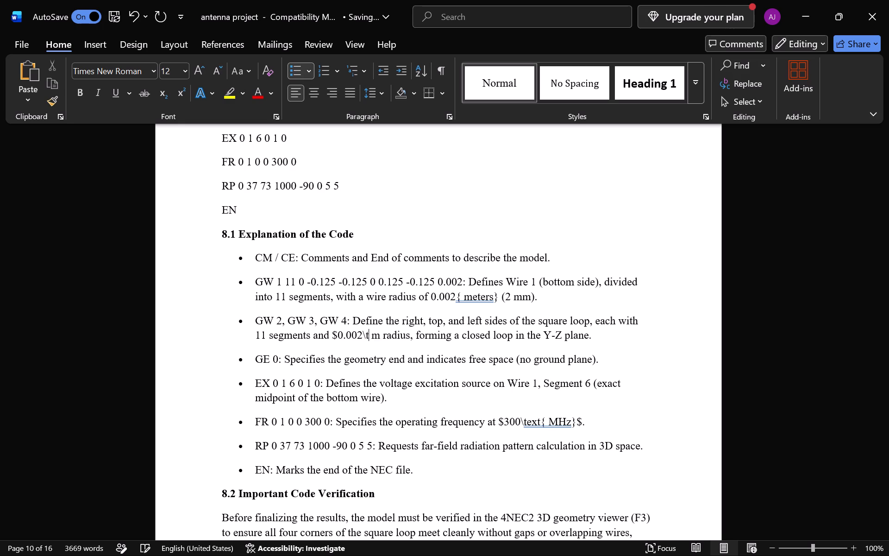
{"action": "key", "text": "BackSpace"}
{"action": "key", "text": "BackSpace"}
Remove the opening dollar sign before 0.002 m in the GW 2, GW 3, GW 4 bullet.
{"action": "key", "text": "Left"}
{"action": "key", "text": "Left"}
{"action": "key", "text": "Left"}
{"action": "key", "text": "Left"}
{"action": "key", "text": "Left"}
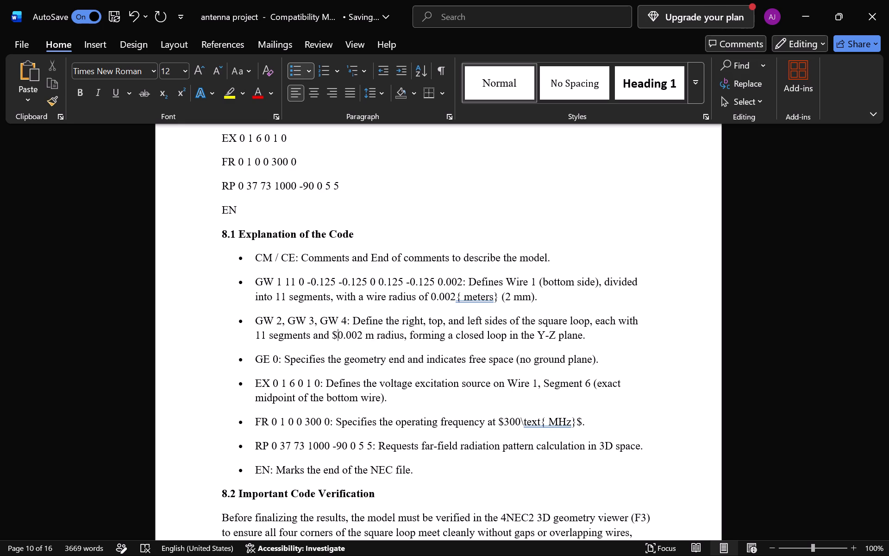
{"action": "key", "text": "BackSpace"}
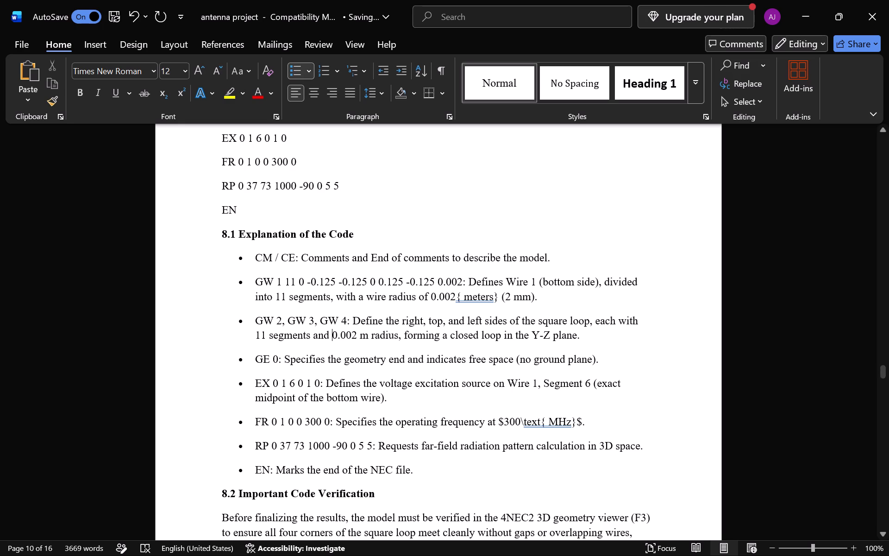
In the FR bullet of section 8.1, strip the LaTeX markup and final full stop so the operating frequency reads 300 MHz.
{"action": "scroll", "coordinate": [468, 474], "scroll_direction": "down", "scroll_amount": 1}
{"action": "left_click", "coordinate": [594, 277]}
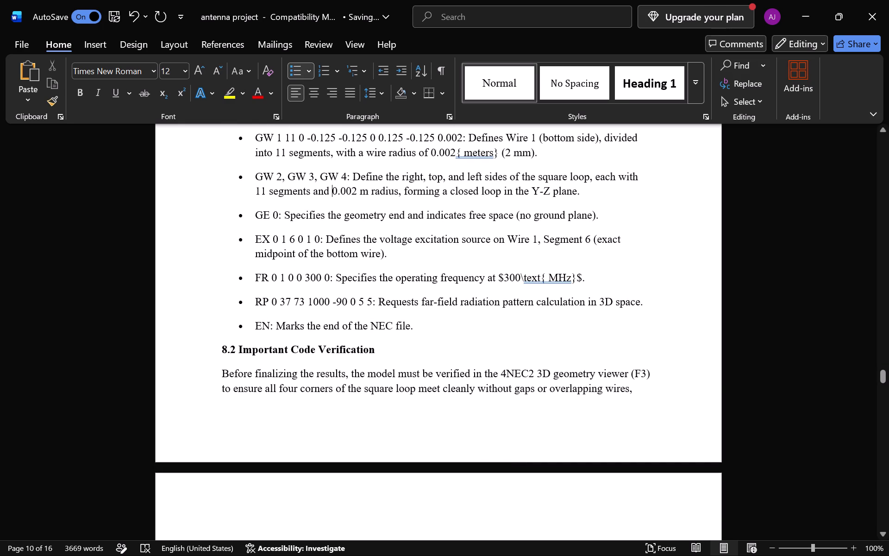
{"action": "key", "text": "BackSpace"}
{"action": "key", "text": "BackSpace"}
{"action": "key", "text": "BackSpace"}
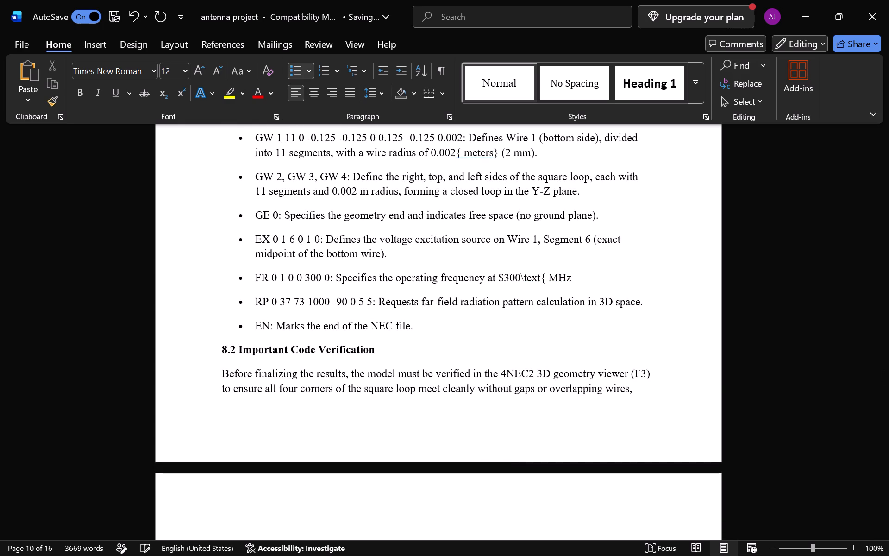
{"action": "key", "text": "Left"}
{"action": "key", "text": "Left"}
{"action": "key", "text": "Left"}
{"action": "key", "text": "Left"}
{"action": "key", "text": "BackSpace"}
{"action": "key", "text": "BackSpace"}
{"action": "key", "text": "BackSpace"}
{"action": "key", "text": "BackSpace"}
{"action": "key", "text": "BackSpace"}
{"action": "key", "text": "BackSpace"}
{"action": "key", "text": "Left"}
{"action": "key", "text": "Left"}
{"action": "key", "text": "Left"}
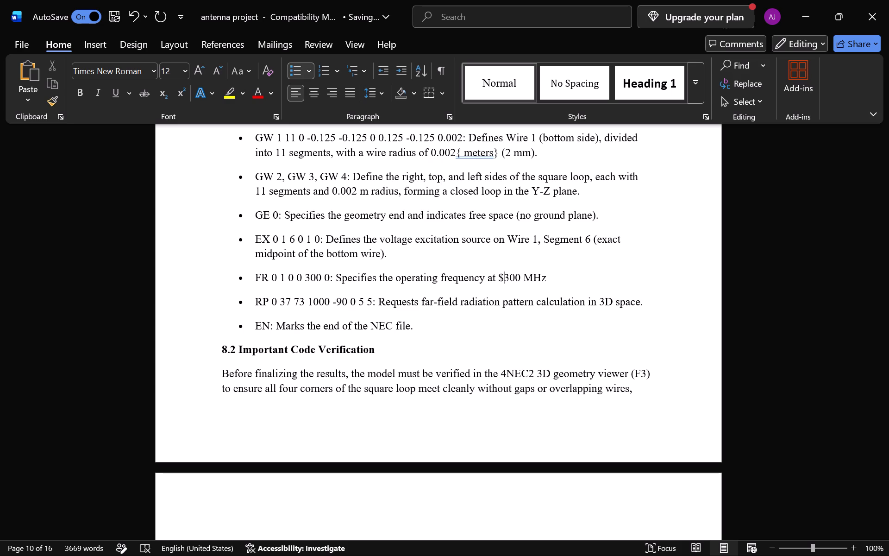
{"action": "key", "text": "BackSpace"}
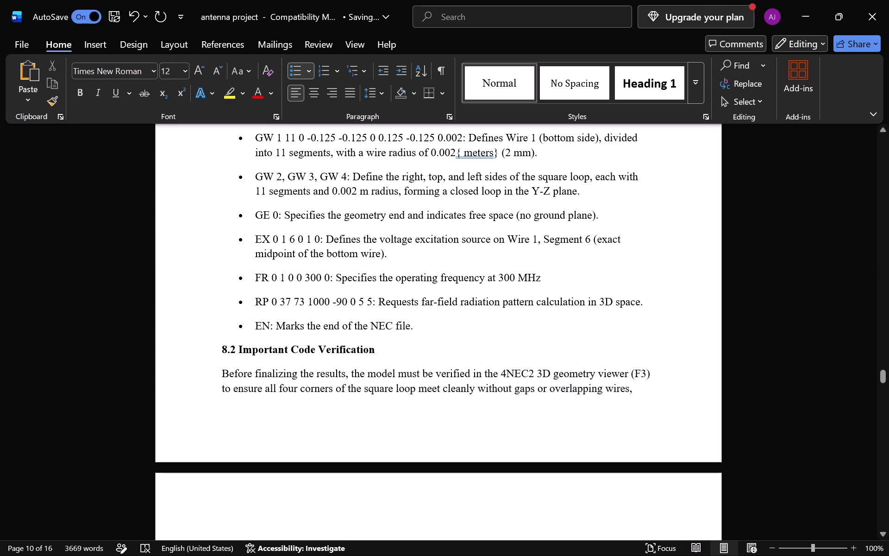
Justify the whole bullet list under 8.1 Explanation of the Code, from the CM / CE bullet through the EN bullet.
{"action": "scroll", "coordinate": [438, 240], "scroll_direction": "up", "scroll_amount": 1}
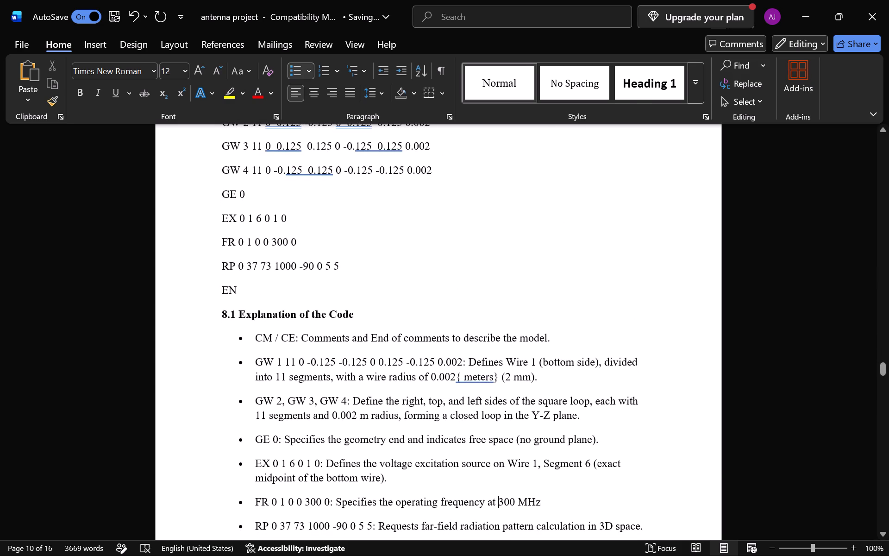
{"action": "left_click_drag", "start_coordinate": [248, 345], "coordinate": [461, 515]}
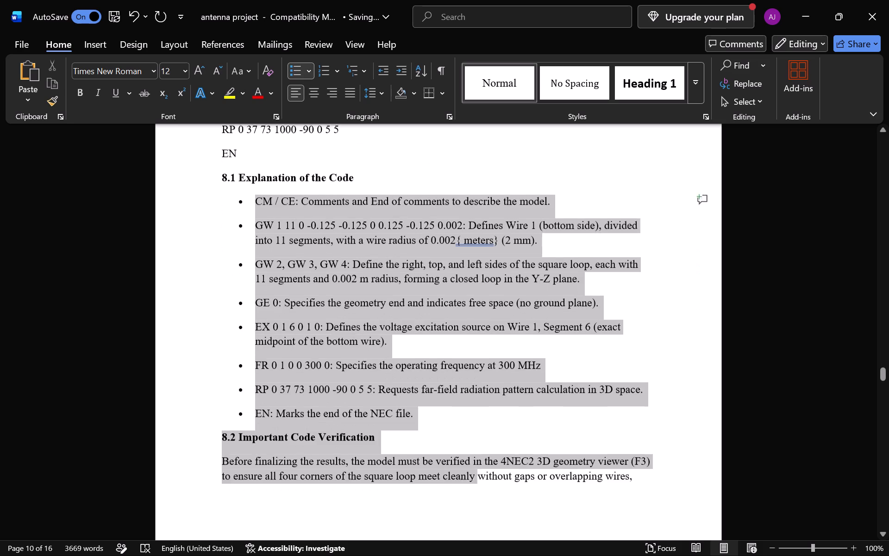
{"action": "left_click_drag", "start_coordinate": [461, 515], "coordinate": [431, 381]}
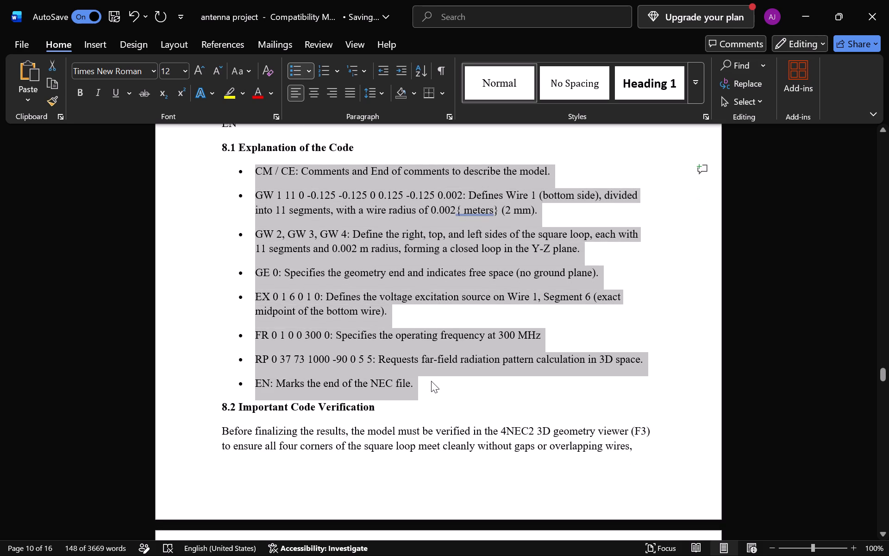
{"action": "left_click", "coordinate": [506, 5]}
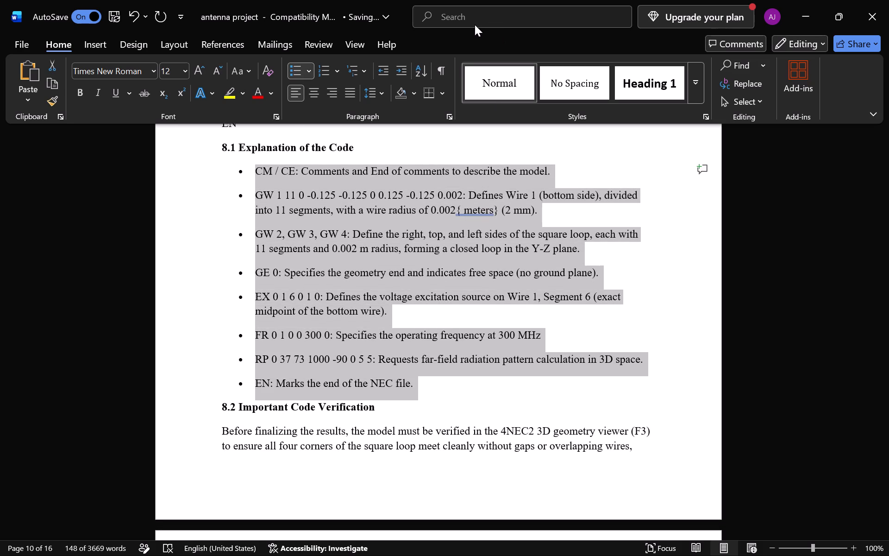
{"action": "left_click", "coordinate": [475, 21]}
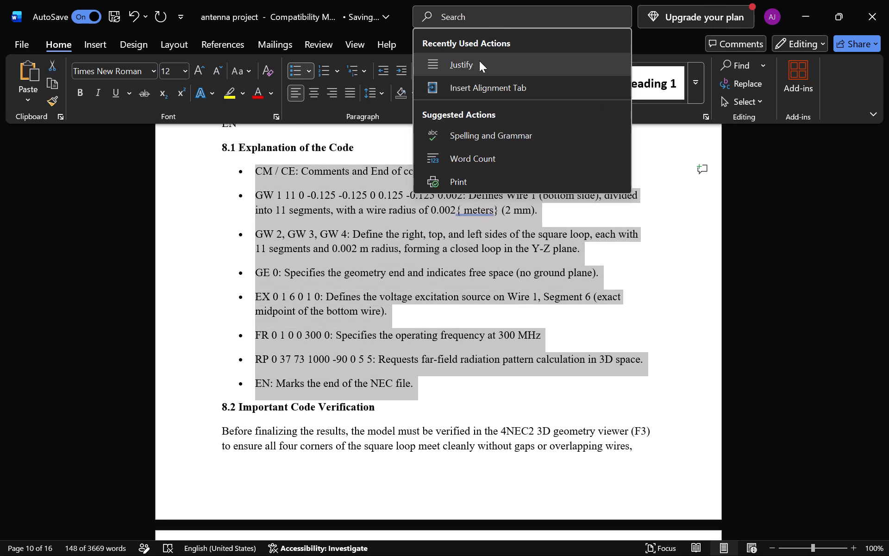
{"action": "left_click", "coordinate": [478, 61]}
{"action": "left_click", "coordinate": [688, 266]}
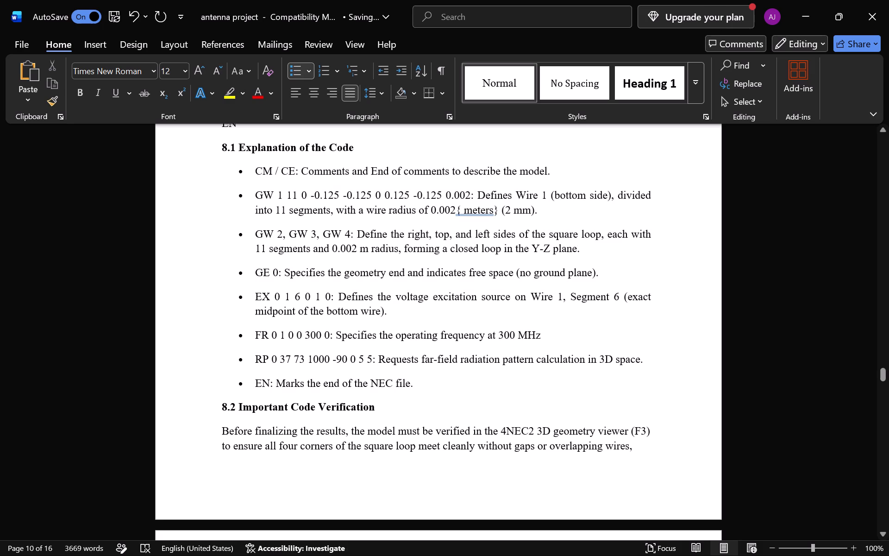
In item 6 of section 9, Simulation Procedure in 4NEC2, strip the LaTeX markup from the upper sweep frequency so it reads 350 MHz.
{"action": "scroll", "coordinate": [507, 341], "scroll_direction": "down", "scroll_amount": 3}
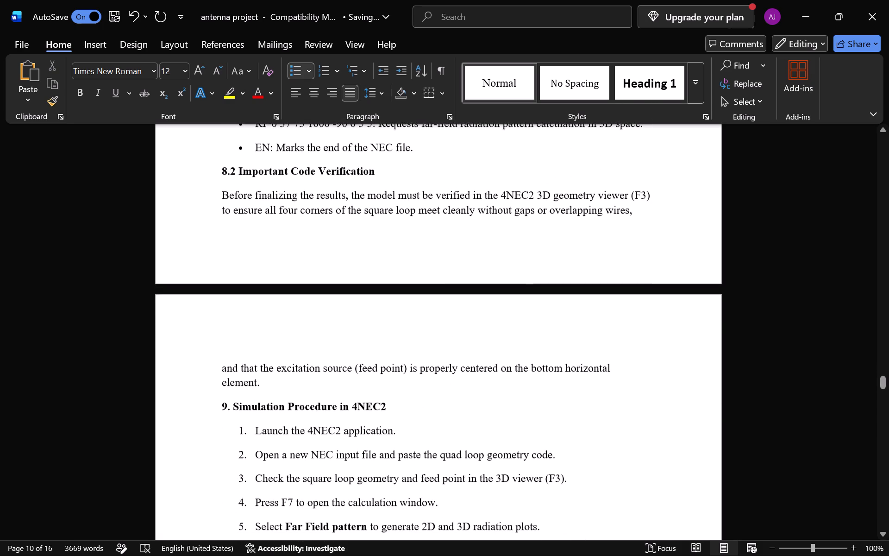
{"action": "scroll", "coordinate": [507, 341], "scroll_direction": "down", "scroll_amount": 1}
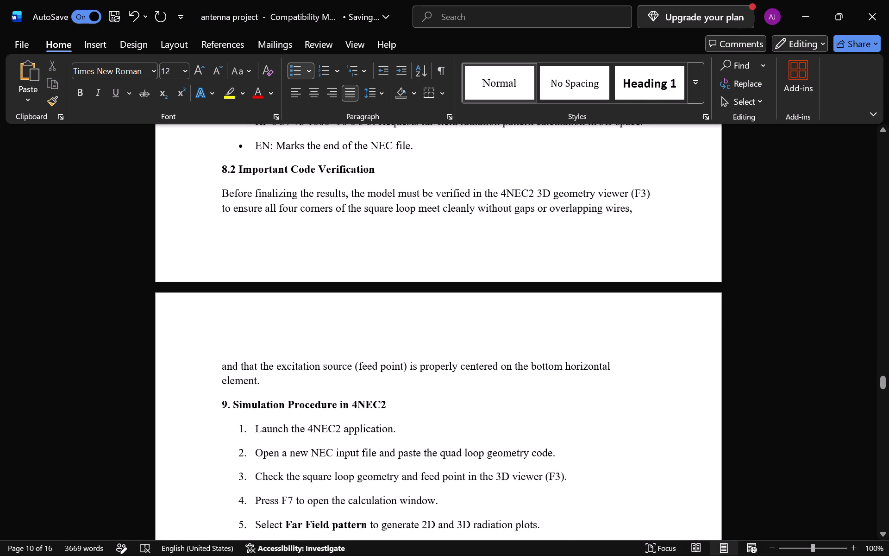
{"action": "scroll", "coordinate": [325, 388], "scroll_direction": "down", "scroll_amount": 3}
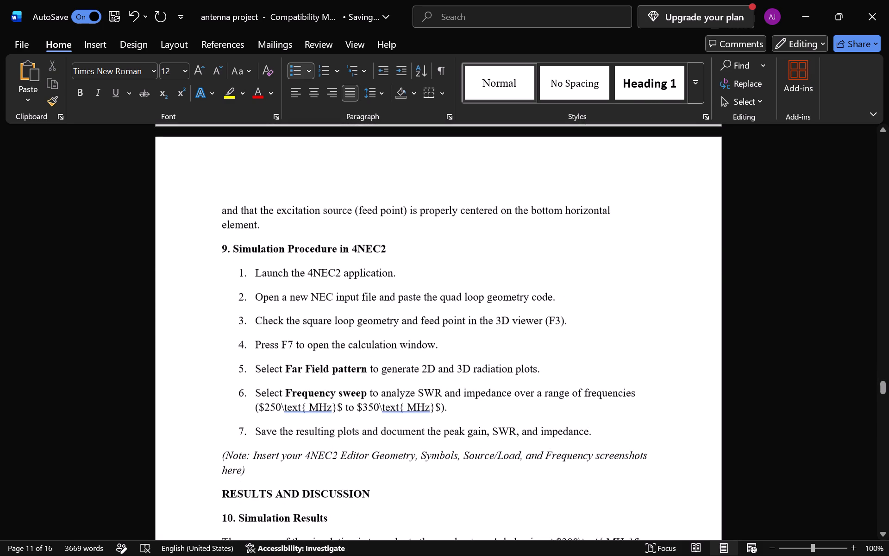
{"action": "scroll", "coordinate": [325, 388], "scroll_direction": "down", "scroll_amount": 1}
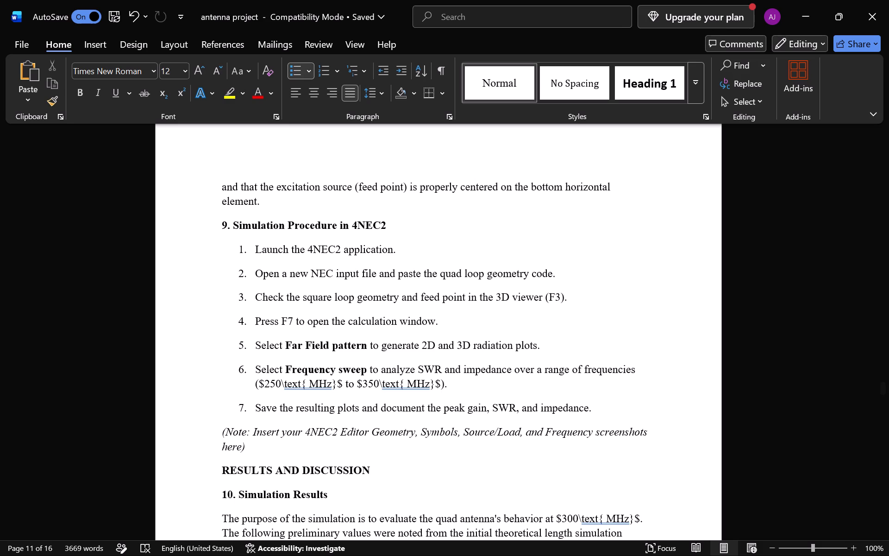
{"action": "scroll", "coordinate": [380, 375], "scroll_direction": "down", "scroll_amount": 1}
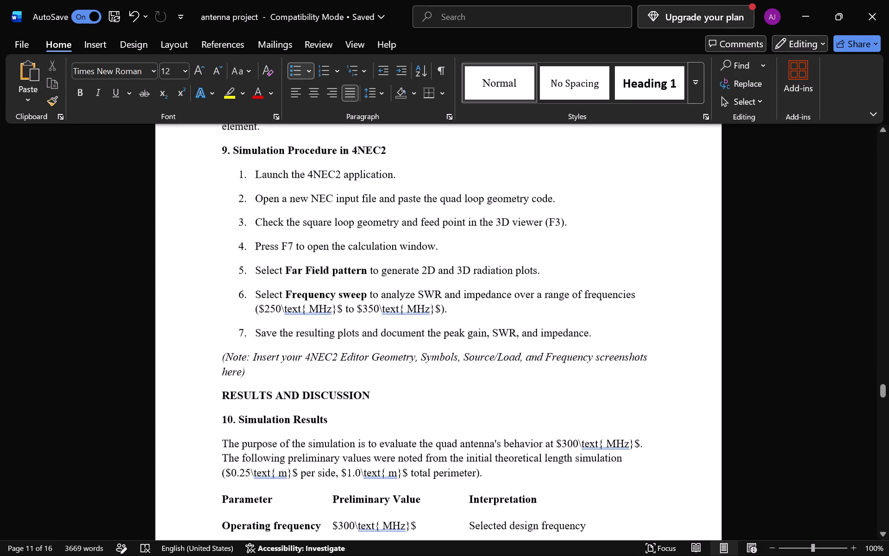
{"action": "left_click", "coordinate": [443, 313]}
{"action": "key", "text": "Left"}
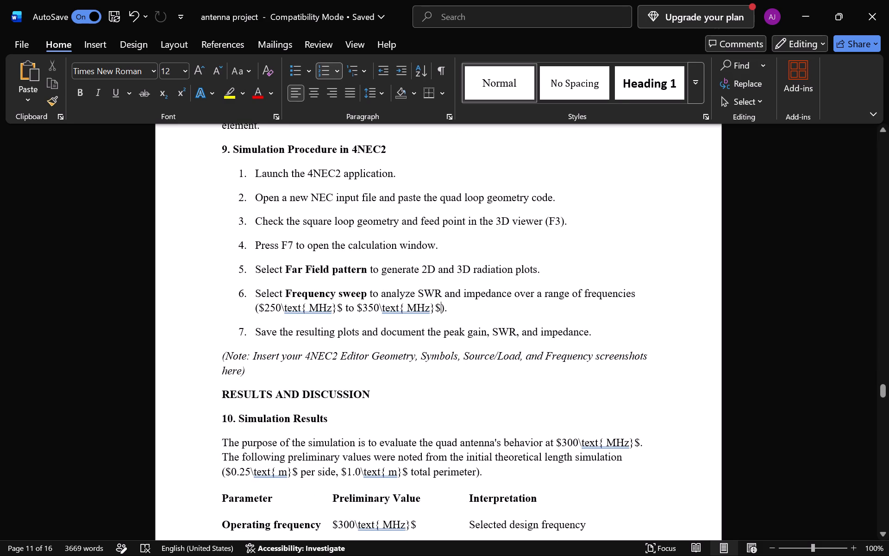
{"action": "key", "text": "BackSpace"}
{"action": "key", "text": "BackSpace"}
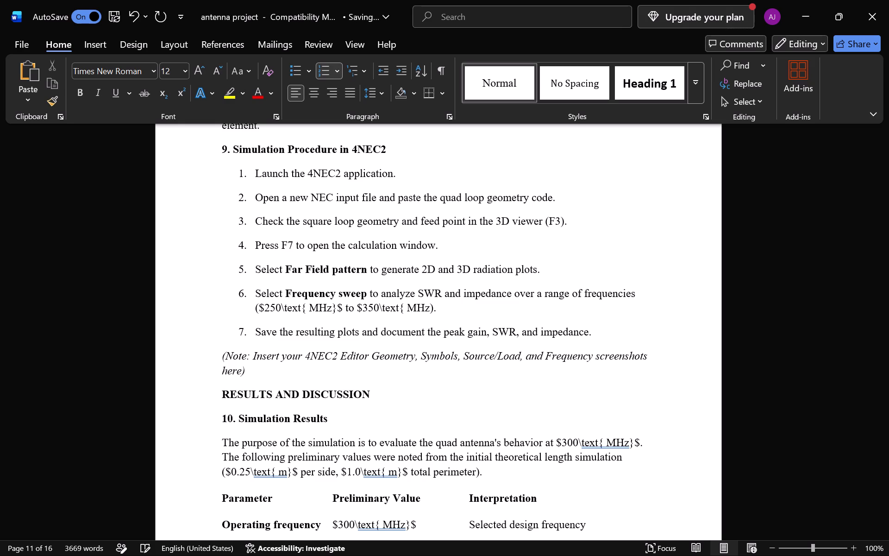
{"action": "key", "text": "Left"}
{"action": "key", "text": "Left"}
{"action": "key", "text": "Left"}
{"action": "key", "text": "Left"}
{"action": "key", "text": "BackSpace"}
{"action": "key", "text": "BackSpace"}
{"action": "key", "text": "BackSpace"}
{"action": "key", "text": "BackSpace"}
{"action": "key", "text": "BackSpace"}
{"action": "key", "text": "BackSpace"}
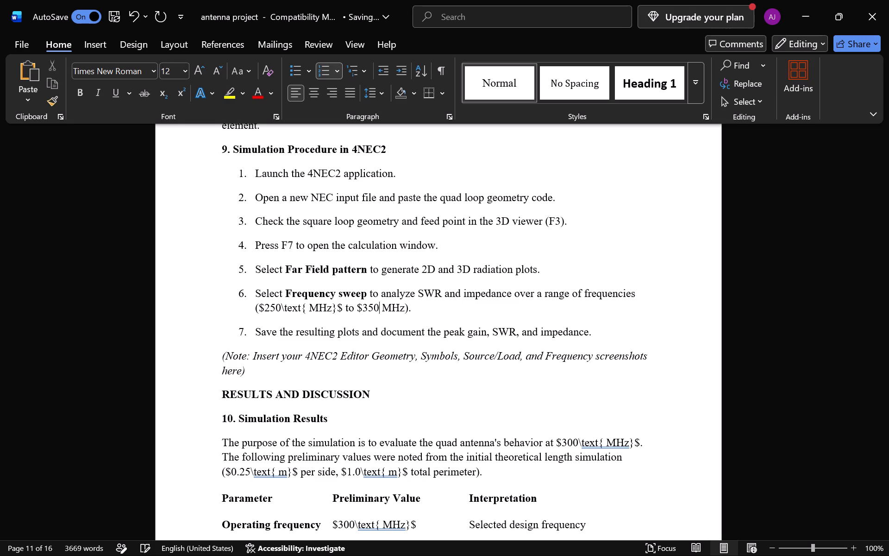
{"action": "key", "text": "Left"}
{"action": "key", "text": "Left"}
{"action": "key", "text": "Left"}
{"action": "key", "text": "BackSpace"}
In item 6, remove the closing dollar sign, the space after it and both braces from the 250 MHz lower sweep frequency.
{"action": "key", "text": "Left"}
{"action": "key", "text": "Left"}
{"action": "key", "text": "Left"}
{"action": "key", "text": "BackSpace"}
{"action": "key", "text": "BackSpace"}
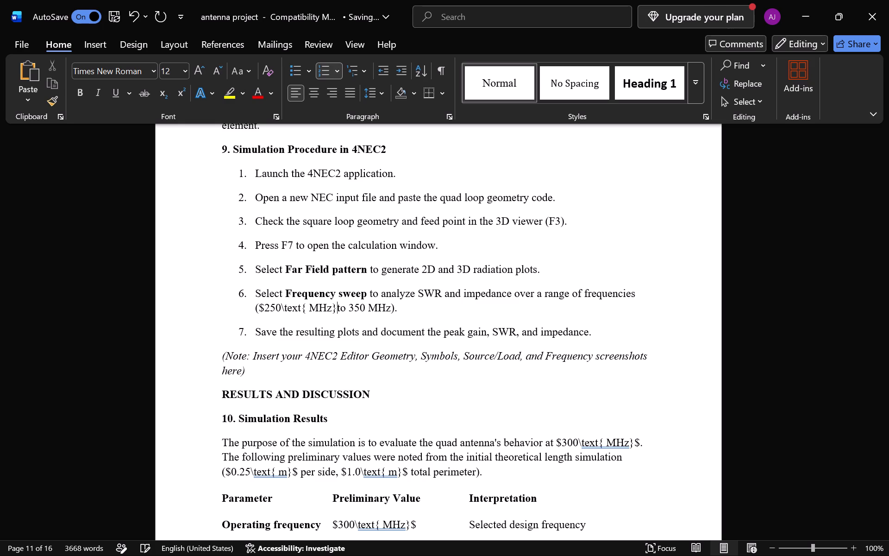
{"action": "key", "text": "Left"}
{"action": "key", "text": "Right"}
{"action": "key", "text": "BackSpace"}
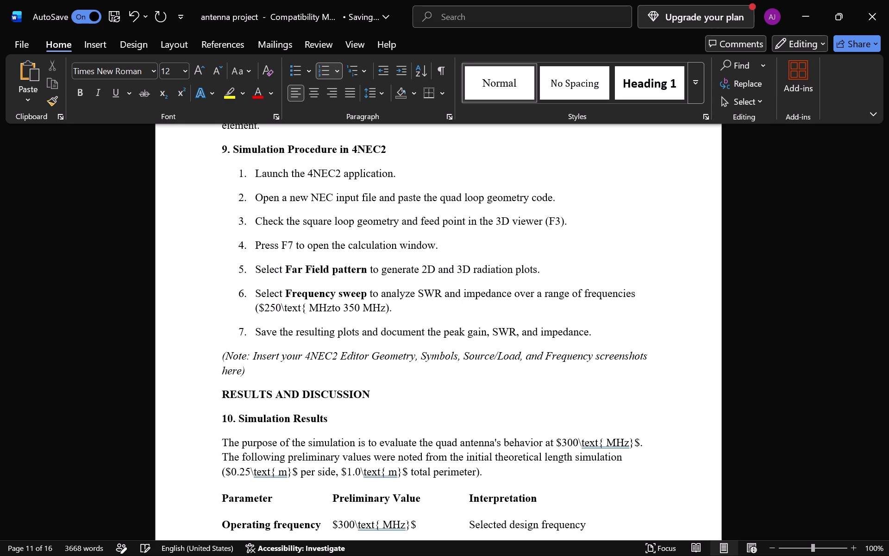
{"action": "key", "text": "Left"}
{"action": "key", "text": "Left"}
{"action": "key", "text": "Left"}
{"action": "key", "text": "Left"}
{"action": "key", "text": "BackSpace"}
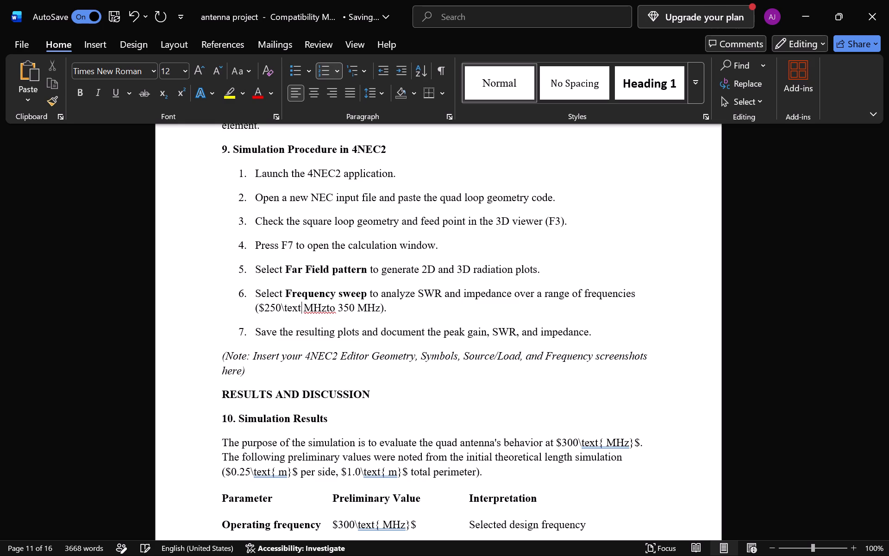
Replace the backslash after 250 in item 6 with a space.
{"action": "key", "text": "Left"}
{"action": "key", "text": "Left"}
{"action": "key", "text": "Left"}
{"action": "key", "text": "Left"}
{"action": "key", "text": "BackSpace"}
{"action": "key", "text": "Left"}
{"action": "key", "text": "Right"}
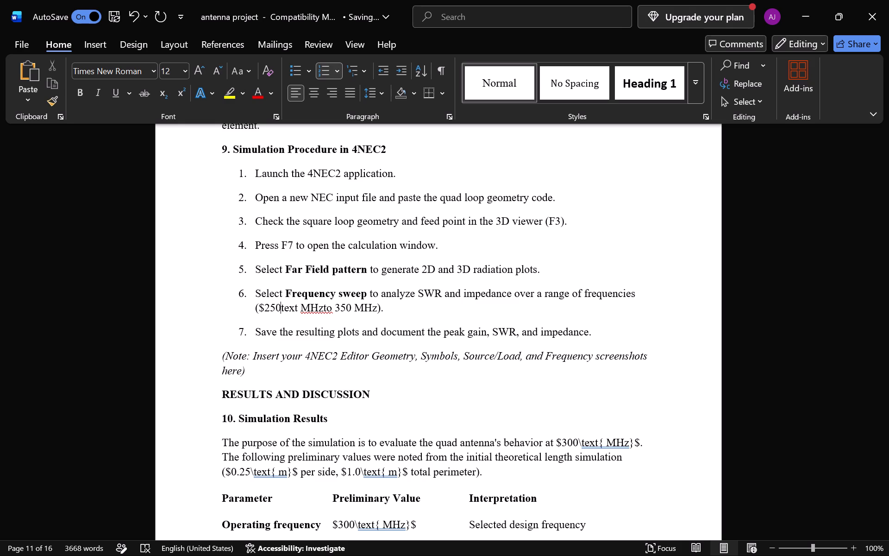
{"action": "key", "text": "space"}
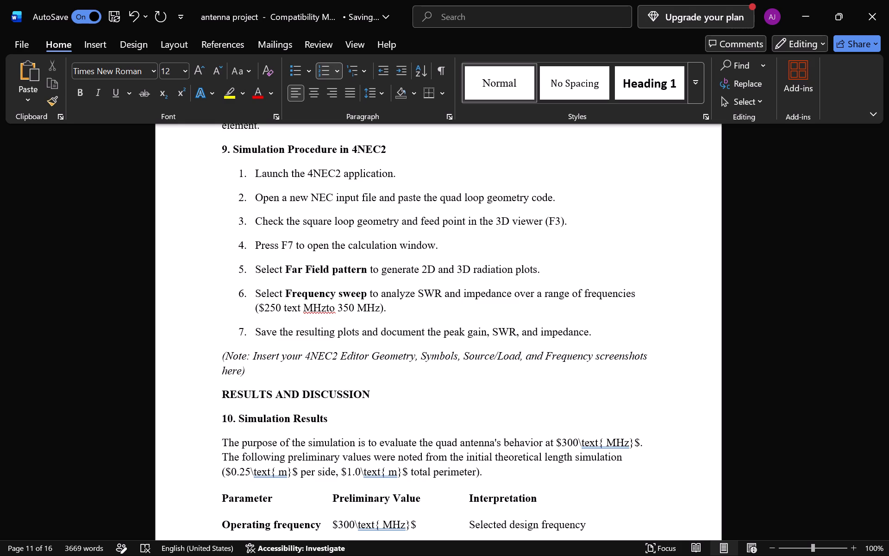
Remove the opening dollar sign before 250 in item 6.
{"action": "key", "text": "Left"}
{"action": "key", "text": "Left"}
{"action": "key", "text": "Left"}
{"action": "key", "text": "Left"}
{"action": "key", "text": "BackSpace"}
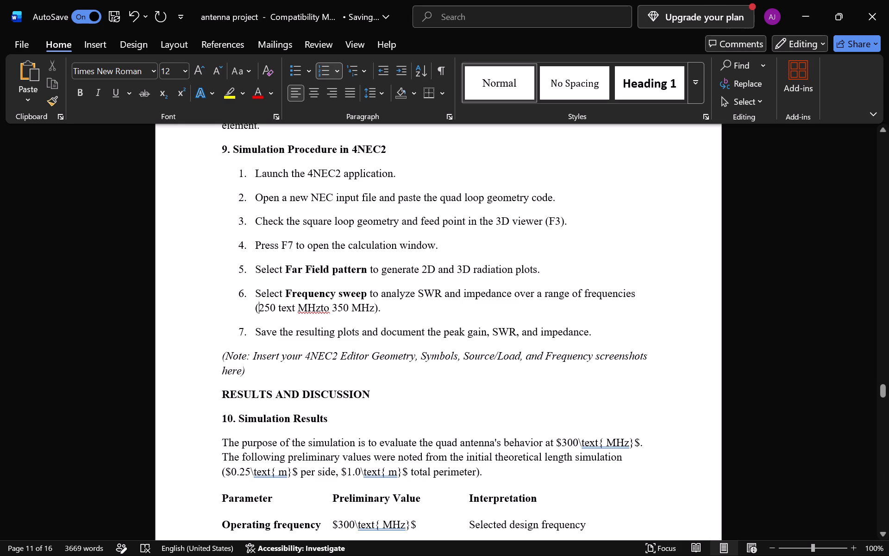
Justify list items 1 to 6 of section 9, Simulation Procedure in 4NEC2.
{"action": "left_click_drag", "start_coordinate": [251, 167], "coordinate": [402, 305]}
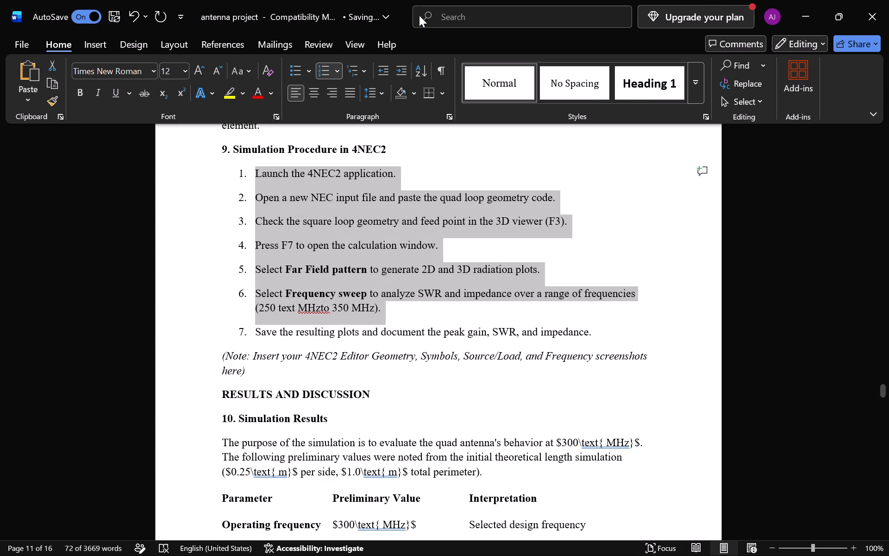
{"action": "left_click", "coordinate": [457, 12]}
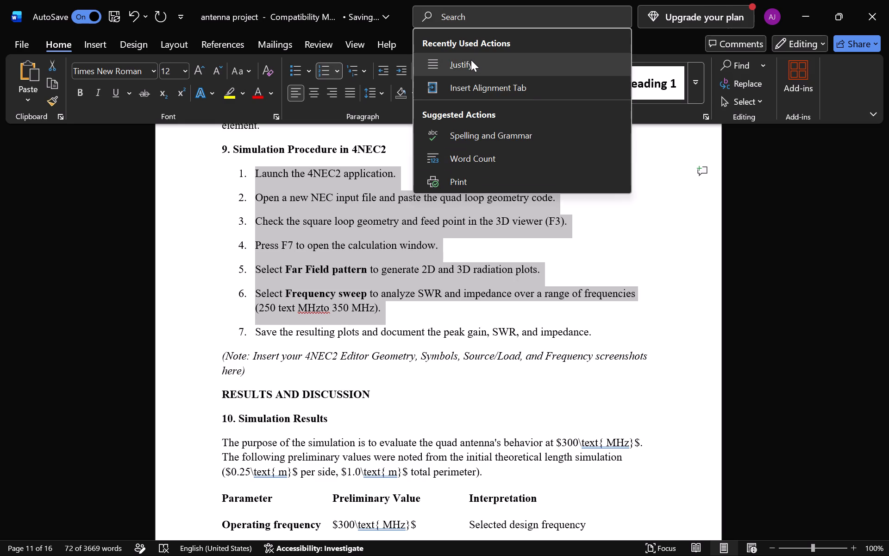
{"action": "left_click", "coordinate": [471, 60]}
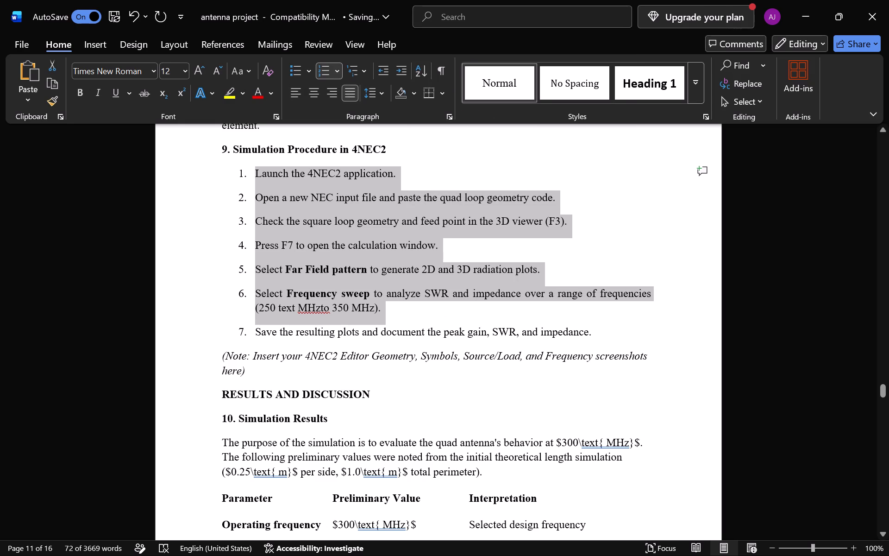
{"action": "scroll", "coordinate": [439, 407], "scroll_direction": "down", "scroll_amount": 1}
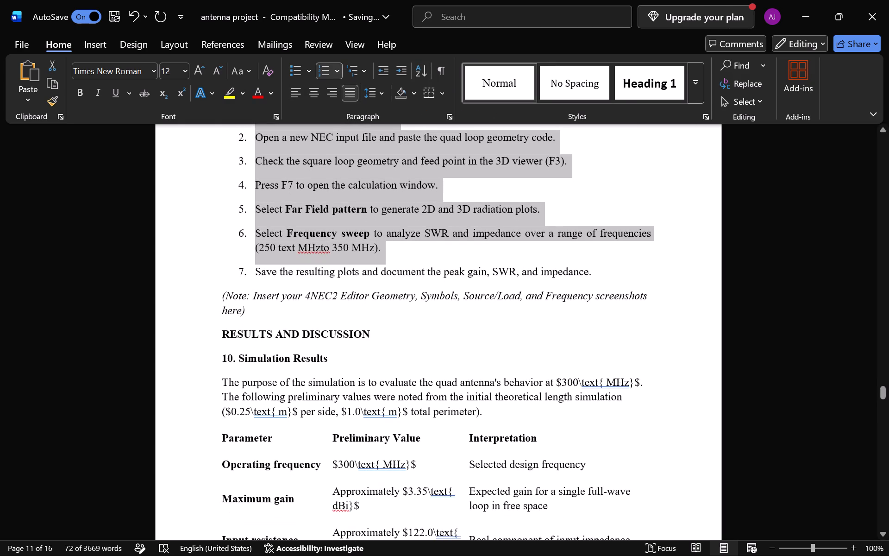
{"action": "left_click", "coordinate": [423, 366]}
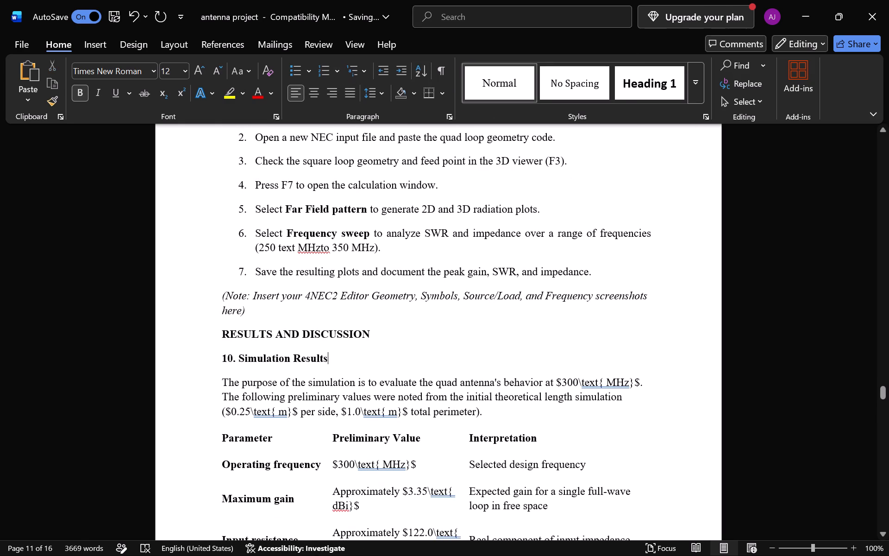
In the opening paragraph of section 10, Simulation Results, remove the closing brace and dollar sign after MHz.
{"action": "scroll", "coordinate": [637, 383], "scroll_direction": "down", "scroll_amount": 1}
{"action": "left_click", "coordinate": [653, 253]}
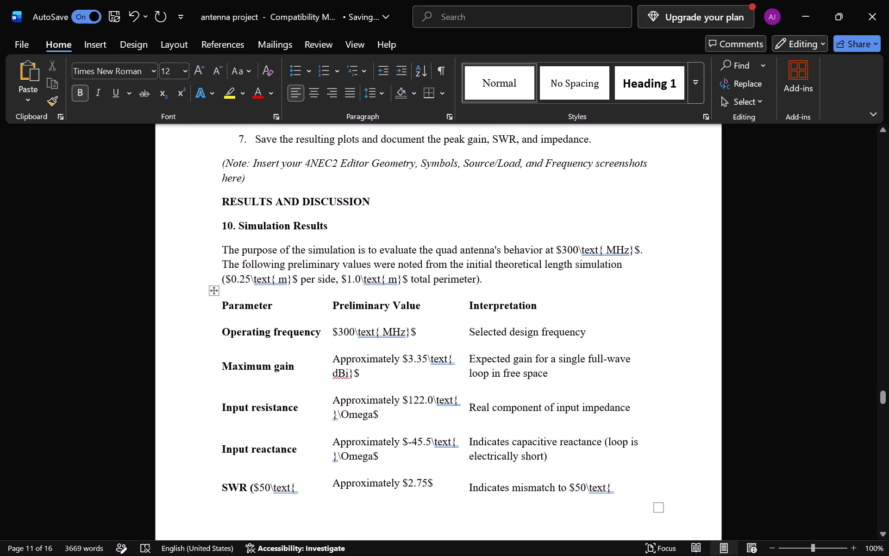
{"action": "key", "text": "Left"}
{"action": "key", "text": "Left"}
{"action": "key", "text": "BackSpace"}
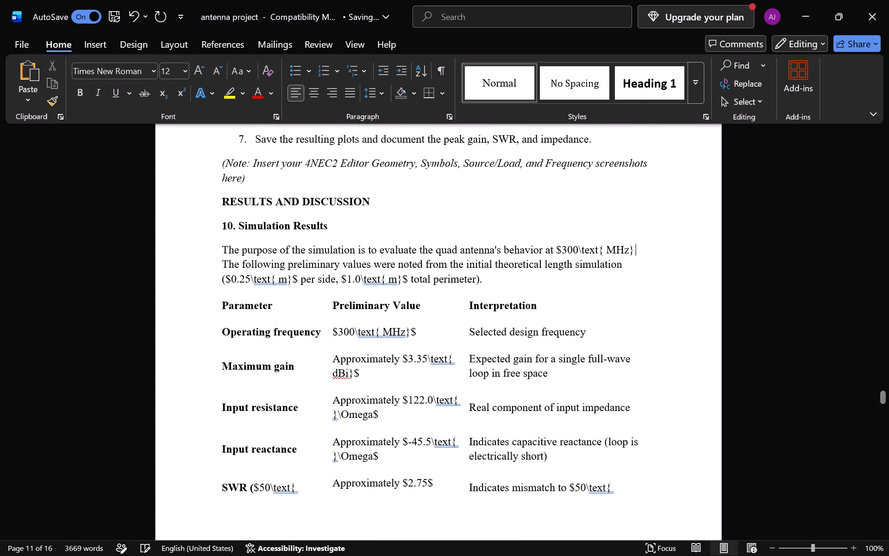
{"action": "key", "text": "BackSpace"}
Remove the \text{ markup between 300 and MHz in the section 10 opening paragraph.
{"action": "key", "text": "Left"}
{"action": "key", "text": "Left"}
{"action": "key", "text": "Left"}
{"action": "key", "text": "Left"}
{"action": "key", "text": "Left"}
{"action": "key", "text": "Right"}
{"action": "key", "text": "BackSpace"}
{"action": "key", "text": "BackSpace"}
{"action": "key", "text": "BackSpace"}
{"action": "key", "text": "BackSpace"}
{"action": "key", "text": "BackSpace"}
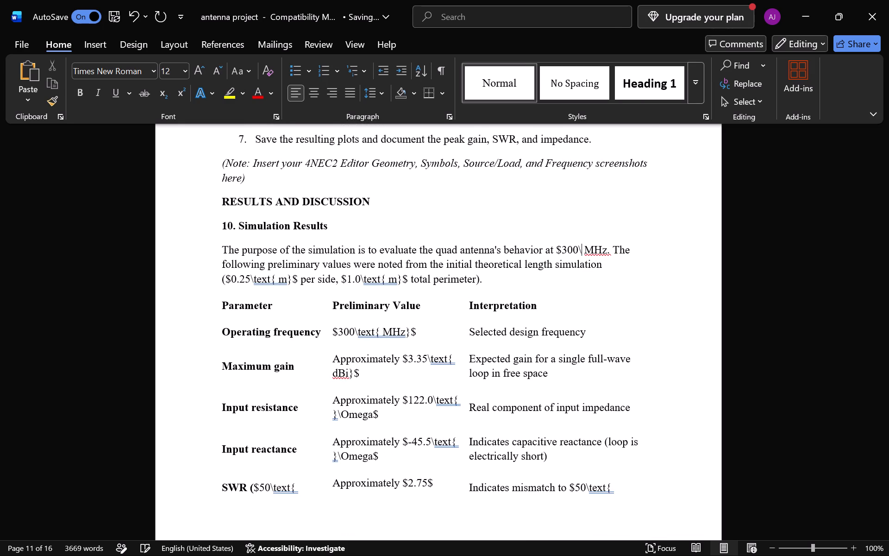
{"action": "key", "text": "BackSpace"}
Remove the opening dollar sign before 300 MHz in the section 10 paragraph.
{"action": "key", "text": "Left"}
{"action": "key", "text": "Left"}
{"action": "key", "text": "Left"}
{"action": "key", "text": "Left"}
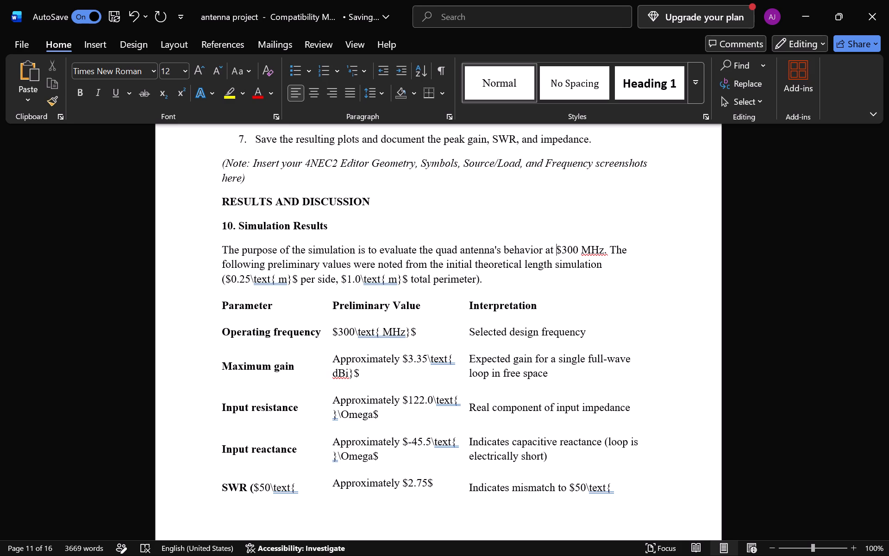
{"action": "key", "text": "Right"}
{"action": "key", "text": "BackSpace"}
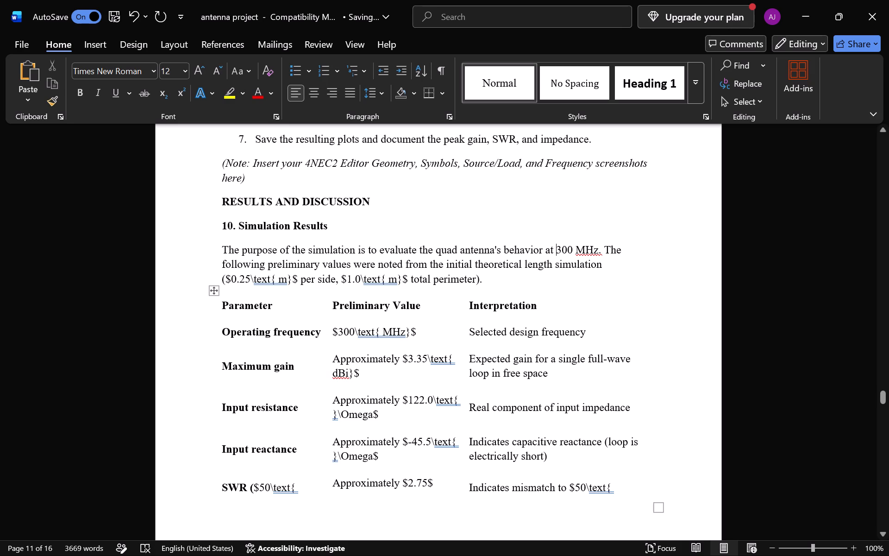
Strip the LaTeX markup from the total perimeter in the section 10 paragraph so it reads 1.0 m.
{"action": "left_click", "coordinate": [407, 284]}
{"action": "key", "text": "BackSpace"}
{"action": "key", "text": "BackSpace"}
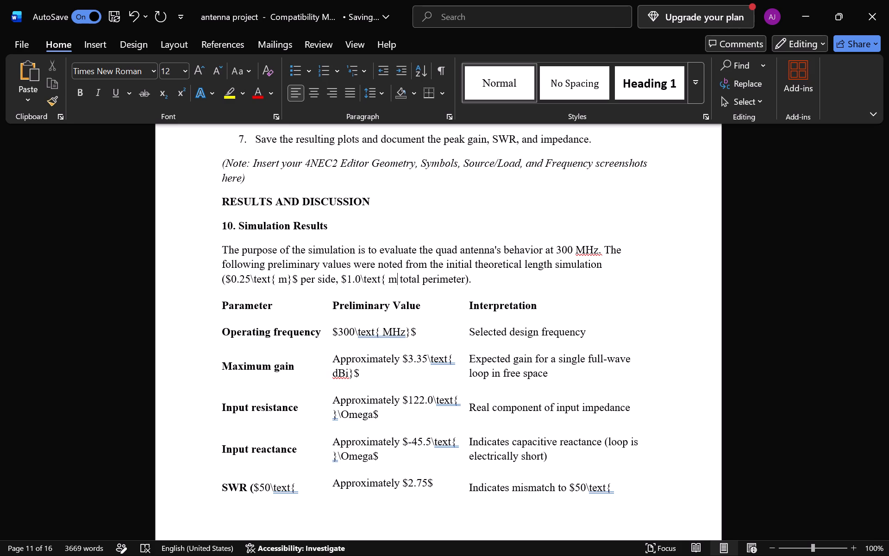
{"action": "key", "text": "Left"}
{"action": "key", "text": "Left"}
{"action": "key", "text": "BackSpace"}
{"action": "key", "text": "BackSpace"}
{"action": "key", "text": "BackSpace"}
{"action": "key", "text": "BackSpace"}
{"action": "key", "text": "BackSpace"}
{"action": "key", "text": "BackSpace"}
{"action": "key", "text": "Left"}
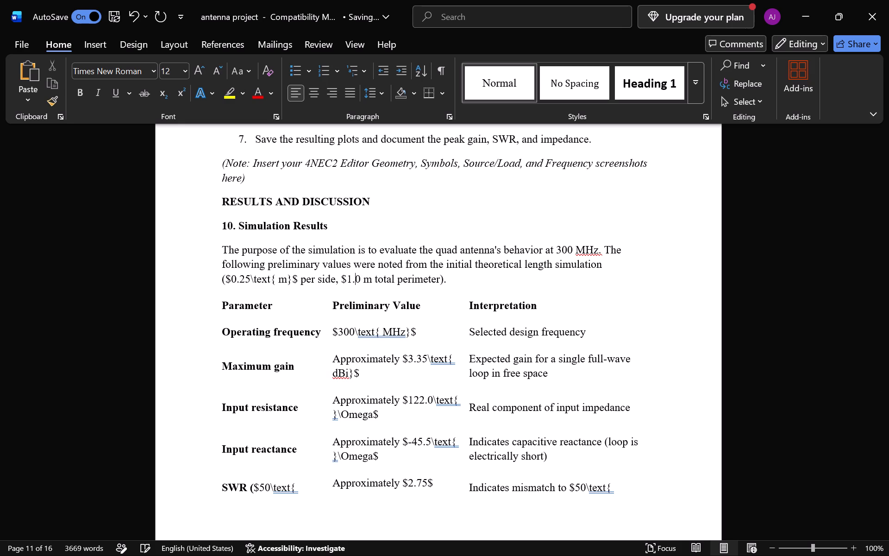
{"action": "key", "text": "Left"}
{"action": "key", "text": "Left"}
{"action": "key", "text": "BackSpace"}
Replace m}$ before "per side" in the section 10 paragraph with a plain m.
{"action": "key", "text": "Left"}
{"action": "key", "text": "Left"}
{"action": "key", "text": "Left"}
{"action": "key", "text": "Left"}
{"action": "key", "text": "Left"}
{"action": "key", "text": "Left"}
{"action": "key", "text": "Left"}
{"action": "key", "text": "Left"}
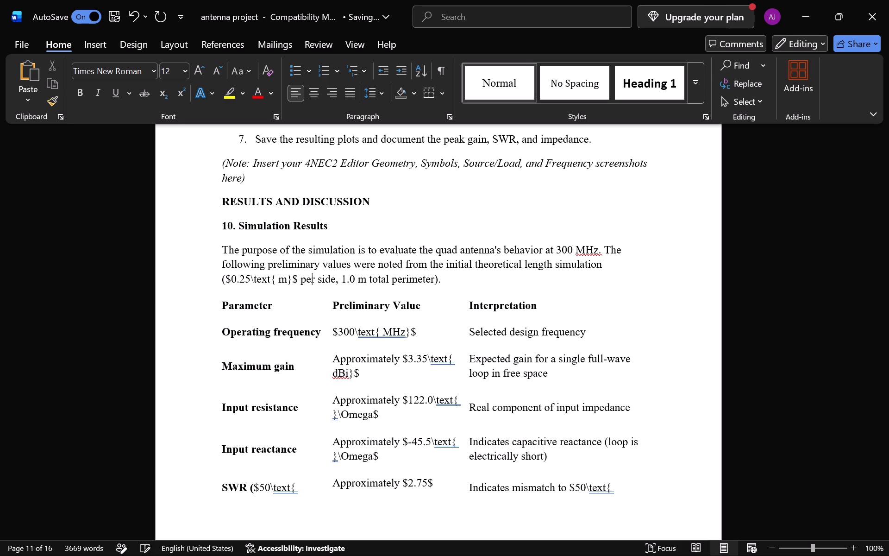
{"action": "key", "text": "Left"}
{"action": "key", "text": "Left"}
{"action": "key", "text": "Left"}
{"action": "key", "text": "BackSpace"}
{"action": "key", "text": "BackSpace"}
{"action": "key", "text": "BackSpace"}
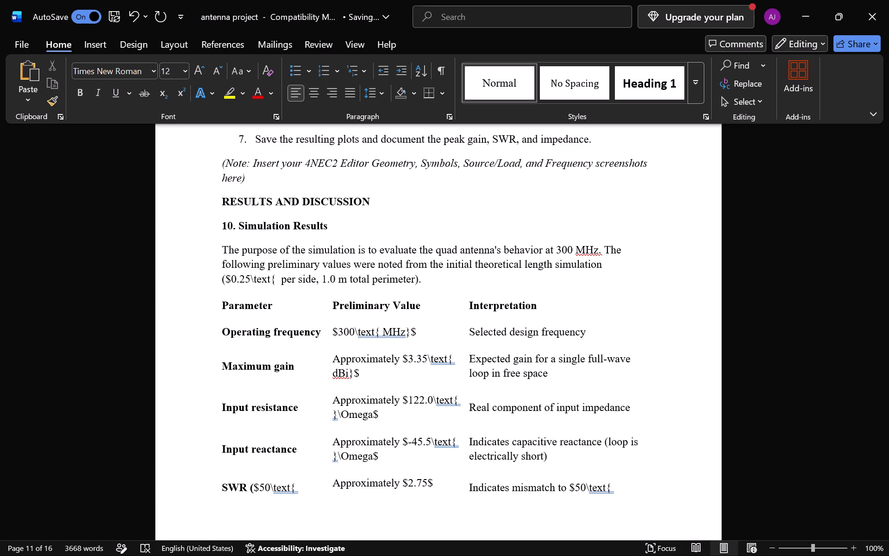
{"action": "key", "text": "m"}
Delete the \text{ markup and the digit 5 from the per-side length in section 10, leaving $0.2 m.
{"action": "key", "text": "Left"}
{"action": "key", "text": "Left"}
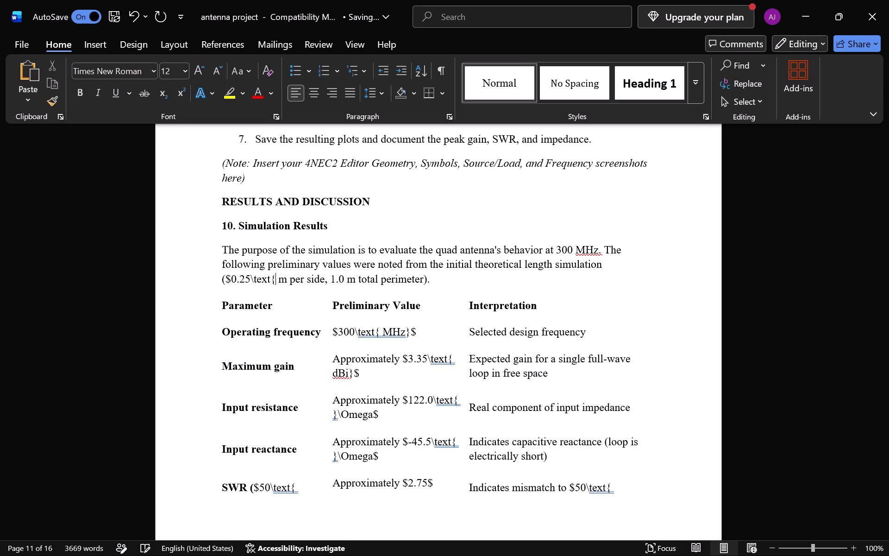
{"action": "key", "text": "BackSpace"}
{"action": "key", "text": "BackSpace"}
{"action": "key", "text": "BackSpace"}
{"action": "key", "text": "BackSpace"}
{"action": "key", "text": "BackSpace"}
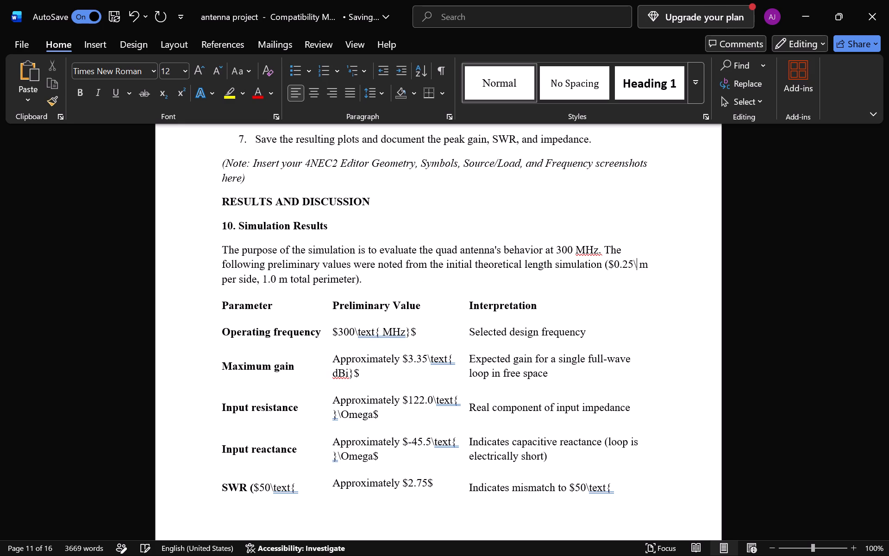
{"action": "key", "text": "BackSpace"}
{"action": "key", "text": "BackSpace"}
Delete the opening parenthesis and dollar sign before 0.2 m in the section 10 paragraph.
{"action": "key", "text": "Left"}
{"action": "key", "text": "Left"}
{"action": "key", "text": "Left"}
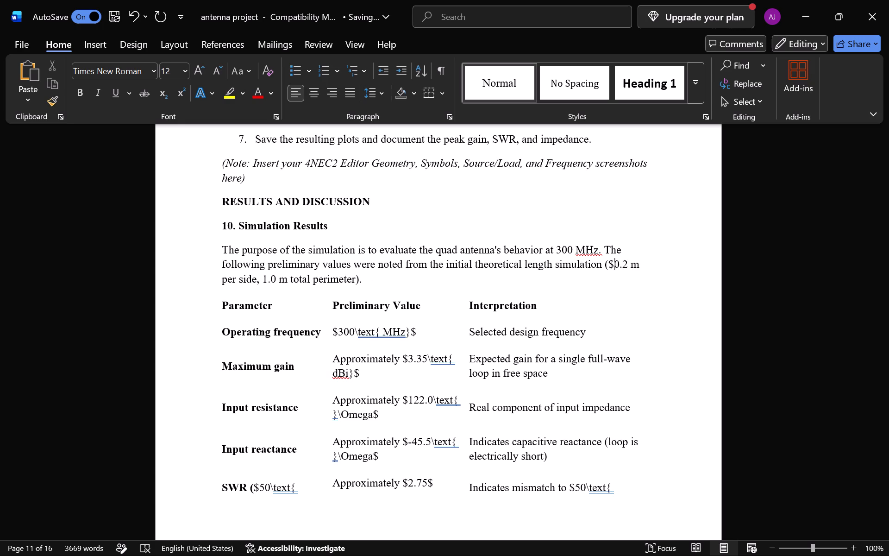
{"action": "key", "text": "Left"}
{"action": "key", "text": "Right"}
{"action": "key", "text": "BackSpace"}
{"action": "key", "text": "BackSpace"}
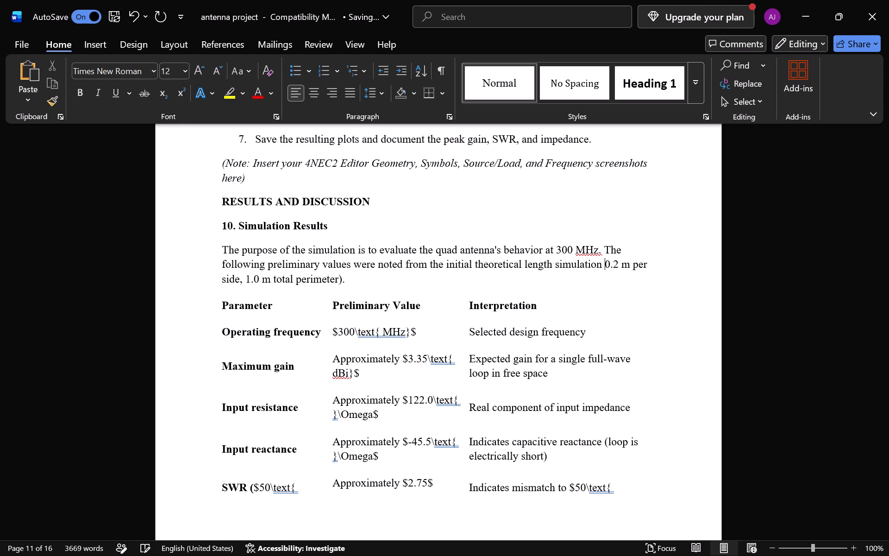
In the section 10 results table, remove the closing brace and dollar sign from the Operating frequency preliminary value.
{"action": "scroll", "coordinate": [313, 394], "scroll_direction": "down", "scroll_amount": 1}
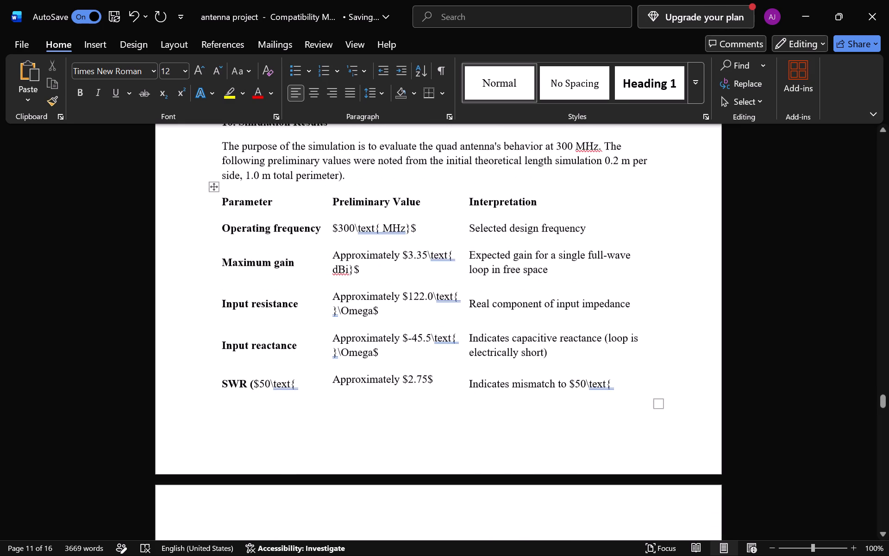
{"action": "scroll", "coordinate": [313, 394], "scroll_direction": "down", "scroll_amount": 1}
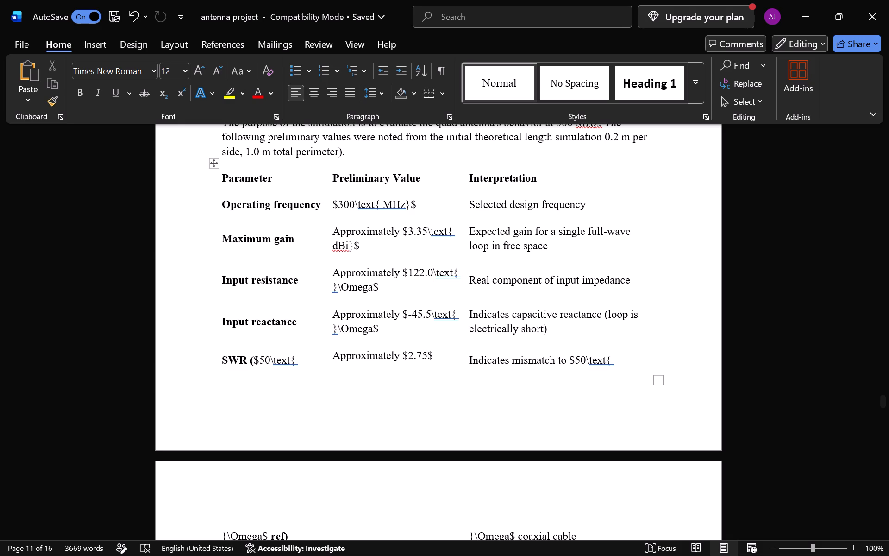
{"action": "left_click_drag", "start_coordinate": [425, 209], "coordinate": [422, 209]}
{"action": "left_click_drag", "start_coordinate": [422, 209], "coordinate": [404, 207]}
{"action": "key", "text": "BackSpace"}
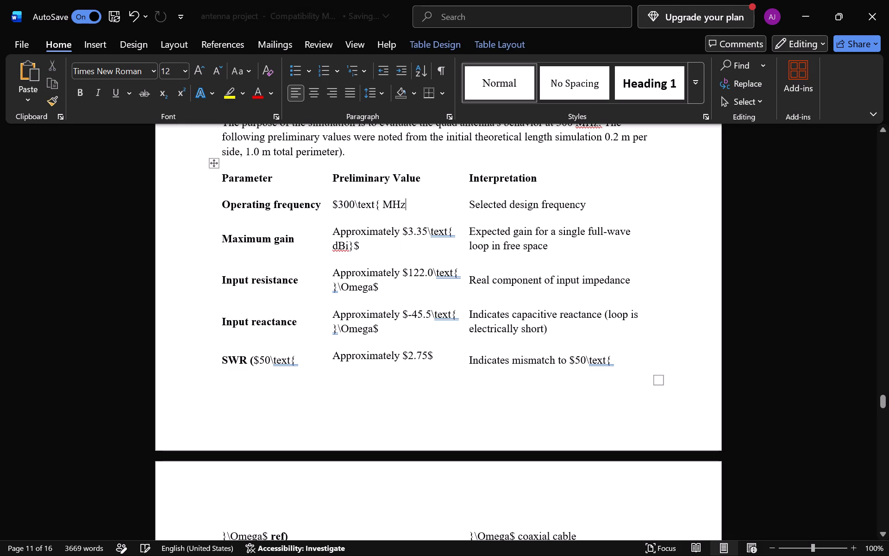
Remove the \text{ markup and opening dollar sign from the Operating frequency value so it reads 300 MHz.
{"action": "key", "text": "Left"}
{"action": "key", "text": "Left"}
{"action": "key", "text": "Left"}
{"action": "key", "text": "Left"}
{"action": "key", "text": "BackSpace"}
{"action": "key", "text": "BackSpace"}
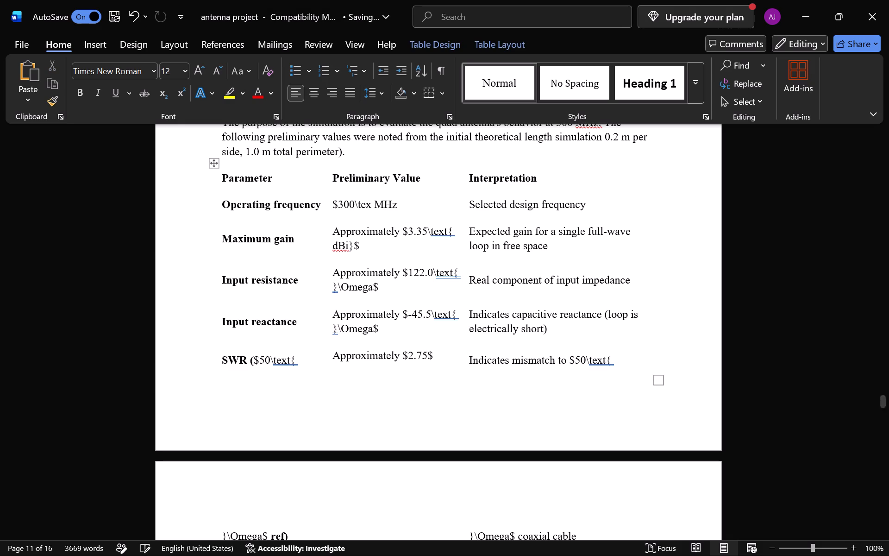
{"action": "key", "text": "BackSpace"}
{"action": "key", "text": "BackSpace"}
{"action": "key", "text": "BackSpace"}
{"action": "key", "text": "BackSpace"}
{"action": "key", "text": "Left"}
{"action": "key", "text": "Left"}
{"action": "key", "text": "Left"}
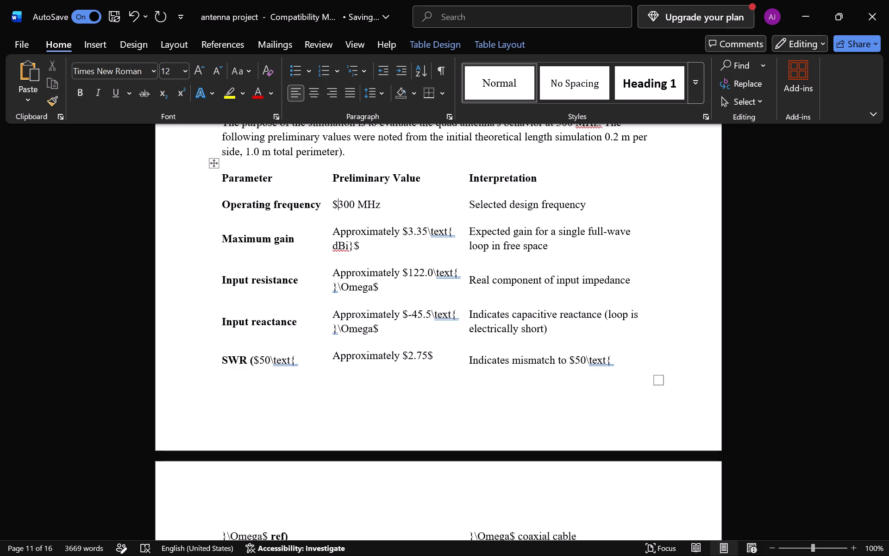
{"action": "key", "text": "BackSpace"}
Remove the closing brace and dollar sign after dBi in the Maximum gain preliminary value.
{"action": "key", "text": "Down"}
{"action": "key", "text": "Right"}
{"action": "key", "text": "Right"}
{"action": "key", "text": "Down"}
{"action": "key", "text": "Right"}
{"action": "key", "text": "Right"}
{"action": "key", "text": "Right"}
{"action": "key", "text": "BackSpace"}
{"action": "key", "text": "BackSpace"}
Remove the \text{ markup between 3.35 and dBi in the Maximum gain value.
{"action": "key", "text": "Up"}
{"action": "key", "text": "Right"}
{"action": "key", "text": "Right"}
{"action": "key", "text": "Right"}
{"action": "key", "text": "Right"}
{"action": "key", "text": "Right"}
{"action": "key", "text": "Right"}
{"action": "key", "text": "Right"}
{"action": "key", "text": "Right"}
{"action": "key", "text": "Right"}
{"action": "key", "text": "Right"}
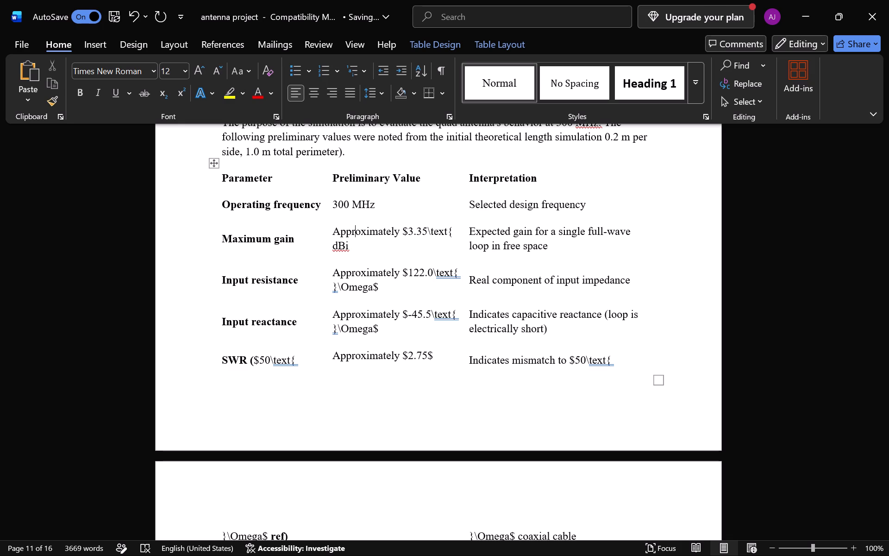
{"action": "key", "text": "Right"}
{"action": "key", "text": "Right"}
{"action": "key", "text": "Right"}
{"action": "key", "text": "Right"}
{"action": "key", "text": "Right"}
{"action": "key", "text": "Right"}
{"action": "key", "text": "Right"}
{"action": "key", "text": "Right"}
{"action": "key", "text": "Right"}
{"action": "key", "text": "Right"}
{"action": "key", "text": "Right"}
{"action": "key", "text": "Right"}
{"action": "key", "text": "BackSpace"}
{"action": "key", "text": "BackSpace"}
{"action": "key", "text": "BackSpace"}
{"action": "key", "text": "BackSpace"}
{"action": "key", "text": "BackSpace"}
{"action": "key", "text": "BackSpace"}
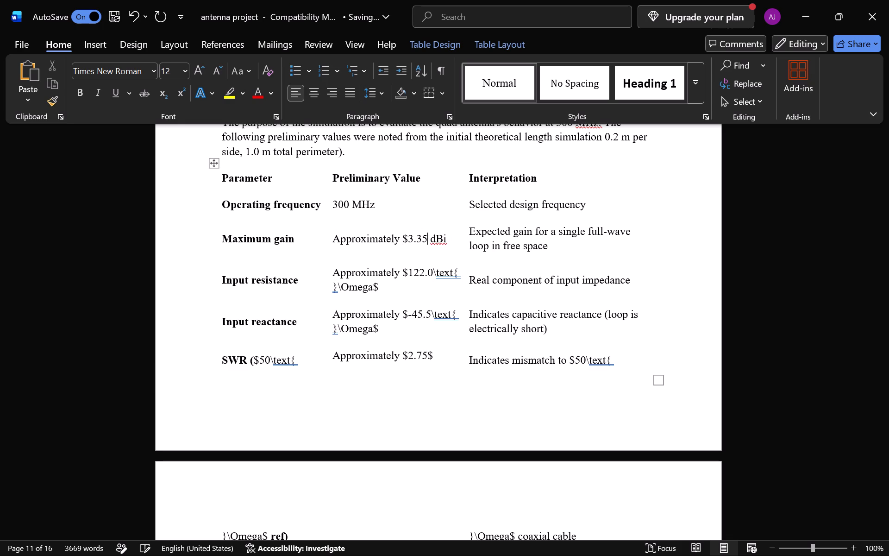
Remove the dollar sign before 3.35 in the Maximum gain value so it reads Approximately 3.35 dBi.
{"action": "key", "text": "Left"}
{"action": "key", "text": "Left"}
{"action": "key", "text": "Left"}
{"action": "key", "text": "Left"}
{"action": "key", "text": "Left"}
{"action": "key", "text": "Right"}
{"action": "key", "text": "BackSpace"}
{"action": "key", "text": "Left"}
{"action": "key", "text": "Left"}
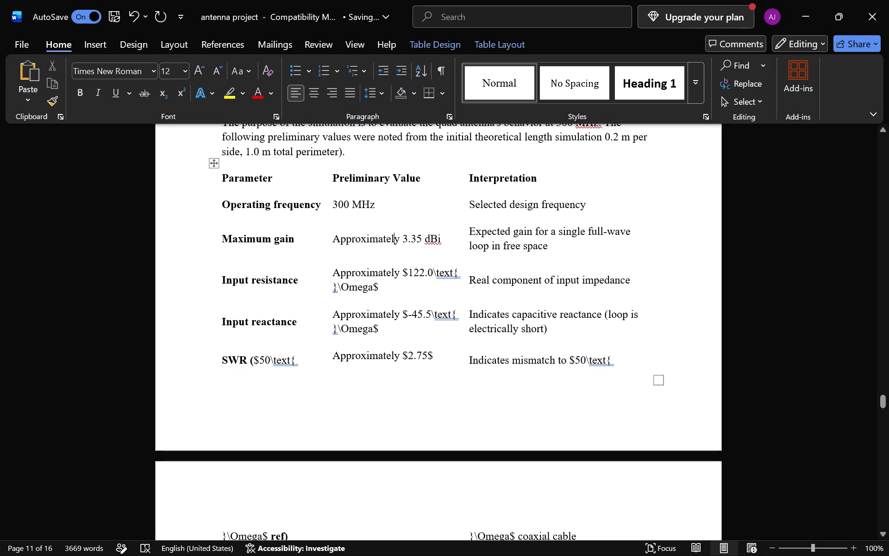
Remove the \text{ markup and its trailing space after 122.0 in the Input resistance preliminary value.
{"action": "left_click_drag", "start_coordinate": [461, 268], "coordinate": [428, 275]}
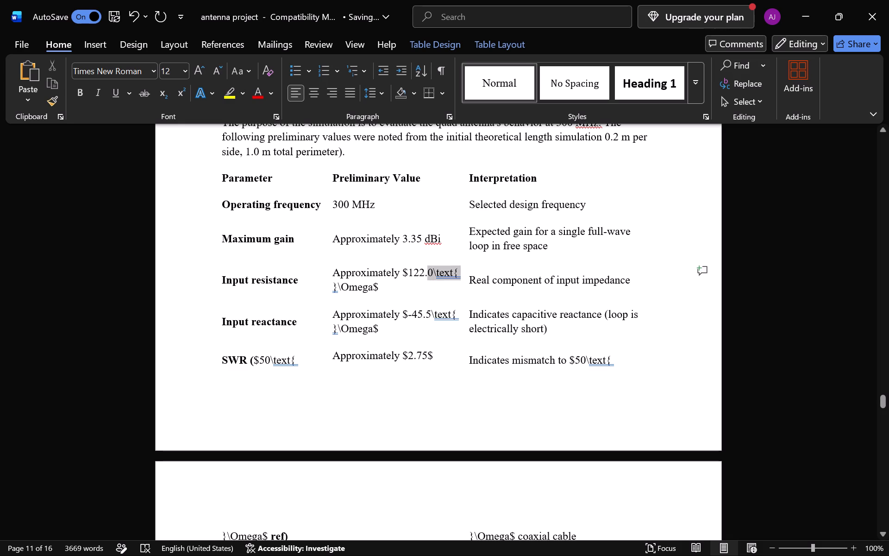
{"action": "left_click_drag", "start_coordinate": [428, 275], "coordinate": [431, 273]}
{"action": "key", "text": "BackSpace"}
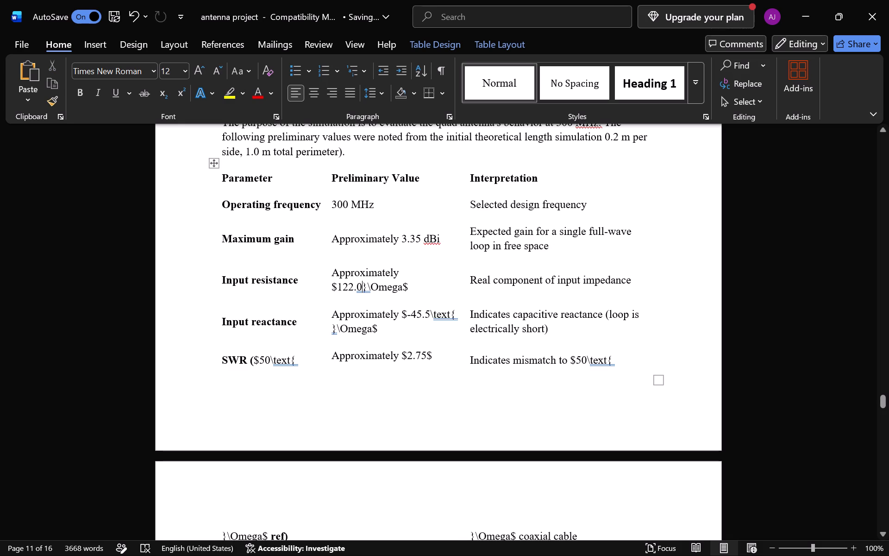
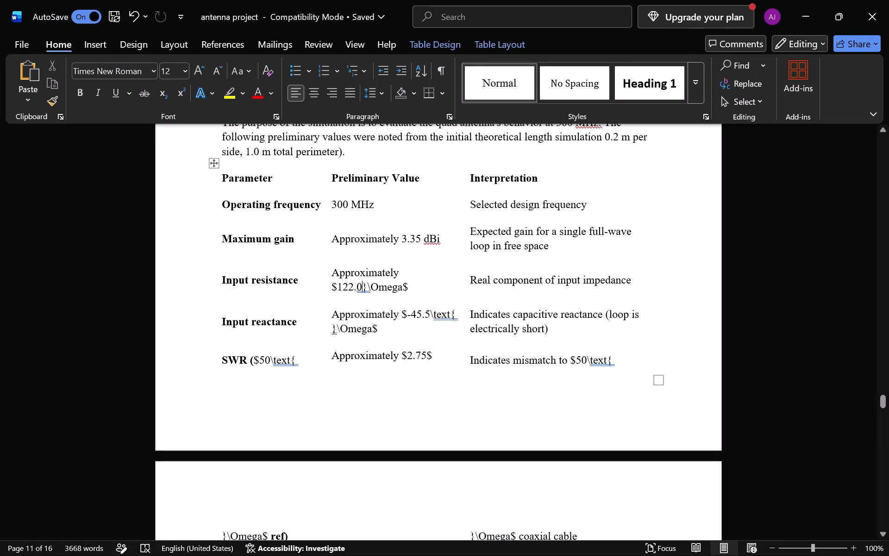
Remove the dollar sign, backslash, closing brace and 0 around Omega in the Input resistance value so it ends in 122.Omega.
{"action": "left_click", "coordinate": [409, 290]}
{"action": "key", "text": "BackSpace"}
{"action": "key", "text": "Left"}
{"action": "key", "text": "Left"}
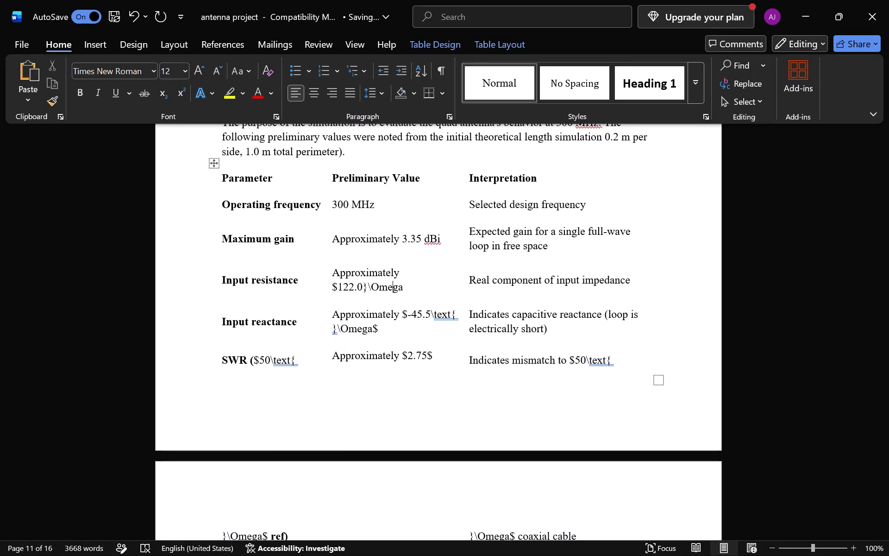
{"action": "key", "text": "Left"}
{"action": "key", "text": "Left"}
{"action": "key", "text": "Left"}
{"action": "key", "text": "Left"}
{"action": "key", "text": "Right"}
{"action": "key", "text": "BackSpace"}
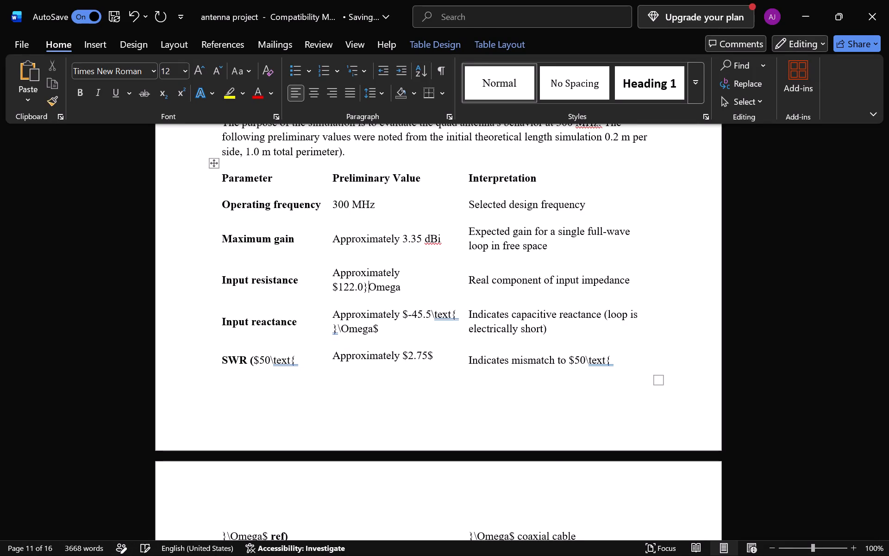
{"action": "key", "text": "BackSpace"}
{"action": "key", "text": "BackSpace"}
Remove the dollar sign and the space before 122 in the Input resistance value so it reads Approximately122.Omega.
{"action": "key", "text": "Left"}
{"action": "key", "text": "Left"}
{"action": "key", "text": "Left"}
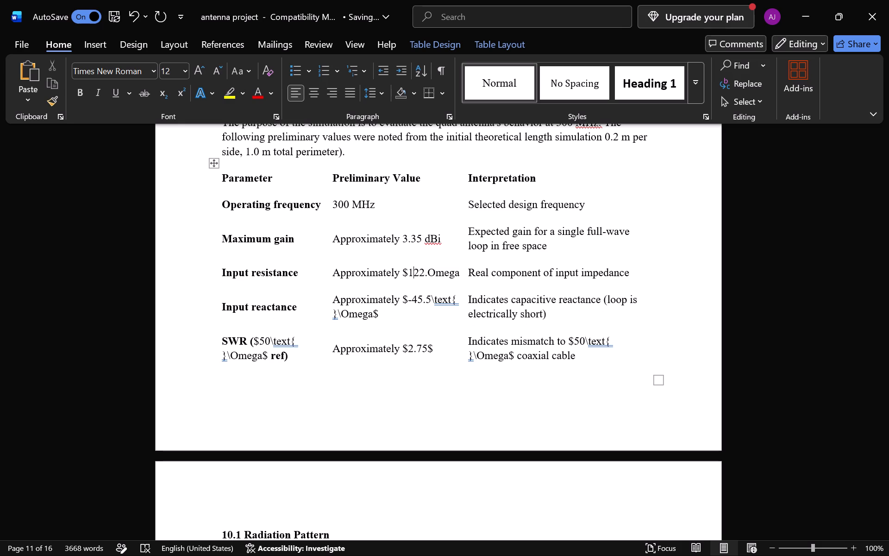
{"action": "key", "text": "Left"}
{"action": "key", "text": "BackSpace"}
{"action": "key", "text": "BackSpace"}
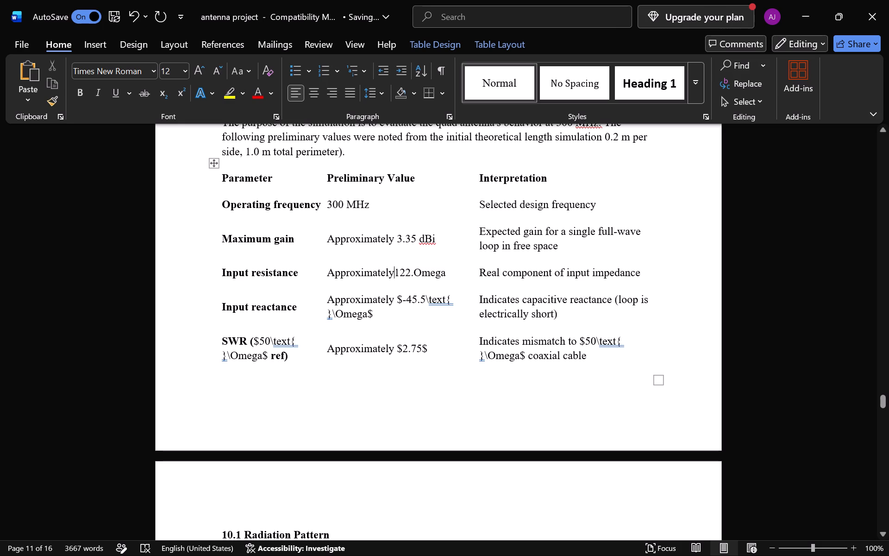
Replace the LaTeX omega markup in the Input reactance value with w and drop the dollar sign, giving Approximately -45.5w.
{"action": "left_click_drag", "start_coordinate": [451, 308], "coordinate": [424, 308]}
{"action": "left_click_drag", "start_coordinate": [424, 308], "coordinate": [426, 301]}
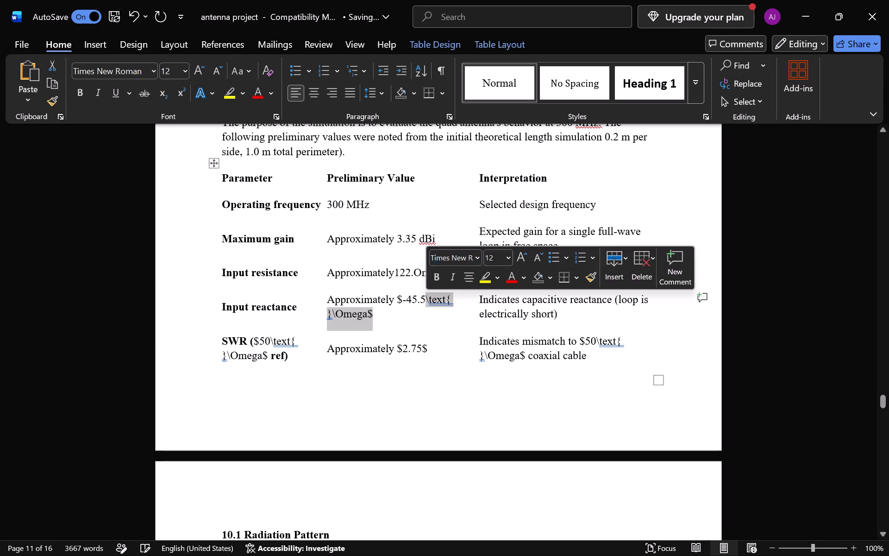
{"action": "key", "text": "BackSpace"}
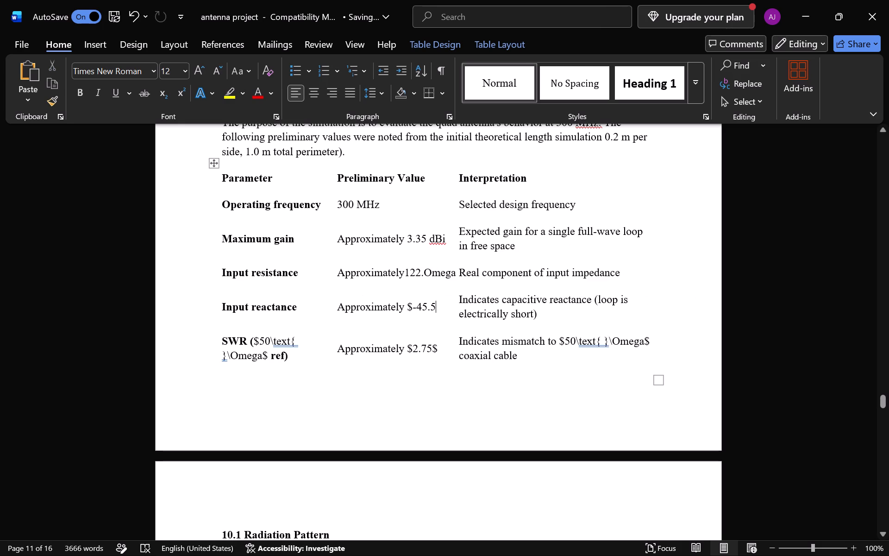
{"action": "key", "text": "w"}
{"action": "key", "text": "Left"}
{"action": "key", "text": "Left"}
{"action": "key", "text": "Left"}
{"action": "key", "text": "Left"}
{"action": "key", "text": "Left"}
{"action": "key", "text": "Left"}
{"action": "key", "text": "backslash"}
{"action": "key", "text": "BackSpace"}
{"action": "key", "text": "BackSpace"}
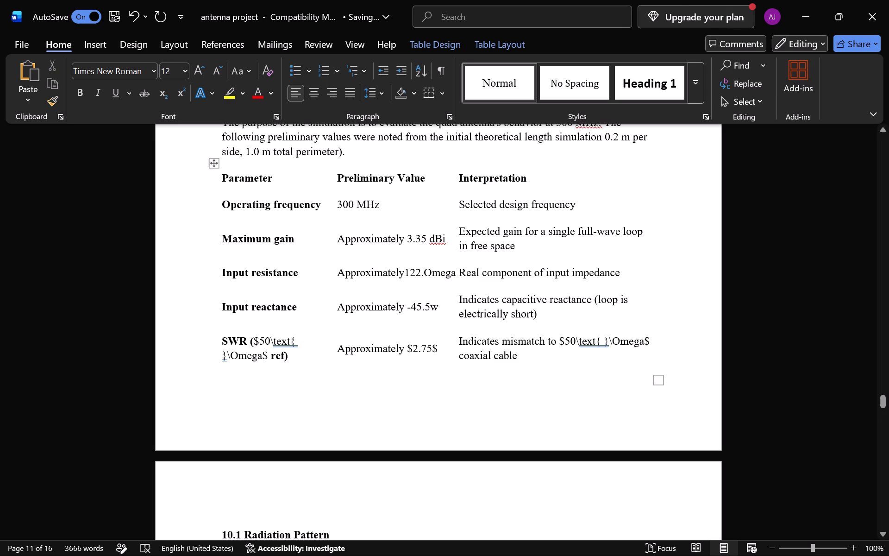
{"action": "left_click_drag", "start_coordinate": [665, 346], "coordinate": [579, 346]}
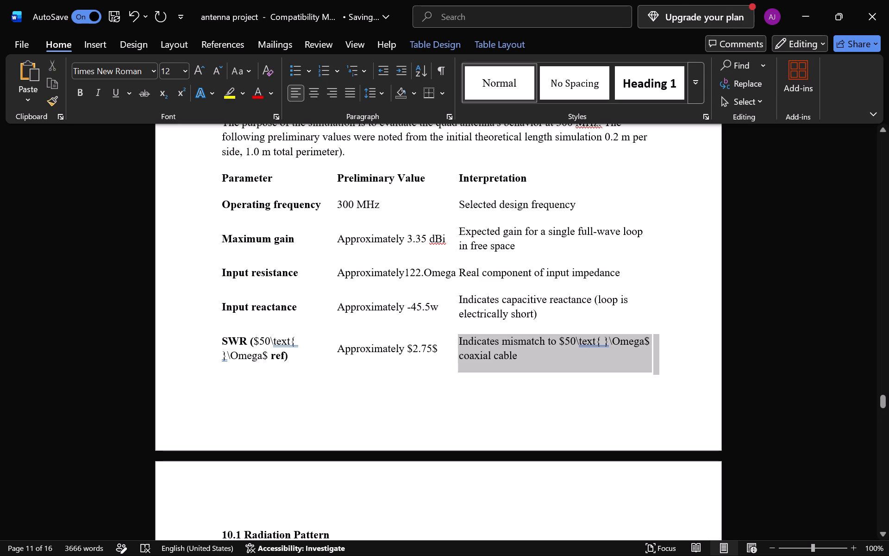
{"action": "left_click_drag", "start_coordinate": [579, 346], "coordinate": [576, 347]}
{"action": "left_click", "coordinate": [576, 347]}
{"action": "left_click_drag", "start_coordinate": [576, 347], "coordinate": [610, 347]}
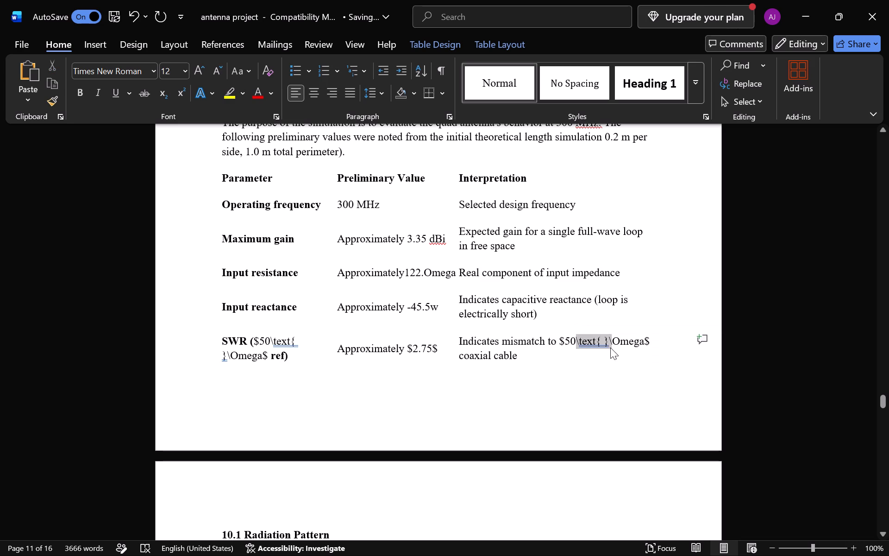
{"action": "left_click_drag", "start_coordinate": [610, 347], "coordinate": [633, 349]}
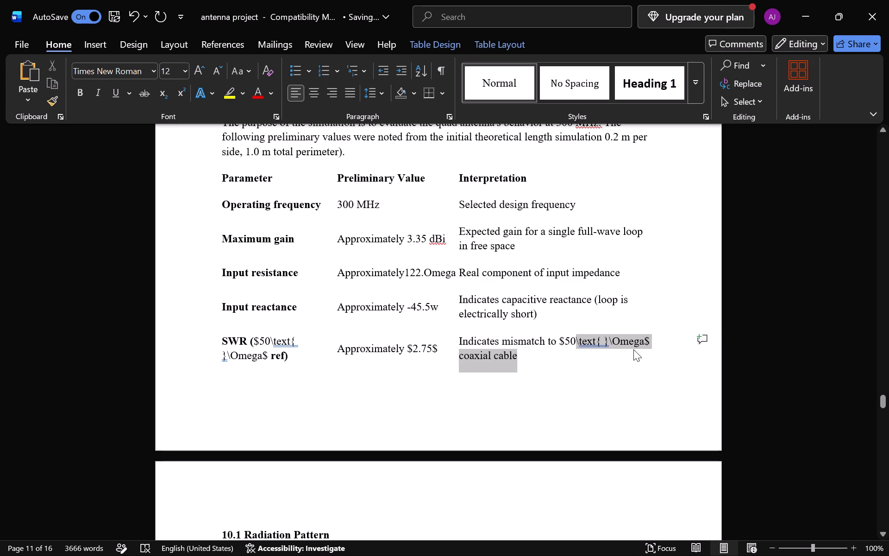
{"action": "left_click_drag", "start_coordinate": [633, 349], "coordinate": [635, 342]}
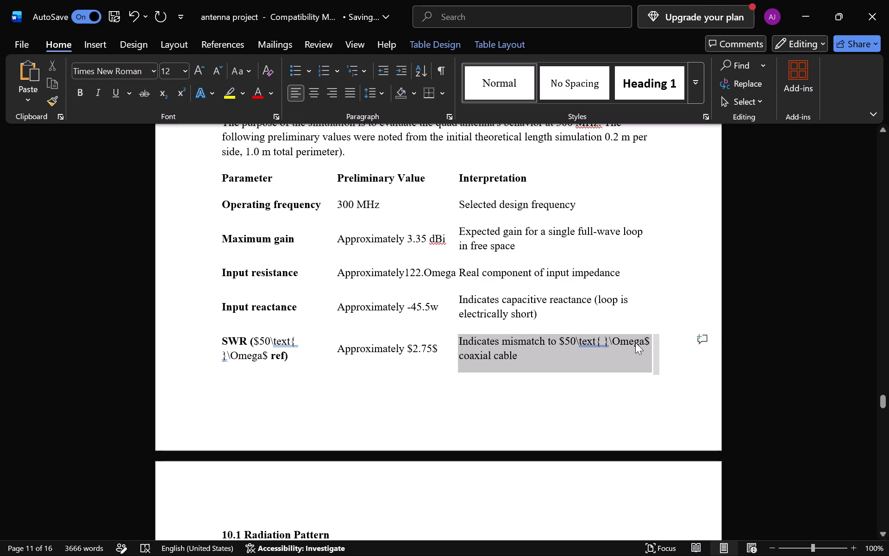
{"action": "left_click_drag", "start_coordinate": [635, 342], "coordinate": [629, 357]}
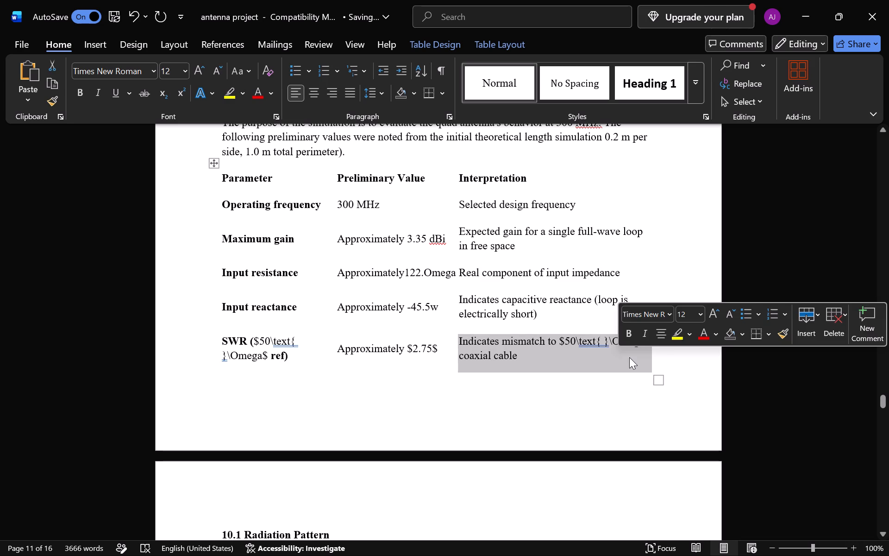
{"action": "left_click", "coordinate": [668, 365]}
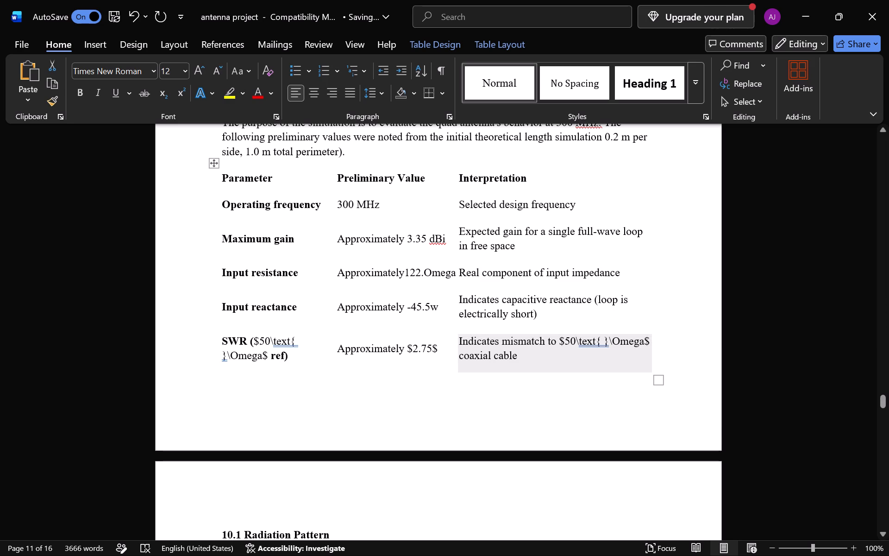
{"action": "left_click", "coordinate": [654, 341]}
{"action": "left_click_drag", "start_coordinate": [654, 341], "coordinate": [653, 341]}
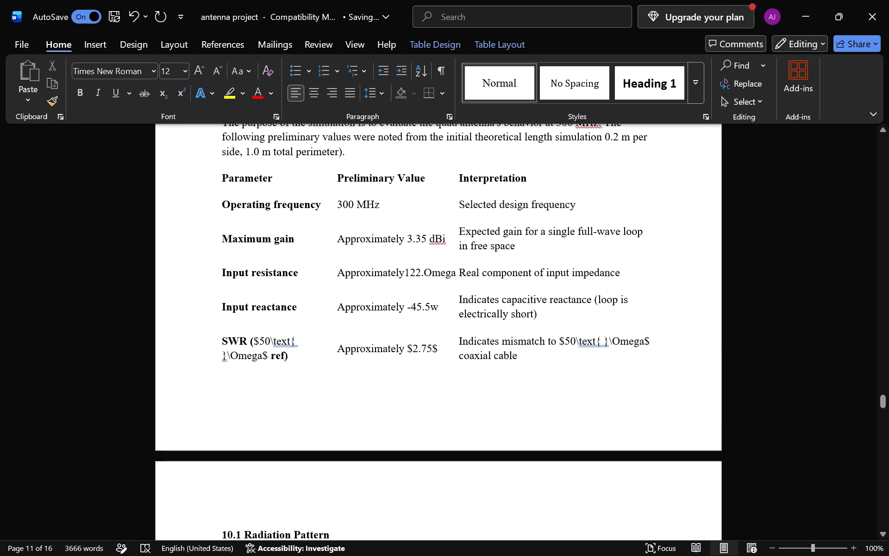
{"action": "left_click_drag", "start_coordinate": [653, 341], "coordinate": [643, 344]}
Replace the \text{ }\Omega$ markup after 50 in the SWR row's Interpretation cell with w.
{"action": "left_click", "coordinate": [643, 344]}
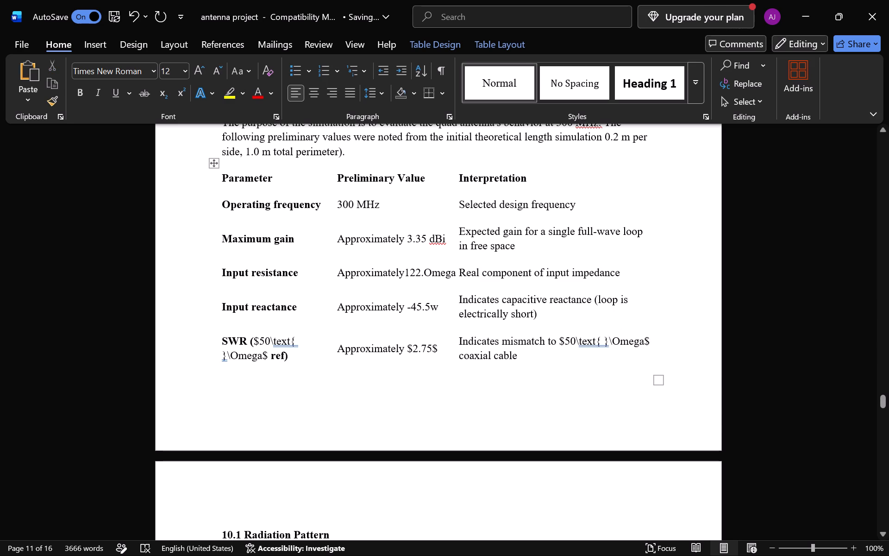
{"action": "key", "text": "Right"}
{"action": "key", "text": "BackSpace"}
{"action": "key", "text": "BackSpace"}
{"action": "key", "text": "BackSpace"}
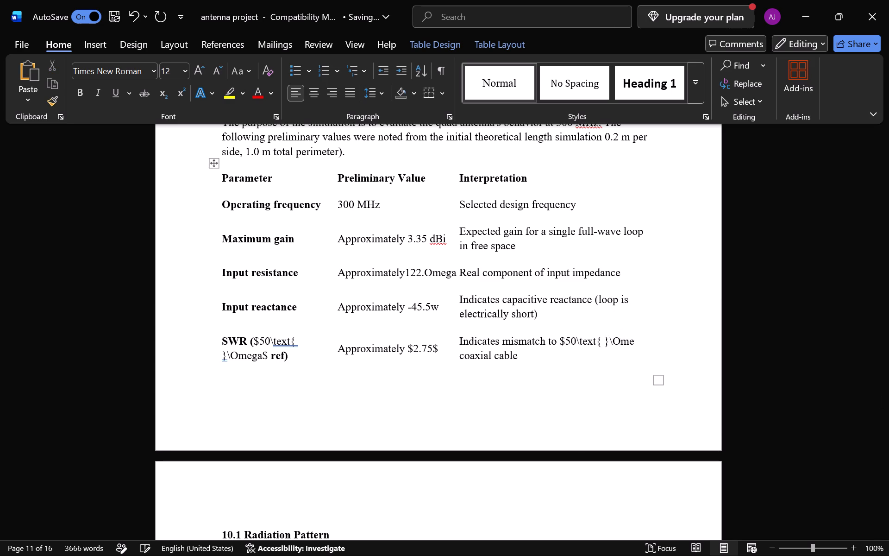
{"action": "key", "text": "BackSpace"}
{"action": "key", "text": "BackSpace"}
{"action": "key", "text": "BackSpace"}
{"action": "key", "text": "BackSpace"}
{"action": "key", "text": "BackSpace"}
{"action": "key", "text": "BackSpace"}
{"action": "key", "text": "BackSpace"}
{"action": "key", "text": "BackSpace"}
{"action": "key", "text": "BackSpace"}
{"action": "key", "text": "BackSpace"}
{"action": "key", "text": "BackSpace"}
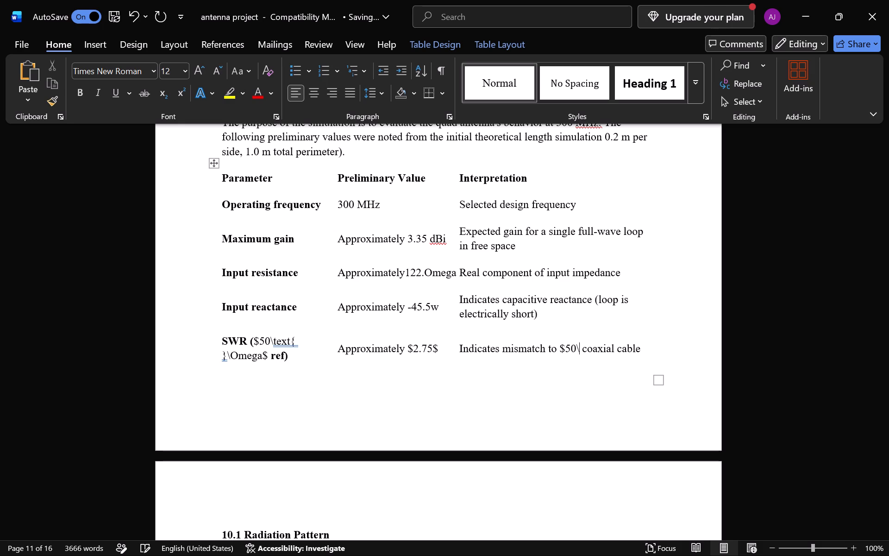
{"action": "key", "text": "BackSpace"}
{"action": "key", "text": "w"}
Remove the dollar sign before 50w in the SWR interpretation so it reads Indicates mismatch to 50w coaxial cable.
{"action": "key", "text": "Left"}
{"action": "key", "text": "Left"}
{"action": "key", "text": "Left"}
{"action": "key", "text": "BackSpace"}
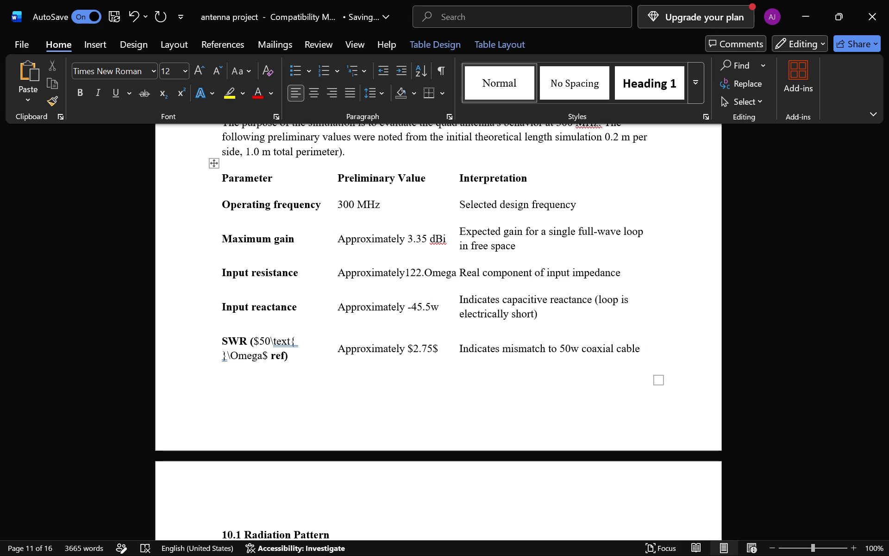
Remove the \text{ } markup and the backslash before Omega in the SWR parameter label, leaving $50Omega$.
{"action": "left_click", "coordinate": [303, 349]}
{"action": "left_click", "coordinate": [301, 344]}
{"action": "key", "text": "BackSpace"}
{"action": "key", "text": "BackSpace"}
{"action": "key", "text": "BackSpace"}
{"action": "key", "text": "BackSpace"}
{"action": "key", "text": "BackSpace"}
{"action": "key", "text": "BackSpace"}
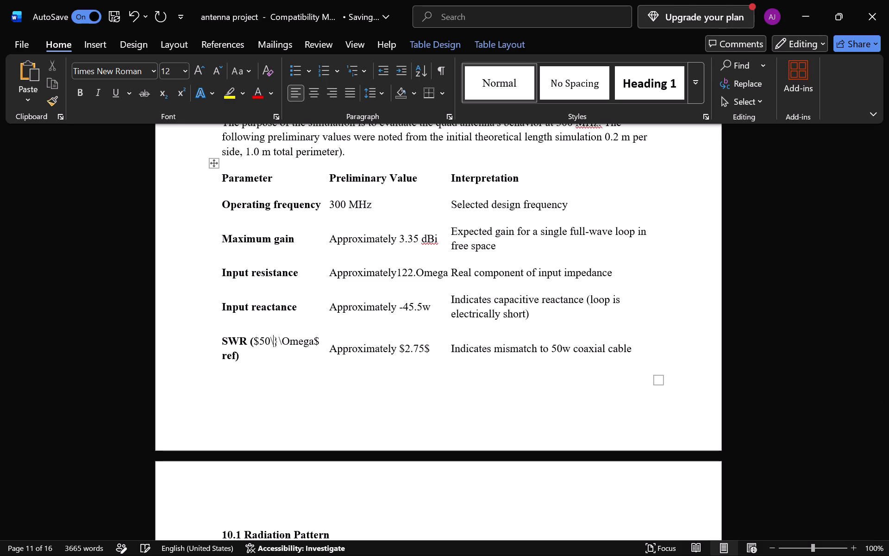
{"action": "key", "text": "BackSpace"}
{"action": "key", "text": "Right"}
{"action": "key", "text": "Right"}
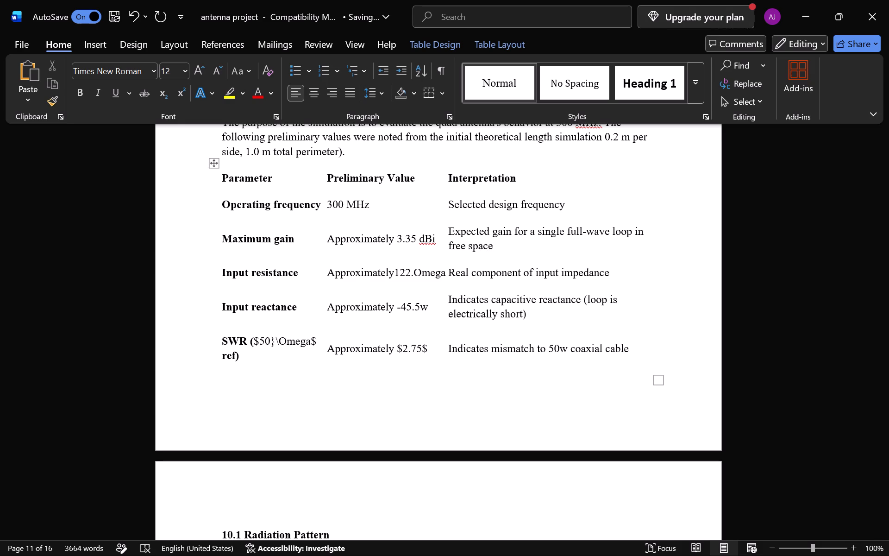
{"action": "key", "text": "BackSpace"}
{"action": "key", "text": "BackSpace"}
Remove the dollar signs on both sides of 50Omega in the SWR parameter label.
{"action": "key", "text": "Left"}
{"action": "key", "text": "Left"}
{"action": "key", "text": "Left"}
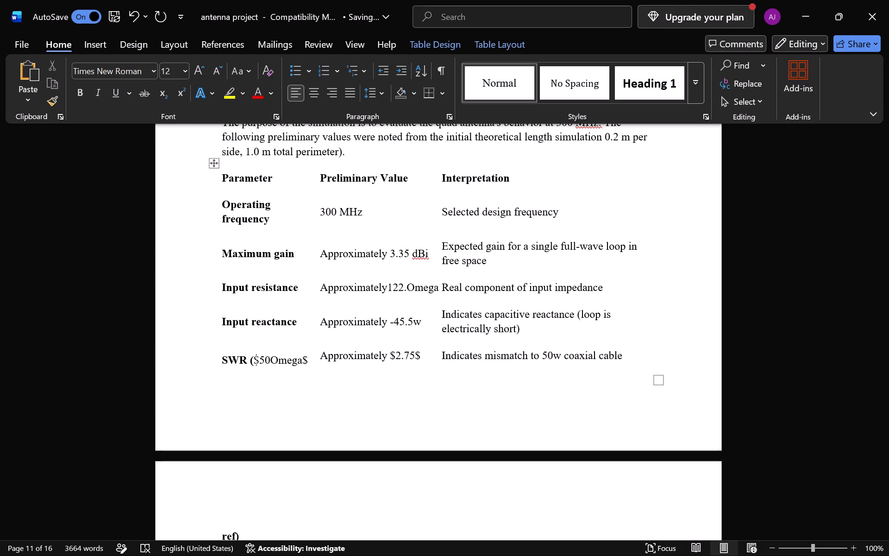
{"action": "key", "text": "Right"}
{"action": "key", "text": "BackSpace"}
{"action": "key", "text": "Right"}
{"action": "key", "text": "Right"}
{"action": "key", "text": "Right"}
{"action": "key", "text": "Right"}
{"action": "key", "text": "Right"}
{"action": "key", "text": "Right"}
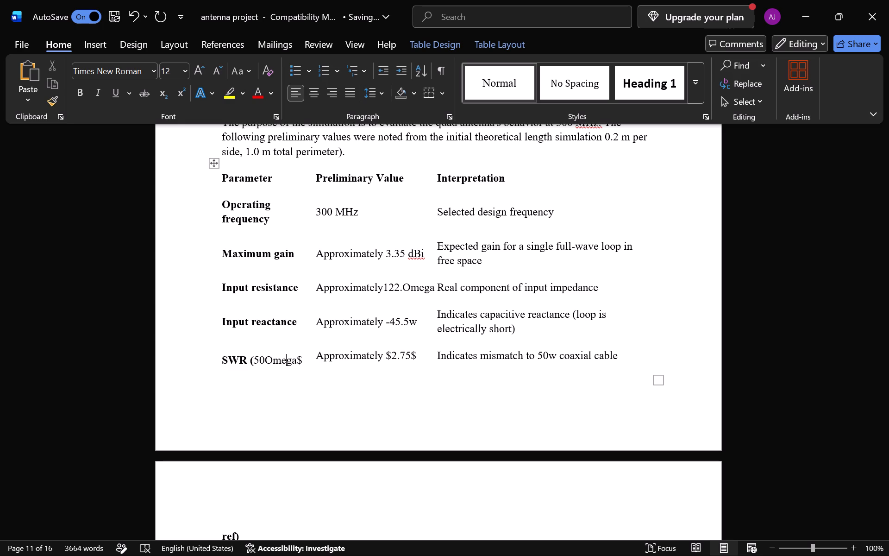
{"action": "key", "text": "Right"}
{"action": "key", "text": "Right"}
{"action": "key", "text": "BackSpace"}
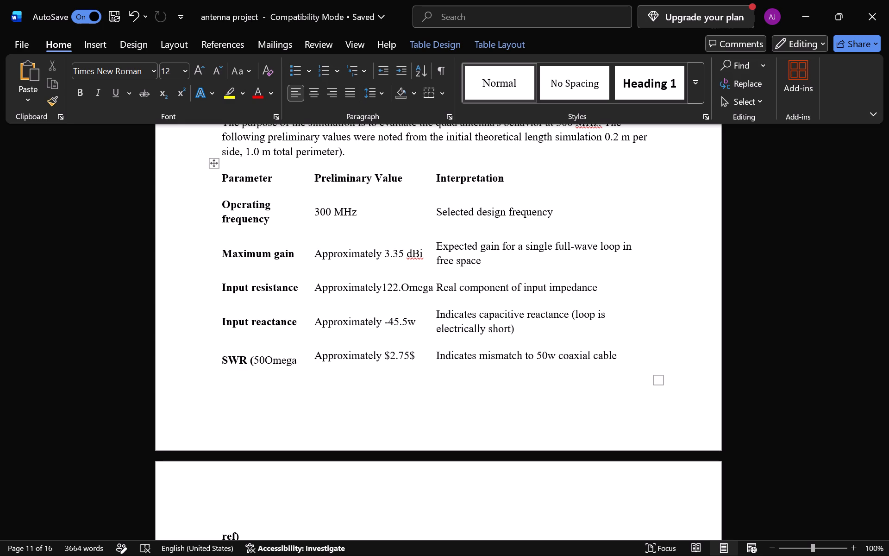
Remove the dollar signs around 2.75 in the SWR preliminary value so it reads Approximately 2.75.
{"action": "key", "text": "Right"}
{"action": "key", "text": "Right"}
{"action": "key", "text": "Right"}
{"action": "key", "text": "Right"}
{"action": "key", "text": "Right"}
{"action": "key", "text": "Right"}
{"action": "key", "text": "Right"}
{"action": "key", "text": "Right"}
{"action": "key", "text": "Right"}
{"action": "key", "text": "Right"}
{"action": "key", "text": "Right"}
{"action": "key", "text": "Right"}
{"action": "key", "text": "Right"}
{"action": "key", "text": "Right"}
{"action": "key", "text": "Right"}
{"action": "key", "text": "Right"}
{"action": "key", "text": "Right"}
{"action": "key", "text": "Right"}
{"action": "key", "text": "Right"}
{"action": "key", "text": "Right"}
{"action": "key", "text": "Right"}
{"action": "key", "text": "Right"}
{"action": "key", "text": "Right"}
{"action": "key", "text": "Right"}
{"action": "key", "text": "Right"}
{"action": "key", "text": "Right"}
{"action": "key", "text": "BackSpace"}
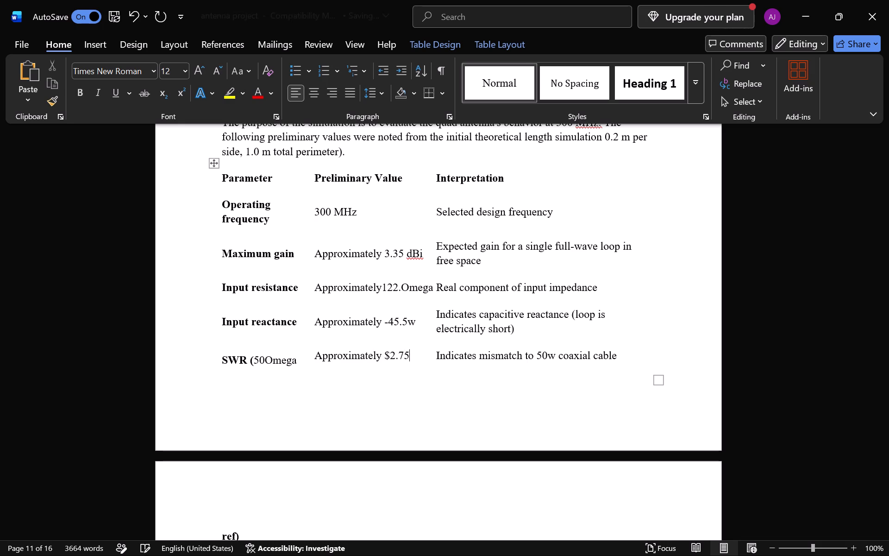
{"action": "key", "text": "Left"}
{"action": "key", "text": "Left"}
{"action": "key", "text": "Left"}
{"action": "key", "text": "Left"}
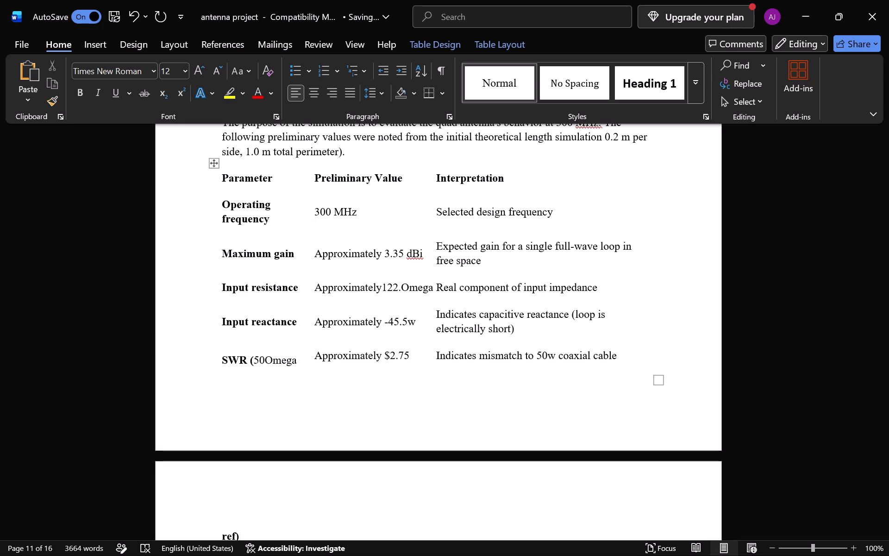
{"action": "key", "text": "BackSpace"}
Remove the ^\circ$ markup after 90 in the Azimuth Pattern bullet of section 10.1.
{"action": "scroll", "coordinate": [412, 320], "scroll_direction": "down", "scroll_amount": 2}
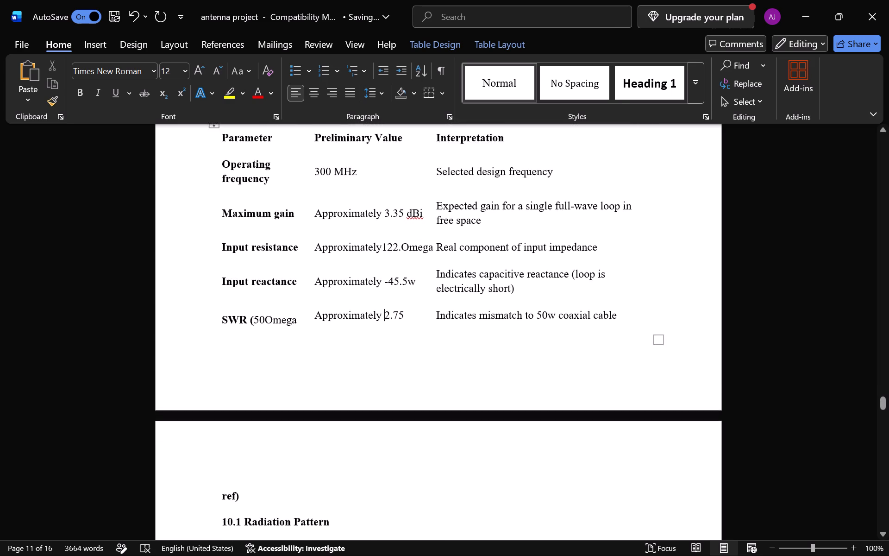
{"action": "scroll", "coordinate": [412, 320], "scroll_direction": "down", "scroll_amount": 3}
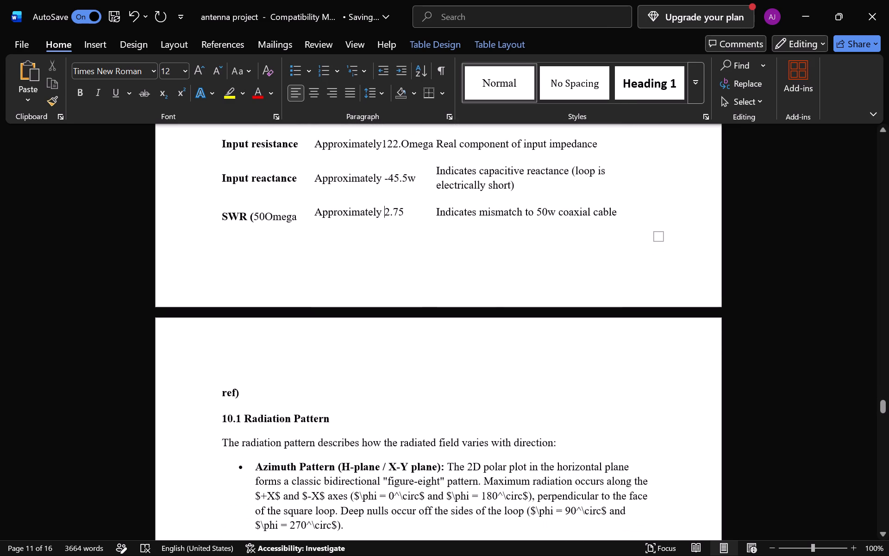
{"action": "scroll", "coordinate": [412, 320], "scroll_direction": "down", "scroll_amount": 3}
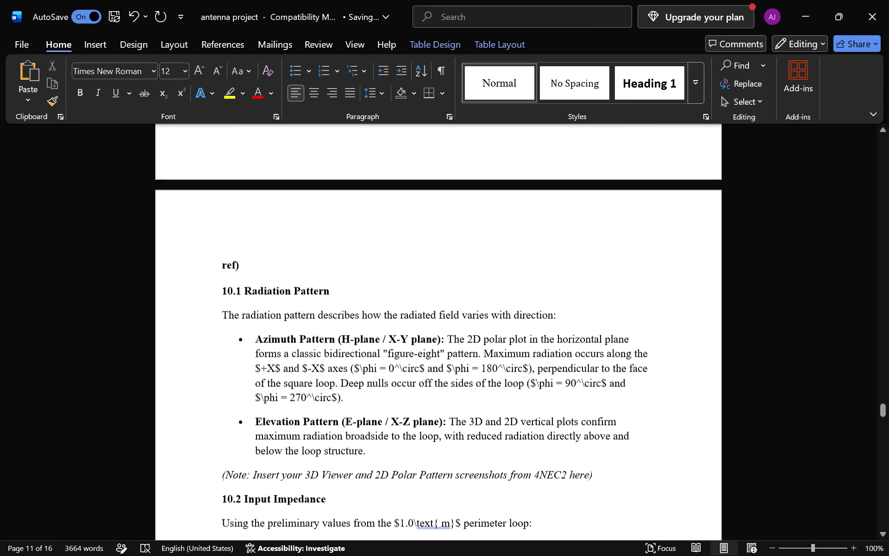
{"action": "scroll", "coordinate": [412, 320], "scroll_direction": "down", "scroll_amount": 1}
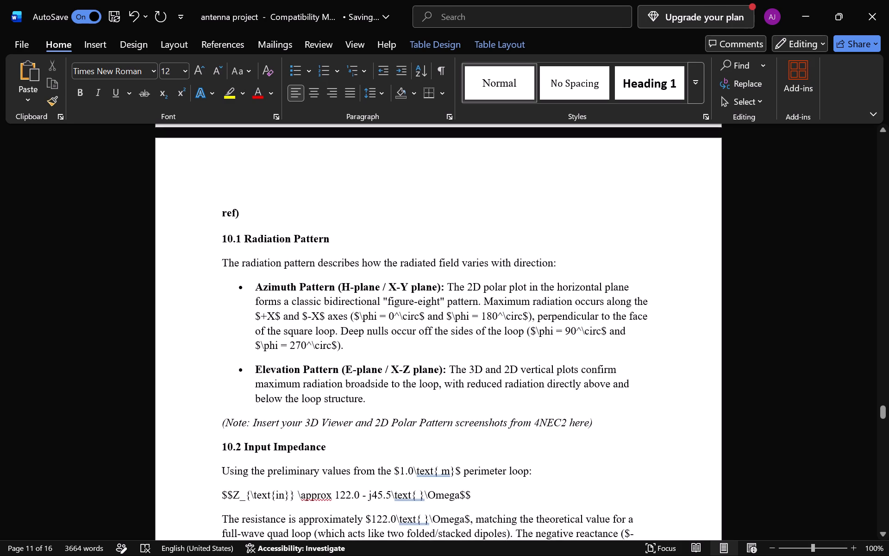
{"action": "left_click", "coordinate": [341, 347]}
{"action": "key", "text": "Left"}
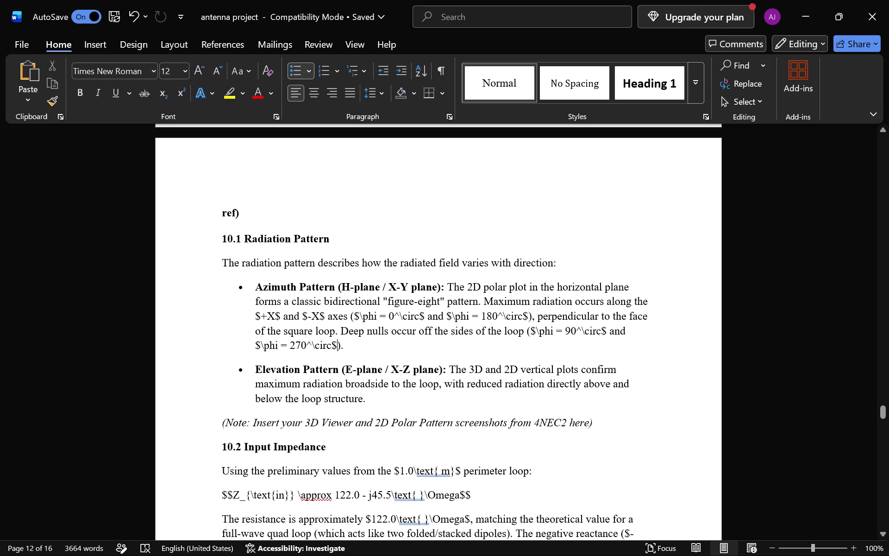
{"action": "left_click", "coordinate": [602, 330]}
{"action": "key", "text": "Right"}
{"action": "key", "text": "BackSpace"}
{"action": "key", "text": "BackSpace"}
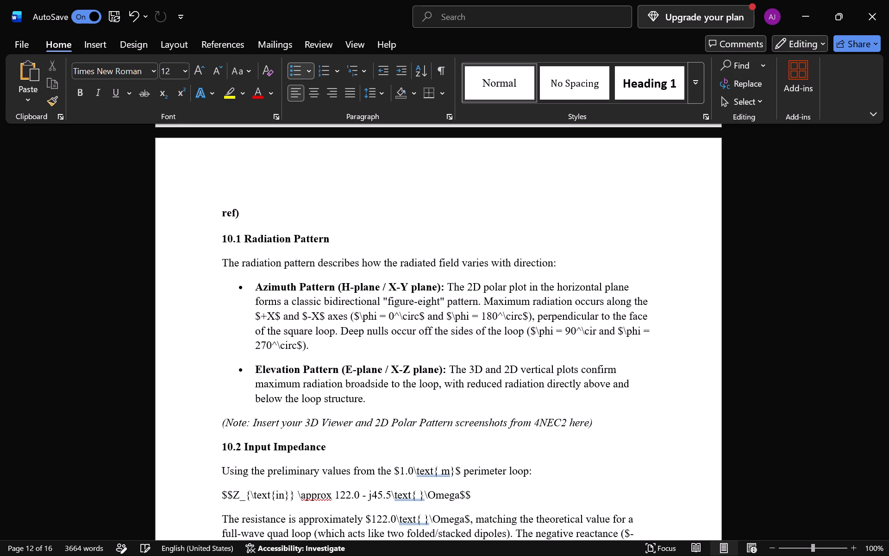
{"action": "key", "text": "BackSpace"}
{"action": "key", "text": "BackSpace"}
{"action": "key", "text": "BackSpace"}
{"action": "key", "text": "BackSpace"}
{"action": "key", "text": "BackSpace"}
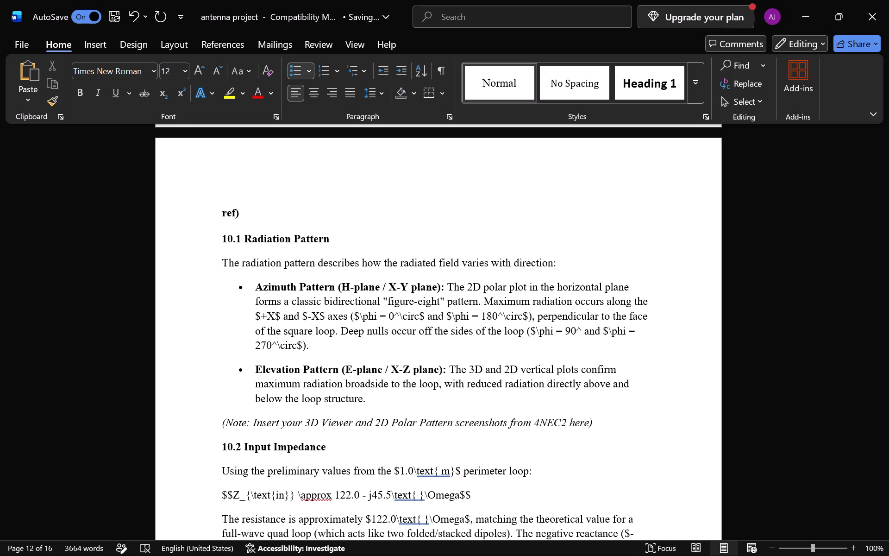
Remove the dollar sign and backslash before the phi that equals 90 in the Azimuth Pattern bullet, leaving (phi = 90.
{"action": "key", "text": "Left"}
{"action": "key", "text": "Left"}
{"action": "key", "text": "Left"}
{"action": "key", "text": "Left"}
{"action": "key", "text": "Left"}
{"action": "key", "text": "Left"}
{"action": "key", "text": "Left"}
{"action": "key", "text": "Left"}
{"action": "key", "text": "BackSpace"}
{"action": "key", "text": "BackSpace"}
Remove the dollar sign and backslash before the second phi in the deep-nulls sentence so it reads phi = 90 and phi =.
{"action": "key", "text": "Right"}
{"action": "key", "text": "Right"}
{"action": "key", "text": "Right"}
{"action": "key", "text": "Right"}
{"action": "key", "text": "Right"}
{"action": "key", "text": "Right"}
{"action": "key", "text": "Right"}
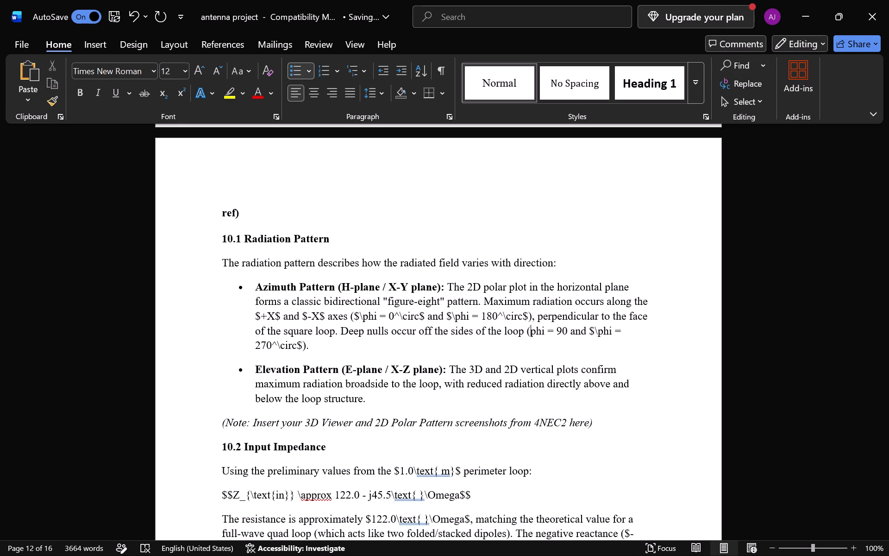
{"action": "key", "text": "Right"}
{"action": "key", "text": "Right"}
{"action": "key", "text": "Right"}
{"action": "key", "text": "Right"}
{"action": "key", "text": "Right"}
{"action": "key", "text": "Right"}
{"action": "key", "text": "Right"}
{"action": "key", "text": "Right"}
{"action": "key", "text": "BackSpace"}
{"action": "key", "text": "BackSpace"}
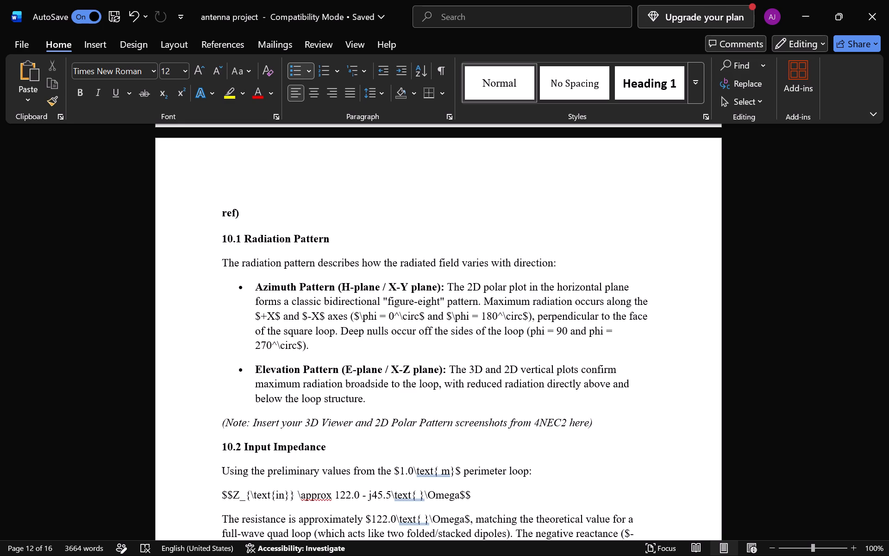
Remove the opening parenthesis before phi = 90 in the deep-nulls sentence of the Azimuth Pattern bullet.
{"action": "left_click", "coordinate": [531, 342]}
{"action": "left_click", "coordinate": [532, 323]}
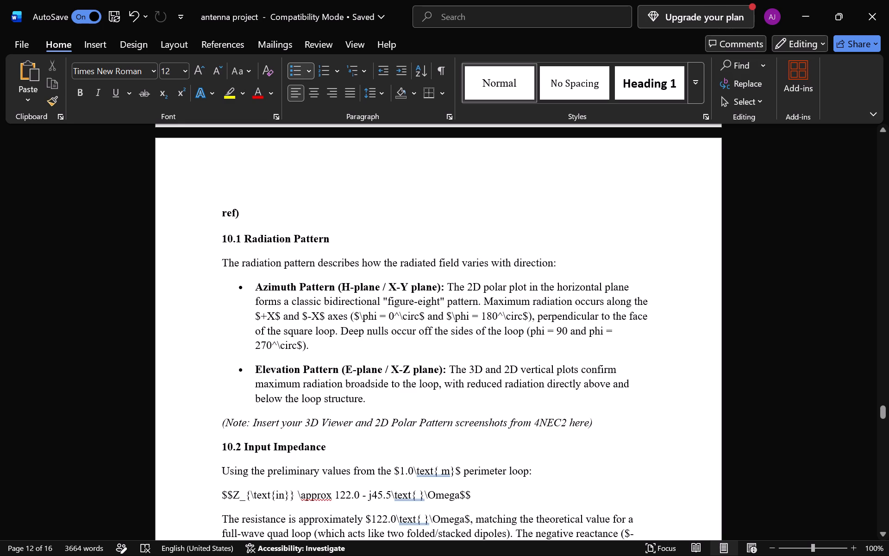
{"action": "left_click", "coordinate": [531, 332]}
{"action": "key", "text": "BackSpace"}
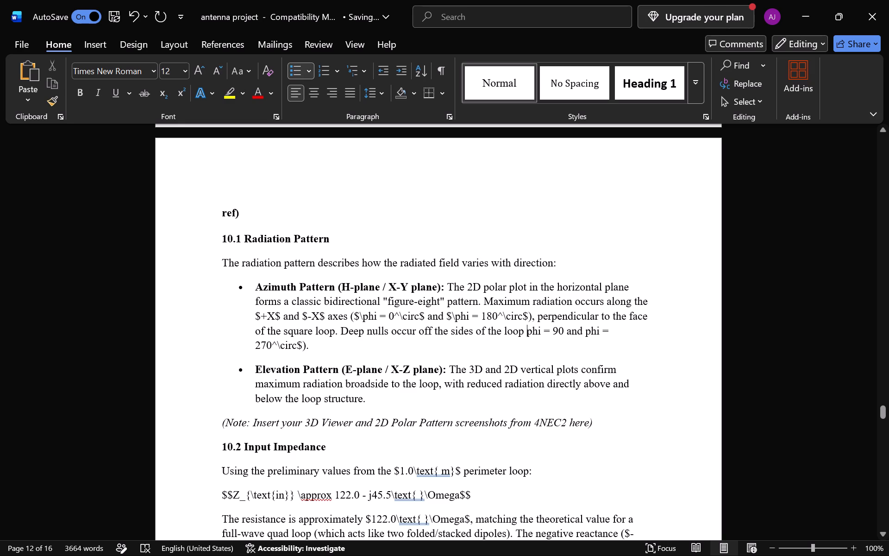
Delete the table's SWR row with its trailing ref) and all of section 10.1 Radiation Pattern, including the 4NEC2 screenshot note.
{"action": "left_click_drag", "start_coordinate": [598, 423], "coordinate": [368, 417]}
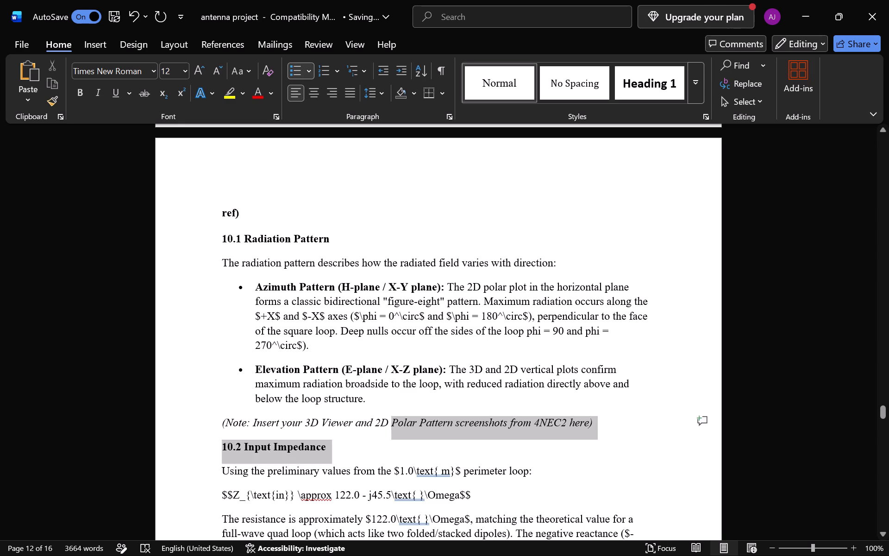
{"action": "left_click_drag", "start_coordinate": [368, 417], "coordinate": [227, 211]}
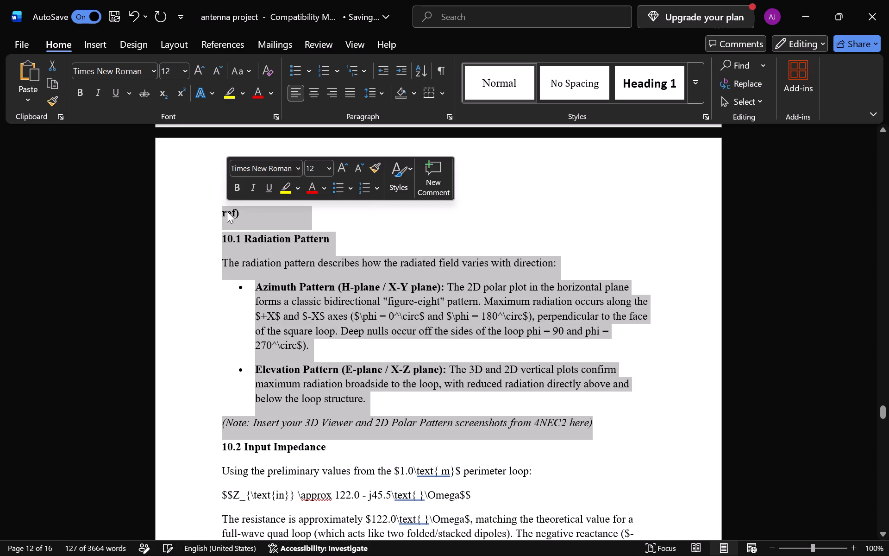
{"action": "key", "text": "BackSpace"}
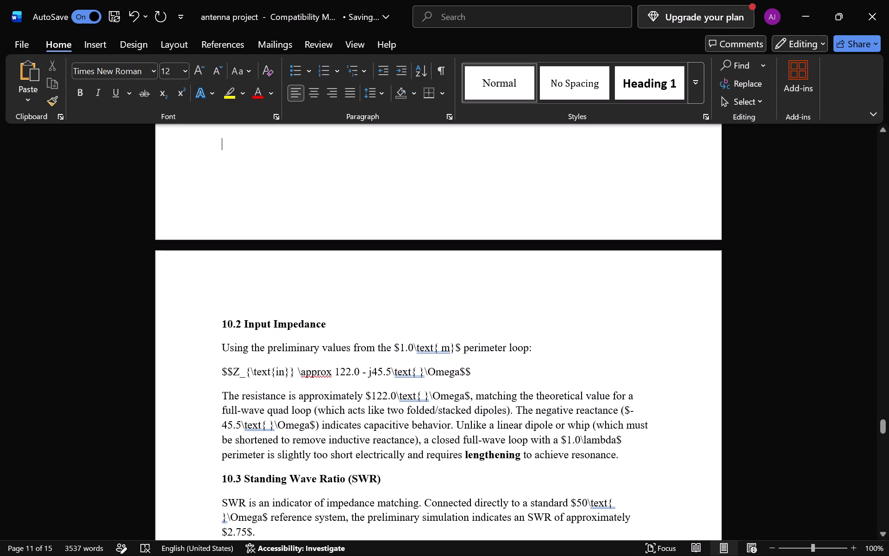
Delete sections 10.2 Input Impedance and 10.3 Standing Wave Ratio (SWR), up to the TUNING, APPLICATIONS AND ADVANTAGES heading.
{"action": "scroll", "coordinate": [282, 355], "scroll_direction": "right", "scroll_amount": 1}
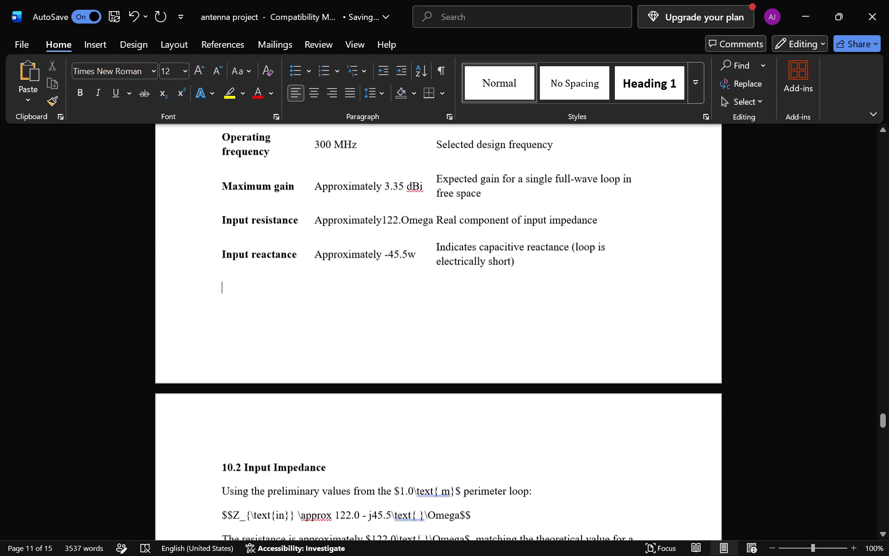
{"action": "scroll", "coordinate": [282, 355], "scroll_direction": "right", "scroll_amount": 1}
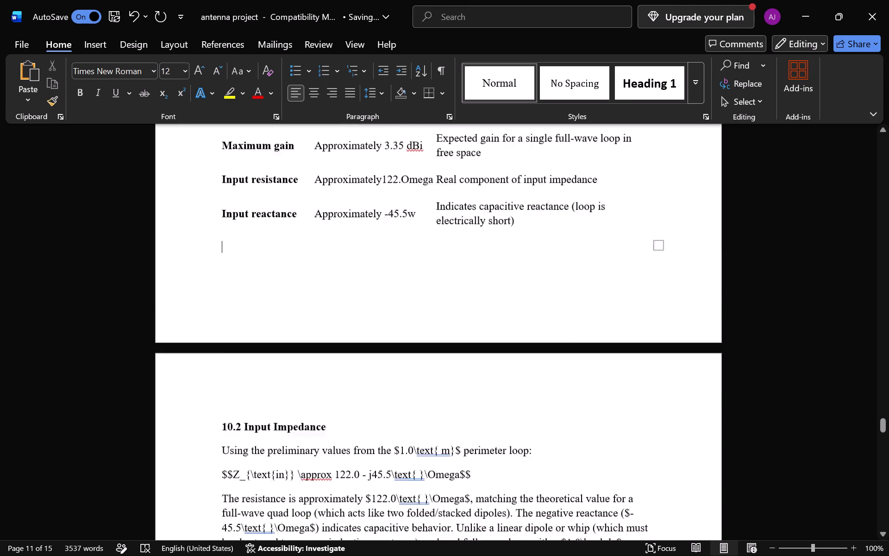
{"action": "scroll", "coordinate": [282, 355], "scroll_direction": "right", "scroll_amount": 1}
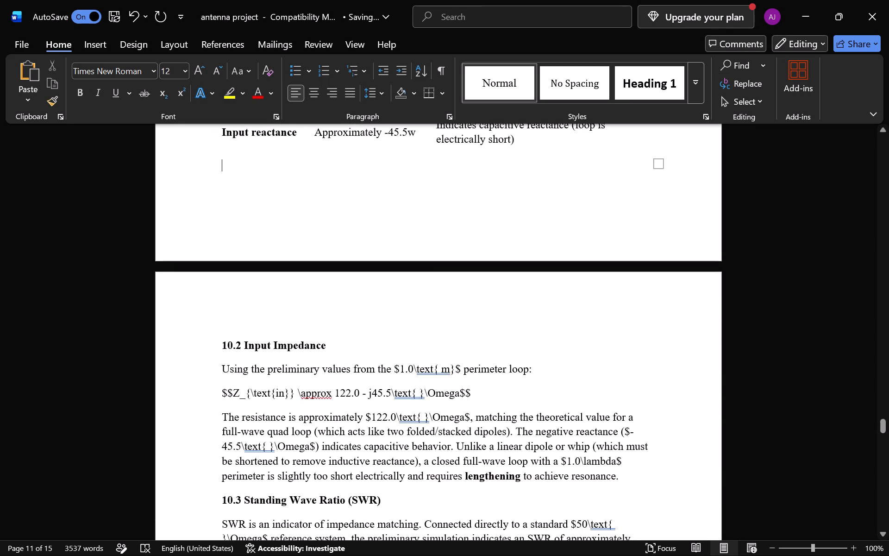
{"action": "left_click_drag", "start_coordinate": [218, 343], "coordinate": [526, 486]}
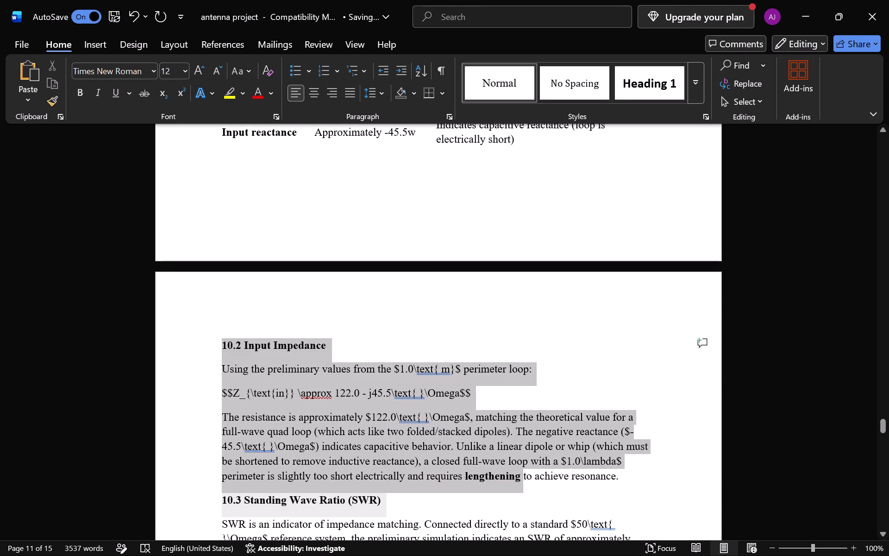
{"action": "left_click_drag", "start_coordinate": [526, 486], "coordinate": [491, 404]}
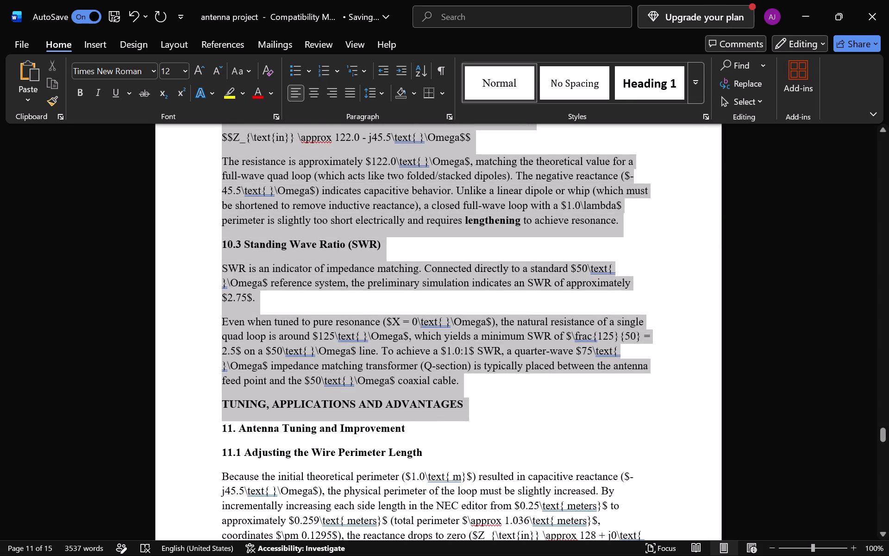
{"action": "left_click_drag", "start_coordinate": [491, 404], "coordinate": [474, 387]}
{"action": "key", "text": "BackSpace"}
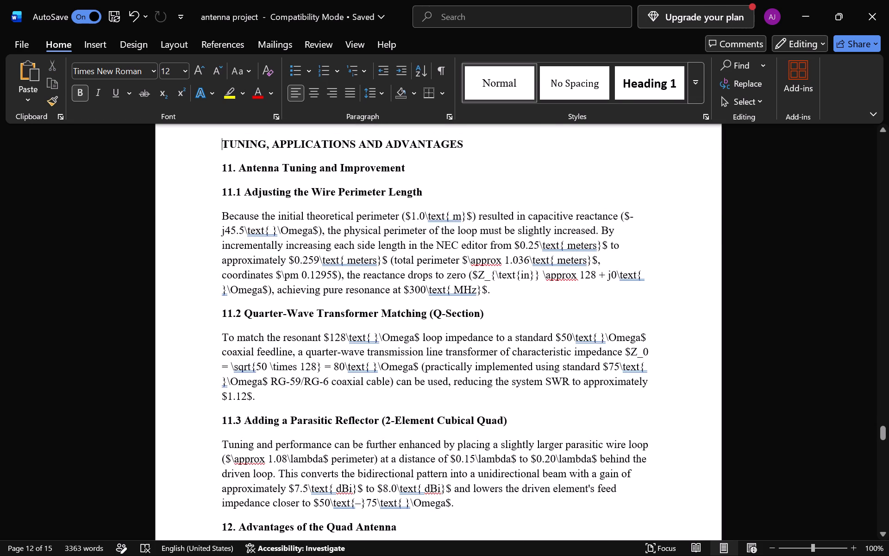
Look through sections 11 to 18 of the report for remaining raw LaTeX markup.
{"action": "scroll", "coordinate": [573, 340], "scroll_direction": "down", "scroll_amount": 3}
{"action": "scroll", "coordinate": [573, 340], "scroll_direction": "up", "scroll_amount": 2}
{"action": "scroll", "coordinate": [573, 340], "scroll_direction": "down", "scroll_amount": 1}
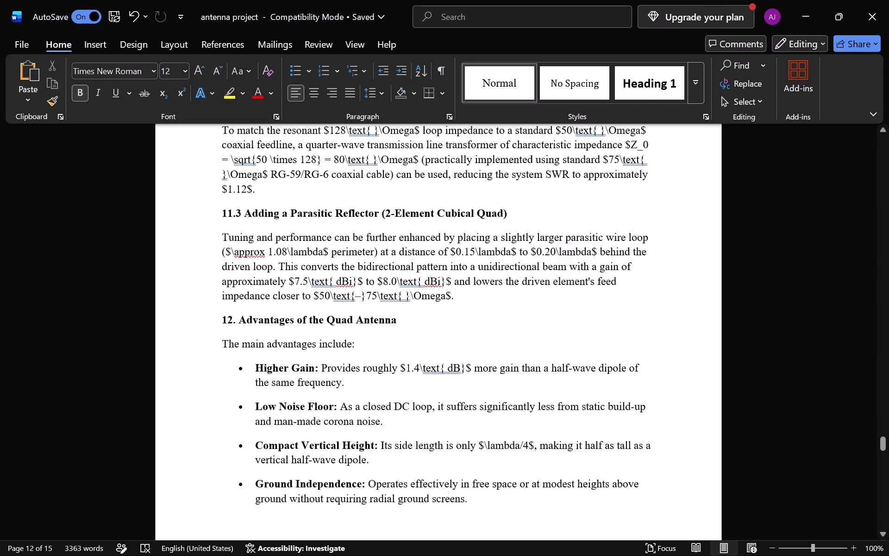
{"action": "scroll", "coordinate": [573, 340], "scroll_direction": "down", "scroll_amount": 9}
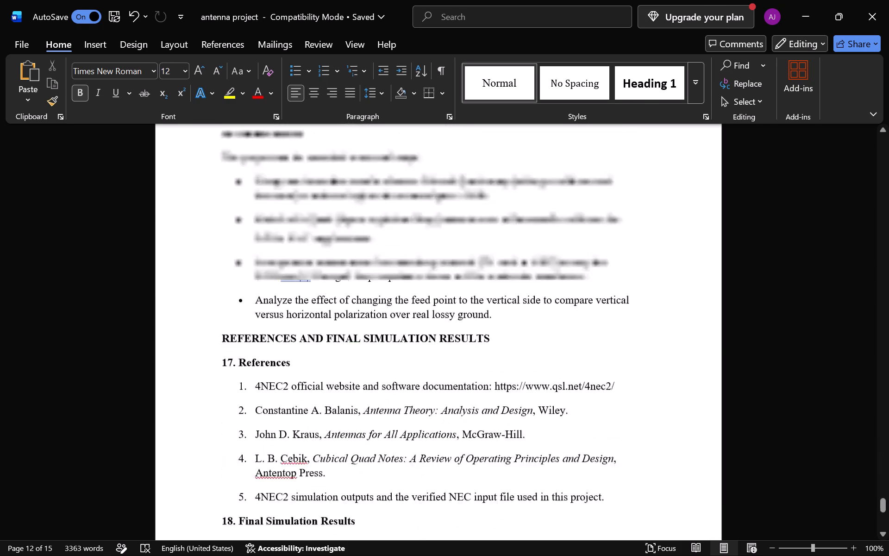
{"action": "scroll", "coordinate": [573, 340], "scroll_direction": "up", "scroll_amount": 4}
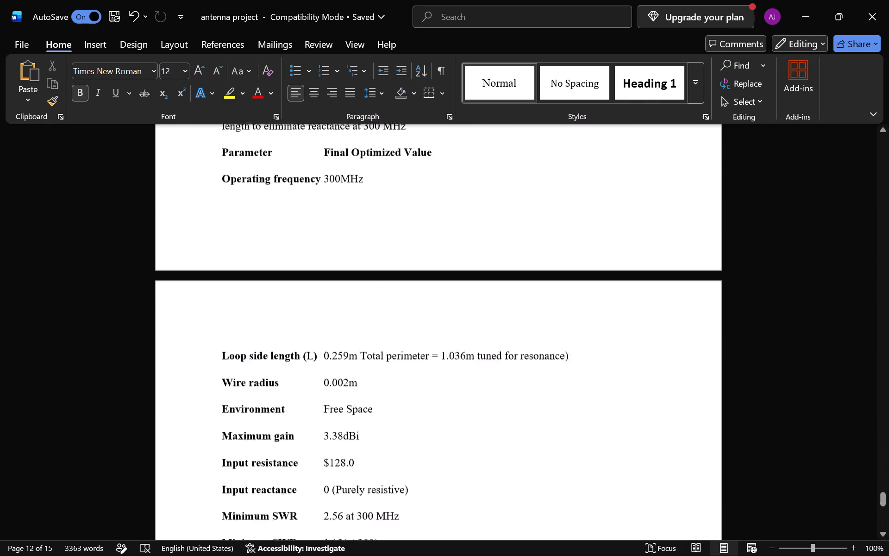
{"action": "scroll", "coordinate": [573, 340], "scroll_direction": "up", "scroll_amount": 1}
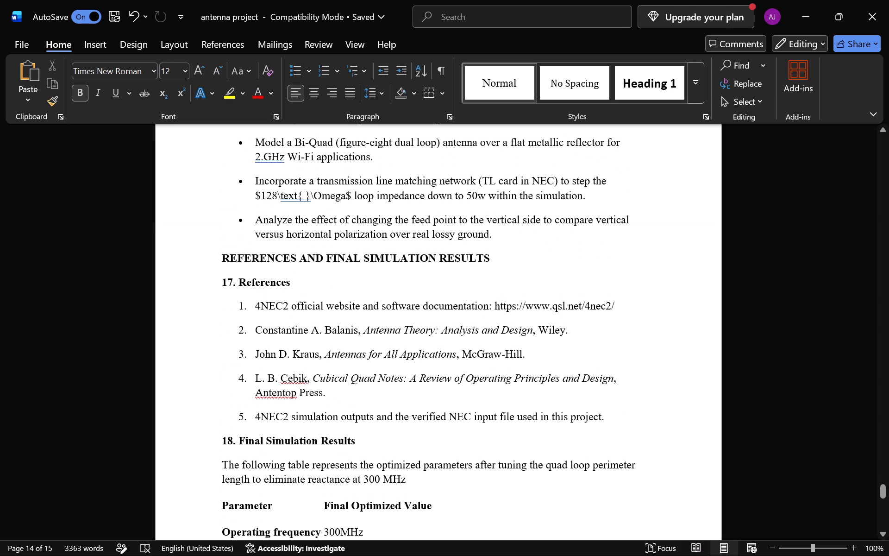
{"action": "scroll", "coordinate": [490, 254], "scroll_direction": "up", "scroll_amount": 1}
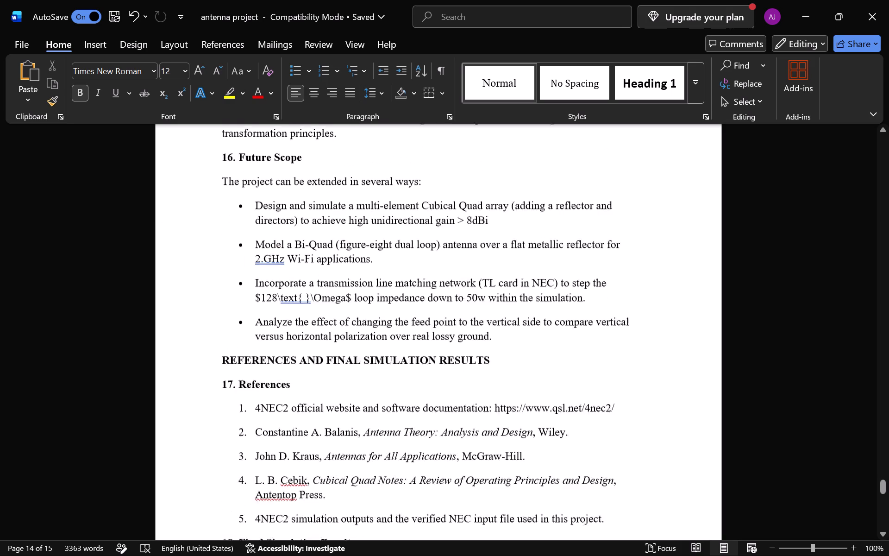
{"action": "scroll", "coordinate": [490, 254], "scroll_direction": "up", "scroll_amount": 4}
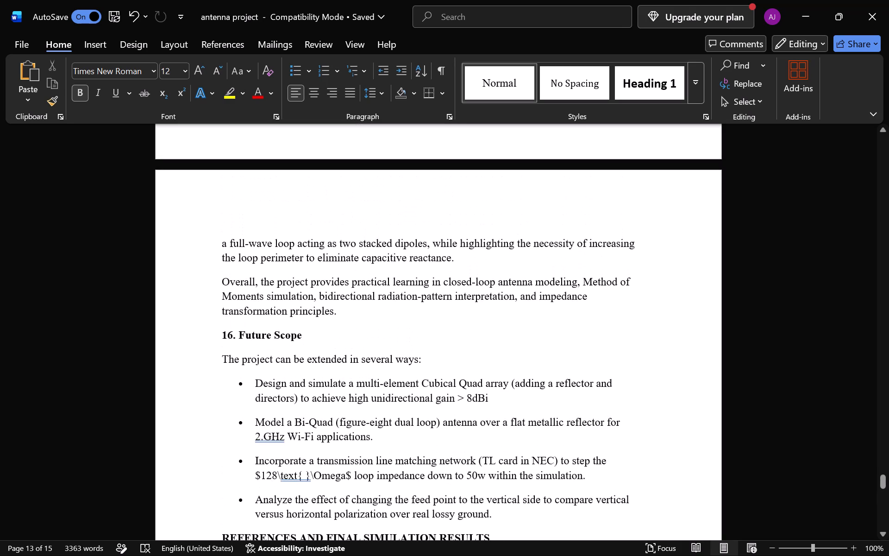
{"action": "scroll", "coordinate": [490, 254], "scroll_direction": "up", "scroll_amount": 3}
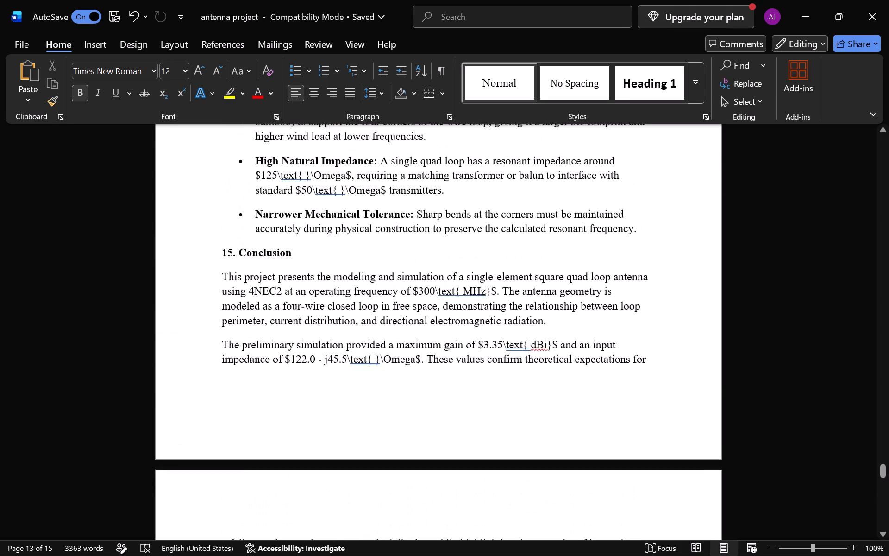
{"action": "scroll", "coordinate": [490, 254], "scroll_direction": "up", "scroll_amount": 2}
{"action": "scroll", "coordinate": [490, 254], "scroll_direction": "down", "scroll_amount": 1}
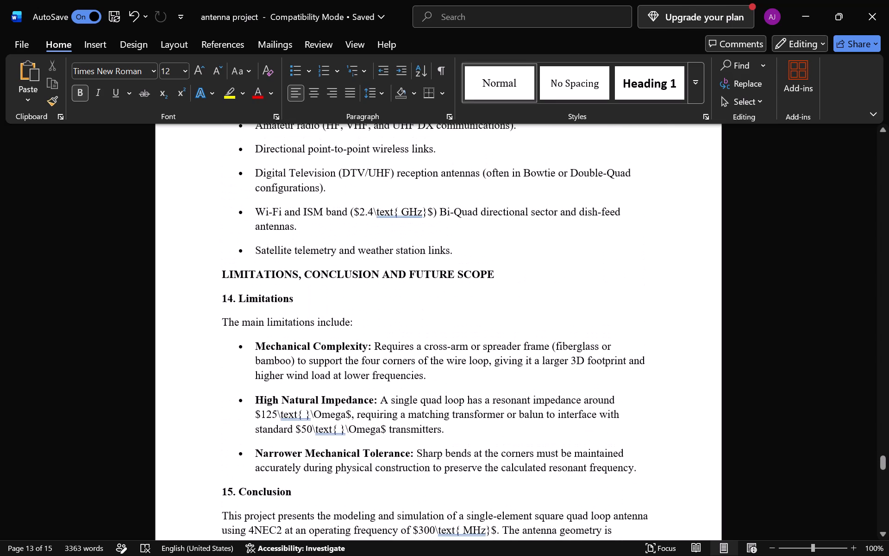
{"action": "scroll", "coordinate": [490, 254], "scroll_direction": "down", "scroll_amount": 1}
{"action": "scroll", "coordinate": [490, 254], "scroll_direction": "up", "scroll_amount": 3}
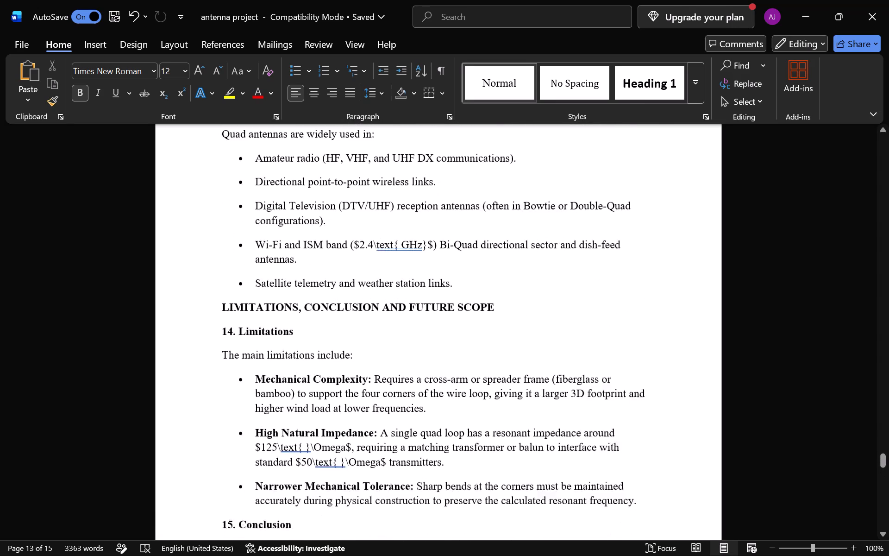
Convert the initial theoretical perimeter in section 11.1 to plain 1.0 m, removing its parentheses, dollar signs and \text markup.
{"action": "scroll", "coordinate": [490, 254], "scroll_direction": "up", "scroll_amount": 4}
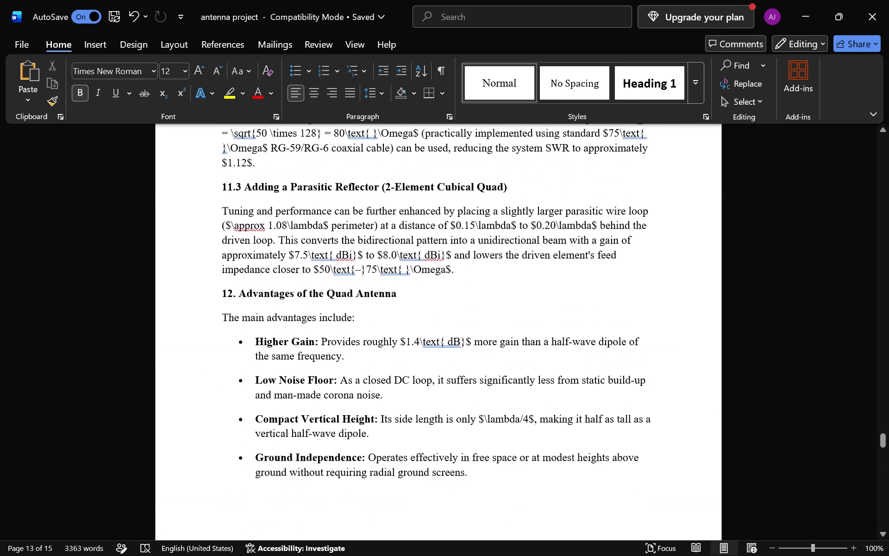
{"action": "scroll", "coordinate": [490, 254], "scroll_direction": "up", "scroll_amount": 2}
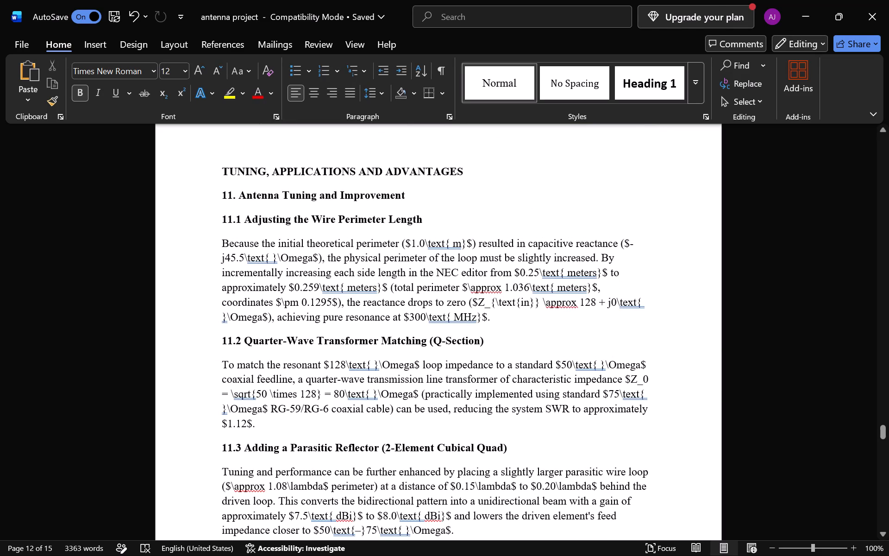
{"action": "left_click", "coordinate": [477, 241]}
{"action": "key", "text": "Left"}
{"action": "key", "text": "BackSpace"}
{"action": "key", "text": "BackSpace"}
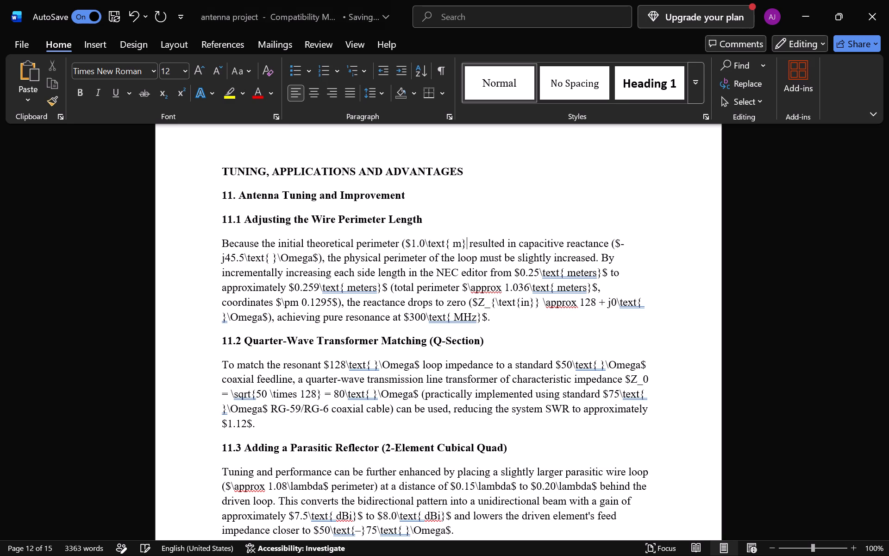
{"action": "key", "text": "BackSpace"}
{"action": "key", "text": "Left"}
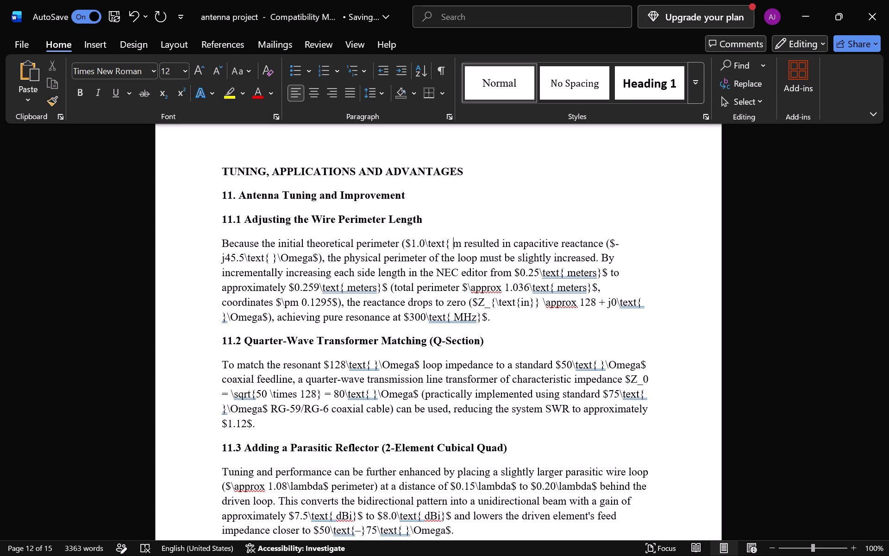
{"action": "key", "text": "Left"}
{"action": "key", "text": "BackSpace"}
{"action": "key", "text": "BackSpace"}
{"action": "key", "text": "BackSpace"}
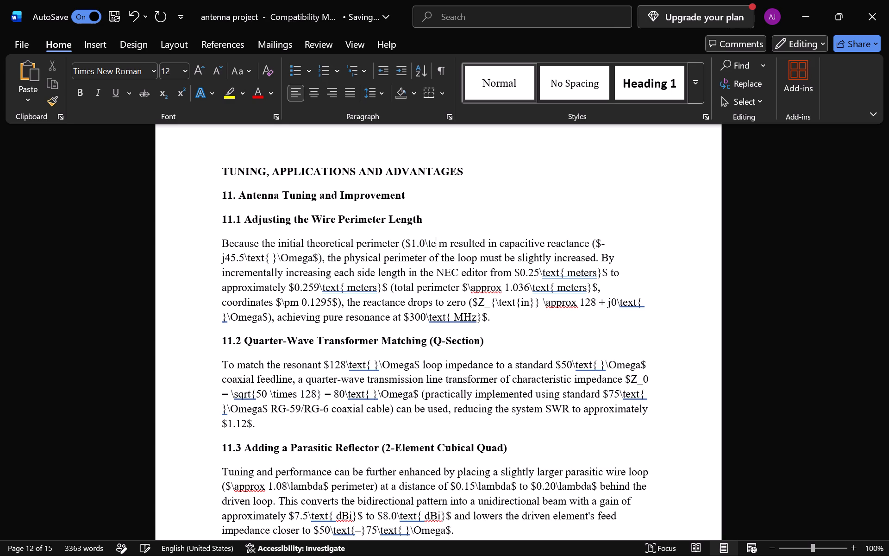
{"action": "key", "text": "BackSpace"}
{"action": "key", "text": "BackSpace"}
{"action": "key", "text": "BackSpace"}
{"action": "key", "text": "Left"}
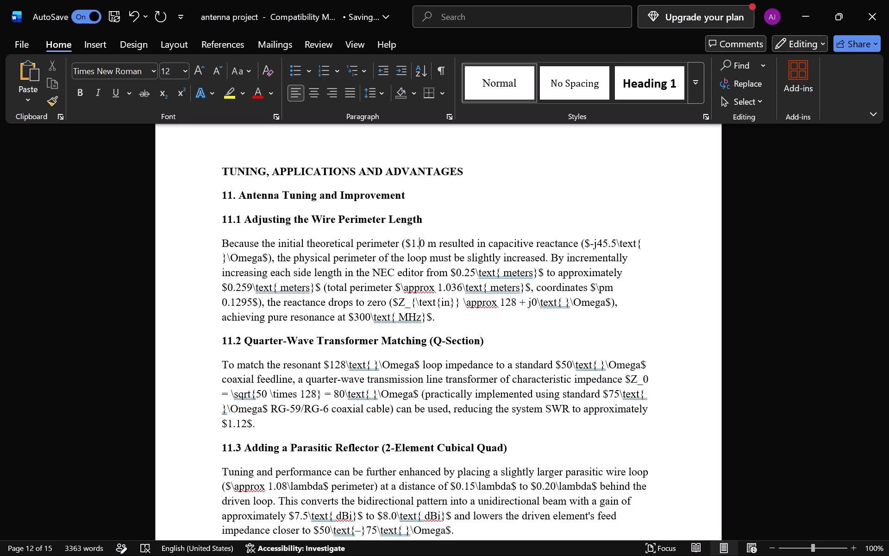
{"action": "key", "text": "Left"}
{"action": "key", "text": "Left"}
{"action": "key", "text": "BackSpace"}
{"action": "key", "text": "BackSpace"}
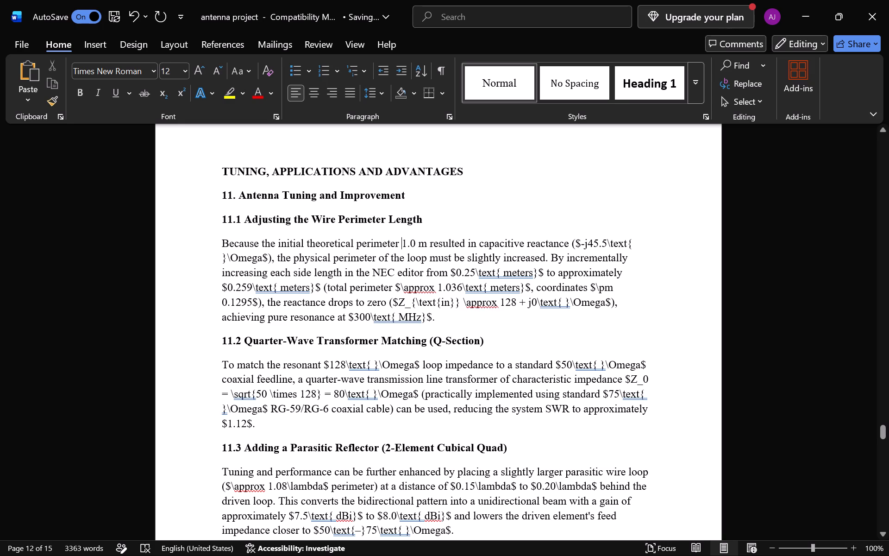
{"action": "key", "text": "Left"}
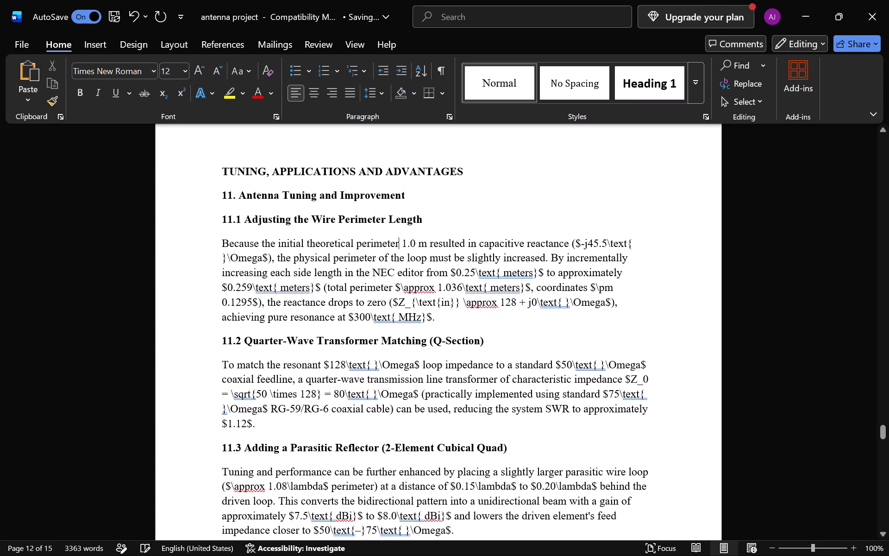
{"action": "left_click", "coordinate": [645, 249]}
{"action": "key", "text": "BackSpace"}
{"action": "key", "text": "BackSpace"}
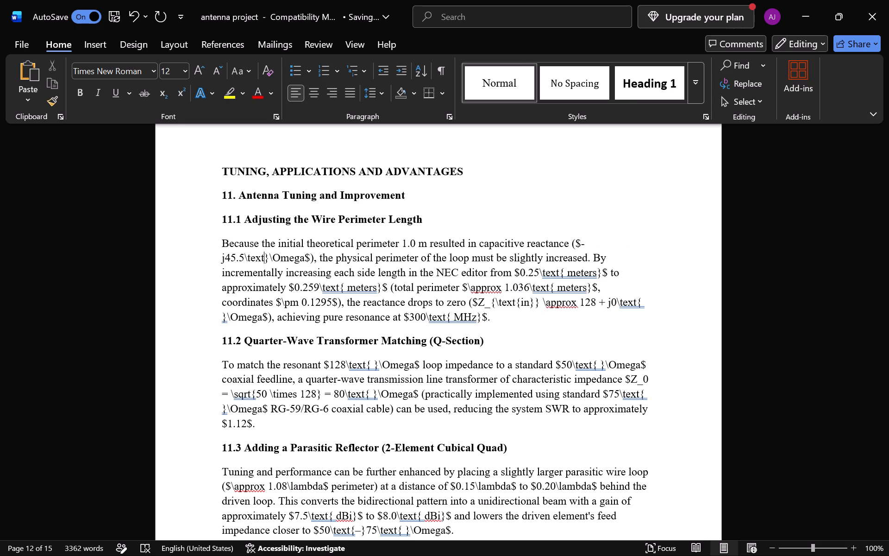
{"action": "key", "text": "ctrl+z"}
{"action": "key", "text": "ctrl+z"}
Delete the parenthesised -j45.5 Omega value and its trailing comma after "capacitive reactance" in section 11.1.
{"action": "left_click", "coordinate": [645, 249]}
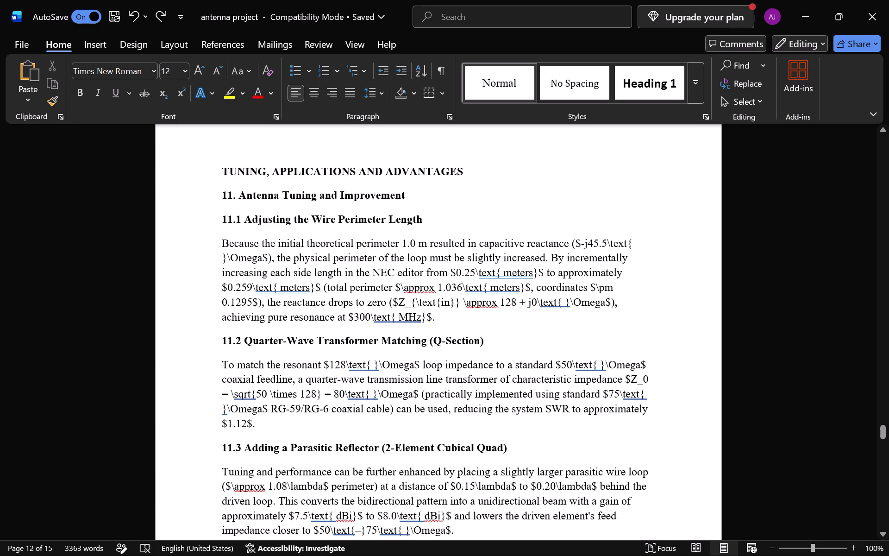
{"action": "left_click_drag", "start_coordinate": [271, 258], "coordinate": [245, 256]}
{"action": "left_click_drag", "start_coordinate": [245, 256], "coordinate": [220, 236]}
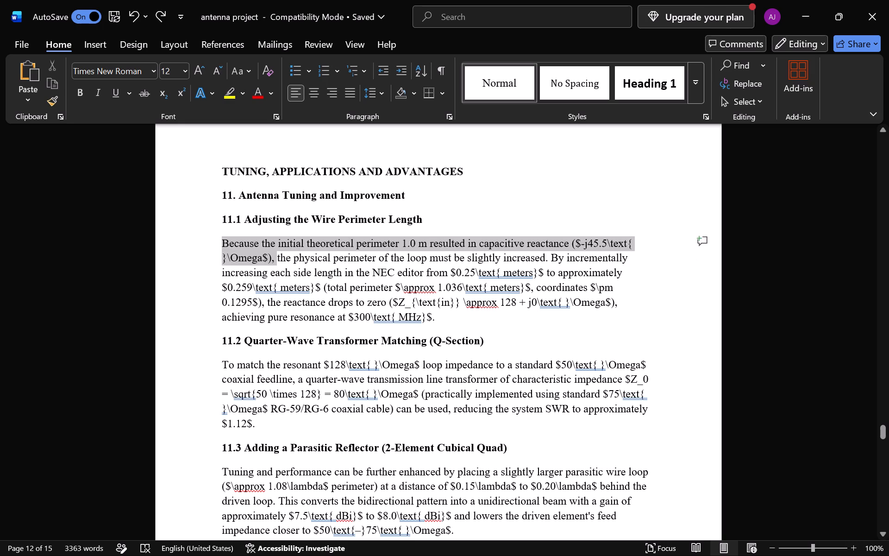
{"action": "left_click_drag", "start_coordinate": [220, 236], "coordinate": [579, 249]}
{"action": "key", "text": "BackSpace"}
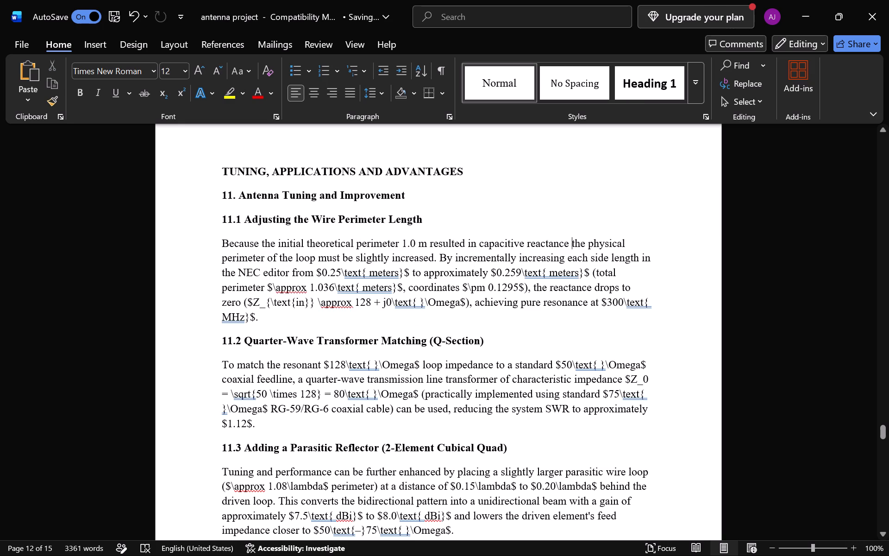
Reduce the approximate side length in section 11.1 to plain 0.259, deleting its dollar signs and \text{ meters} markup.
{"action": "left_click_drag", "start_coordinate": [590, 272], "coordinate": [570, 272]}
{"action": "left_click_drag", "start_coordinate": [570, 272], "coordinate": [535, 272]}
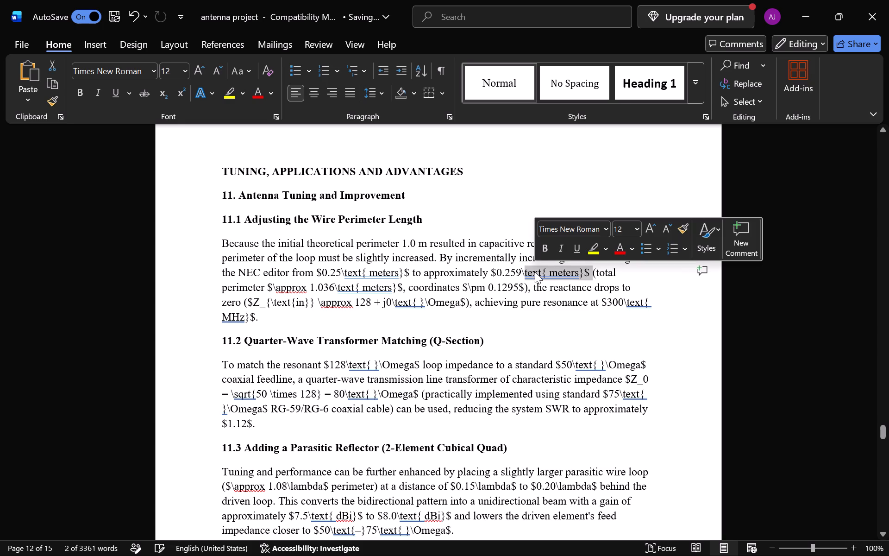
{"action": "key", "text": "BackSpace"}
{"action": "key", "text": "BackSpace"}
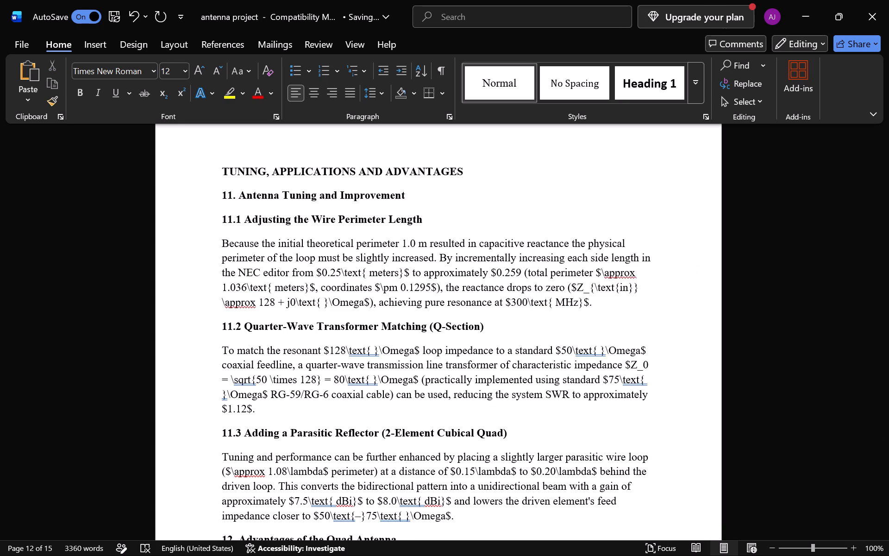
{"action": "key", "text": "Left"}
{"action": "key", "text": "Left"}
{"action": "key", "text": "Left"}
{"action": "key", "text": "Left"}
{"action": "key", "text": "Left"}
{"action": "key", "text": "BackSpace"}
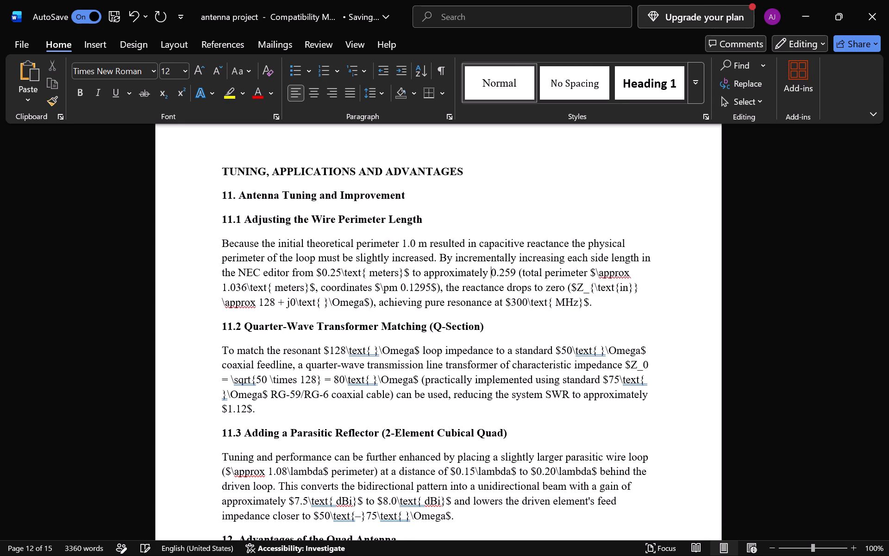
Remove the $\approx markup before 1.036 in the total perimeter note of section 11.1.
{"action": "left_click", "coordinate": [643, 278]}
{"action": "key", "text": "BackSpace"}
{"action": "key", "text": "BackSpace"}
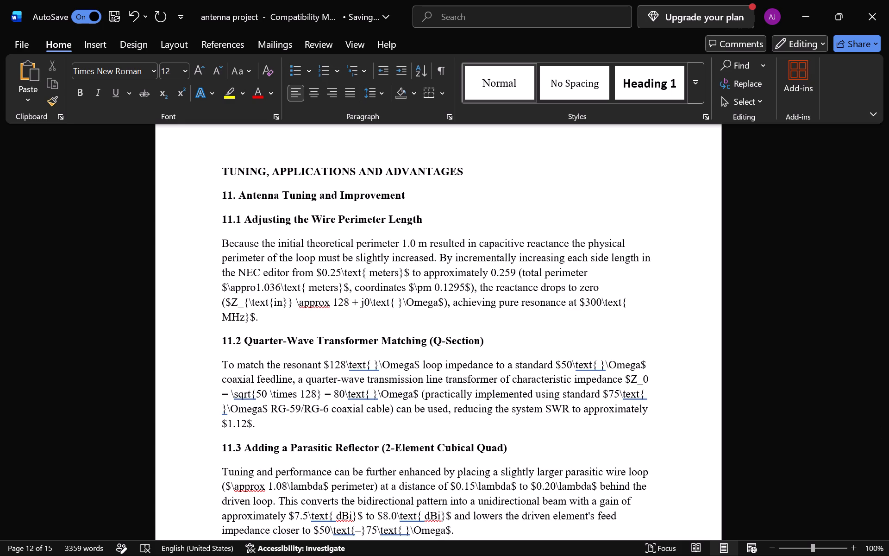
{"action": "key", "text": "BackSpace"}
{"action": "key", "text": "BackSpace"}
{"action": "key", "text": "BackSpace"}
{"action": "key", "text": "BackSpace"}
{"action": "key", "text": "BackSpace"}
{"action": "key", "text": "BackSpace"}
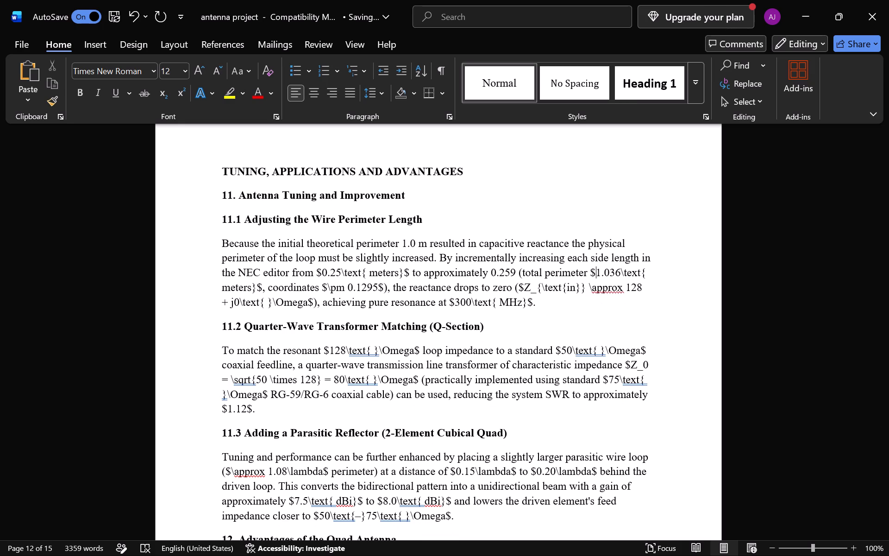
{"action": "key", "text": "BackSpace"}
Delete the \text{ markup between 1.036 and meters in the total perimeter note.
{"action": "key", "text": "Right"}
{"action": "key", "text": "Right"}
{"action": "key", "text": "Right"}
{"action": "key", "text": "Right"}
{"action": "key", "text": "Right"}
{"action": "key", "text": "Right"}
{"action": "key", "text": "Right"}
{"action": "key", "text": "Right"}
{"action": "key", "text": "Right"}
{"action": "key", "text": "Right"}
{"action": "key", "text": "Right"}
{"action": "key", "text": "BackSpace"}
{"action": "key", "text": "BackSpace"}
{"action": "key", "text": "BackSpace"}
{"action": "key", "text": "BackSpace"}
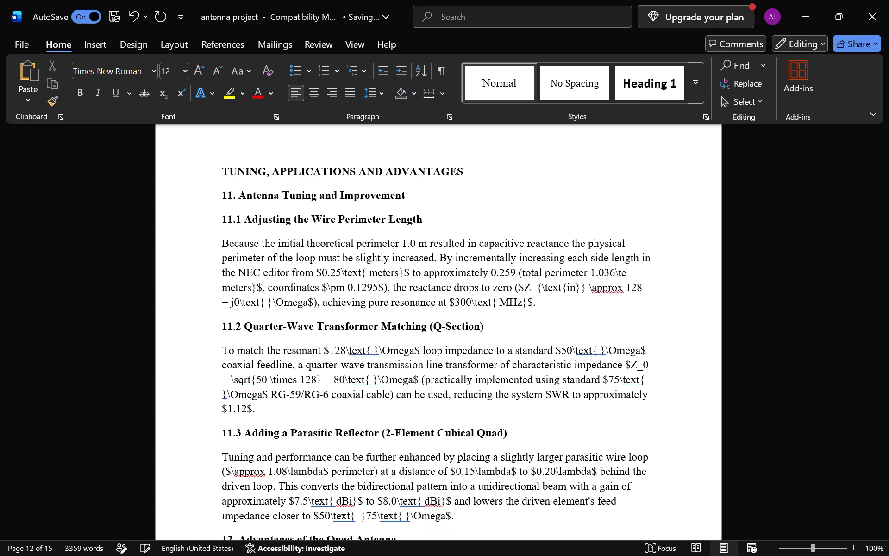
{"action": "key", "text": "BackSpace"}
{"action": "key", "text": "BackSpace"}
Replace the $Z_{\text{in}} \approx markup before 128 + j0 in section 11.1 with plain Z_in.
{"action": "key", "text": "Down"}
{"action": "key", "text": "Right"}
{"action": "key", "text": "BackSpace"}
{"action": "key", "text": "BackSpace"}
{"action": "key", "text": "BackSpace"}
{"action": "key", "text": "BackSpace"}
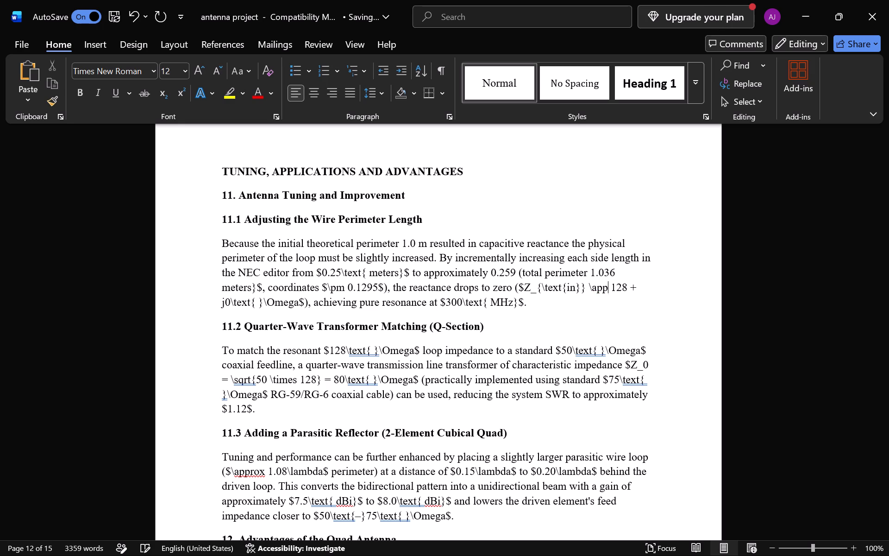
{"action": "key", "text": "BackSpace"}
{"action": "key", "text": "BackSpace"}
{"action": "key", "text": "BackSpace"}
{"action": "key", "text": "BackSpace"}
{"action": "key", "text": "BackSpace"}
{"action": "key", "text": "BackSpace"}
{"action": "key", "text": "BackSpace"}
{"action": "key", "text": "BackSpace"}
{"action": "key", "text": "BackSpace"}
{"action": "key", "text": "BackSpace"}
{"action": "key", "text": "BackSpace"}
{"action": "key", "text": "BackSpace"}
{"action": "key", "text": "BackSpace"}
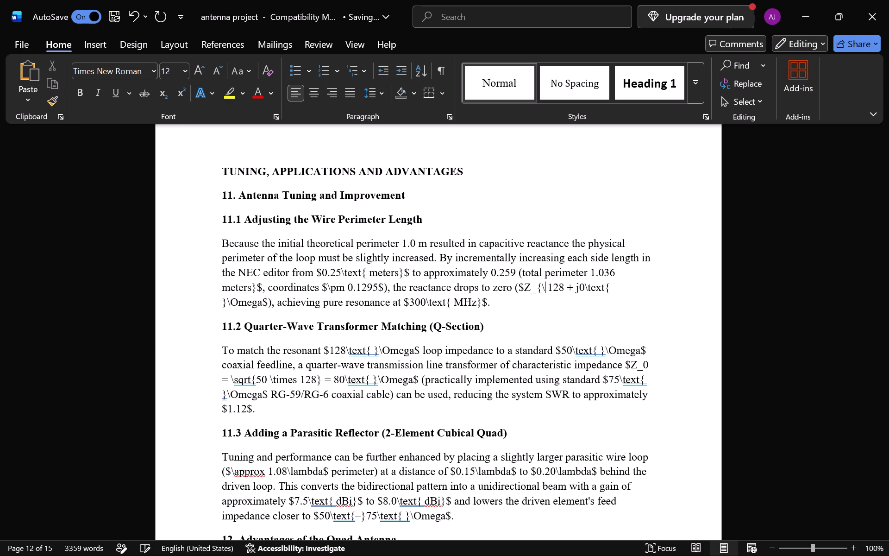
{"action": "key", "text": "BackSpace"}
{"action": "key", "text": "BackSpace"}
{"action": "key", "text": "BackSpace"}
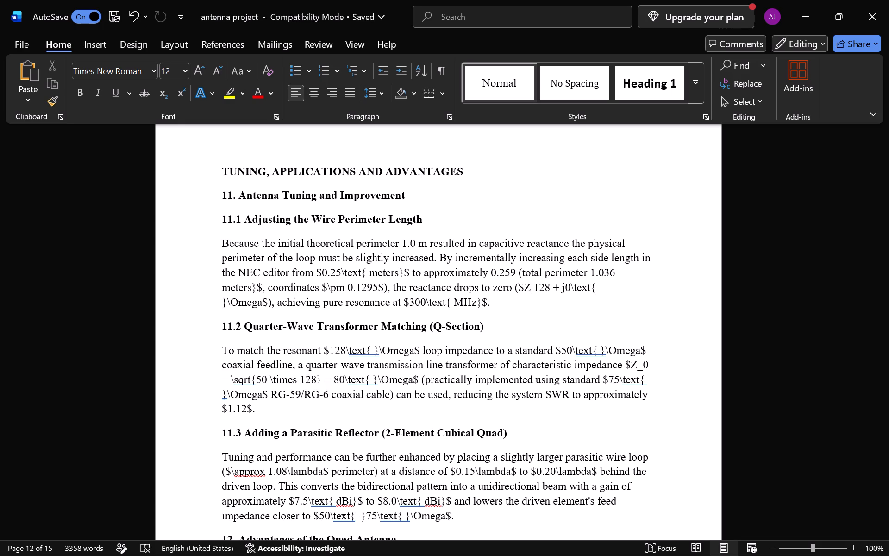
{"action": "key", "text": "shift+underscore"}
{"action": "type", "text": "in"}
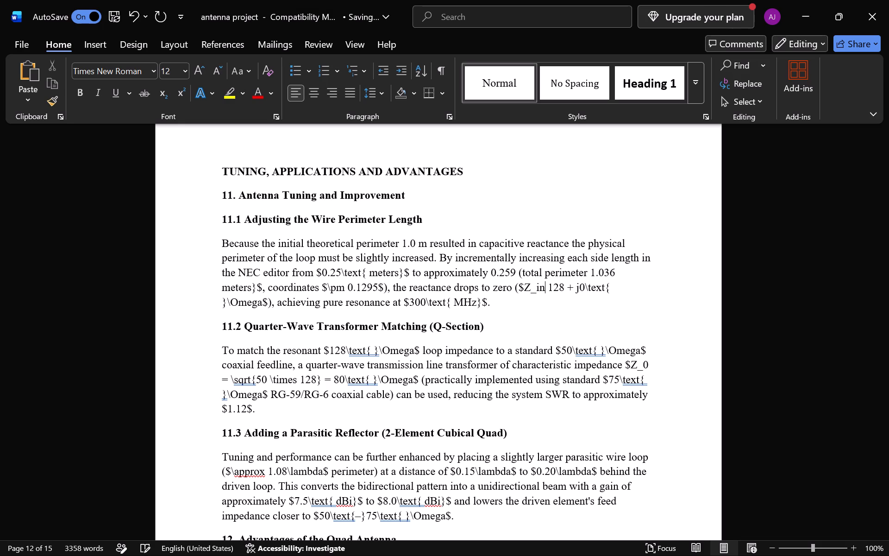
{"action": "left_click", "coordinate": [526, 289]}
{"action": "key", "text": "BackSpace"}
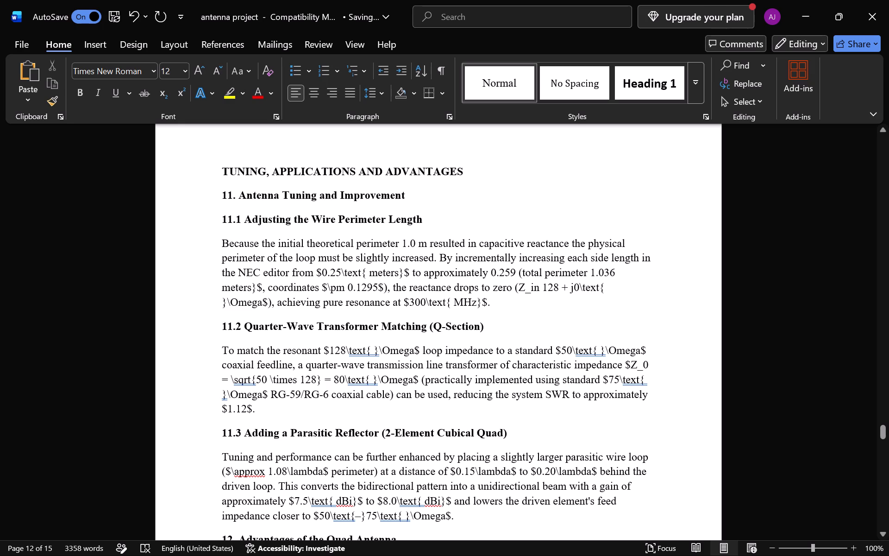
Delete the closing dollar sign and the \text command from the 300 MHz resonance value in section 11.1, keeping its braces.
{"action": "left_click", "coordinate": [489, 304]}
{"action": "key", "text": "Left"}
{"action": "key", "text": "BackSpace"}
{"action": "key", "text": "Left"}
{"action": "key", "text": "Left"}
{"action": "key", "text": "Left"}
{"action": "key", "text": "Left"}
{"action": "key", "text": "Left"}
{"action": "key", "text": "Left"}
{"action": "key", "text": "BackSpace"}
{"action": "key", "text": "BackSpace"}
{"action": "key", "text": "BackSpace"}
{"action": "key", "text": "BackSpace"}
{"action": "key", "text": "BackSpace"}
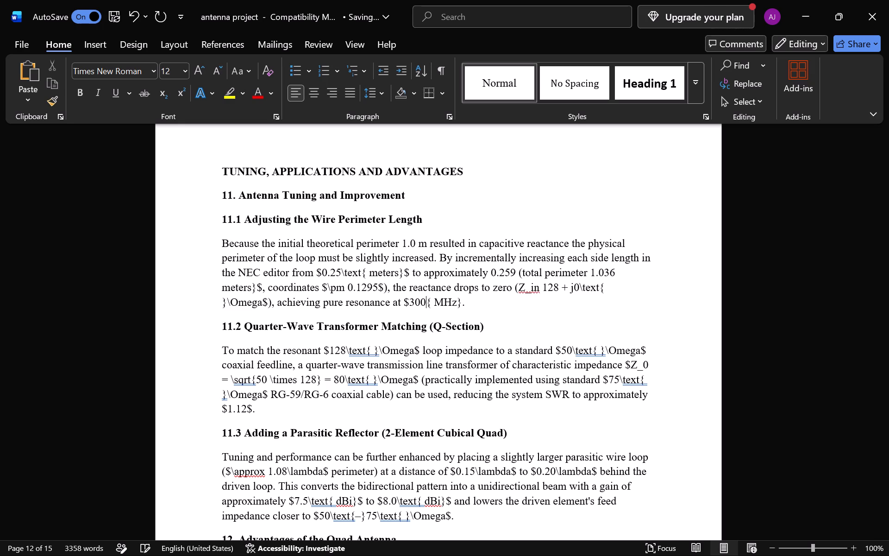
Delete the opening dollar sign before 300 in the resonance frequency of section 11.1.
{"action": "key", "text": "Left"}
{"action": "key", "text": "Left"}
{"action": "key", "text": "Left"}
{"action": "key", "text": "Left"}
{"action": "key", "text": "Right"}
{"action": "key", "text": "BackSpace"}
Remove the \text{ }\ markup between j0 and Omega in the Z_in value of section 11.1.
{"action": "left_click", "coordinate": [614, 295]}
{"action": "left_click", "coordinate": [614, 291]}
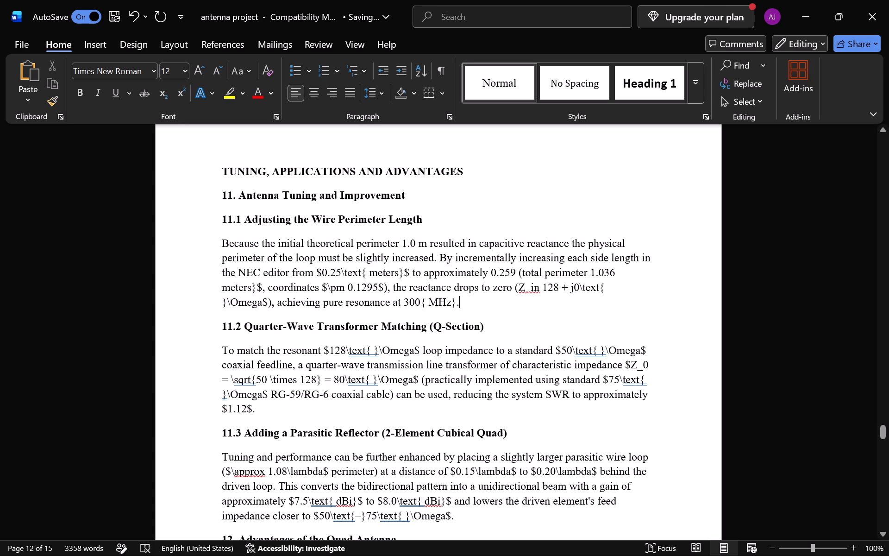
{"action": "key", "text": "BackSpace"}
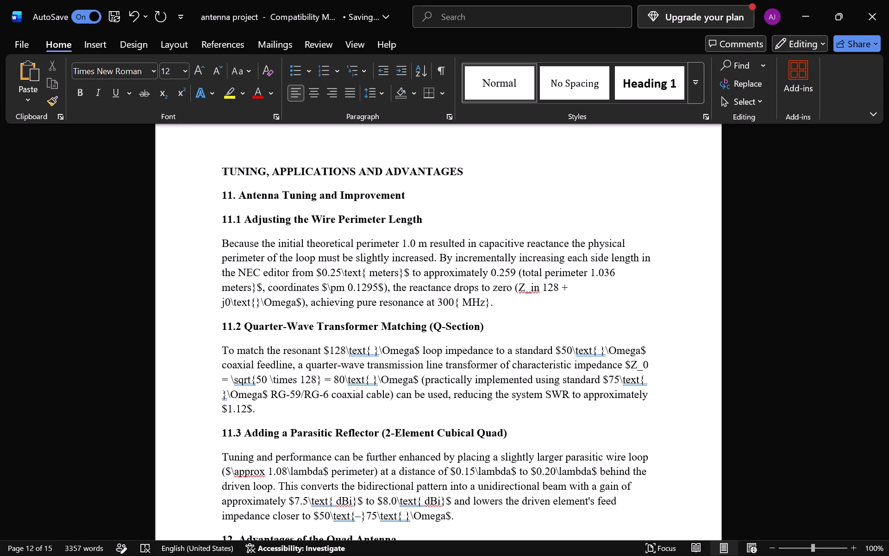
{"action": "key", "text": "Right"}
{"action": "key", "text": "BackSpace"}
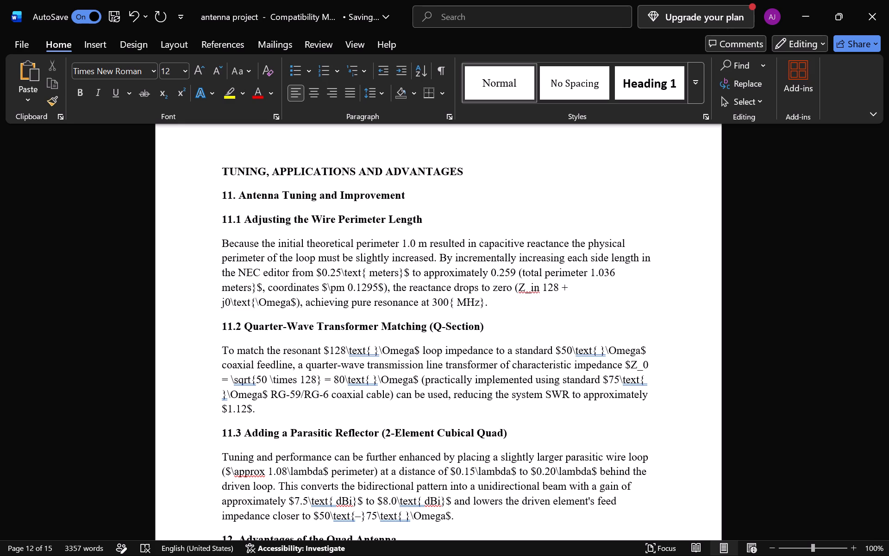
{"action": "key", "text": "Right"}
{"action": "key", "text": "BackSpace"}
{"action": "key", "text": "BackSpace"}
{"action": "key", "text": "BackSpace"}
{"action": "key", "text": "BackSpace"}
{"action": "key", "text": "BackSpace"}
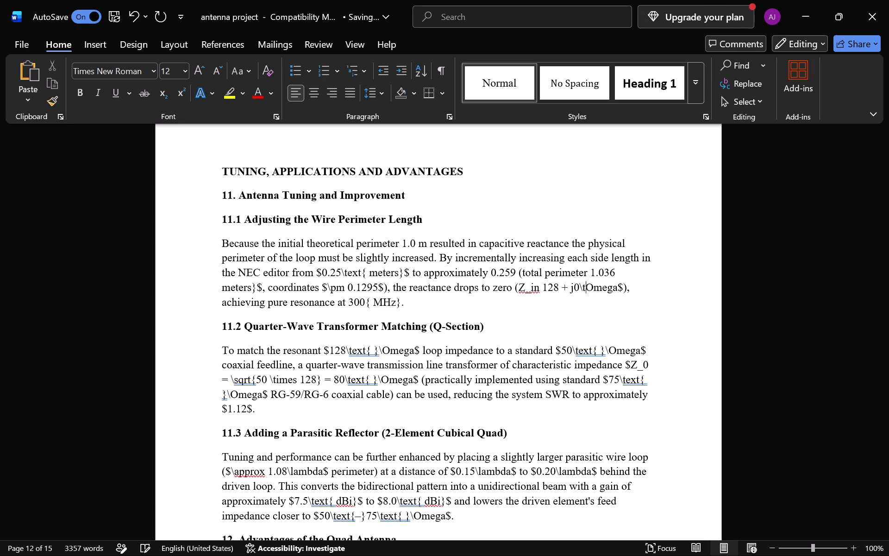
{"action": "key", "text": "BackSpace"}
{"action": "key", "text": "BackSpace"}
Delete the dollar sign after Omega in the Z_in value of section 11.1.
{"action": "key", "text": "Right"}
{"action": "key", "text": "Right"}
{"action": "key", "text": "Right"}
{"action": "key", "text": "Right"}
{"action": "key", "text": "Right"}
{"action": "key", "text": "Right"}
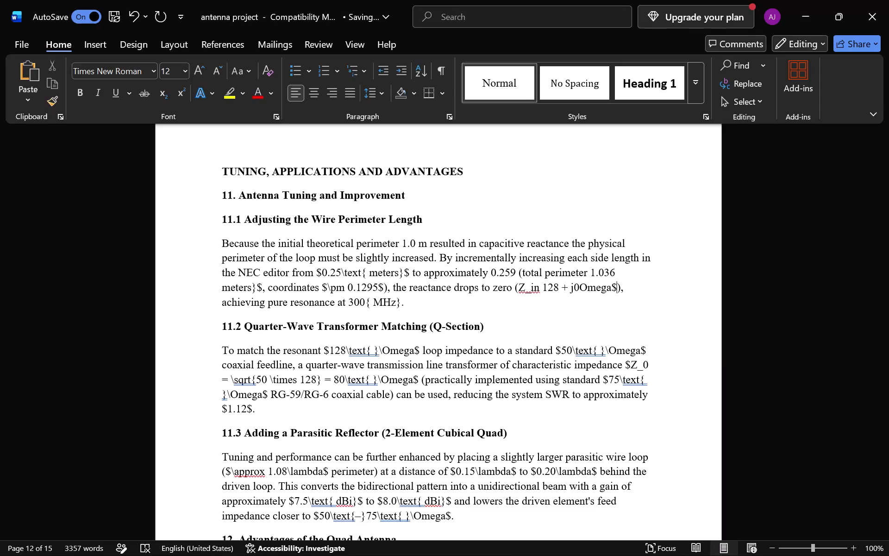
{"action": "key", "text": "Right"}
{"action": "key", "text": "Left"}
{"action": "key", "text": "BackSpace"}
Convert the resonant loop impedance in section 11.2 to plain 128w, replacing its \text{ }\Omega markup and deleting the dollar signs.
{"action": "left_click_drag", "start_coordinate": [422, 349], "coordinate": [369, 351]}
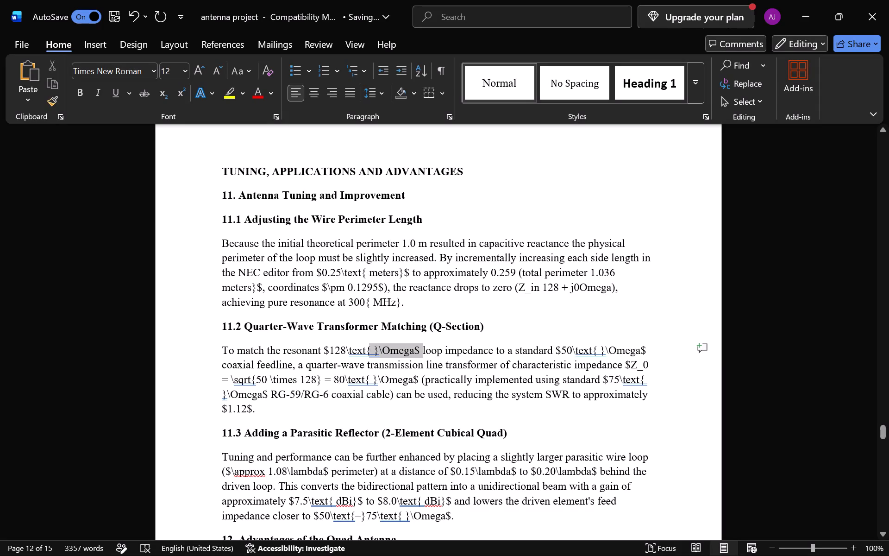
{"action": "left_click_drag", "start_coordinate": [369, 351], "coordinate": [361, 352]}
{"action": "key", "text": "BackSpace"}
{"action": "key", "text": "BackSpace"}
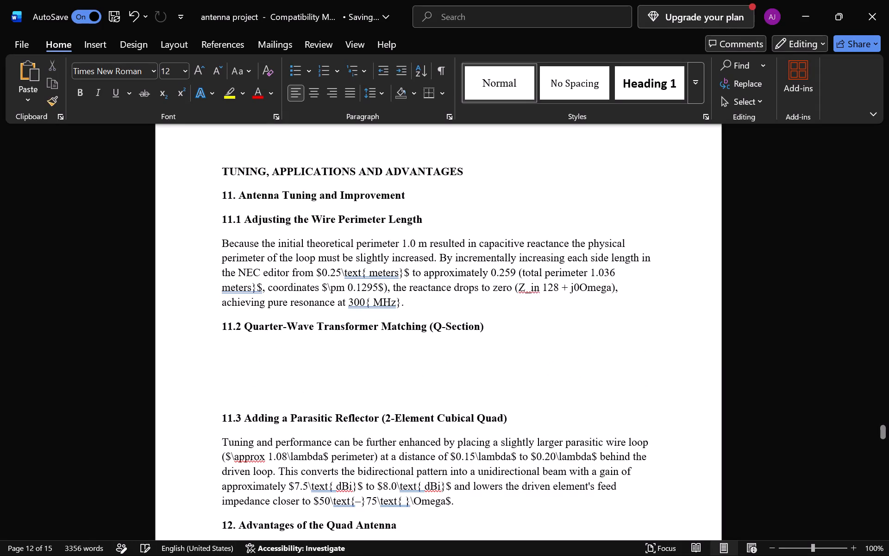
{"action": "key", "text": "w"}
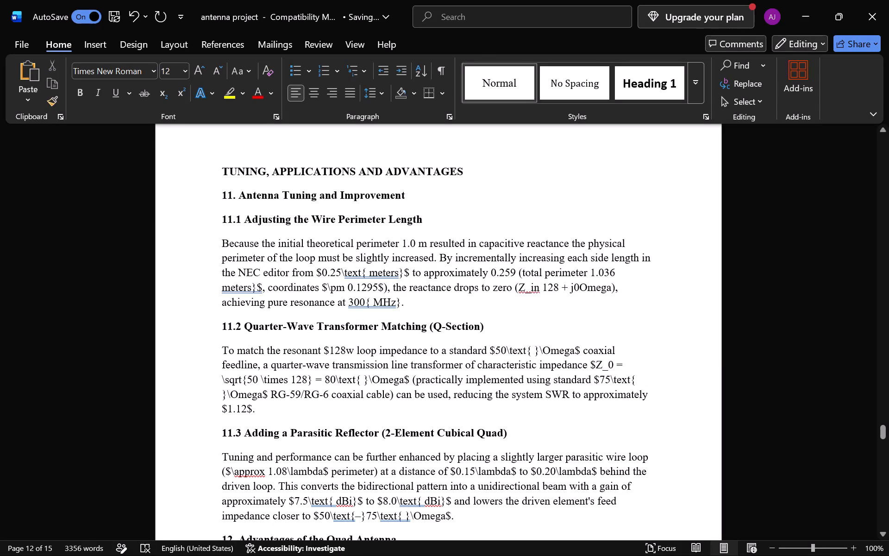
{"action": "left_click", "coordinate": [328, 350]}
{"action": "key", "text": "BackSpace"}
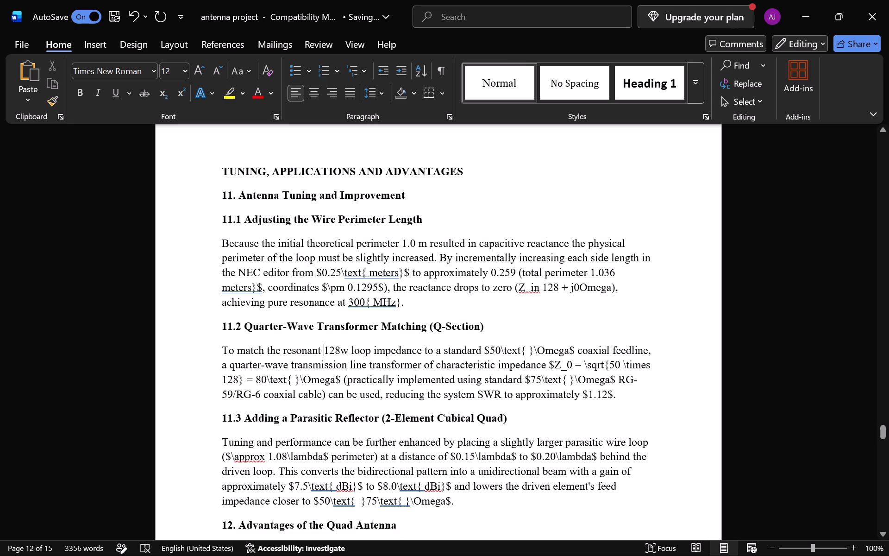
Convert the standard coaxial feedline impedance in section 11.2 to plain 50w, replacing its \text{ }\Omega markup and deleting the dollar signs.
{"action": "left_click", "coordinate": [576, 353]}
{"action": "key", "text": "BackSpace"}
{"action": "key", "text": "BackSpace"}
{"action": "key", "text": "BackSpace"}
{"action": "key", "text": "BackSpace"}
{"action": "key", "text": "BackSpace"}
{"action": "key", "text": "BackSpace"}
{"action": "key", "text": "BackSpace"}
{"action": "key", "text": "BackSpace"}
{"action": "key", "text": "BackSpace"}
{"action": "key", "text": "BackSpace"}
{"action": "key", "text": "BackSpace"}
{"action": "key", "text": "BackSpace"}
{"action": "key", "text": "BackSpace"}
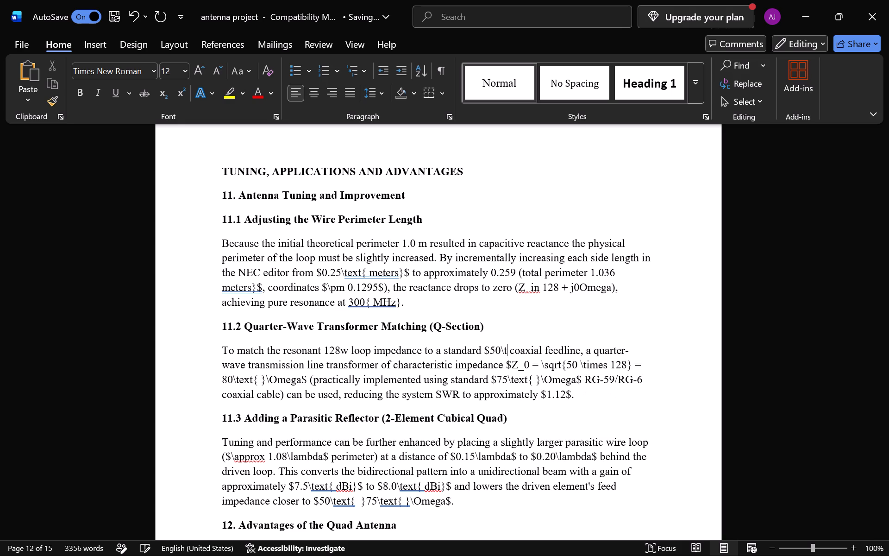
{"action": "key", "text": "BackSpace"}
{"action": "key", "text": "BackSpace"}
{"action": "key", "text": "w"}
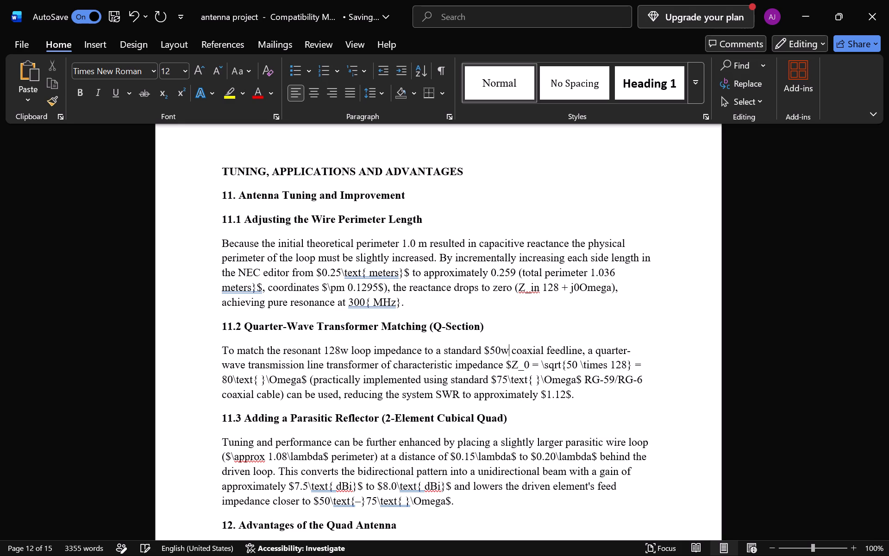
{"action": "key", "text": "Left"}
{"action": "key", "text": "Left"}
{"action": "key", "text": "Left"}
{"action": "key", "text": "BackSpace"}
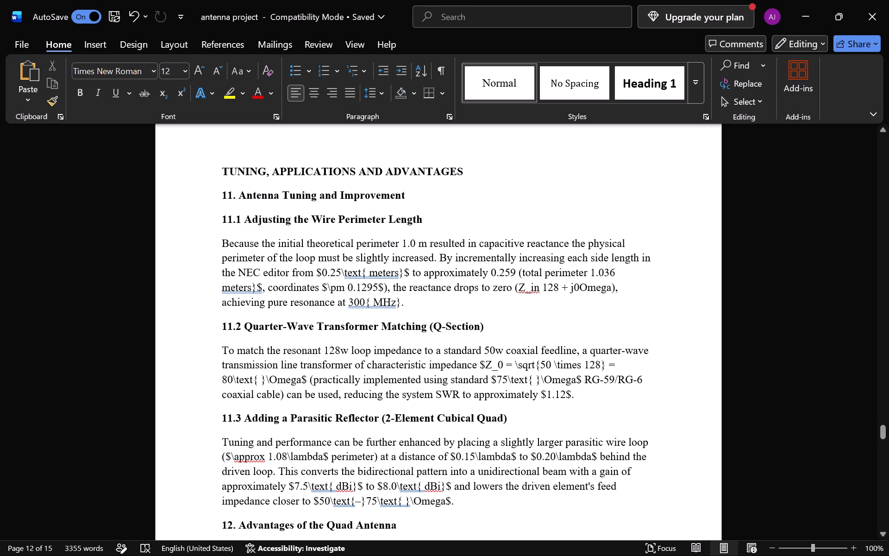
Delete the dollar sign before the 1.12 SWR value at the end of section 11.2.
{"action": "left_click", "coordinate": [545, 395]}
{"action": "key", "text": "BackSpace"}
Strip the { }\Omega$ markup and the leading dollar sign from the 75 ohm cable value in section 11.2, keeping a space before RG-59/RG-6.
{"action": "left_click_drag", "start_coordinate": [581, 384], "coordinate": [534, 378]}
{"action": "key", "text": "BackSpace"}
{"action": "key", "text": "space"}
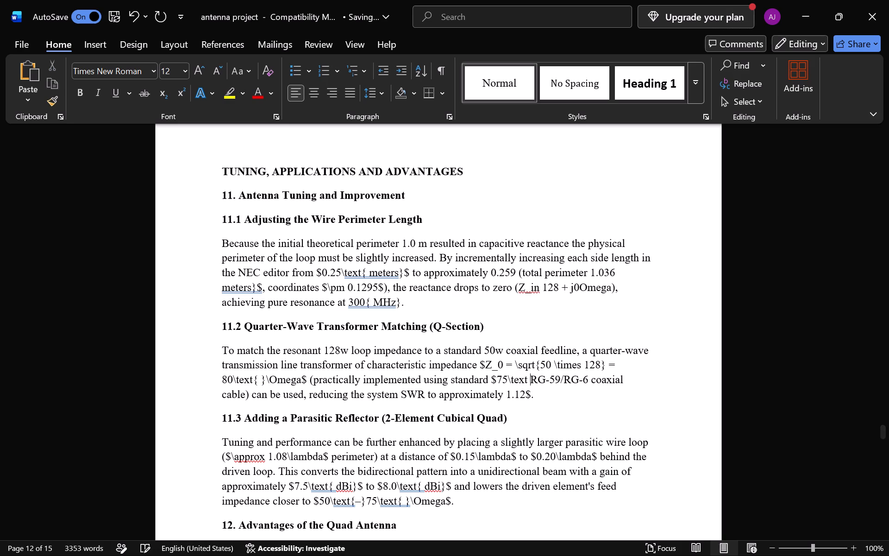
{"action": "left_click", "coordinate": [495, 382]}
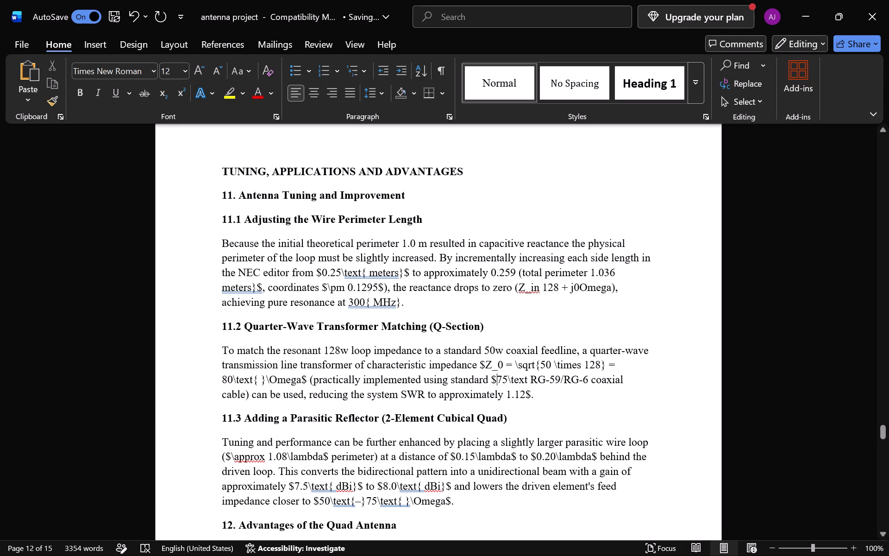
{"action": "key", "text": "BackSpace"}
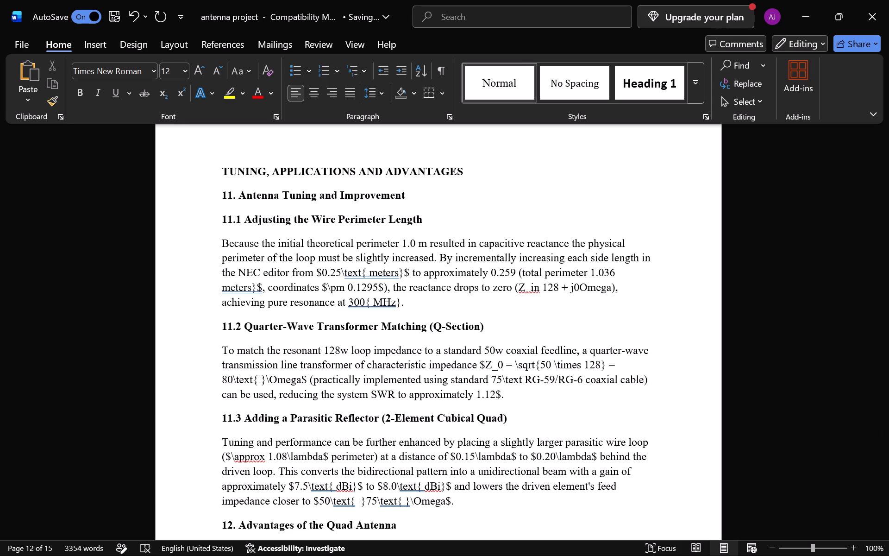
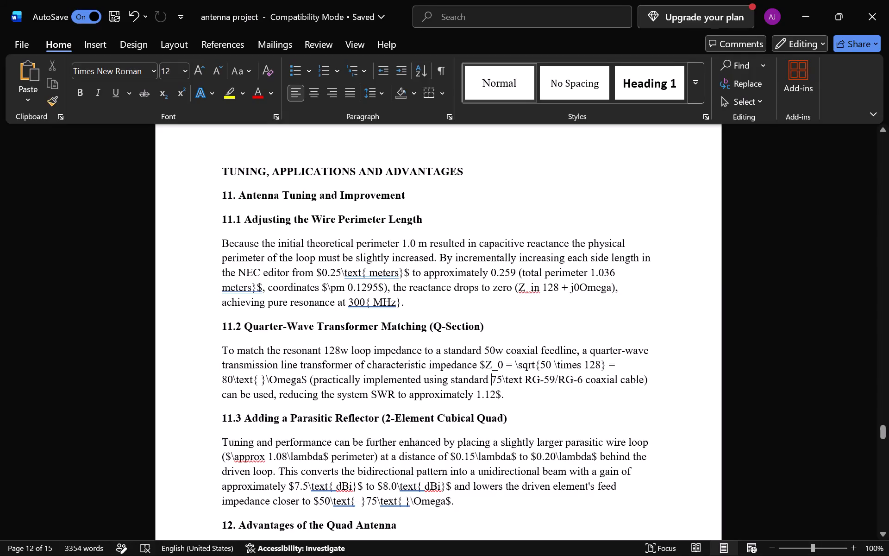
Remove the curly braces around MHz at the end of section 11.1 so the resonance frequency reads 300 MHz.
{"action": "left_click", "coordinate": [405, 302]}
{"action": "key", "text": "Left"}
{"action": "key", "text": "BackSpace"}
{"action": "key", "text": "Left"}
{"action": "key", "text": "Left"}
{"action": "key", "text": "Left"}
{"action": "key", "text": "Left"}
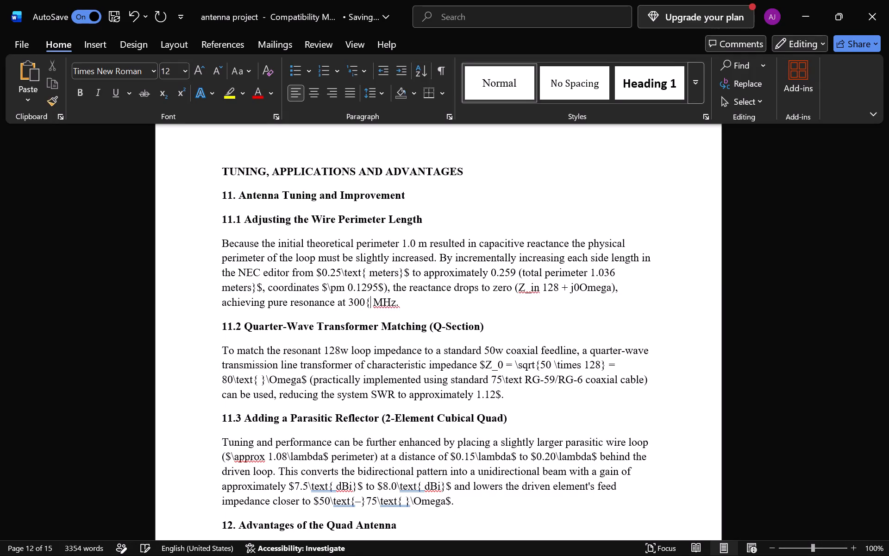
{"action": "key", "text": "BackSpace"}
{"action": "key", "text": "BackSpace"}
{"action": "key", "text": "0"}
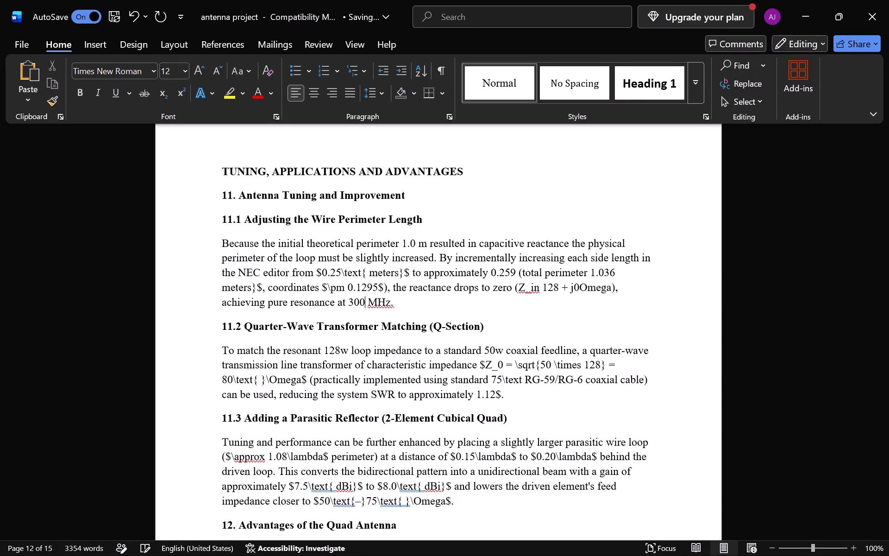
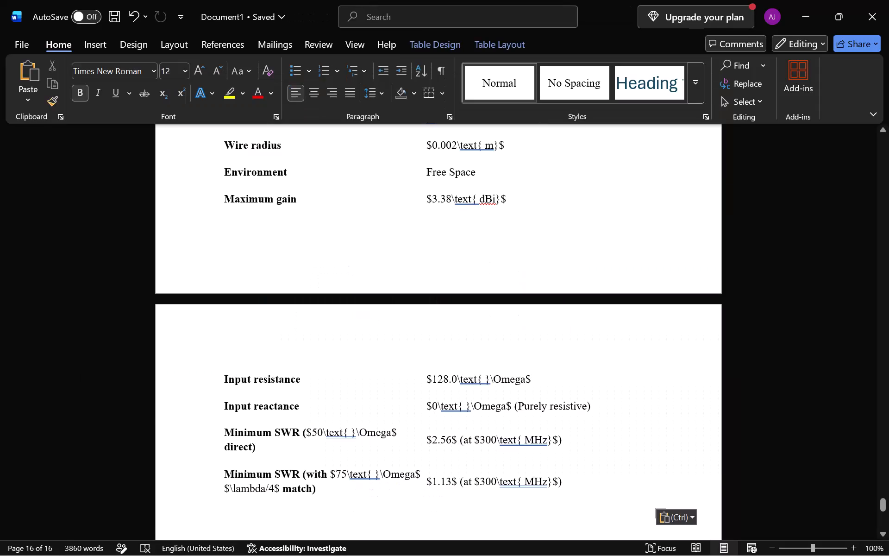
Return to the beginning of the quad antenna report and close the Document1 window.
{"action": "scroll", "coordinate": [349, 262], "scroll_direction": "up", "scroll_amount": 11}
{"action": "scroll", "coordinate": [349, 262], "scroll_direction": "up", "scroll_amount": 12}
{"action": "scroll", "coordinate": [349, 262], "scroll_direction": "up", "scroll_amount": 11}
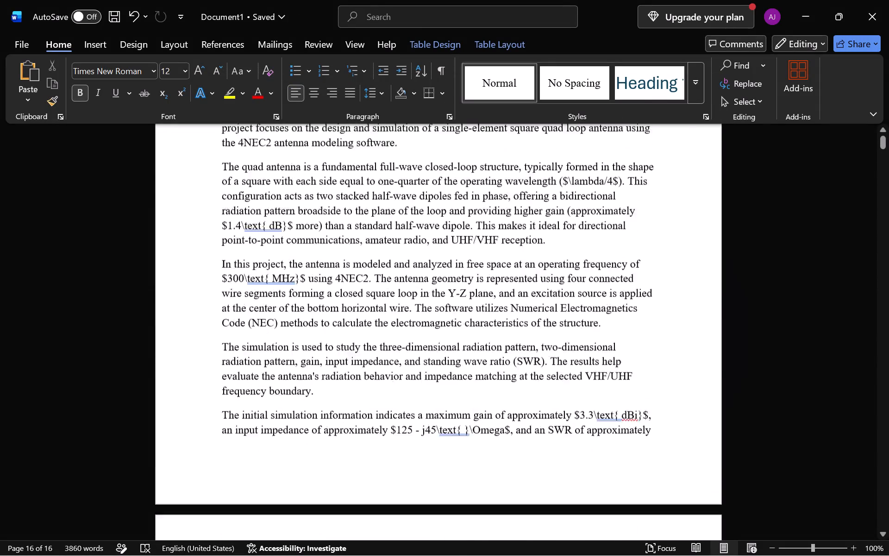
{"action": "left_click", "coordinate": [888, 0]}
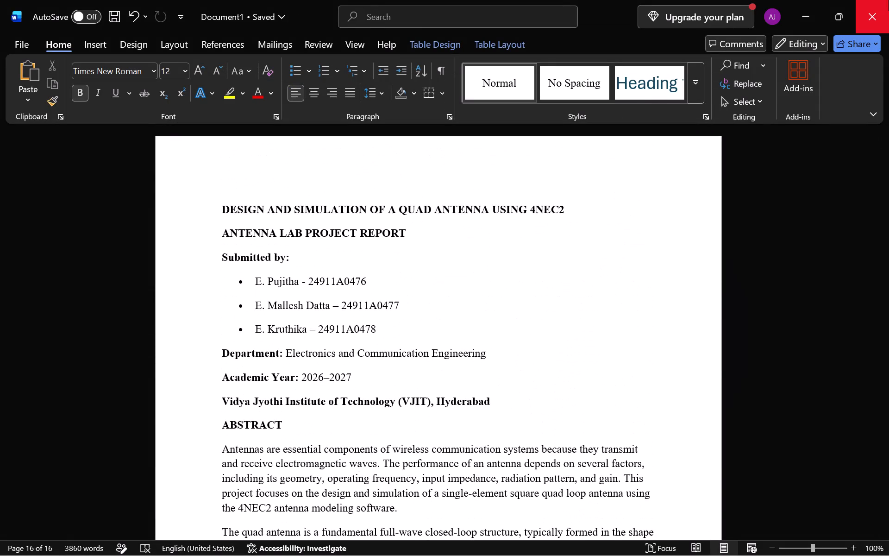
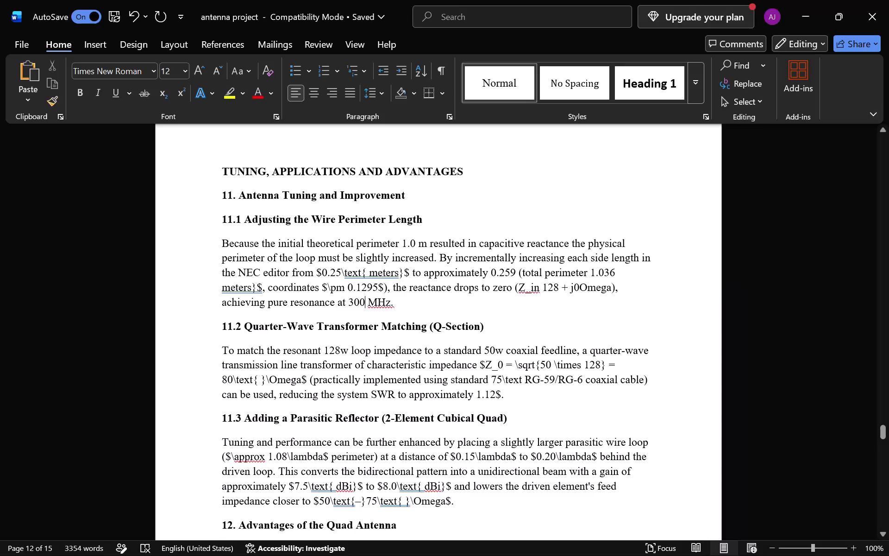
Reduce the coordinates value in section 11.1 to plain 0.1295, removing its LaTeX markup and the closing parenthesis.
{"action": "left_click", "coordinate": [388, 290]}
{"action": "key", "text": "BackSpace"}
{"action": "key", "text": "BackSpace"}
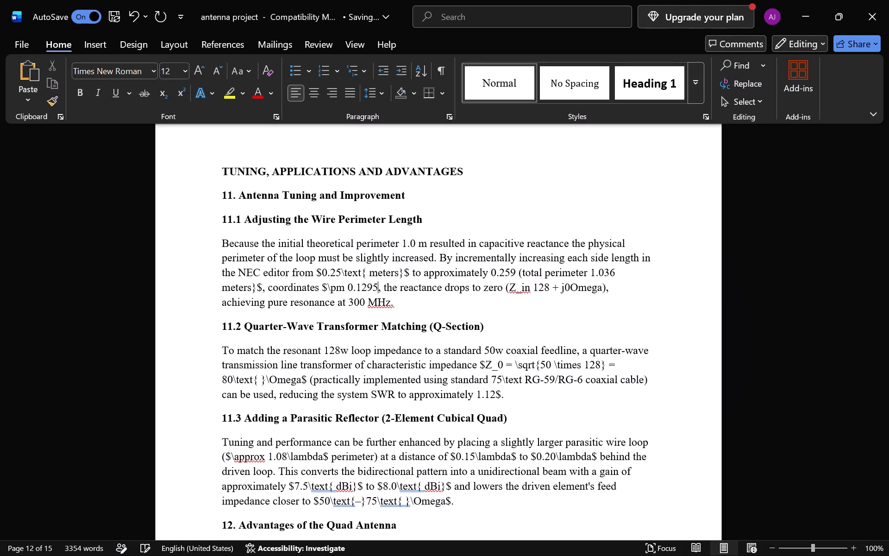
{"action": "key", "text": "Left"}
{"action": "key", "text": "Left"}
{"action": "key", "text": "Left"}
{"action": "key", "text": "Left"}
{"action": "key", "text": "Left"}
{"action": "key", "text": "Left"}
{"action": "key", "text": "Left"}
{"action": "key", "text": "BackSpace"}
{"action": "key", "text": "BackSpace"}
{"action": "key", "text": "BackSpace"}
{"action": "key", "text": "BackSpace"}
Reduce the starting side length in section 11.1 to plain 0.25, removing the LaTeX markup and the meters unit.
{"action": "key", "text": "Up"}
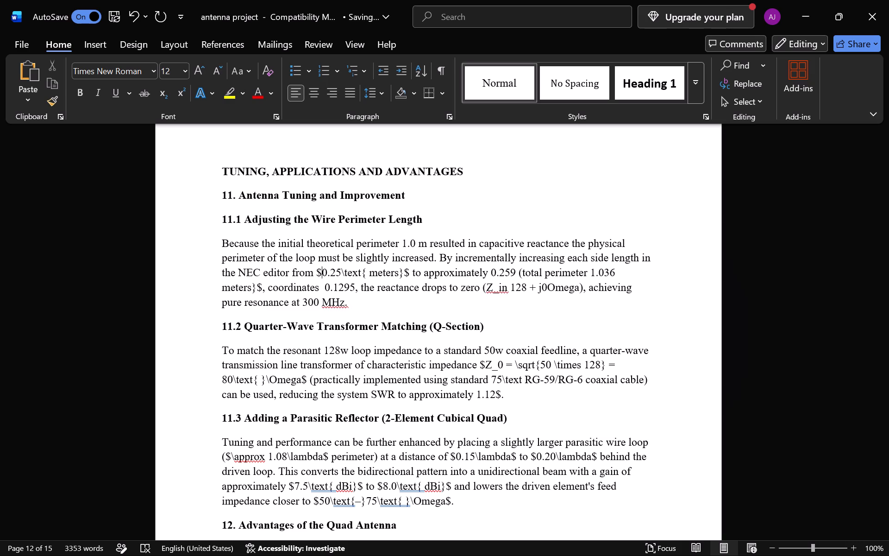
{"action": "key", "text": "Right"}
{"action": "key", "text": "Right"}
{"action": "key", "text": "Right"}
{"action": "key", "text": "Right"}
{"action": "key", "text": "Right"}
{"action": "key", "text": "Right"}
{"action": "key", "text": "Right"}
{"action": "key", "text": "Right"}
{"action": "key", "text": "Right"}
{"action": "key", "text": "Right"}
{"action": "key", "text": "Right"}
{"action": "key", "text": "Right"}
{"action": "key", "text": "Right"}
{"action": "key", "text": "BackSpace"}
{"action": "key", "text": "Right"}
{"action": "key", "text": "Right"}
{"action": "key", "text": "Right"}
{"action": "key", "text": "Right"}
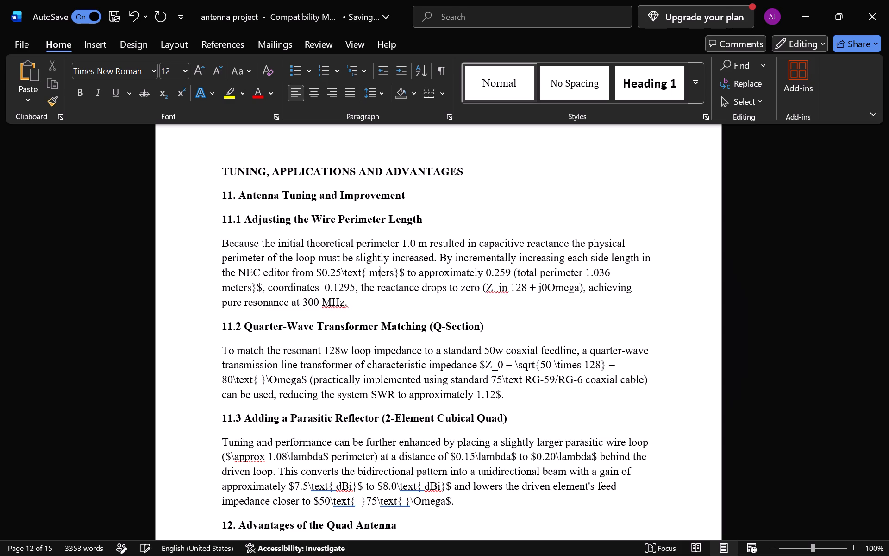
{"action": "key", "text": "Right"}
{"action": "key", "text": "Right"}
{"action": "key", "text": "BackSpace"}
{"action": "key", "text": "BackSpace"}
{"action": "key", "text": "BackSpace"}
{"action": "key", "text": "BackSpace"}
{"action": "key", "text": "BackSpace"}
{"action": "key", "text": "BackSpace"}
{"action": "key", "text": "BackSpace"}
{"action": "key", "text": "BackSpace"}
{"action": "key", "text": "BackSpace"}
{"action": "key", "text": "BackSpace"}
{"action": "key", "text": "BackSpace"}
{"action": "key", "text": "BackSpace"}
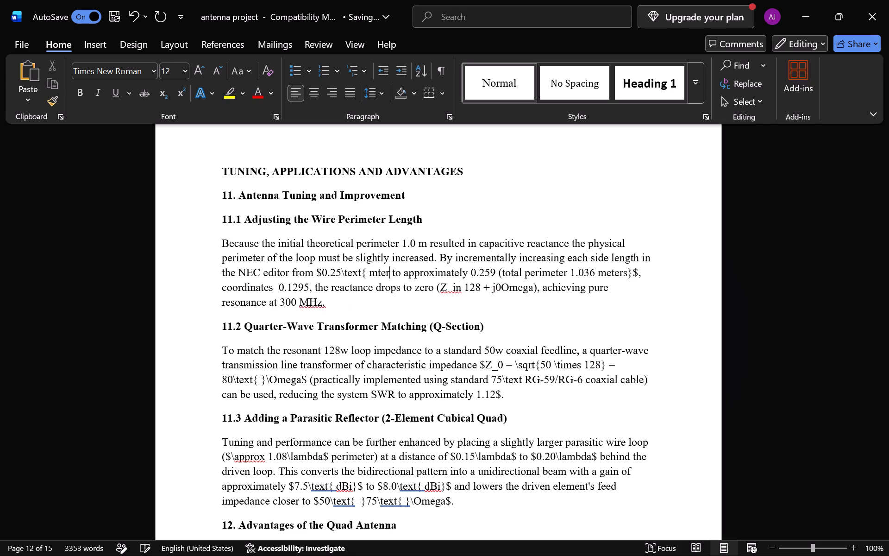
{"action": "key", "text": "BackSpace"}
{"action": "key", "text": "BackSpace"}
{"action": "key", "text": "Left"}
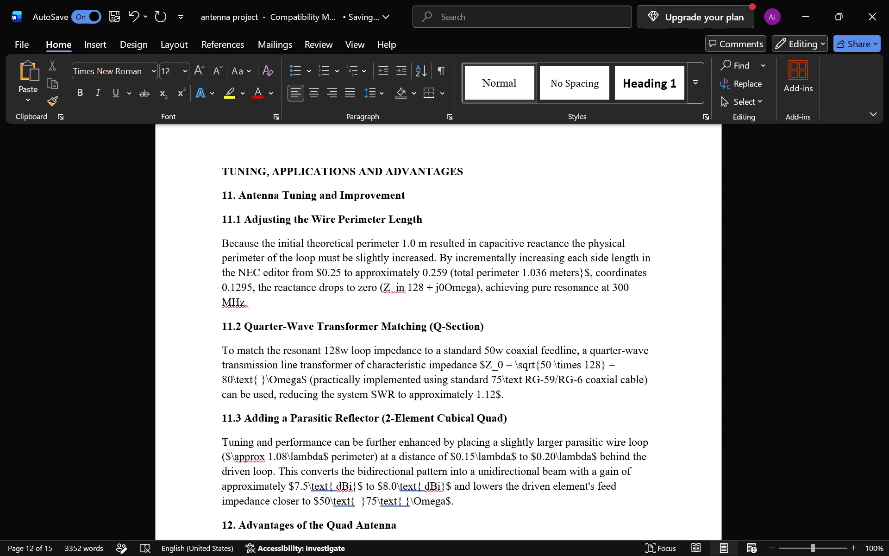
{"action": "key", "text": "Left"}
{"action": "key", "text": "Left"}
{"action": "key", "text": "Left"}
{"action": "key", "text": "BackSpace"}
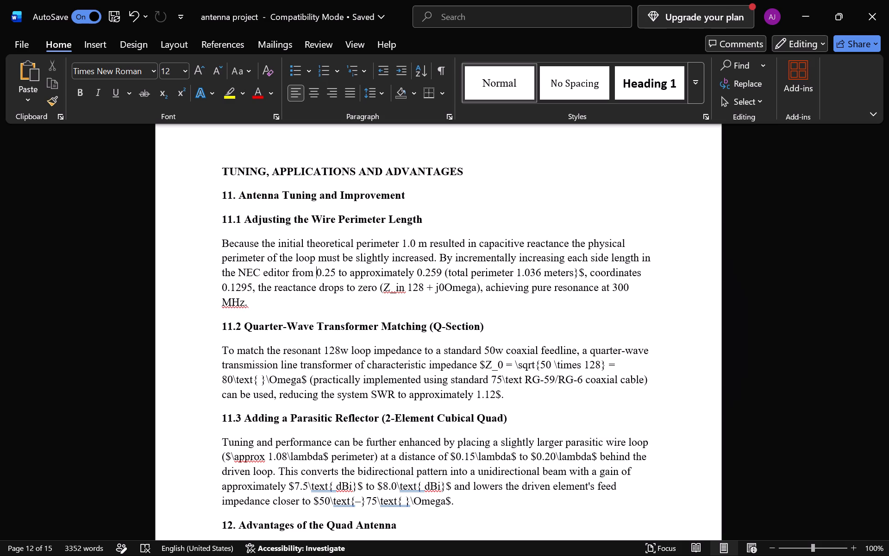
Remove the leftover brace and dollar sign after "1.036 meters" in section 11.1.
{"action": "key", "text": "Up"}
{"action": "key", "text": "Right"}
{"action": "key", "text": "Right"}
{"action": "key", "text": "Right"}
{"action": "key", "text": "Right"}
{"action": "key", "text": "Right"}
{"action": "key", "text": "Right"}
{"action": "key", "text": "Right"}
{"action": "key", "text": "Right"}
{"action": "key", "text": "Right"}
{"action": "key", "text": "Right"}
{"action": "key", "text": "Right"}
{"action": "key", "text": "Right"}
{"action": "key", "text": "Right"}
{"action": "key", "text": "Right"}
{"action": "key", "text": "Right"}
{"action": "key", "text": "Right"}
{"action": "key", "text": "Right"}
{"action": "key", "text": "Right"}
{"action": "key", "text": "Right"}
{"action": "key", "text": "Right"}
{"action": "key", "text": "Down"}
{"action": "key", "text": "Right"}
{"action": "key", "text": "BackSpace"}
{"action": "key", "text": "BackSpace"}
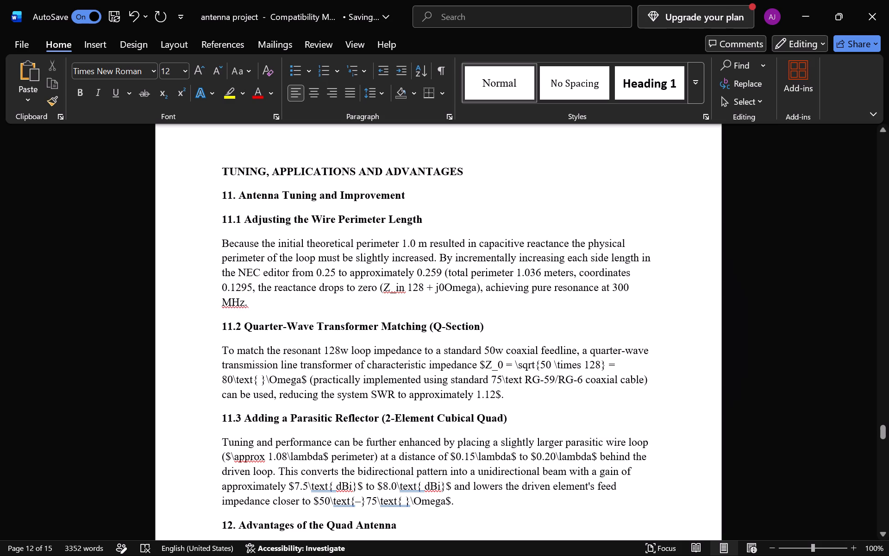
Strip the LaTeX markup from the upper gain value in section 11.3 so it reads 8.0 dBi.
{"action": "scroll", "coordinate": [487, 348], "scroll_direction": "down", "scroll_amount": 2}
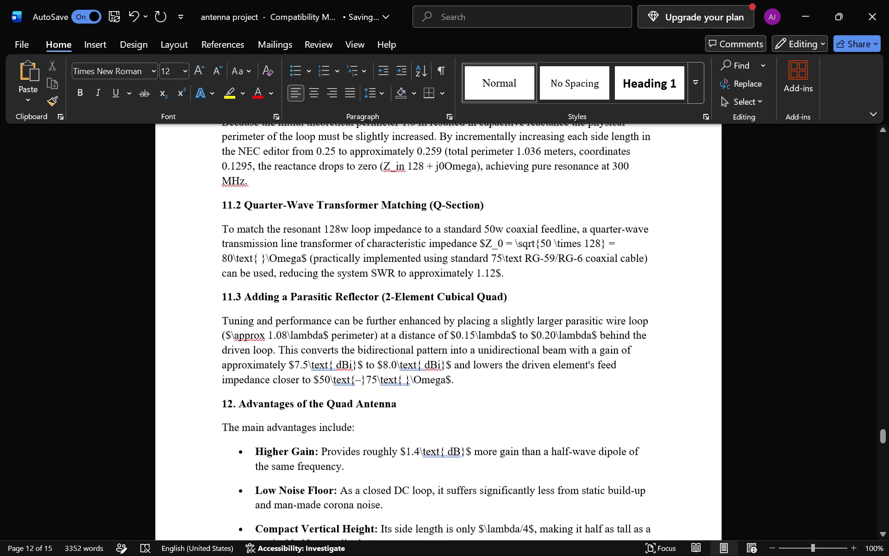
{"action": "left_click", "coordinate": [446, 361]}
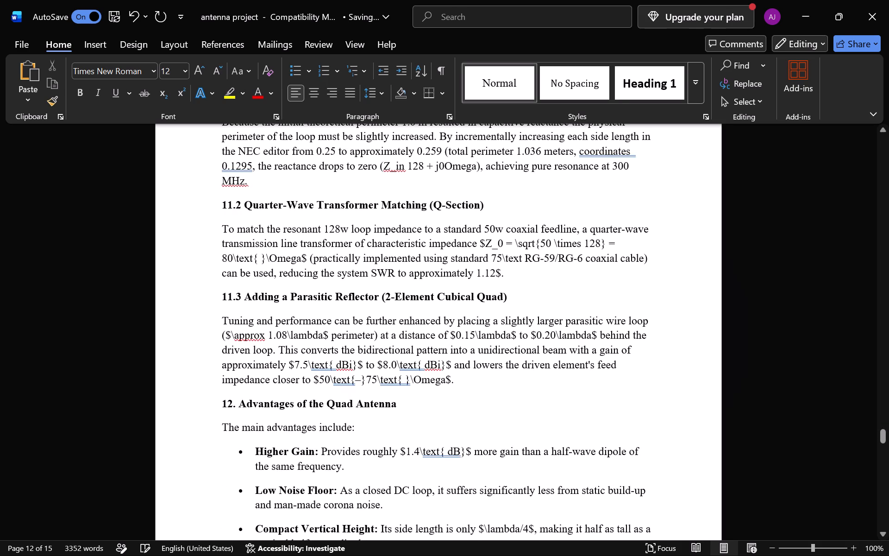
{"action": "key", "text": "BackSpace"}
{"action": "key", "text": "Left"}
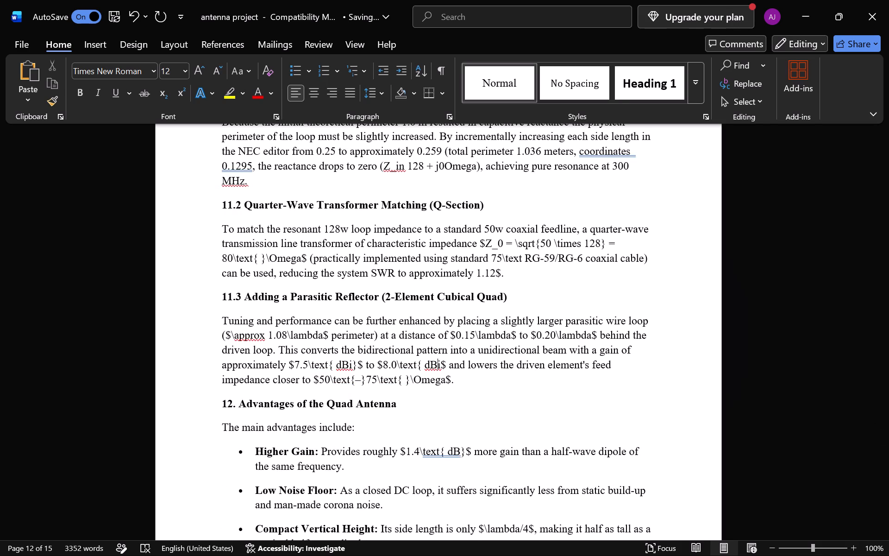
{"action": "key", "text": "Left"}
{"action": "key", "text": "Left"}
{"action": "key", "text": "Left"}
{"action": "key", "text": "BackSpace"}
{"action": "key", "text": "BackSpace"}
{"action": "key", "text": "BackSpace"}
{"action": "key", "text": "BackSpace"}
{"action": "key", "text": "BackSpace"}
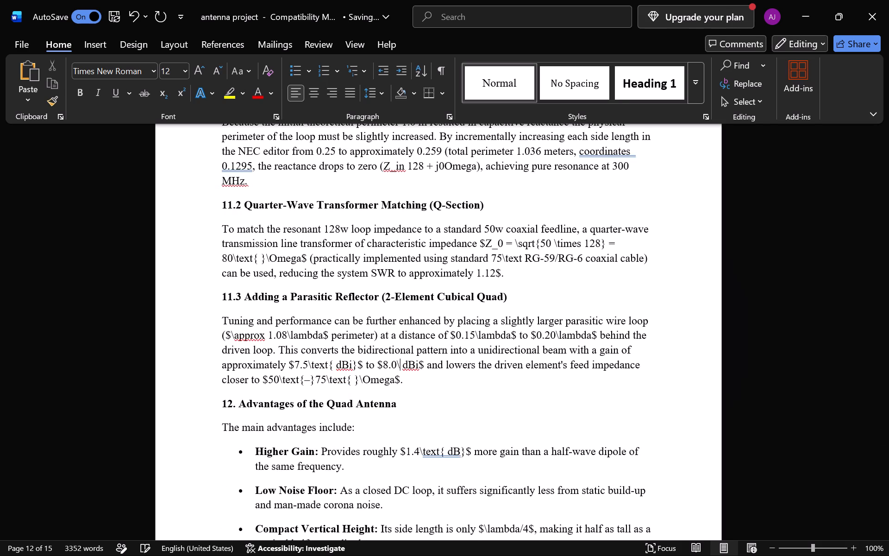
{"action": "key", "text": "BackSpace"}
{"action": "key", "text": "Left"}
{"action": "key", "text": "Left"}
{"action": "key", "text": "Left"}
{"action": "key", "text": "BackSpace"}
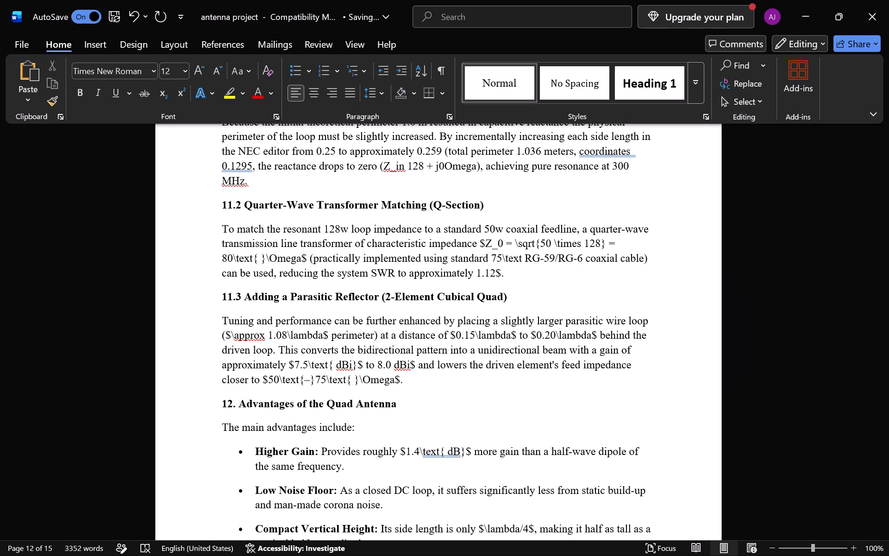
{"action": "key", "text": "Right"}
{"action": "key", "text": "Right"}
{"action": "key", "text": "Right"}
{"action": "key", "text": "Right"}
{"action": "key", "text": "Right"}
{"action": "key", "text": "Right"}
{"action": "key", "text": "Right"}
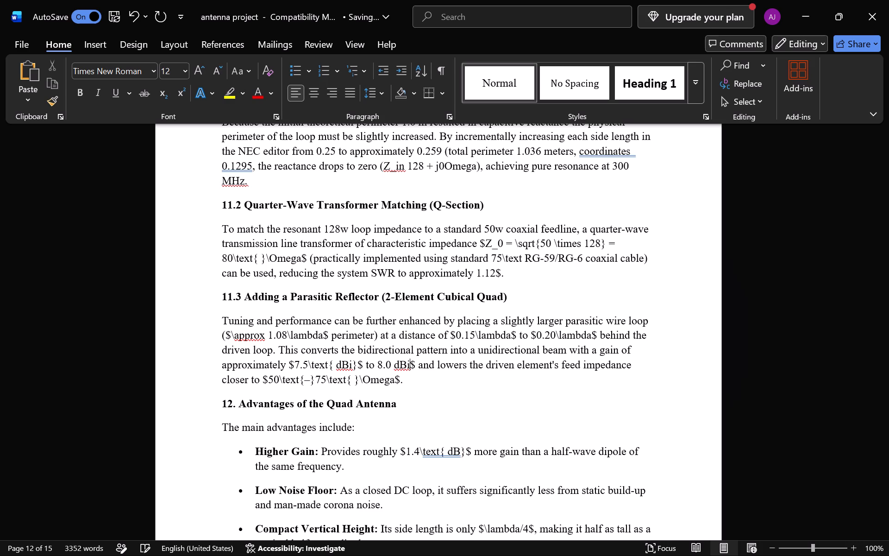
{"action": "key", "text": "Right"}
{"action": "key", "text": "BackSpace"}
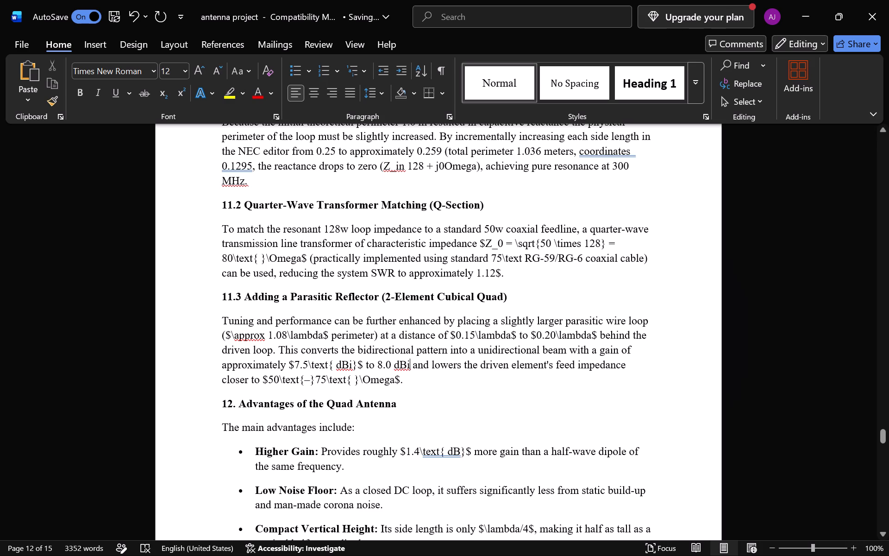
Delete the whole of section 11.3 on adding a parasitic reflector, including its heading.
{"action": "left_click_drag", "start_coordinate": [217, 294], "coordinate": [421, 387]}
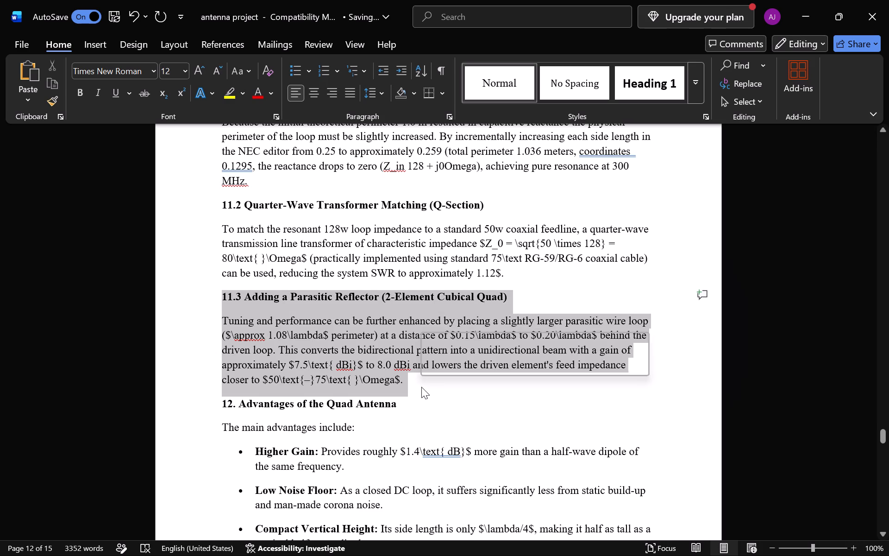
{"action": "key", "text": "BackSpace"}
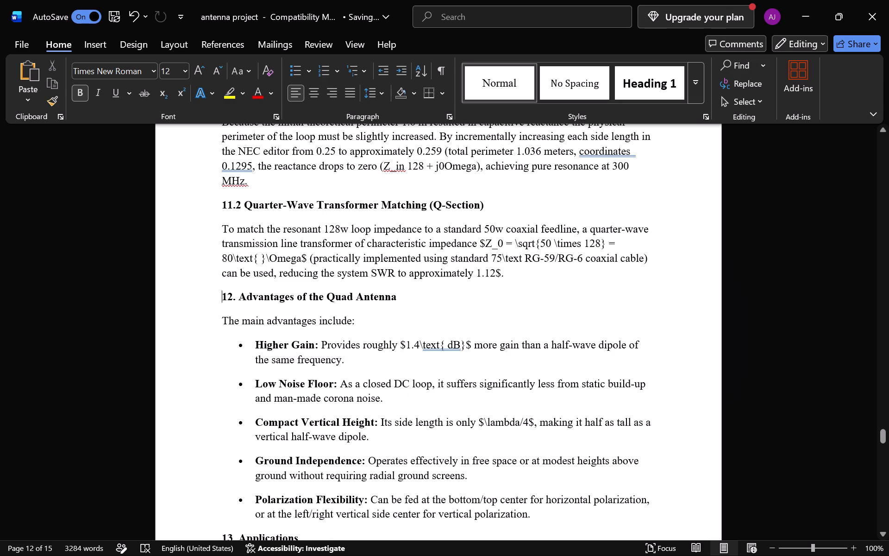
Strip the LaTeX markup from the Higher Gain bullet in section 12 so the value reads 1.4 dB.
{"action": "scroll", "coordinate": [418, 404], "scroll_direction": "down", "scroll_amount": 2}
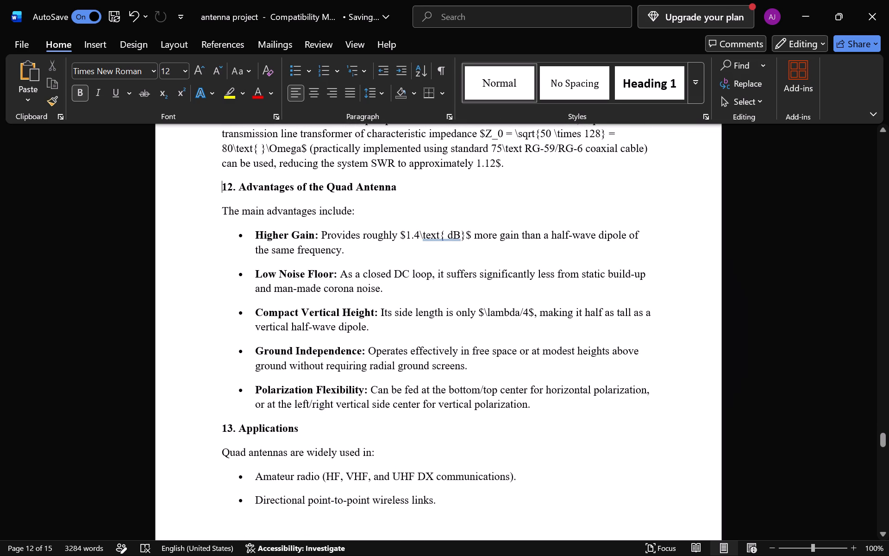
{"action": "left_click", "coordinate": [466, 227]}
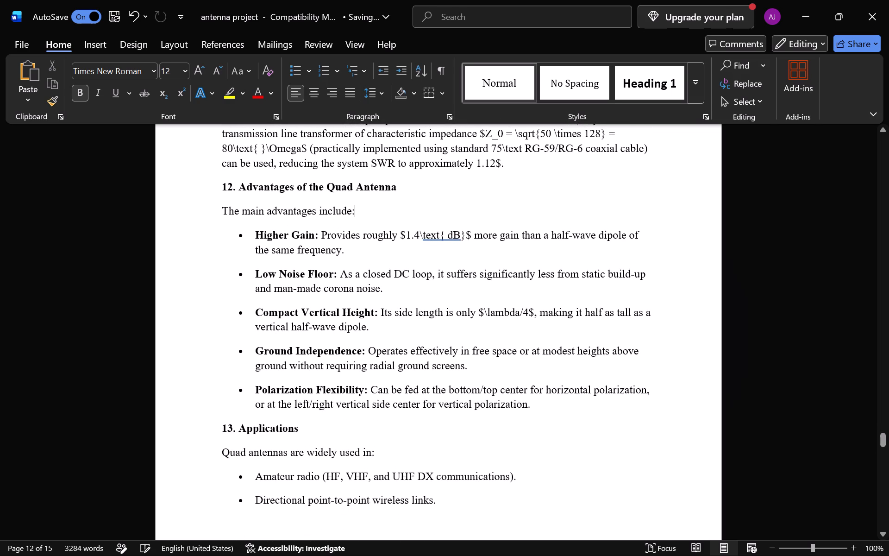
{"action": "left_click", "coordinate": [465, 230]}
{"action": "key", "text": "BackSpace"}
{"action": "key", "text": "BackSpace"}
{"action": "key", "text": "ctrl+z"}
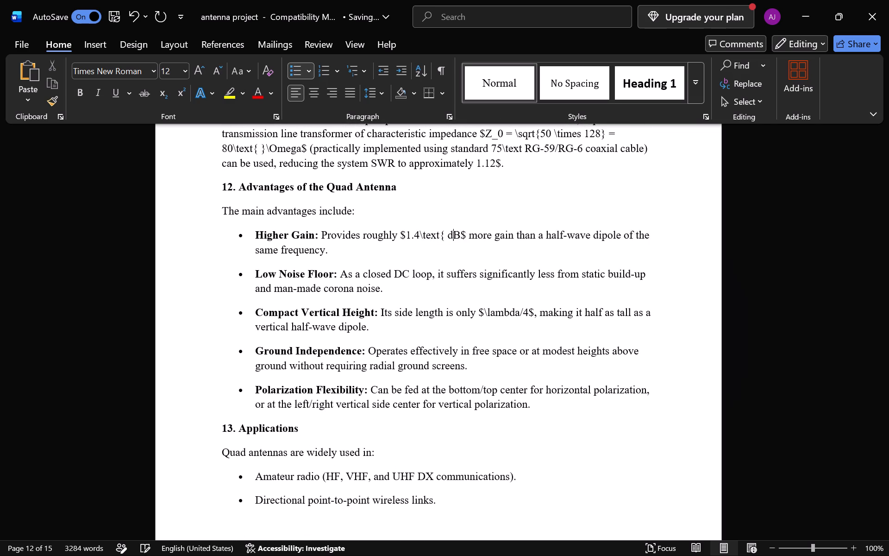
{"action": "key", "text": "Right"}
{"action": "key", "text": "BackSpace"}
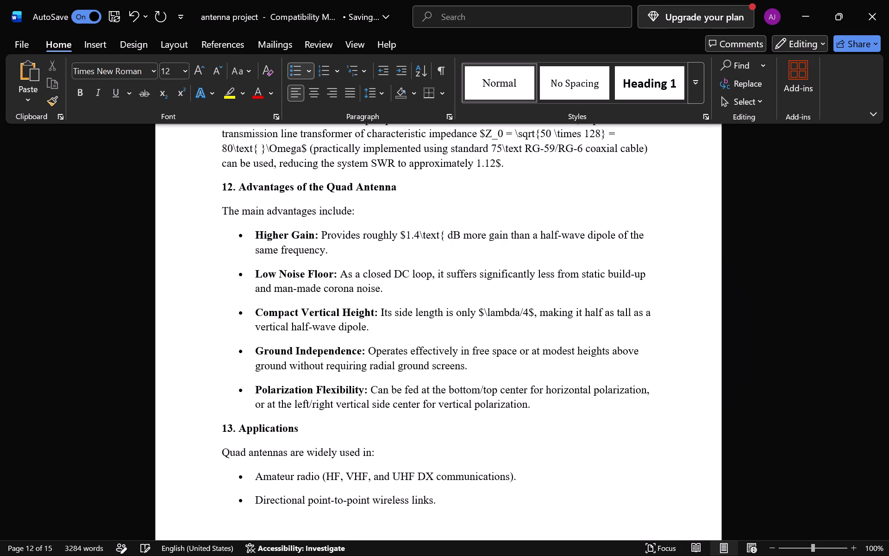
{"action": "key", "text": "Left"}
{"action": "key", "text": "Left"}
{"action": "key", "text": "Left"}
{"action": "key", "text": "Left"}
{"action": "key", "text": "Right"}
{"action": "key", "text": "BackSpace"}
{"action": "key", "text": "BackSpace"}
{"action": "key", "text": "BackSpace"}
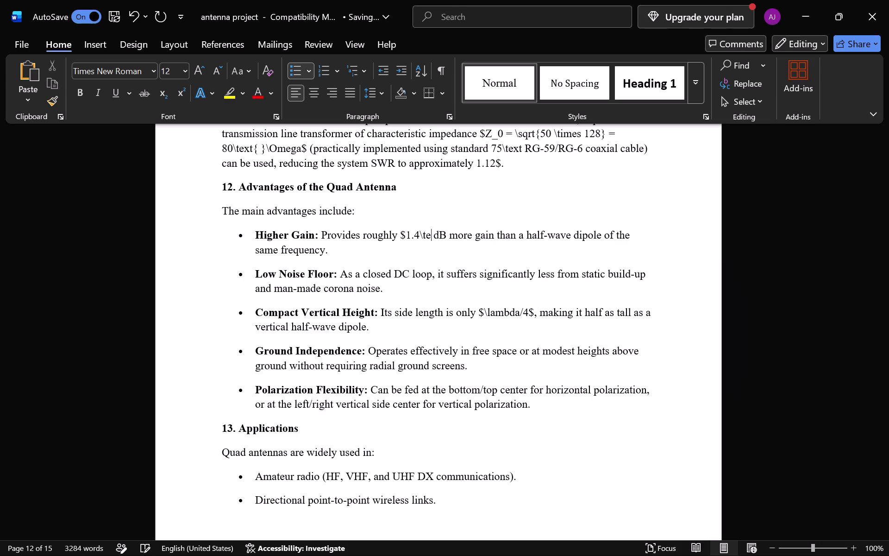
{"action": "key", "text": "BackSpace"}
{"action": "key", "text": "BackSpace"}
{"action": "key", "text": "BackSpace"}
{"action": "key", "text": "Left"}
{"action": "key", "text": "Left"}
{"action": "key", "text": "Left"}
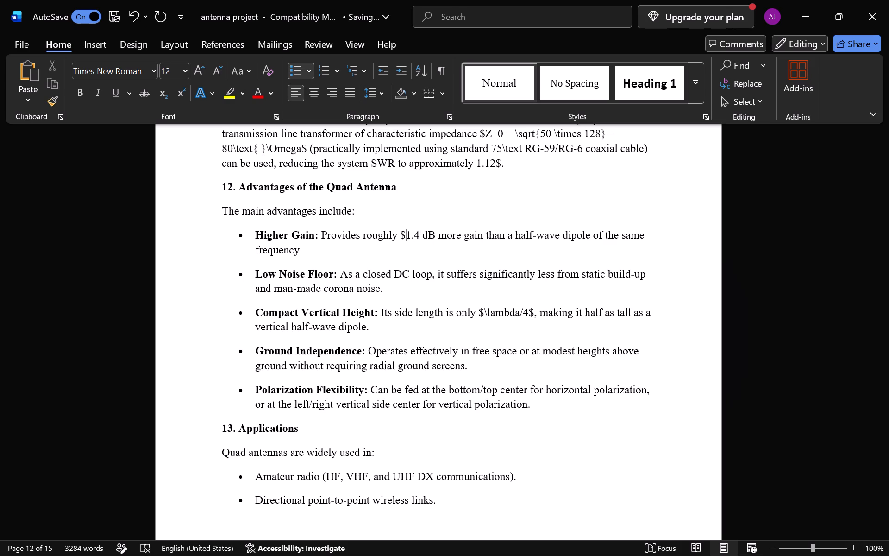
{"action": "key", "text": "BackSpace"}
Delete the LaTeX lambda/4 expression after "Its side length is only" in the Compact Vertical Height bullet.
{"action": "key", "text": "Down"}
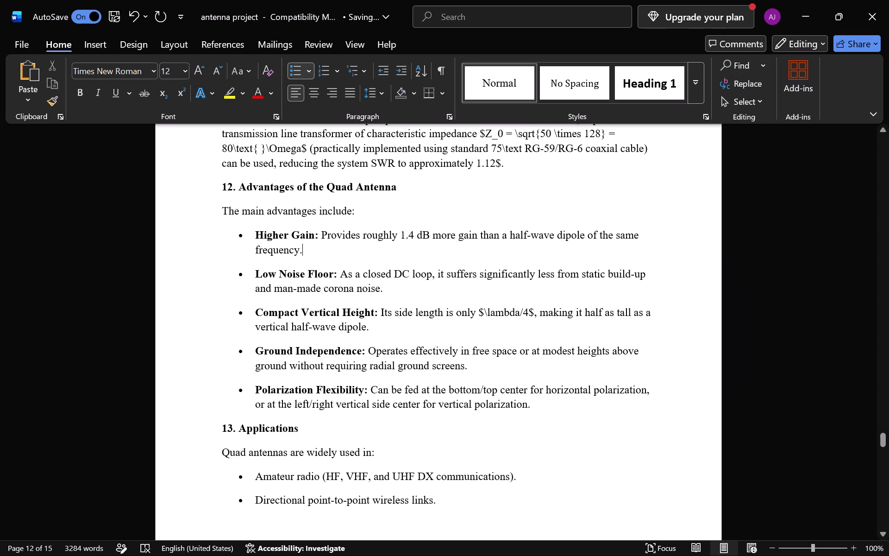
{"action": "left_click", "coordinate": [536, 318]}
{"action": "key", "text": "Left"}
{"action": "key", "text": "BackSpace"}
{"action": "key", "text": "BackSpace"}
{"action": "key", "text": "BackSpace"}
{"action": "key", "text": "BackSpace"}
{"action": "key", "text": "BackSpace"}
{"action": "key", "text": "BackSpace"}
{"action": "key", "text": "BackSpace"}
{"action": "key", "text": "BackSpace"}
{"action": "key", "text": "BackSpace"}
{"action": "key", "text": "BackSpace"}
{"action": "key", "text": "BackSpace"}
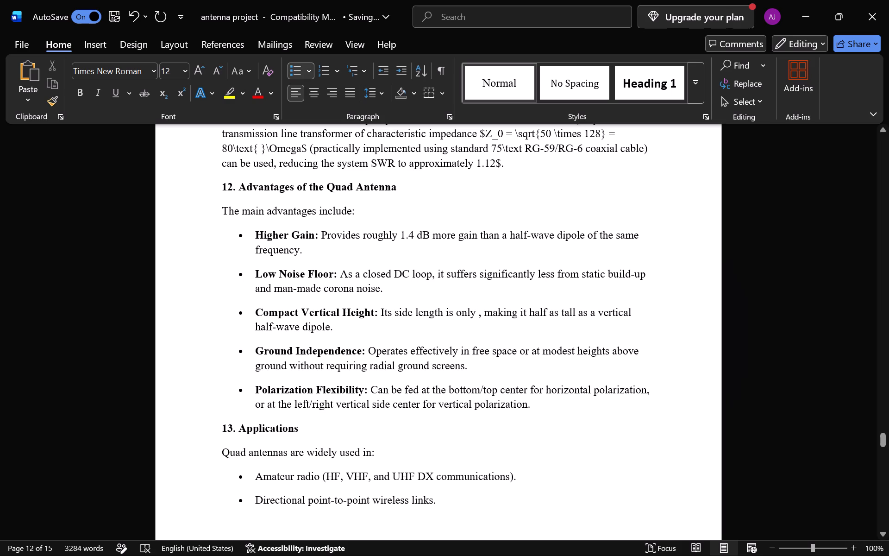
Justify the section 12 text from "The main advantages include:" through the Polarization Flexibility bullet.
{"action": "left_click_drag", "start_coordinate": [547, 406], "coordinate": [244, 226]}
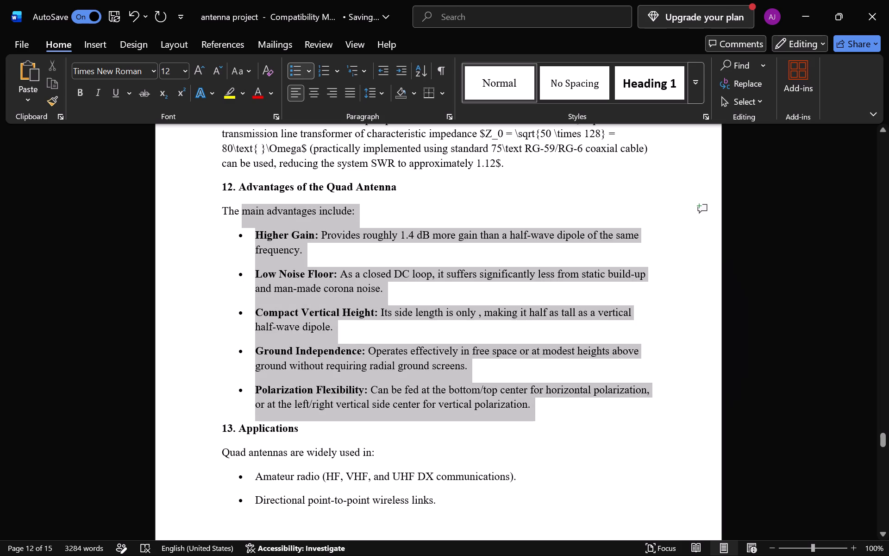
{"action": "left_click_drag", "start_coordinate": [244, 226], "coordinate": [229, 221]}
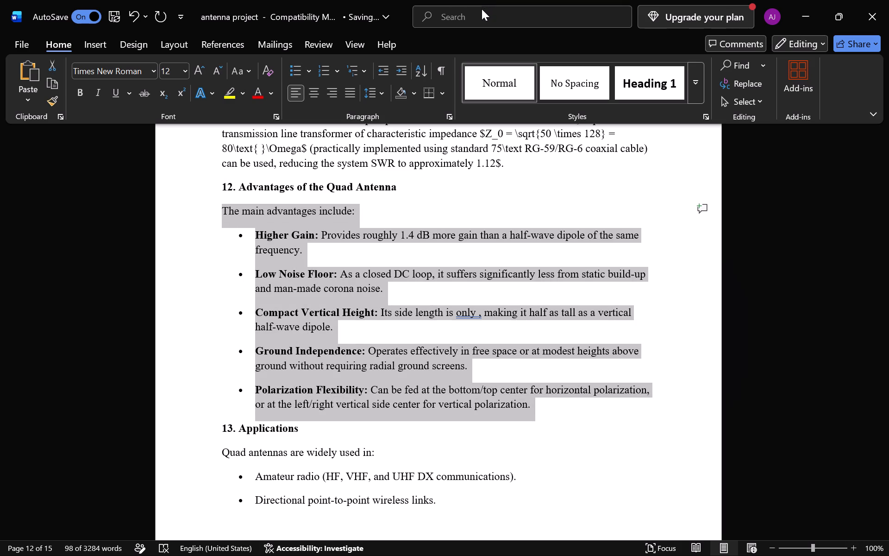
{"action": "left_click", "coordinate": [482, 9]}
{"action": "left_click", "coordinate": [489, 20]}
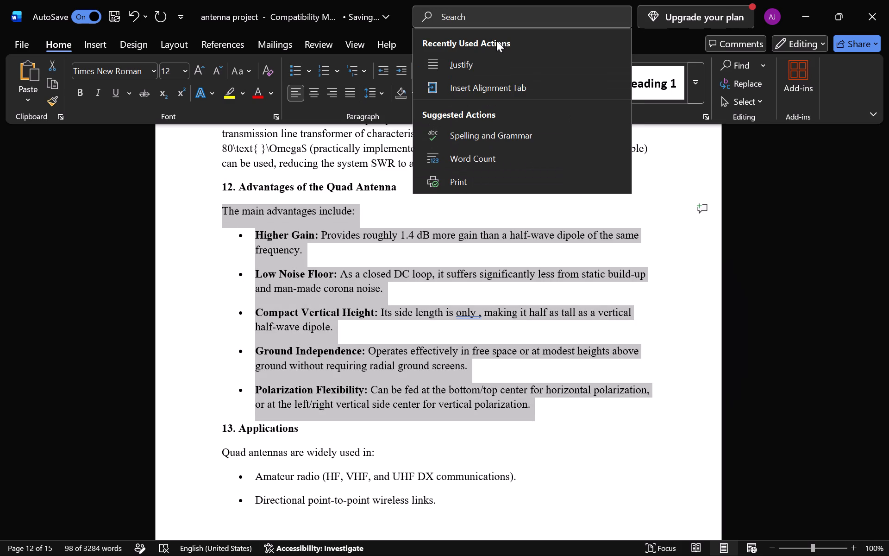
{"action": "left_click", "coordinate": [475, 67]}
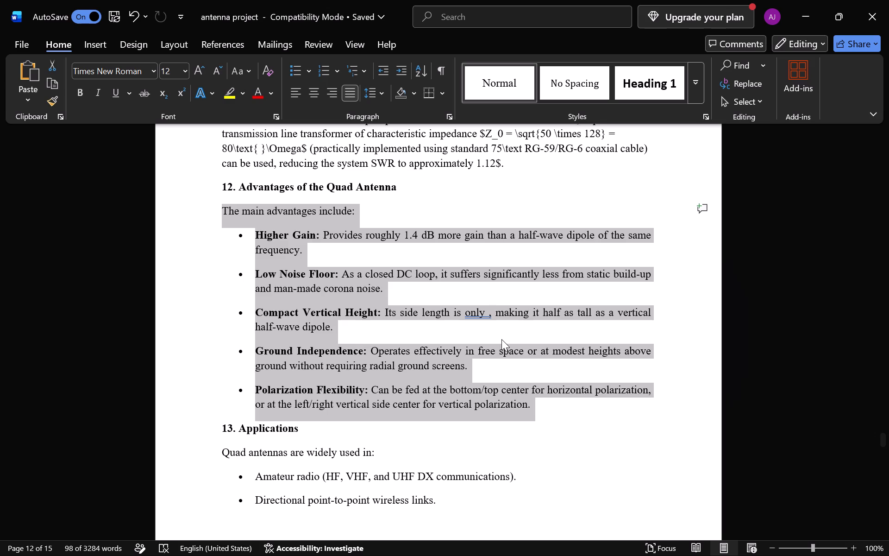
Review the remaining pages from the applications list through the final simulation results table for leftover markup.
{"action": "left_click", "coordinate": [504, 452]}
{"action": "scroll", "coordinate": [504, 452], "scroll_direction": "down", "scroll_amount": 4}
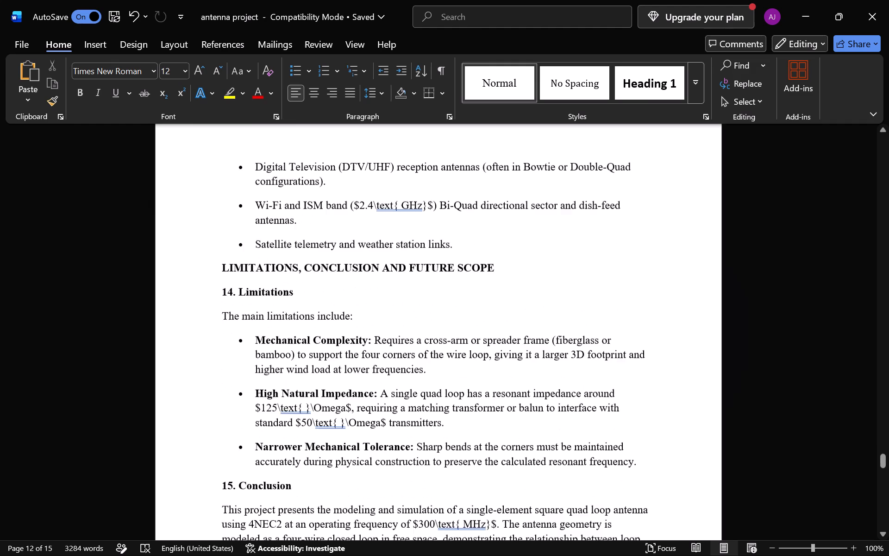
{"action": "scroll", "coordinate": [504, 452], "scroll_direction": "down", "scroll_amount": 3}
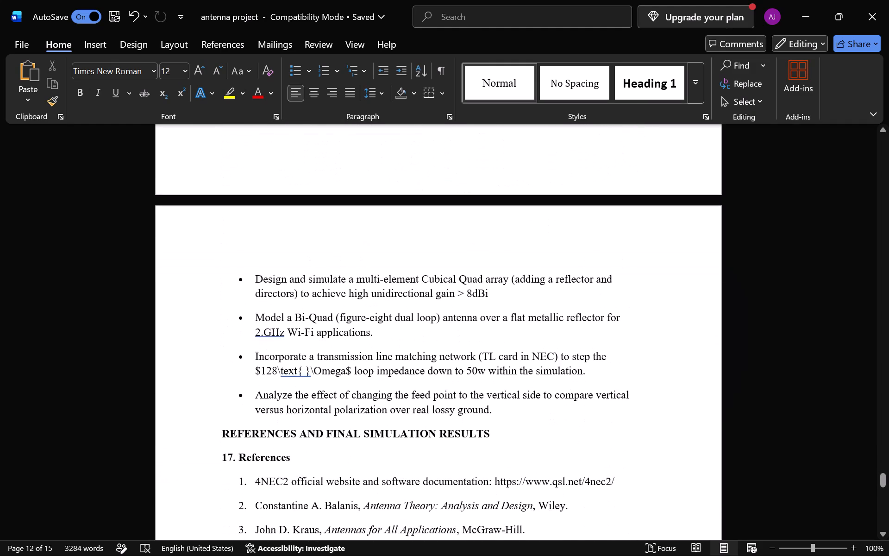
{"action": "scroll", "coordinate": [504, 452], "scroll_direction": "down", "scroll_amount": 2}
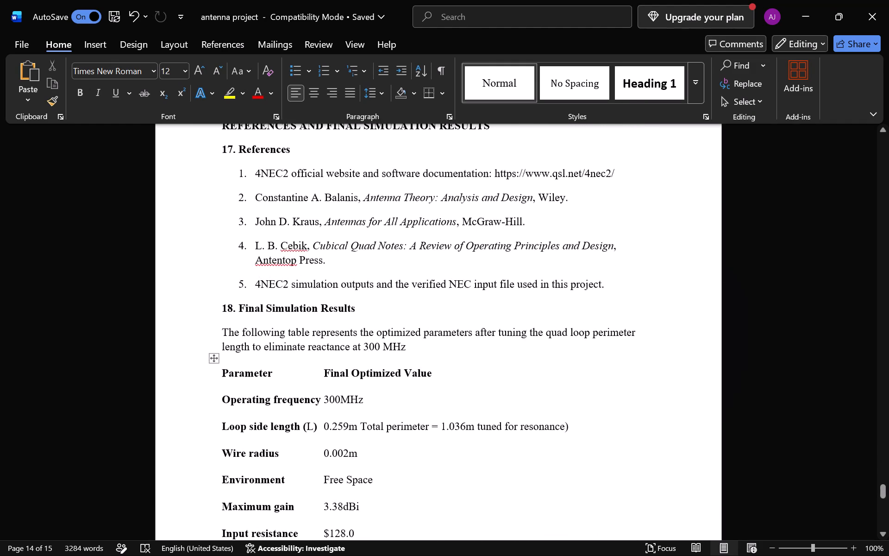
{"action": "scroll", "coordinate": [504, 452], "scroll_direction": "down", "scroll_amount": 3}
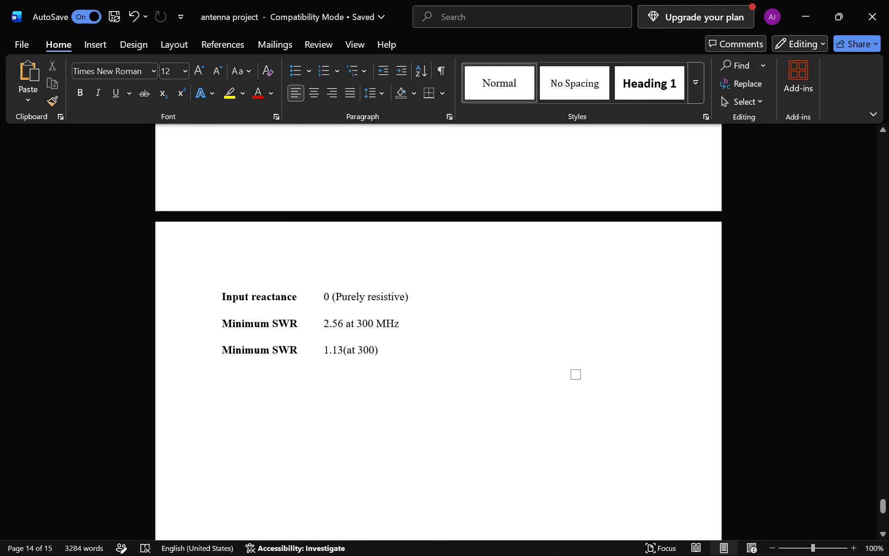
{"action": "scroll", "coordinate": [504, 452], "scroll_direction": "up", "scroll_amount": 1}
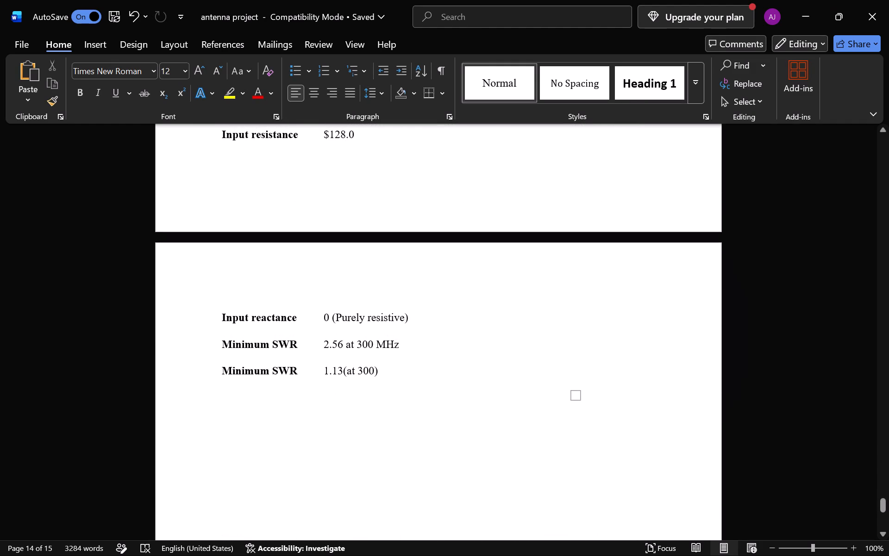
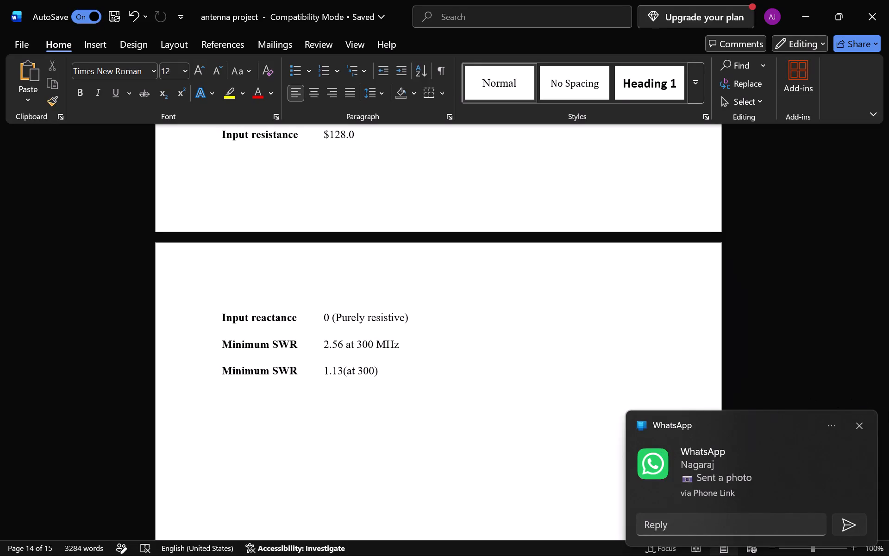
Dismiss the chat notification and look back through the report from the final simulation results to the start of section 6, Methodology.
{"action": "left_click", "coordinate": [853, 426]}
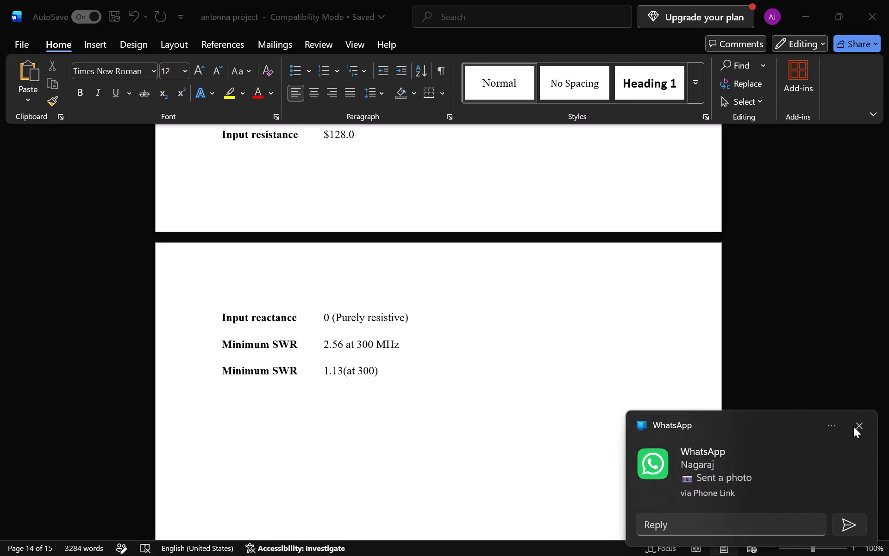
{"action": "scroll", "coordinate": [533, 342], "scroll_direction": "up", "scroll_amount": 2}
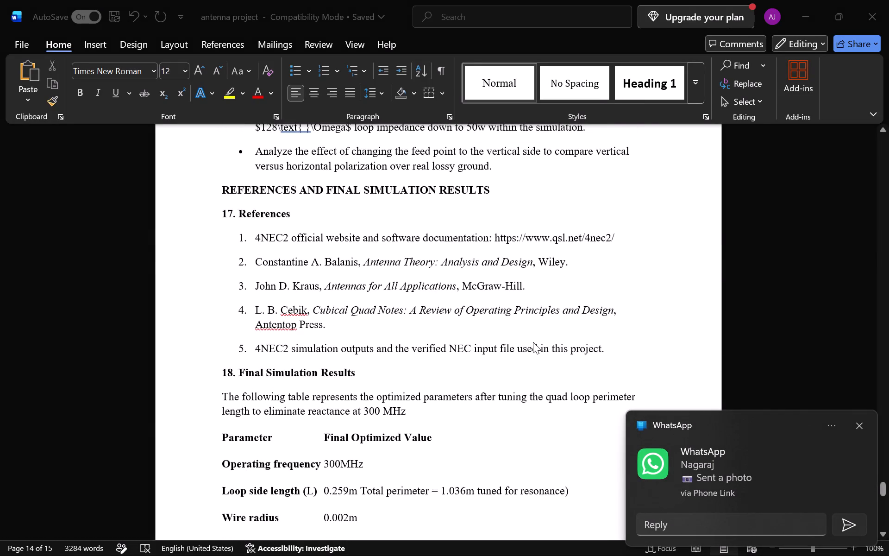
{"action": "scroll", "coordinate": [533, 342], "scroll_direction": "up", "scroll_amount": 1}
{"action": "left_click", "coordinate": [855, 429]}
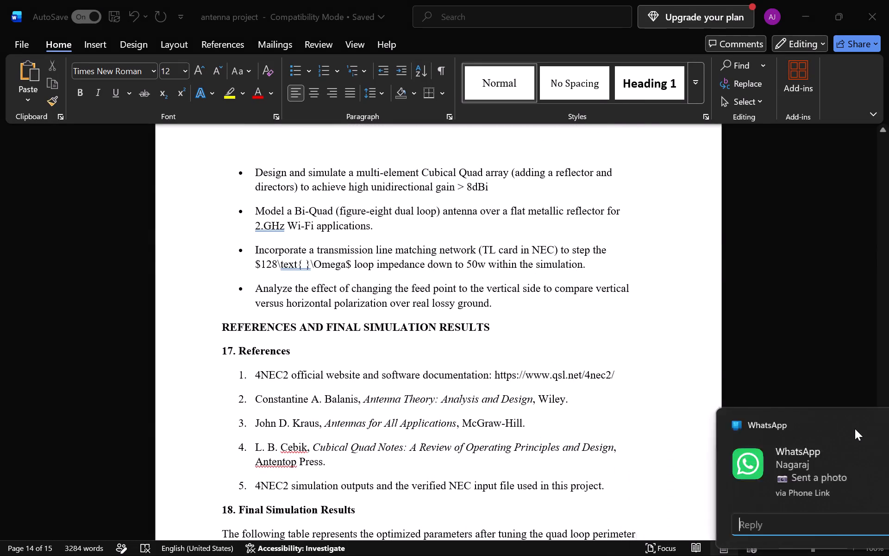
{"action": "scroll", "coordinate": [557, 386], "scroll_direction": "up", "scroll_amount": 5}
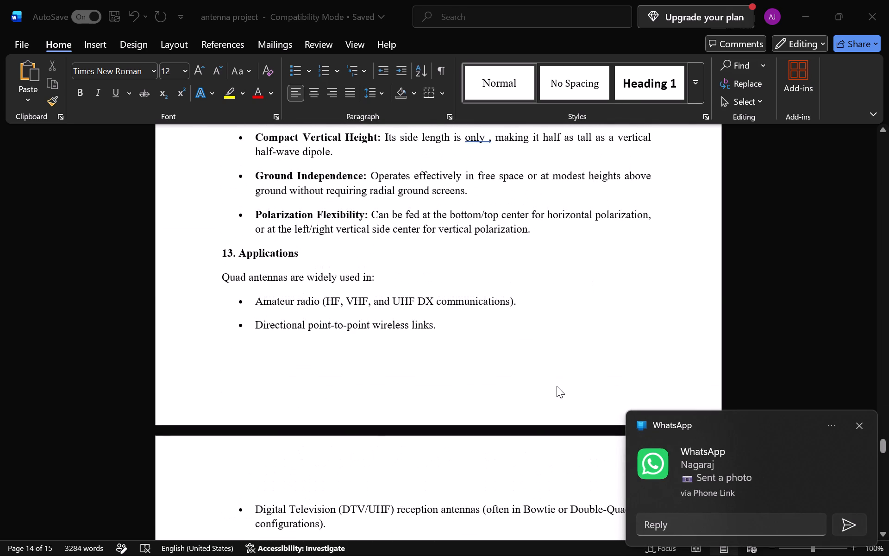
{"action": "scroll", "coordinate": [557, 386], "scroll_direction": "up", "scroll_amount": 5}
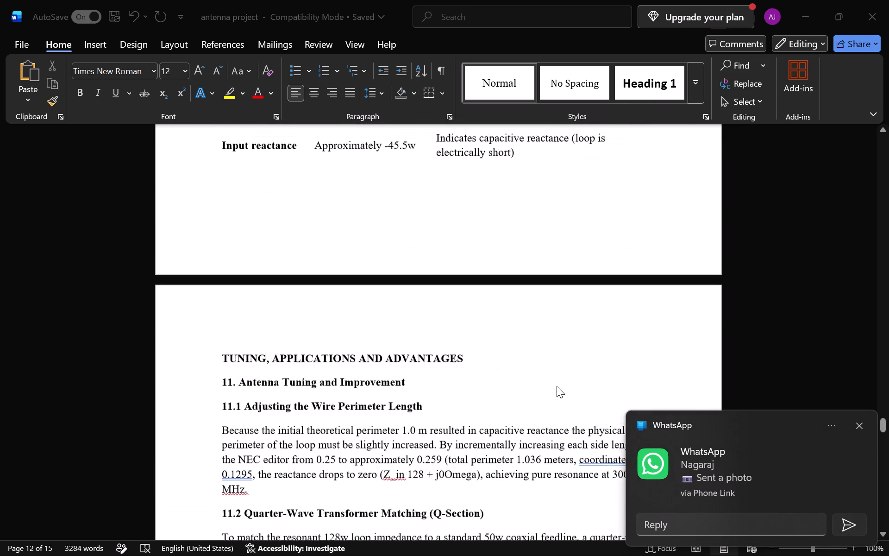
{"action": "scroll", "coordinate": [557, 386], "scroll_direction": "up", "scroll_amount": 3}
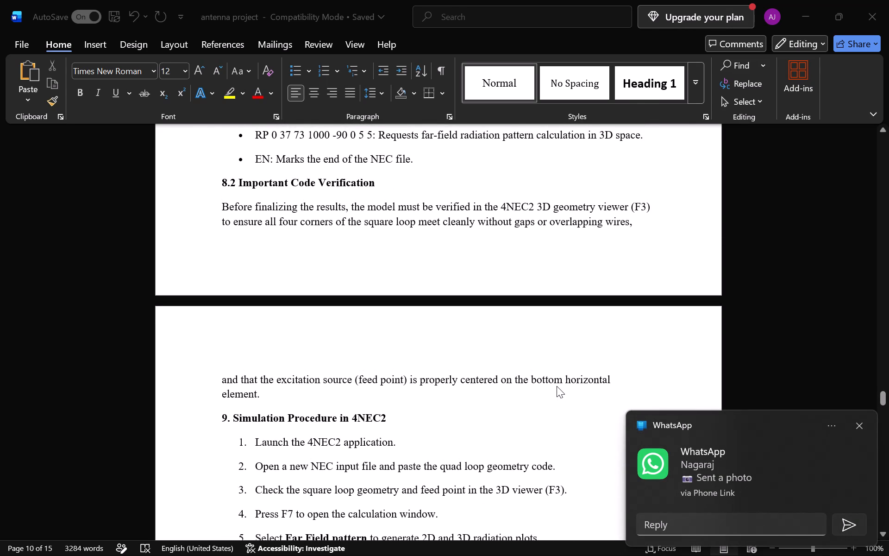
{"action": "scroll", "coordinate": [418, 270], "scroll_direction": "up", "scroll_amount": 2}
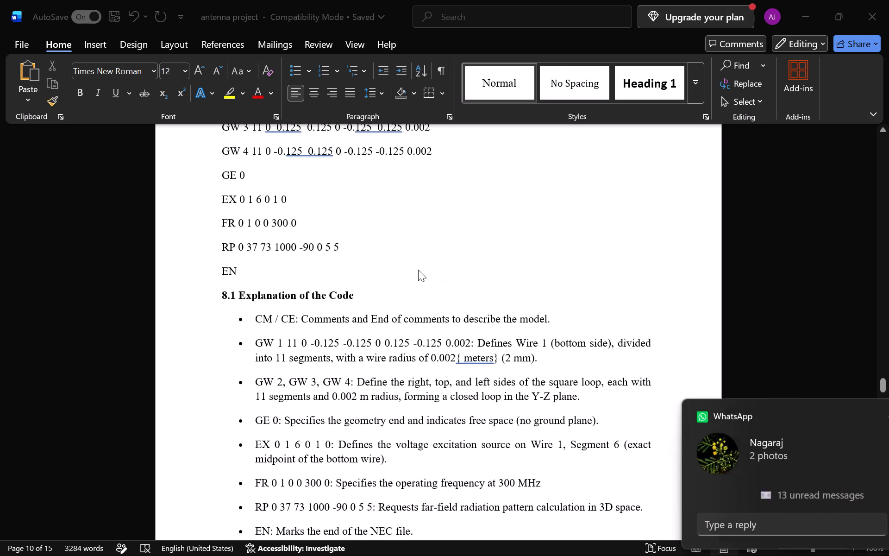
{"action": "scroll", "coordinate": [418, 270], "scroll_direction": "up", "scroll_amount": 3}
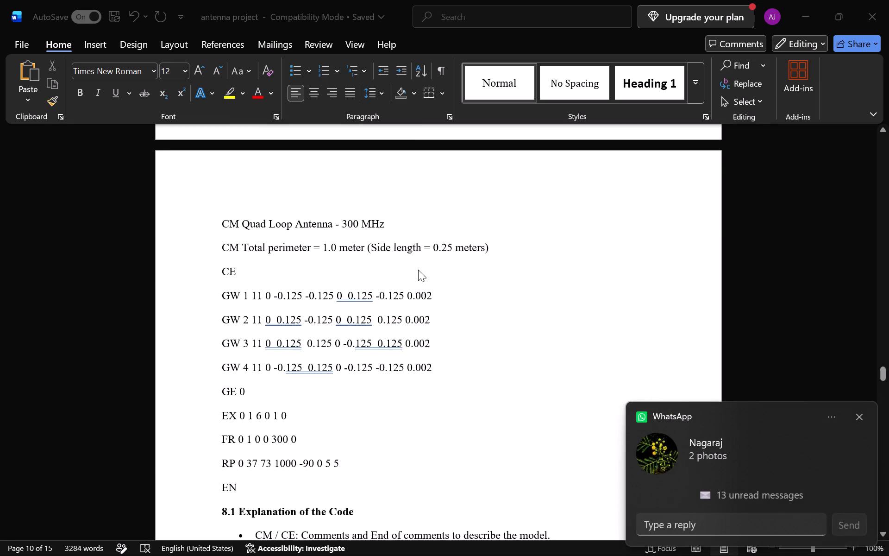
{"action": "scroll", "coordinate": [418, 270], "scroll_direction": "up", "scroll_amount": 3}
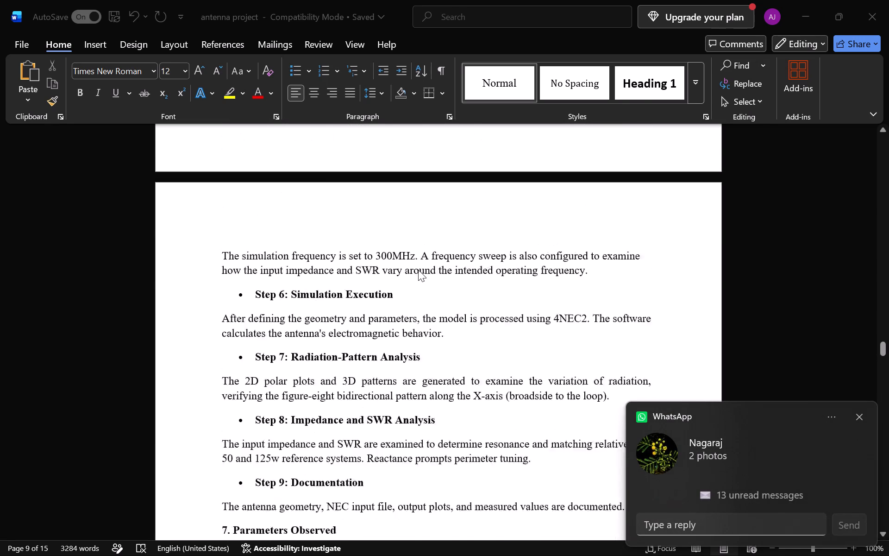
{"action": "scroll", "coordinate": [418, 270], "scroll_direction": "up", "scroll_amount": 5}
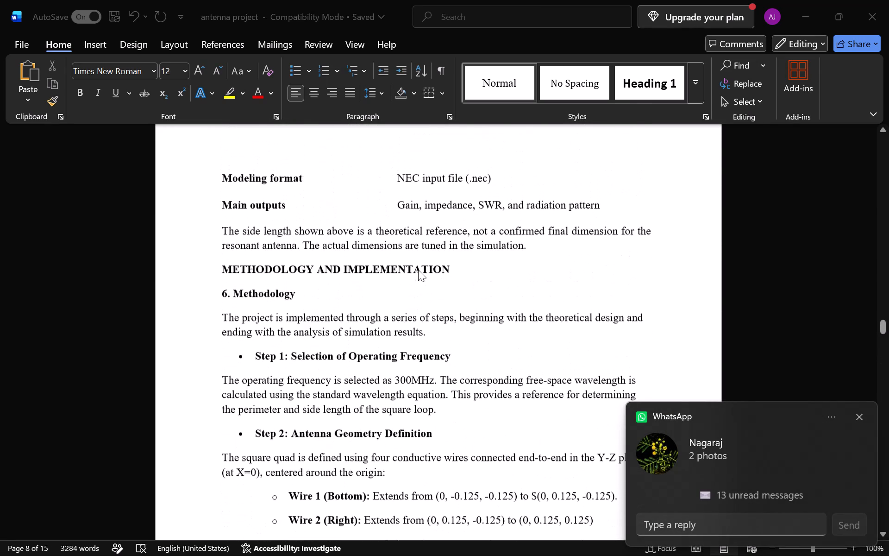
{"action": "scroll", "coordinate": [418, 270], "scroll_direction": "up", "scroll_amount": 4}
Insert an empty line without a bullet below the Wire 4 (Left) item, before the Step 3: Wire Segmentation heading.
{"action": "scroll", "coordinate": [382, 390], "scroll_direction": "down", "scroll_amount": 4}
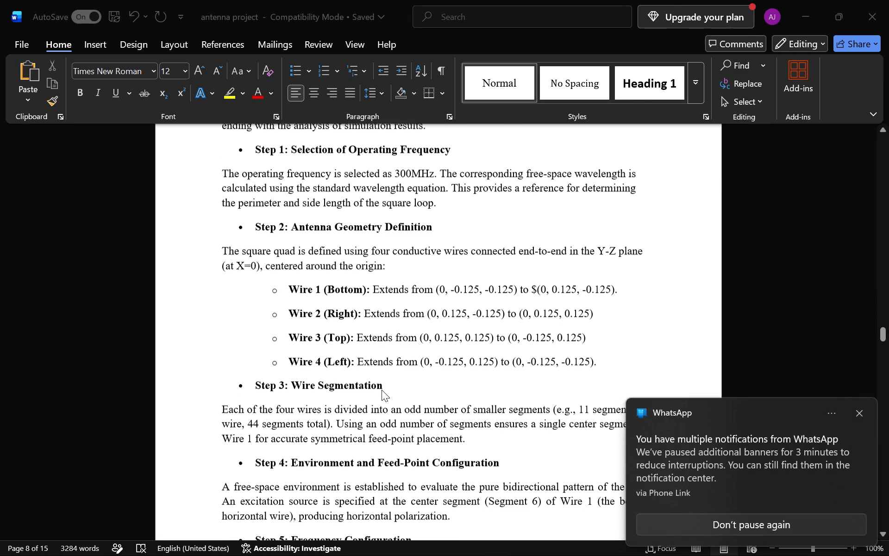
{"action": "scroll", "coordinate": [382, 390], "scroll_direction": "down", "scroll_amount": 1}
{"action": "scroll", "coordinate": [382, 390], "scroll_direction": "right", "scroll_amount": 1}
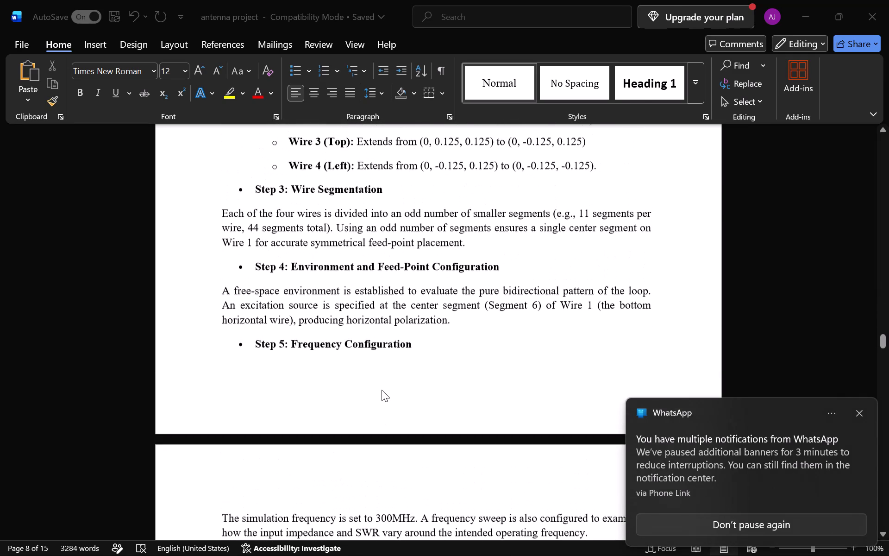
{"action": "scroll", "coordinate": [382, 390], "scroll_direction": "right", "scroll_amount": 1}
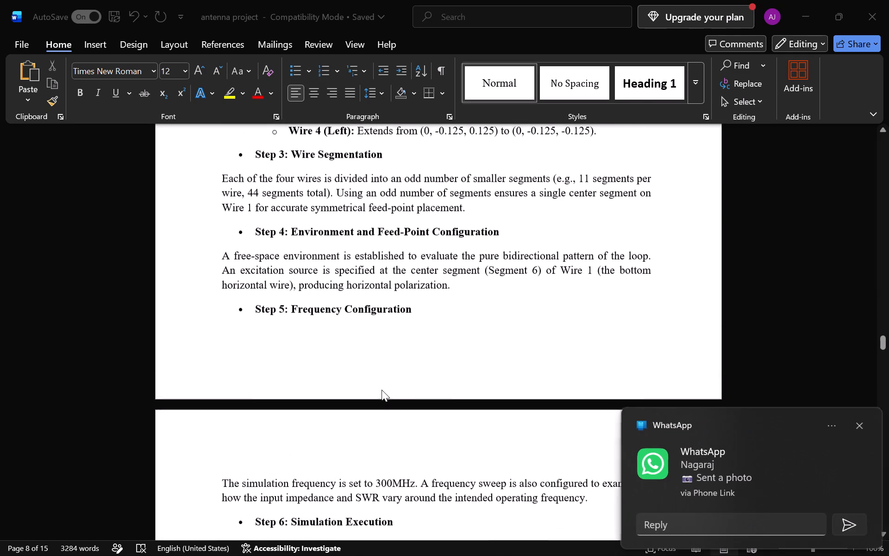
{"action": "scroll", "coordinate": [382, 390], "scroll_direction": "right", "scroll_amount": 1}
{"action": "scroll", "coordinate": [382, 390], "scroll_direction": "up", "scroll_amount": 1}
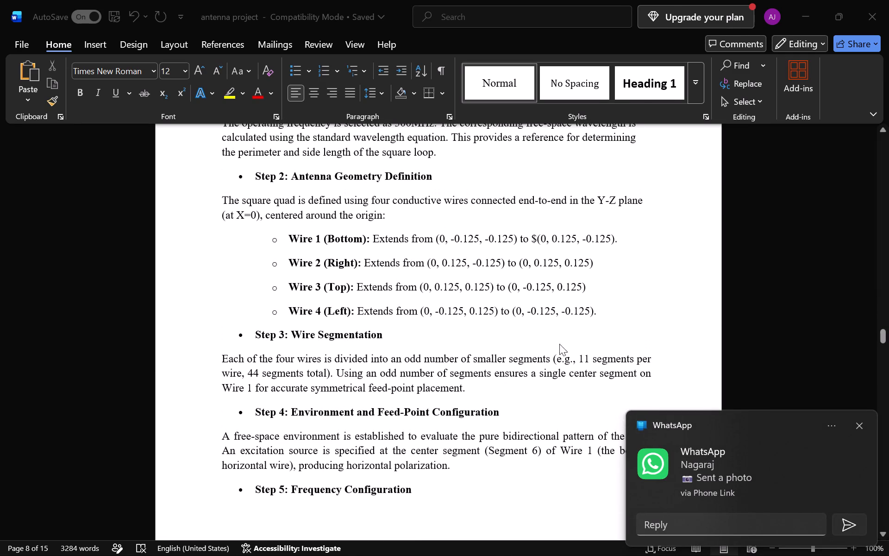
{"action": "left_click", "coordinate": [607, 309]}
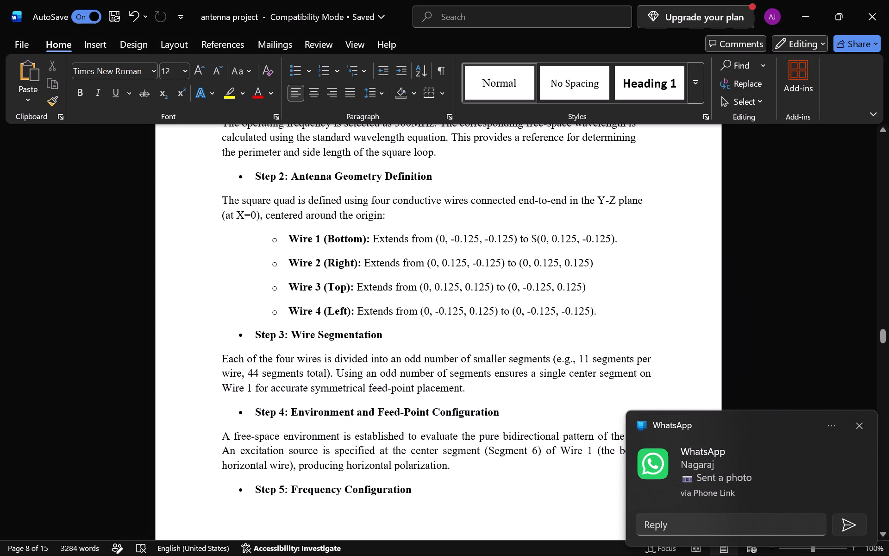
{"action": "left_click", "coordinate": [607, 309]}
{"action": "key", "text": "Return"}
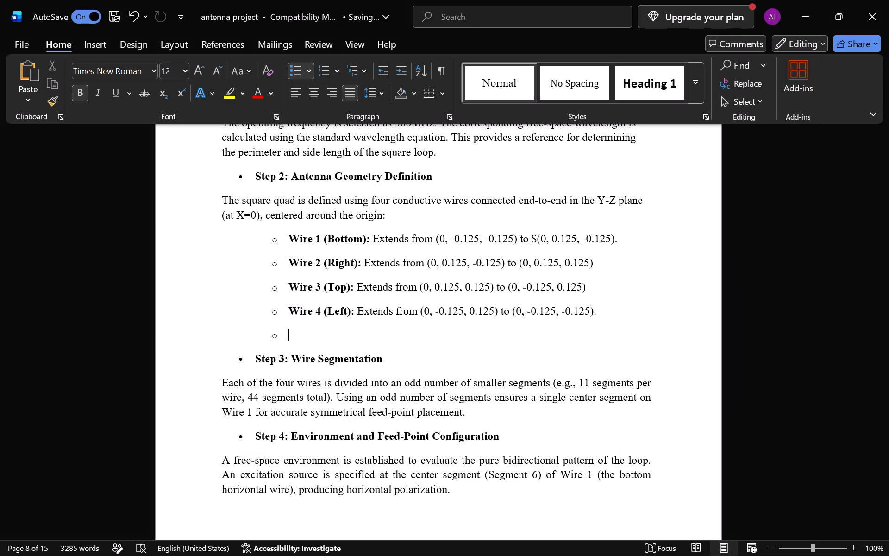
{"action": "key", "text": "BackSpace"}
{"action": "key", "text": "BackSpace"}
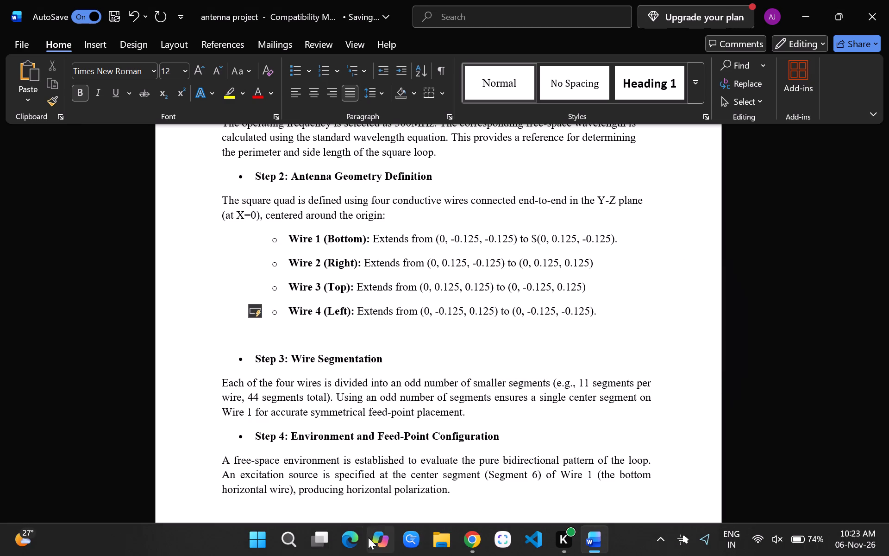
Find WhatsApp in the computer's list of installed apps.
{"action": "left_click", "coordinate": [264, 536]}
{"action": "scroll", "coordinate": [313, 451], "scroll_direction": "down", "scroll_amount": 7}
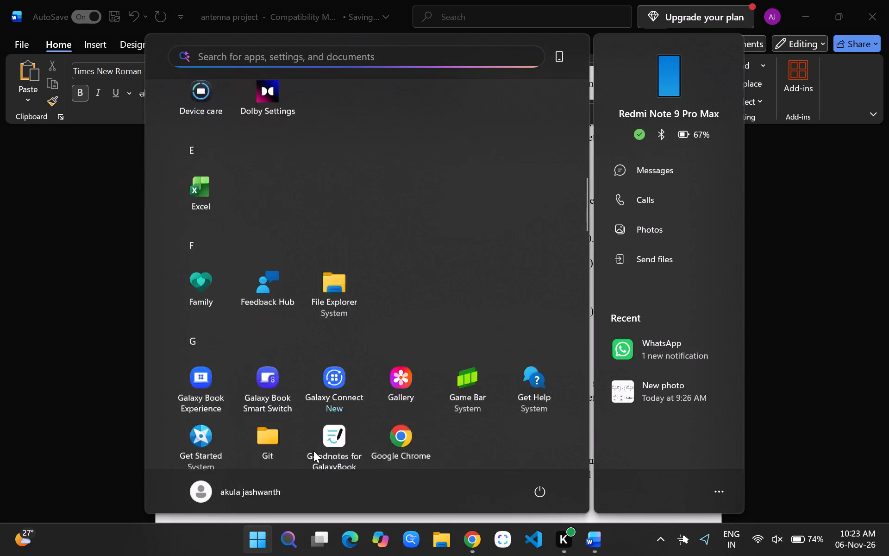
{"action": "scroll", "coordinate": [344, 359], "scroll_direction": "down", "scroll_amount": 9}
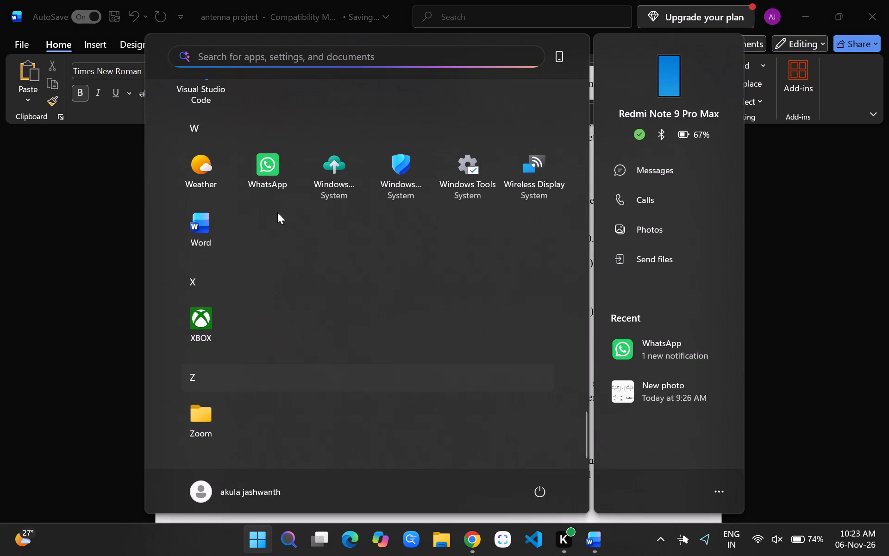
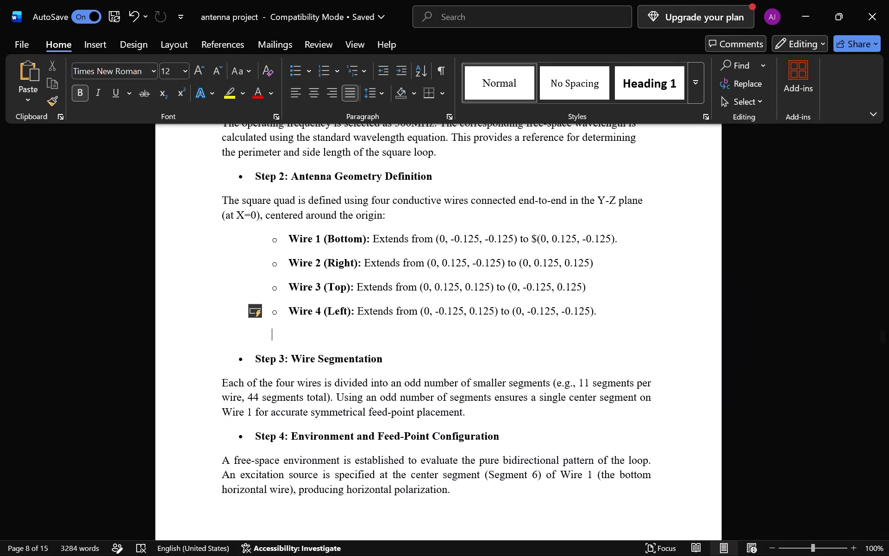
Review the report from the Methodology section through Parameters Observed to the start of the NEC Input Code section.
{"action": "scroll", "coordinate": [500, 337], "scroll_direction": "up", "scroll_amount": 2}
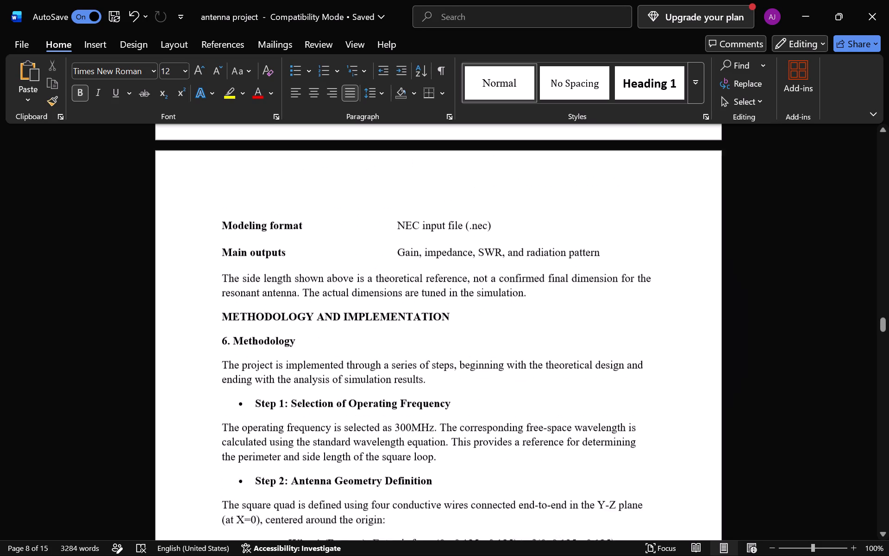
{"action": "scroll", "coordinate": [500, 337], "scroll_direction": "down", "scroll_amount": 2}
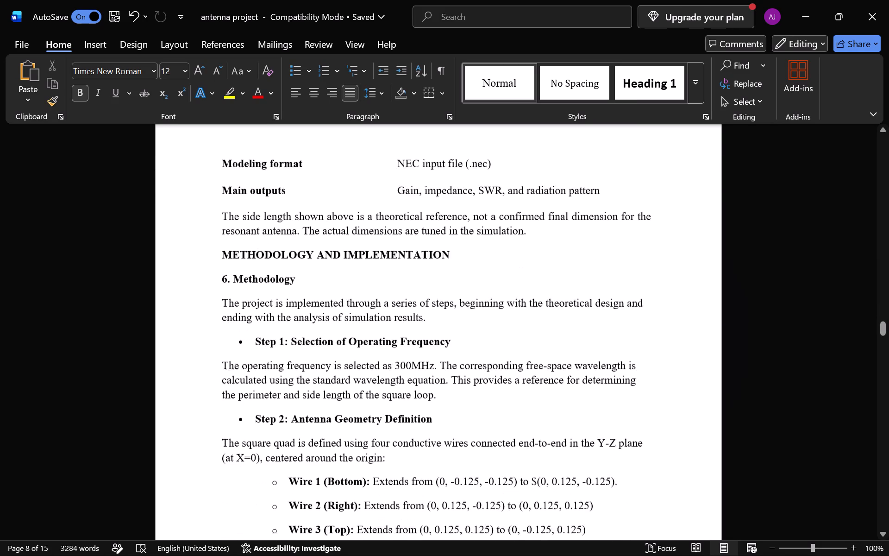
{"action": "scroll", "coordinate": [500, 337], "scroll_direction": "down", "scroll_amount": 3}
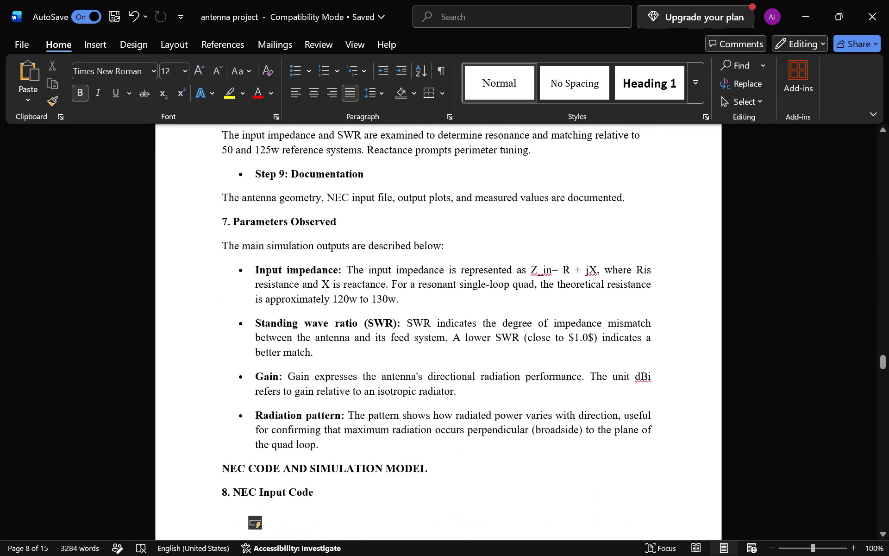
{"action": "scroll", "coordinate": [500, 337], "scroll_direction": "down", "scroll_amount": 3}
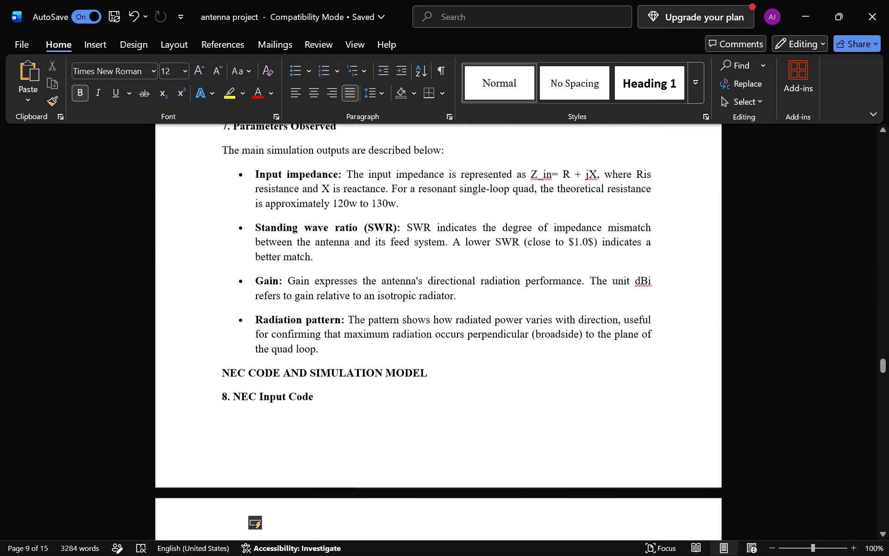
{"action": "scroll", "coordinate": [500, 337], "scroll_direction": "down", "scroll_amount": 2}
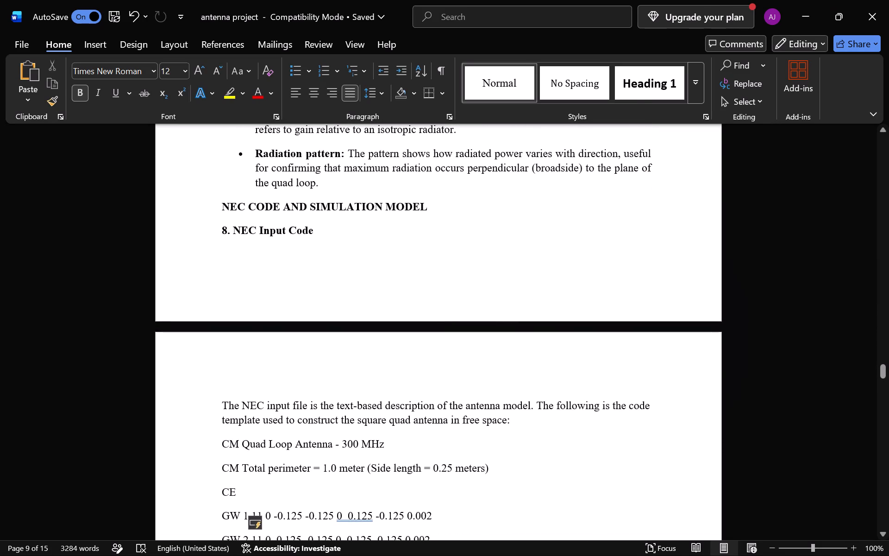
Insert a blank line before the "8.2 Important Code Verification" heading so it starts on the same page as its paragraph.
{"action": "scroll", "coordinate": [359, 301], "scroll_direction": "down", "scroll_amount": 5}
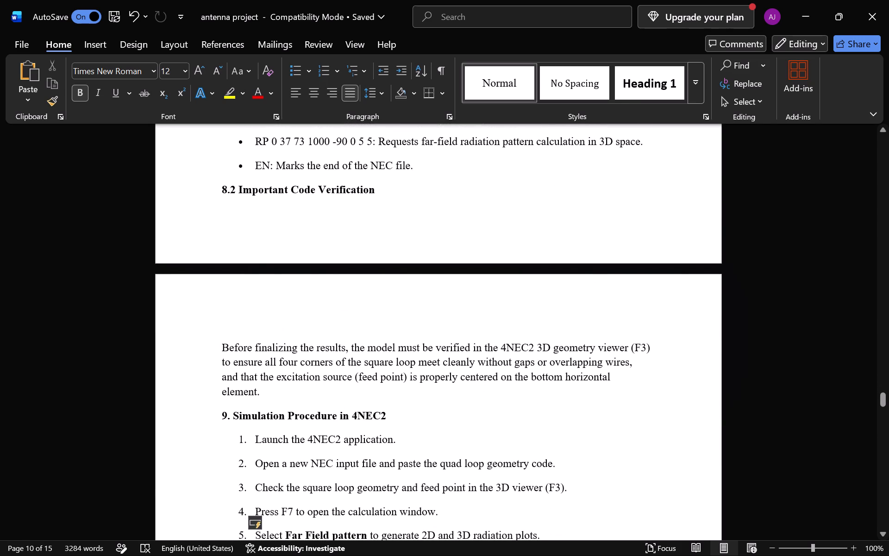
{"action": "left_click", "coordinate": [355, 223]}
{"action": "left_click", "coordinate": [217, 180]}
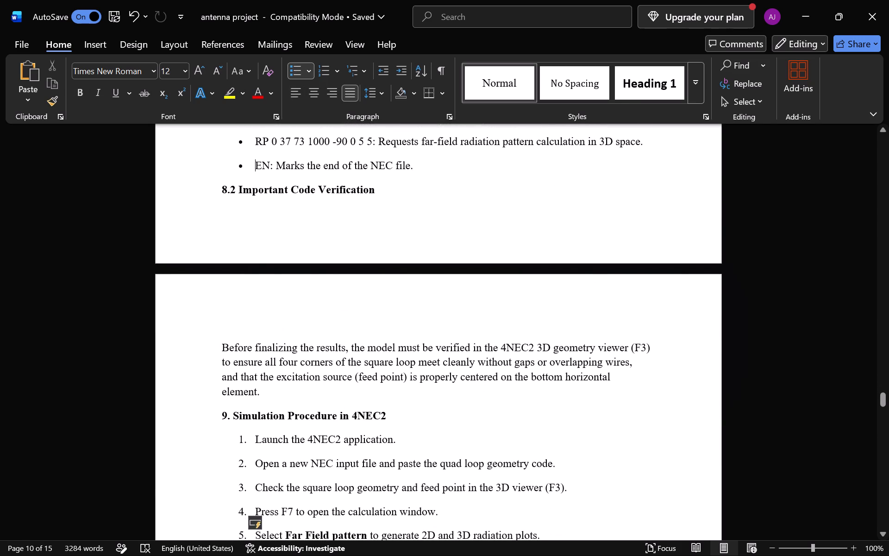
{"action": "left_click", "coordinate": [213, 191]}
{"action": "key", "text": "Return"}
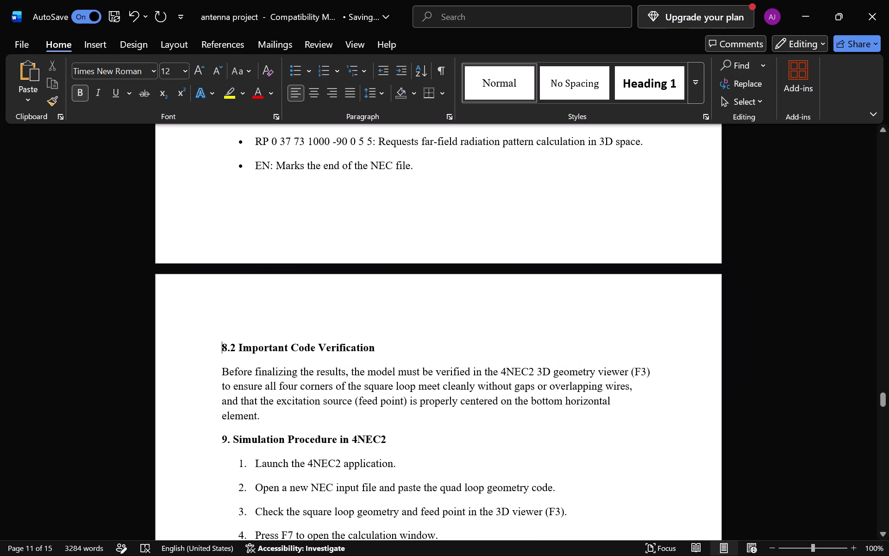
Place the text cursor at the end of the italic note about inserting 4NEC2 screenshots, below the section 9 procedure list.
{"action": "scroll", "coordinate": [277, 476], "scroll_direction": "down", "scroll_amount": 3}
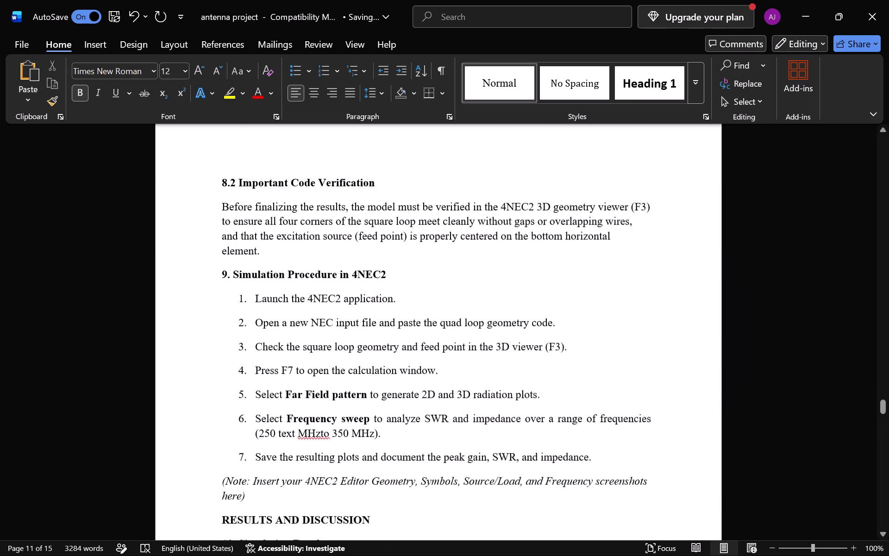
{"action": "scroll", "coordinate": [277, 476], "scroll_direction": "down", "scroll_amount": 1}
{"action": "left_click", "coordinate": [283, 447]}
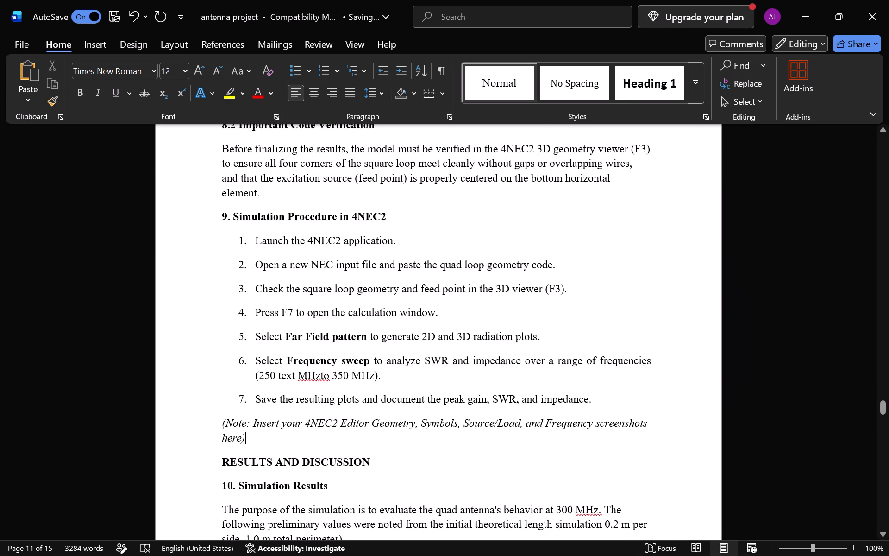
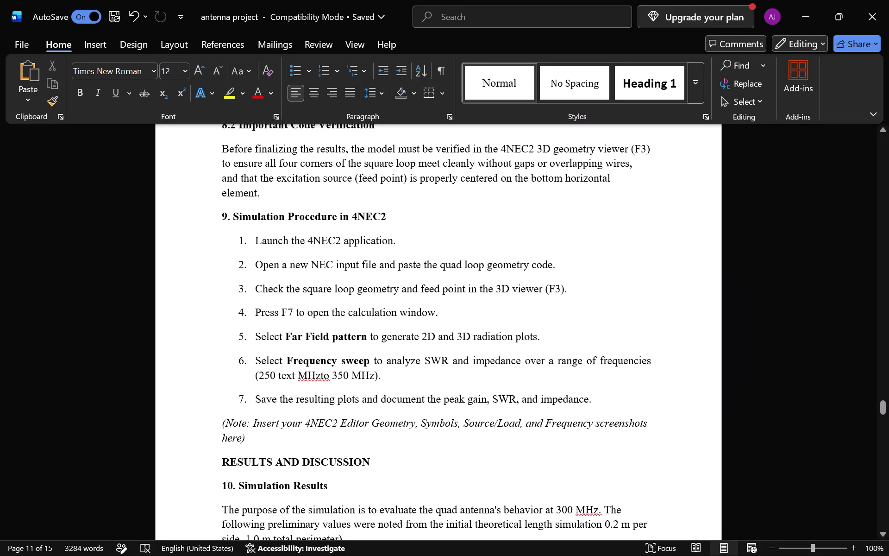
Paste the copied 4NEC2 editor screenshot of the Symbols table directly after the italic note below the section 9 procedure list.
{"action": "left_click_drag", "start_coordinate": [257, 430], "coordinate": [257, 435]}
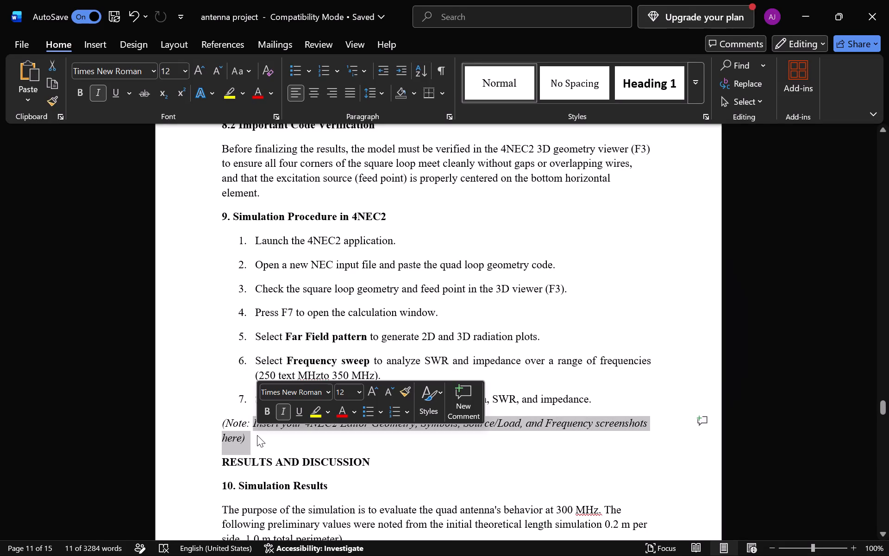
{"action": "left_click", "coordinate": [253, 438]}
{"action": "left_click", "coordinate": [253, 438]}
{"action": "key", "text": "ctrl+v"}
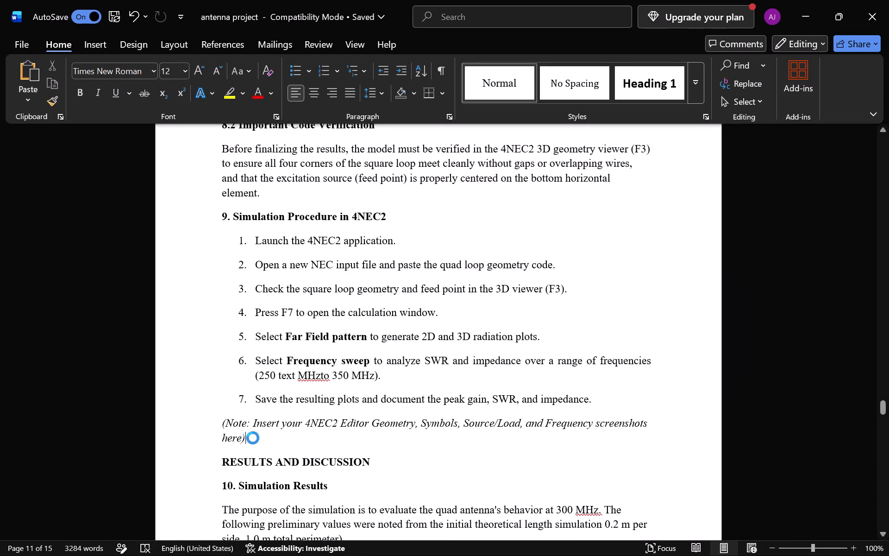
{"action": "left_click", "coordinate": [425, 449]}
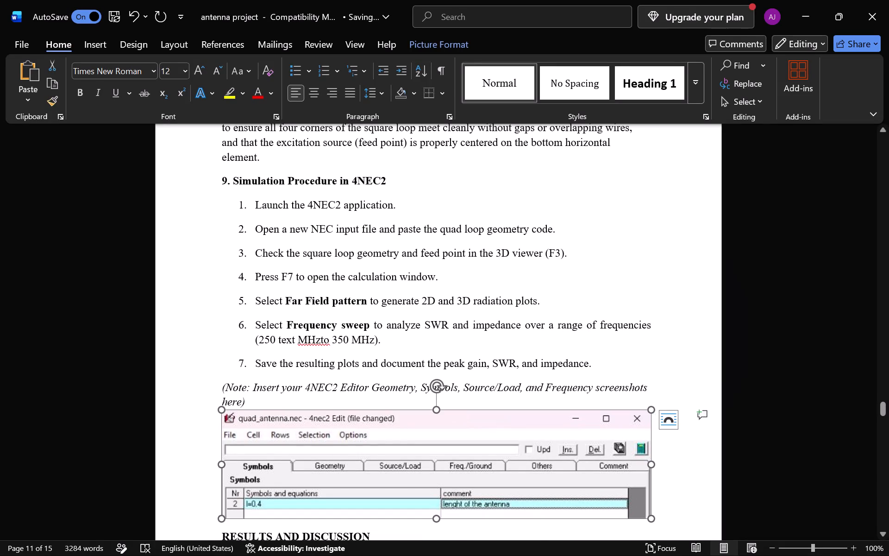
Add an empty line between the pasted Symbols screenshot and the "RESULTS AND DISCUSSION" heading.
{"action": "scroll", "coordinate": [425, 449], "scroll_direction": "down", "scroll_amount": 1}
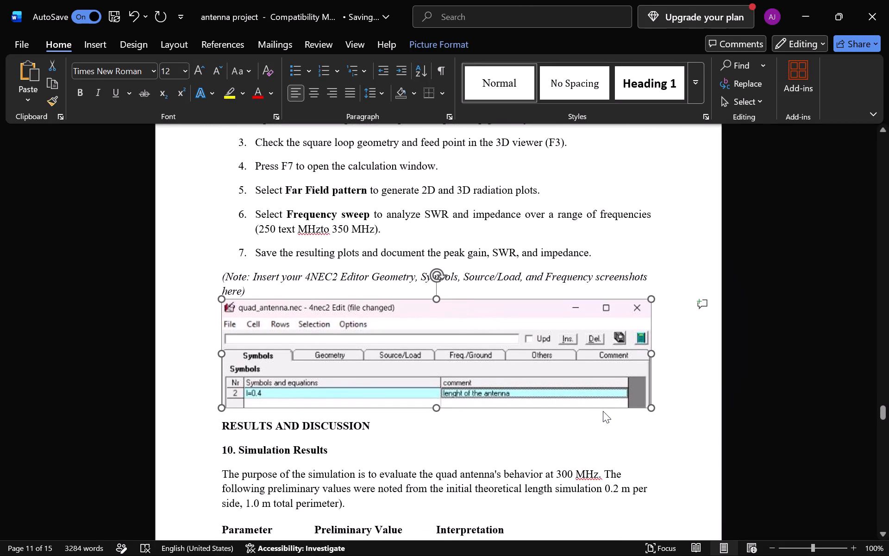
{"action": "left_click", "coordinate": [666, 391]}
{"action": "key", "text": "Return"}
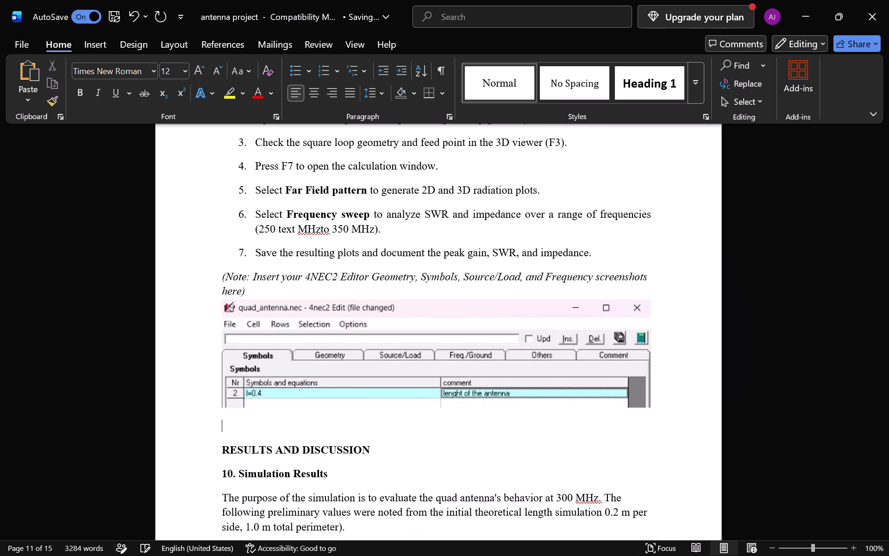
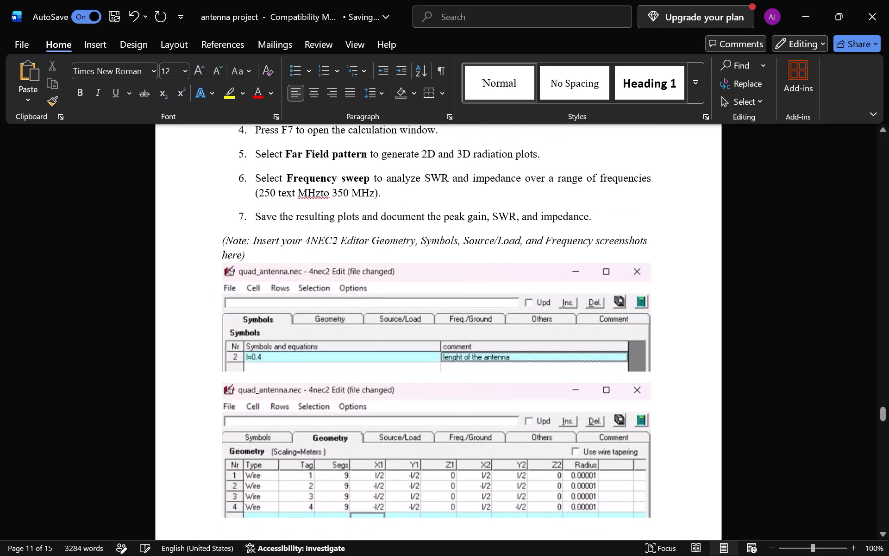
Add an empty line directly after the pasted Geometry table screenshot, before the "RESULTS AND DISCUSSION" heading.
{"action": "scroll", "coordinate": [634, 451], "scroll_direction": "down", "scroll_amount": 1}
{"action": "left_click", "coordinate": [671, 405]}
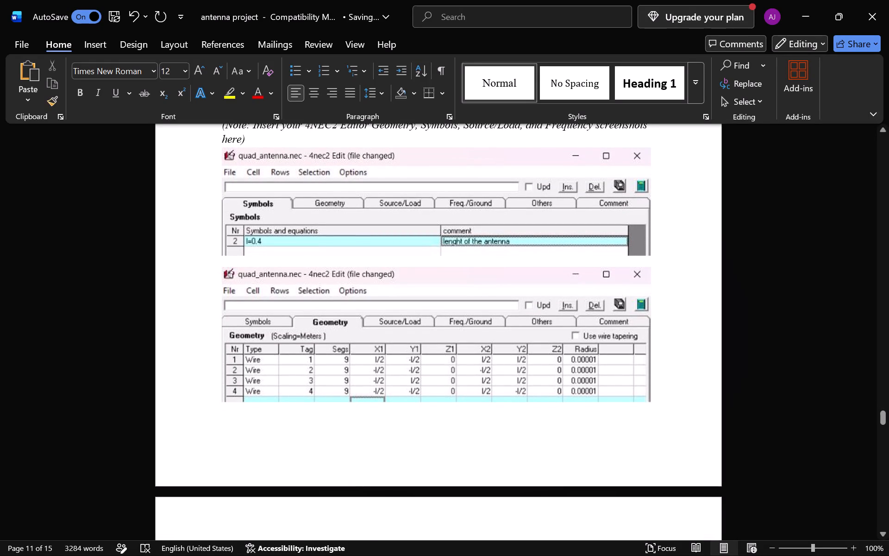
{"action": "key", "text": "Return"}
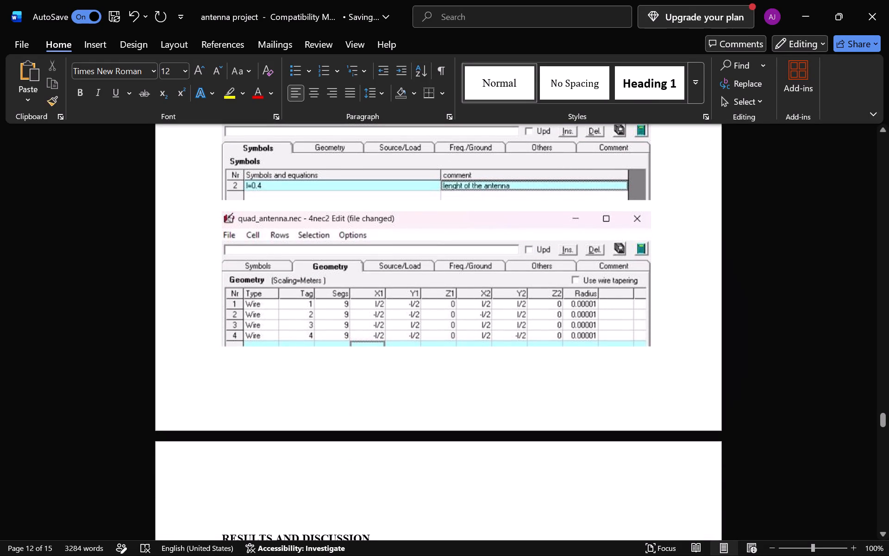
{"action": "key", "text": "BackSpace"}
{"action": "key", "text": "Return"}
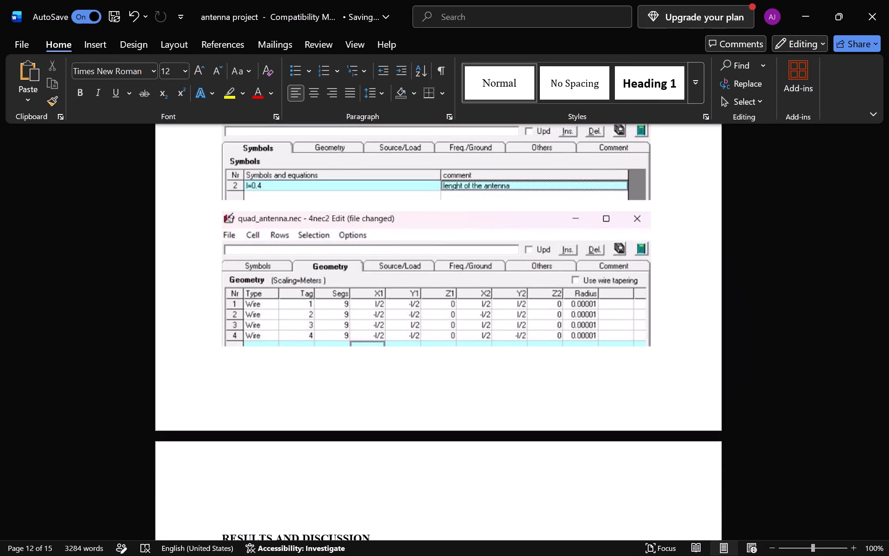
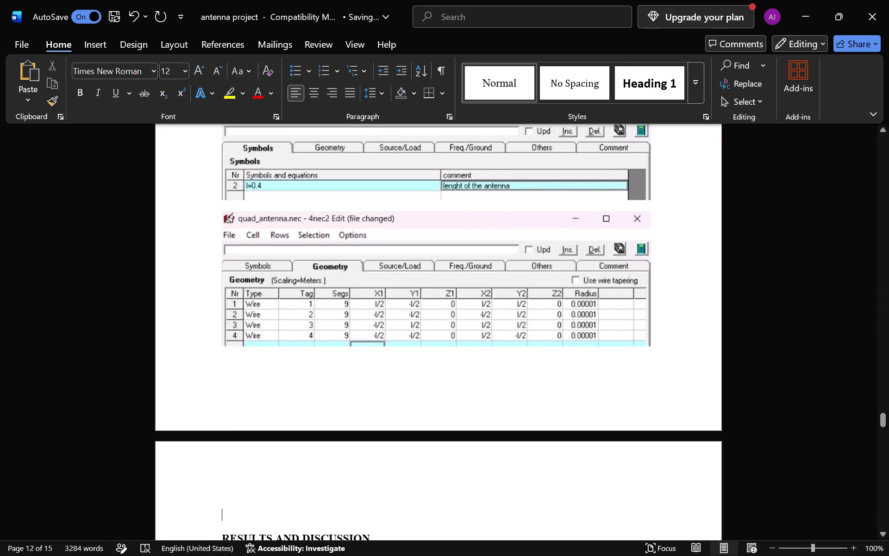
Paste the copied Source/Load screenshot on a new line below the Geometry table screenshot, followed by an empty line before "RESULTS AND DISCUSSION".
{"action": "left_click", "coordinate": [275, 369]}
{"action": "left_click", "coordinate": [256, 375]}
{"action": "left_click", "coordinate": [675, 329]}
{"action": "key", "text": "Return"}
{"action": "key", "text": "ctrl+v"}
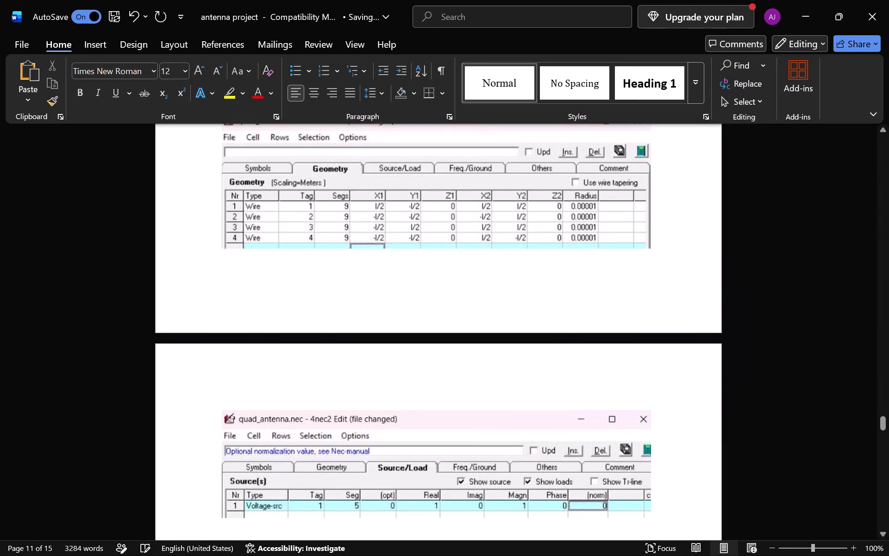
{"action": "scroll", "coordinate": [675, 329], "scroll_direction": "down", "scroll_amount": 1}
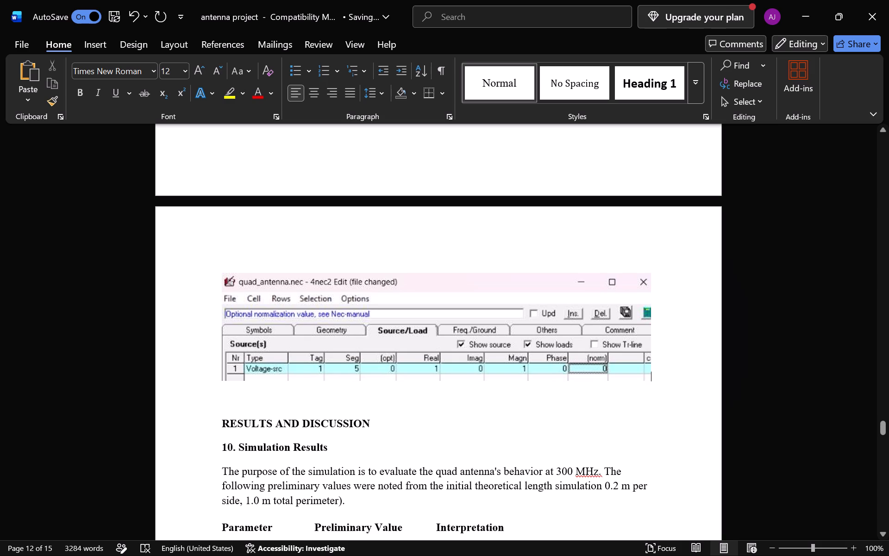
{"action": "key", "text": "Return"}
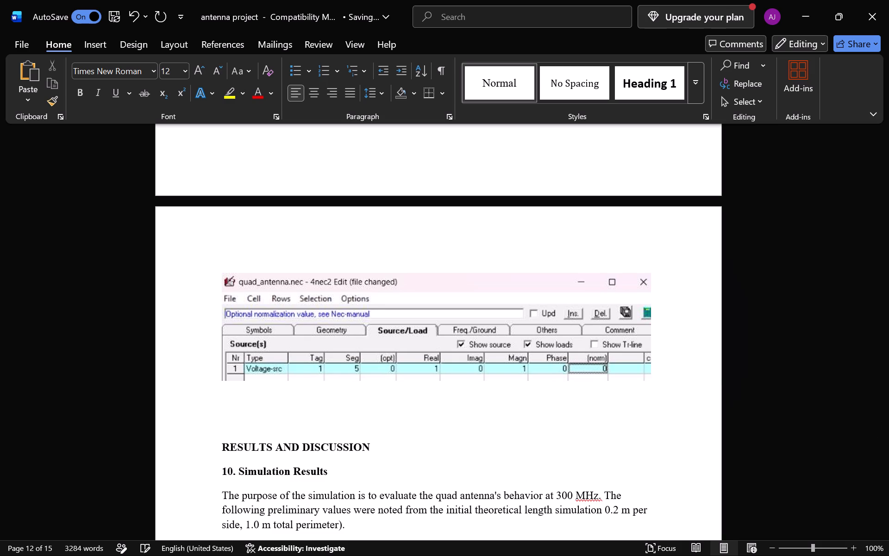
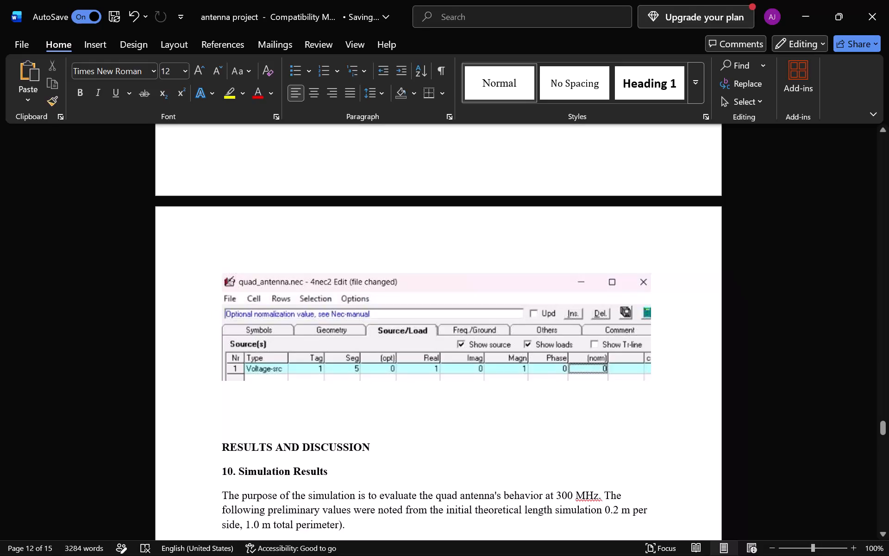
Paste the copied Freq./Ground screenshot below the Source/Load screenshot, above "RESULTS AND DISCUSSION".
{"action": "key", "text": "ctrl+v"}
{"action": "scroll", "coordinate": [689, 533], "scroll_direction": "down", "scroll_amount": 1}
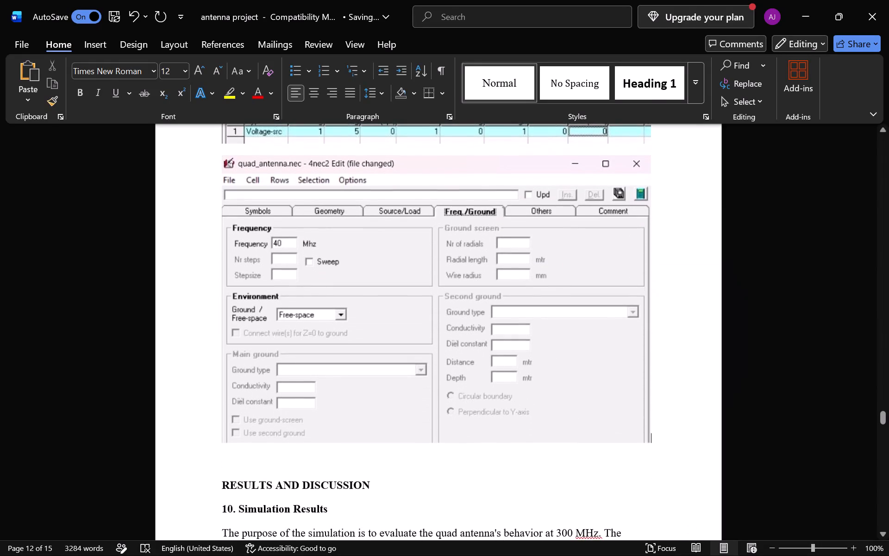
Review the report from the simulation results table through the tuning, advantages and applications sections for where further content belongs.
{"action": "scroll", "coordinate": [689, 533], "scroll_direction": "down", "scroll_amount": 4}
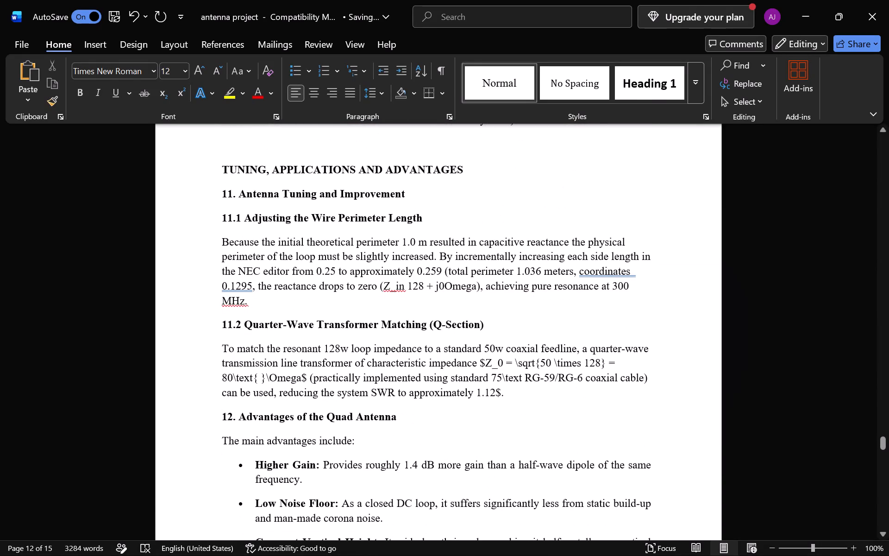
{"action": "scroll", "coordinate": [689, 533], "scroll_direction": "down", "scroll_amount": 3}
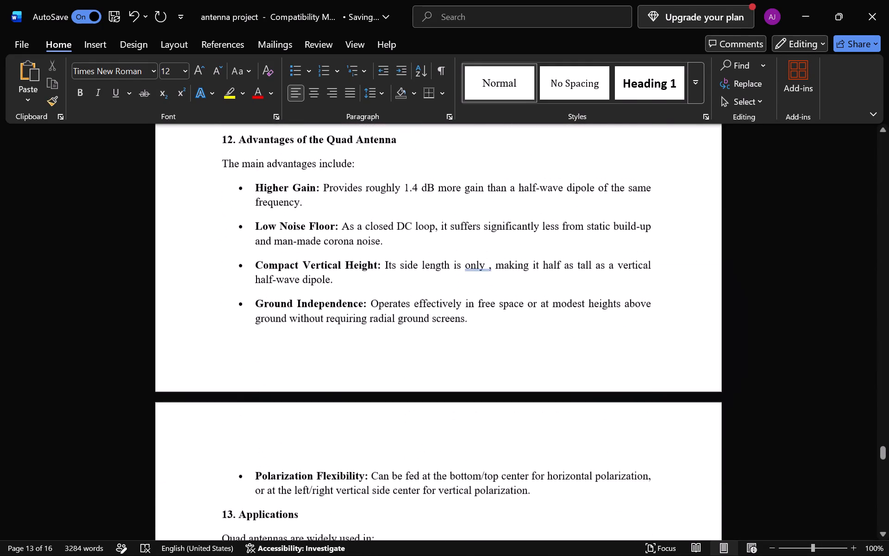
{"action": "scroll", "coordinate": [689, 533], "scroll_direction": "down", "scroll_amount": 2}
{"action": "scroll", "coordinate": [689, 533], "scroll_direction": "up", "scroll_amount": 1}
{"action": "scroll", "coordinate": [689, 533], "scroll_direction": "down", "scroll_amount": 1}
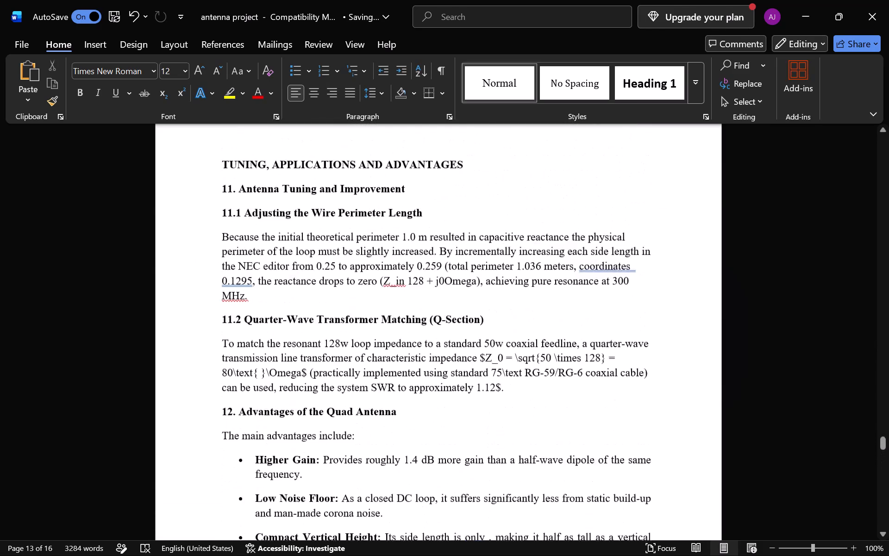
{"action": "scroll", "coordinate": [689, 533], "scroll_direction": "down", "scroll_amount": 1}
{"action": "scroll", "coordinate": [689, 533], "scroll_direction": "up", "scroll_amount": 1}
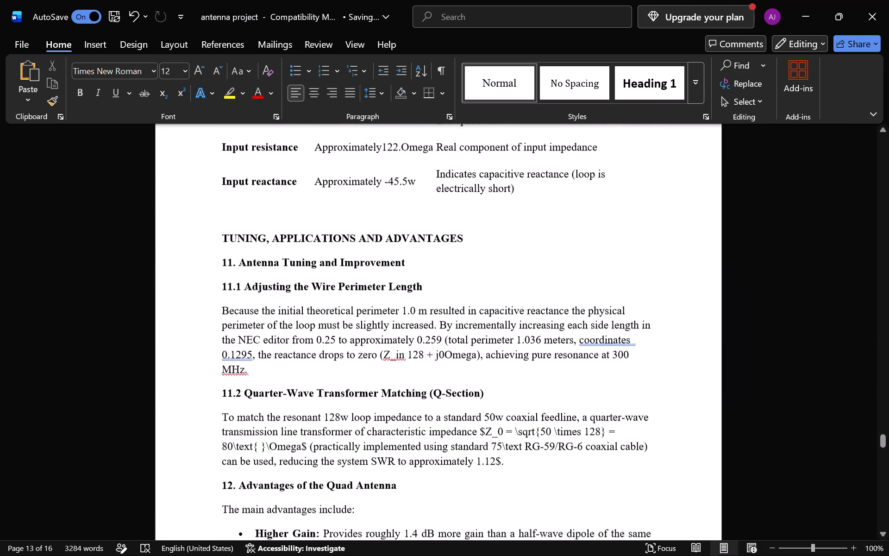
{"action": "scroll", "coordinate": [689, 533], "scroll_direction": "up", "scroll_amount": 1}
{"action": "scroll", "coordinate": [322, 247], "scroll_direction": "up", "scroll_amount": 1}
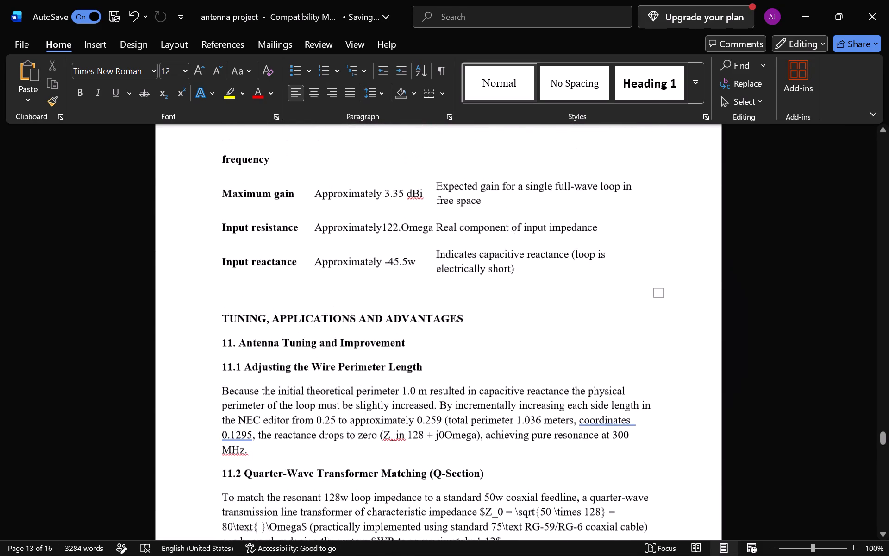
{"action": "scroll", "coordinate": [322, 247], "scroll_direction": "up", "scroll_amount": 2}
{"action": "scroll", "coordinate": [322, 247], "scroll_direction": "down", "scroll_amount": 2}
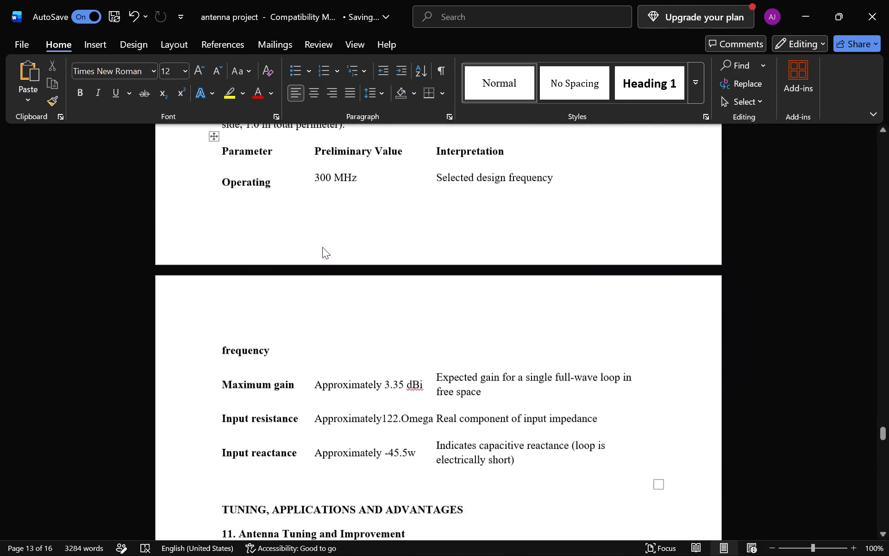
{"action": "scroll", "coordinate": [322, 247], "scroll_direction": "down", "scroll_amount": 1}
{"action": "scroll", "coordinate": [322, 247], "scroll_direction": "up", "scroll_amount": 2}
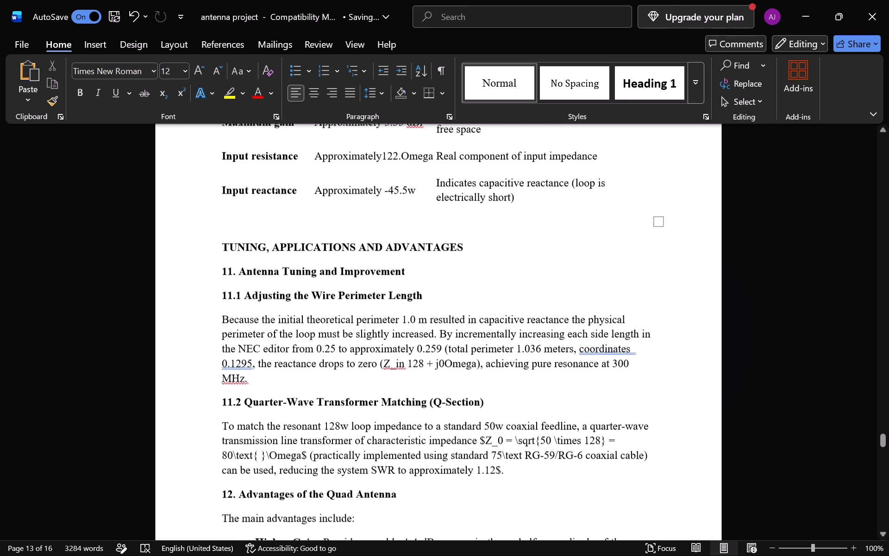
Add an empty line after "electrically short)" in the Input reactance row of the simulation results table.
{"action": "scroll", "coordinate": [322, 247], "scroll_direction": "up", "scroll_amount": 1}
{"action": "left_click", "coordinate": [325, 214]}
{"action": "left_click", "coordinate": [317, 261]}
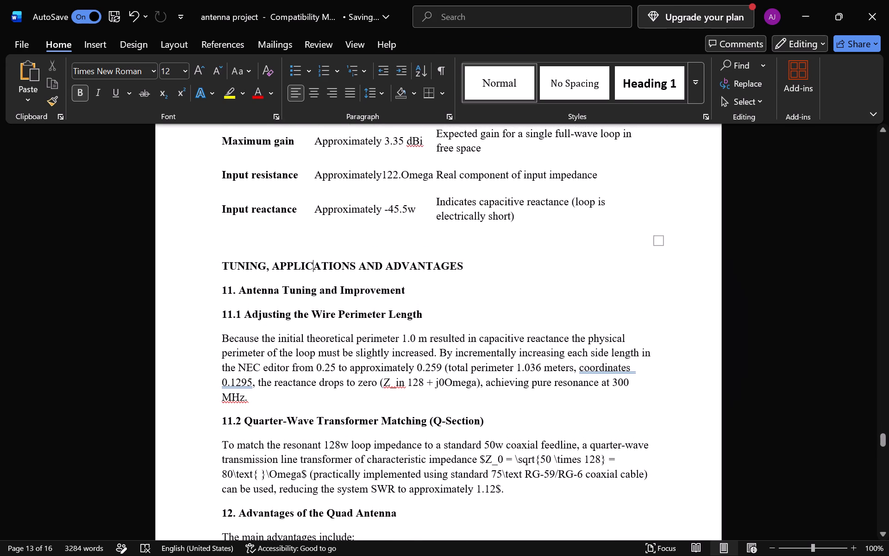
{"action": "left_click", "coordinate": [528, 221]}
{"action": "key", "text": "Return"}
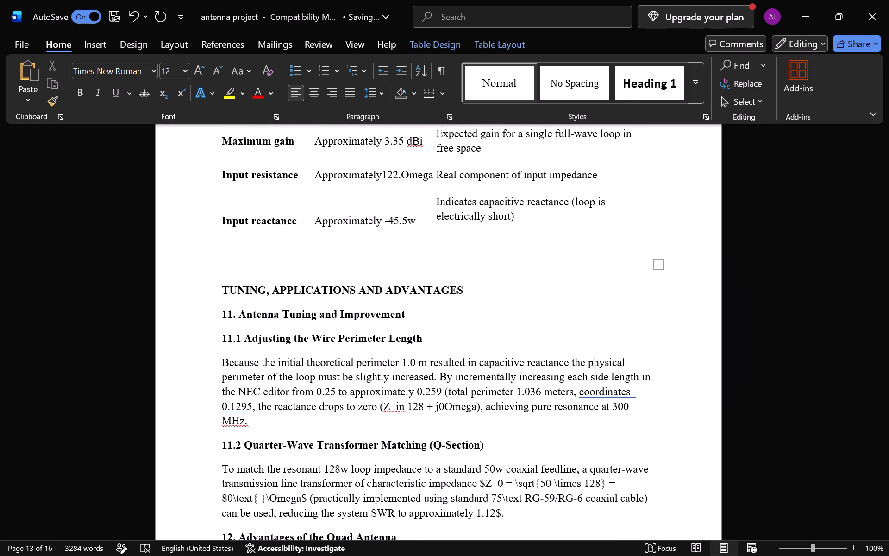
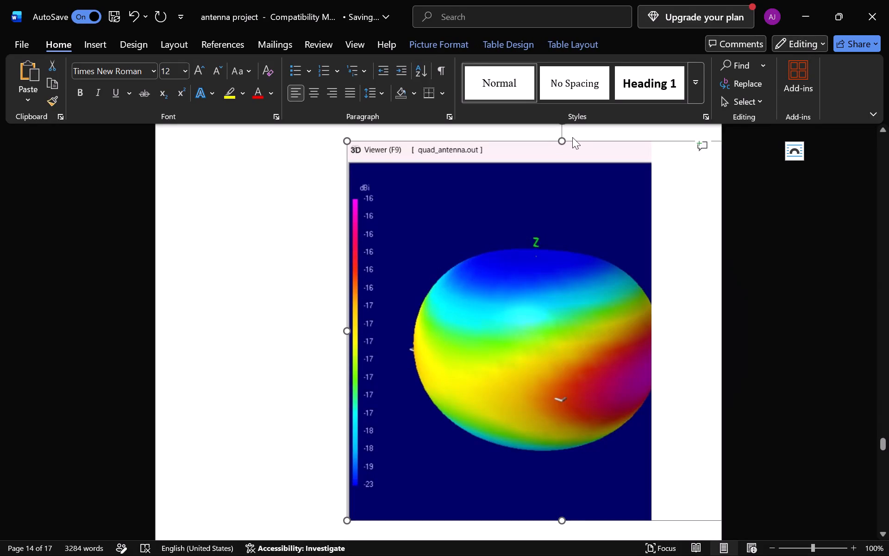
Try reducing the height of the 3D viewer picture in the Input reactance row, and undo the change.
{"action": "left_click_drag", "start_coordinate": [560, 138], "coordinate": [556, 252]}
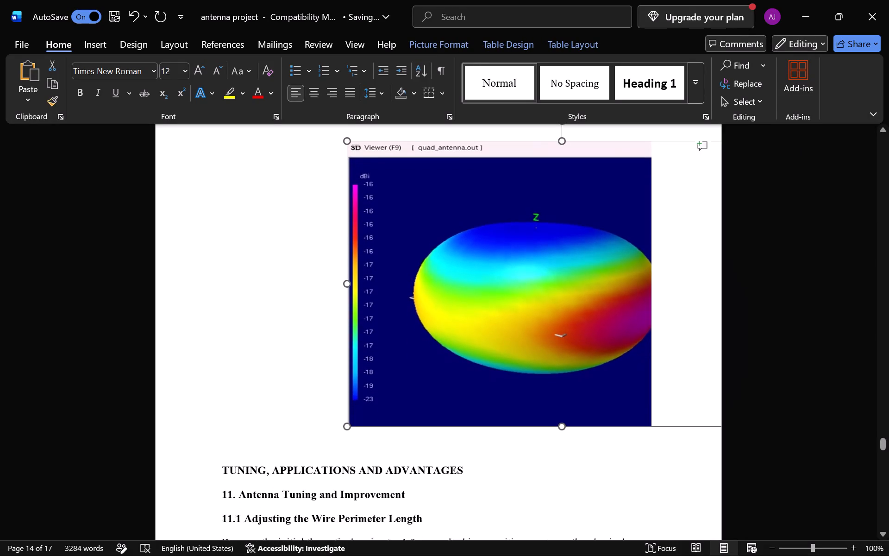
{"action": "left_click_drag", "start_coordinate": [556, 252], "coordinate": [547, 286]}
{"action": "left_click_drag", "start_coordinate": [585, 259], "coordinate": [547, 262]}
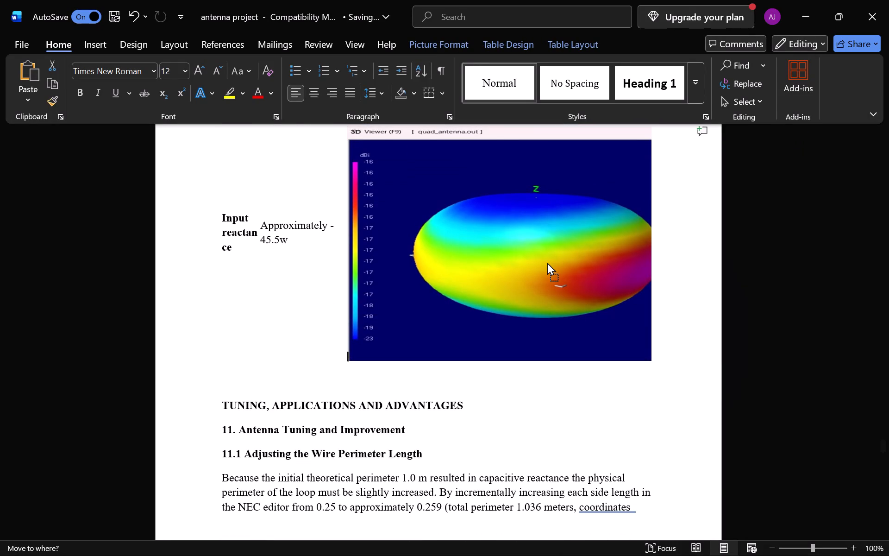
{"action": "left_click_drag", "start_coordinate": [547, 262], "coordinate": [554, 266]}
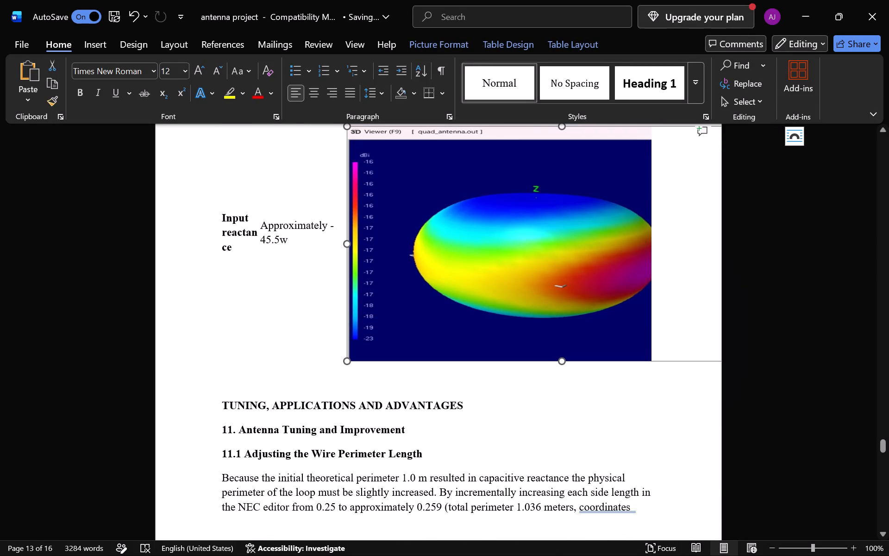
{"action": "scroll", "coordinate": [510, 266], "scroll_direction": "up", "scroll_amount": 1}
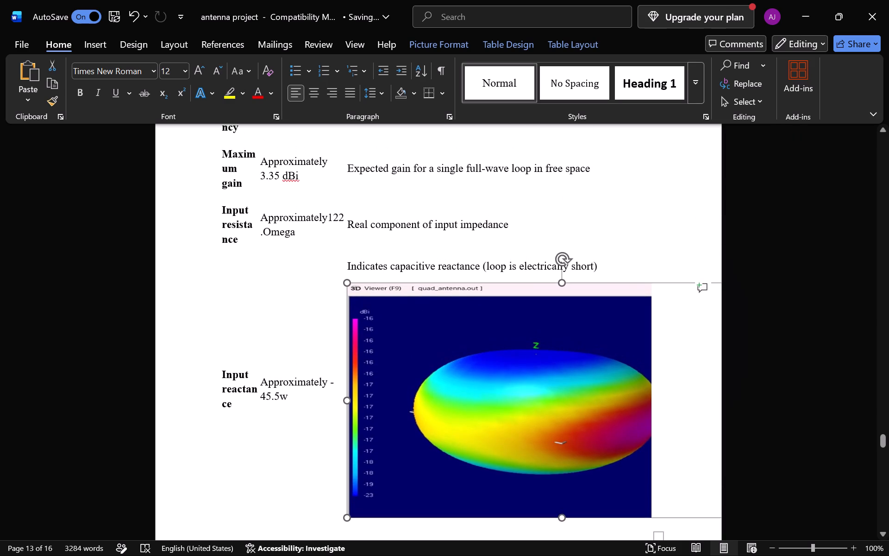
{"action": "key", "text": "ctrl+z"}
Check in the print preview how the simulation results table and the 3D viewer picture are laid out across the pages.
{"action": "scroll", "coordinate": [493, 275], "scroll_direction": "up", "scroll_amount": 1}
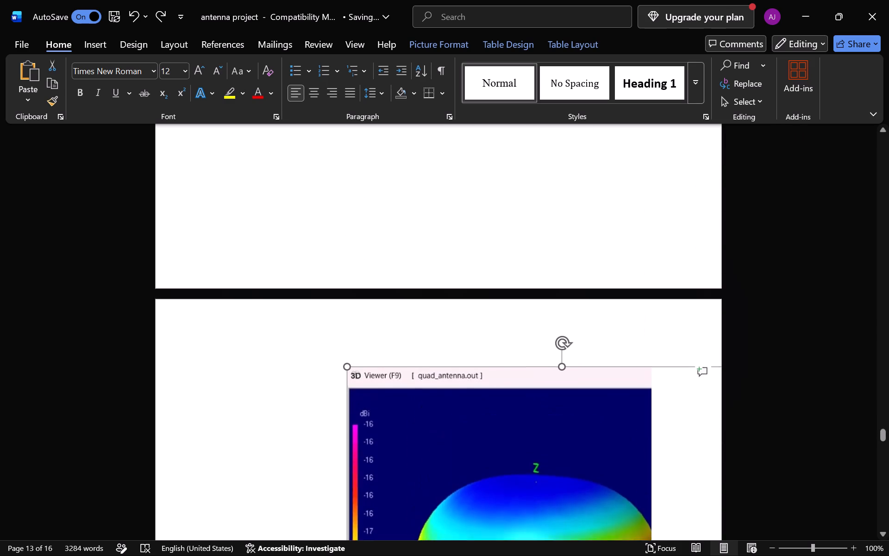
{"action": "scroll", "coordinate": [493, 275], "scroll_direction": "up", "scroll_amount": 3}
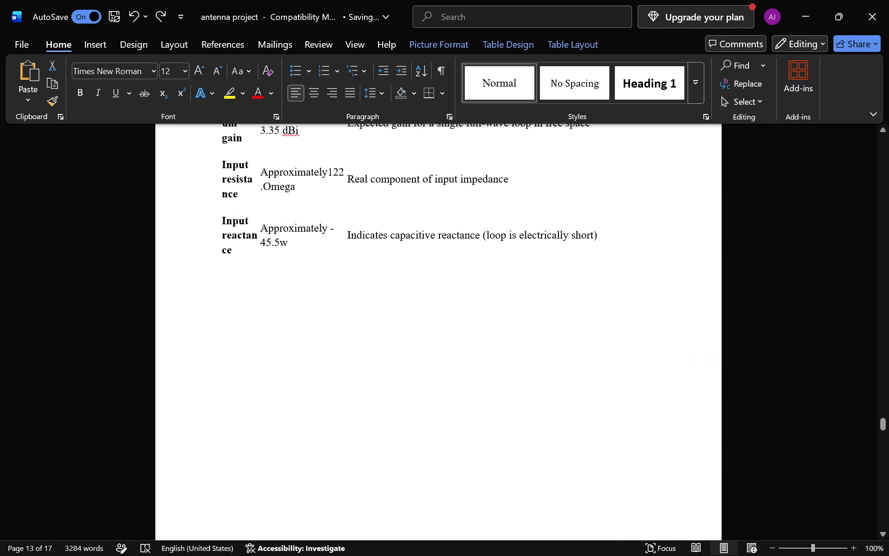
{"action": "key", "text": "ctrl+p"}
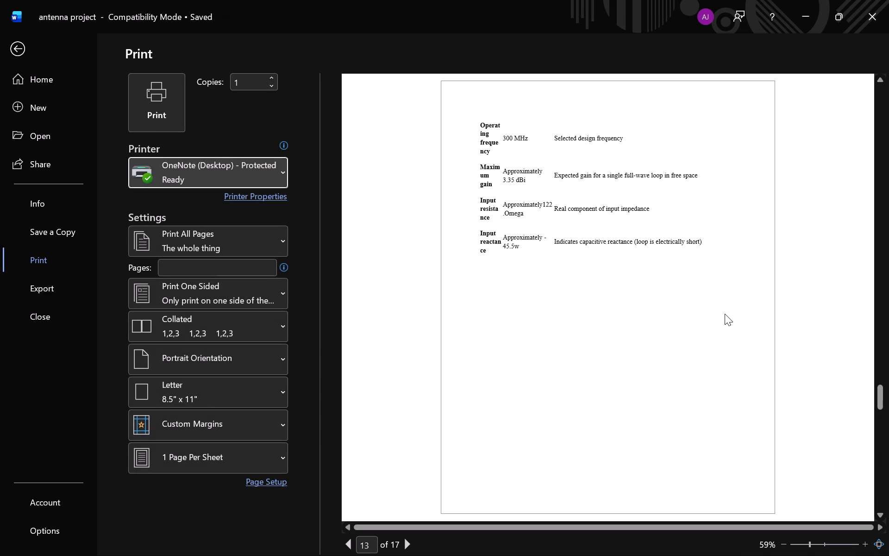
{"action": "scroll", "coordinate": [725, 314], "scroll_direction": "down", "scroll_amount": 1}
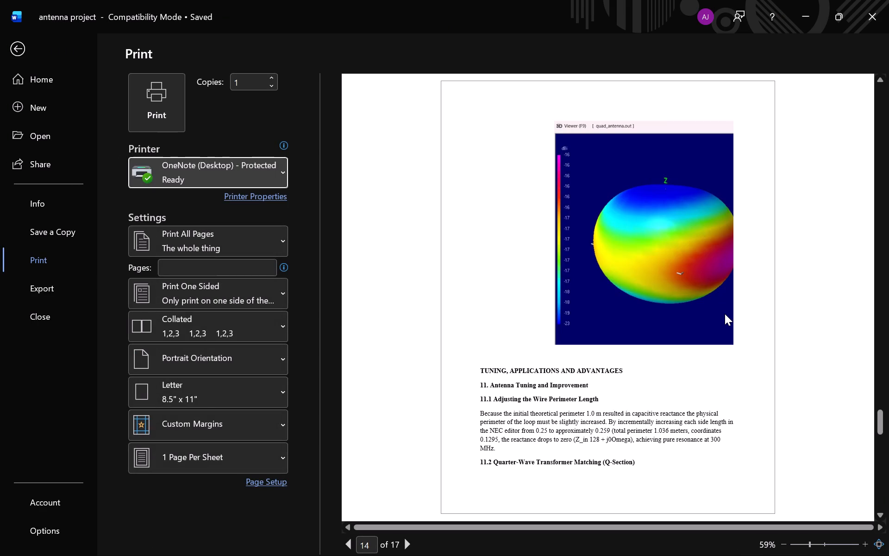
{"action": "scroll", "coordinate": [725, 314], "scroll_direction": "down", "scroll_amount": 1}
{"action": "key", "text": "Escape"}
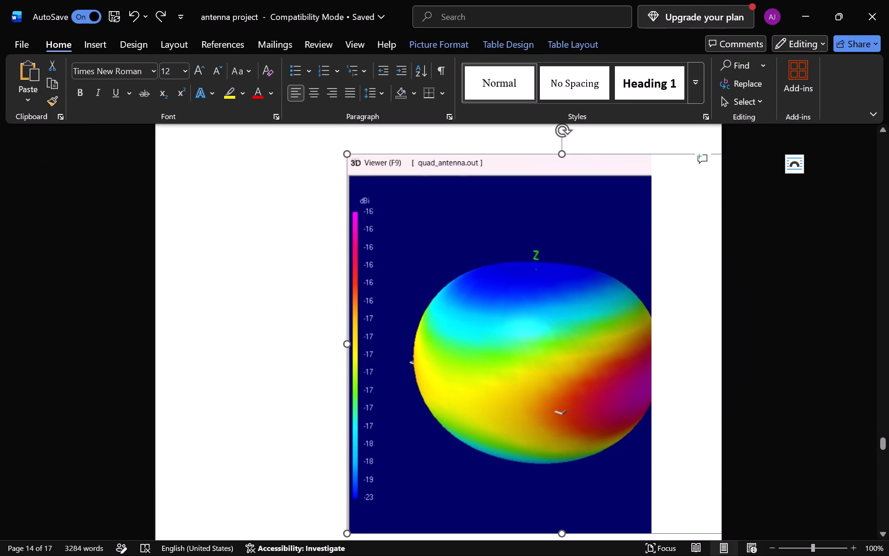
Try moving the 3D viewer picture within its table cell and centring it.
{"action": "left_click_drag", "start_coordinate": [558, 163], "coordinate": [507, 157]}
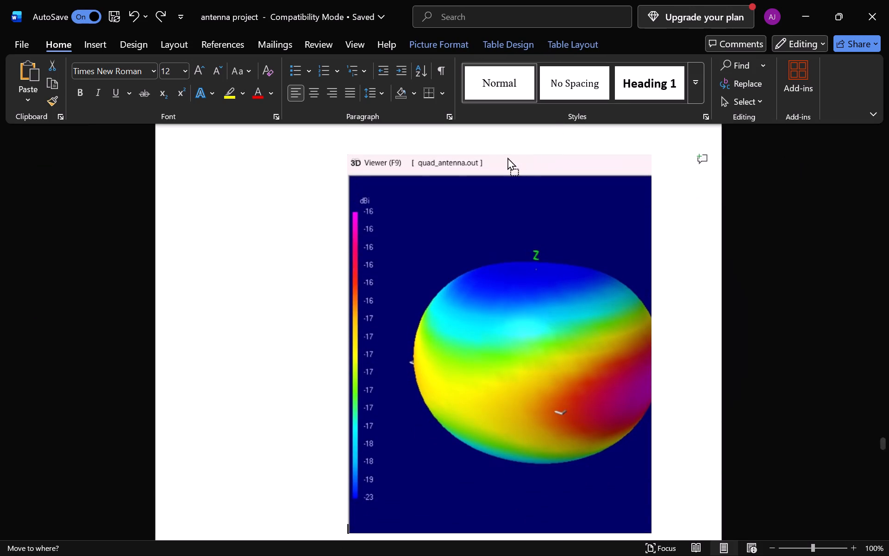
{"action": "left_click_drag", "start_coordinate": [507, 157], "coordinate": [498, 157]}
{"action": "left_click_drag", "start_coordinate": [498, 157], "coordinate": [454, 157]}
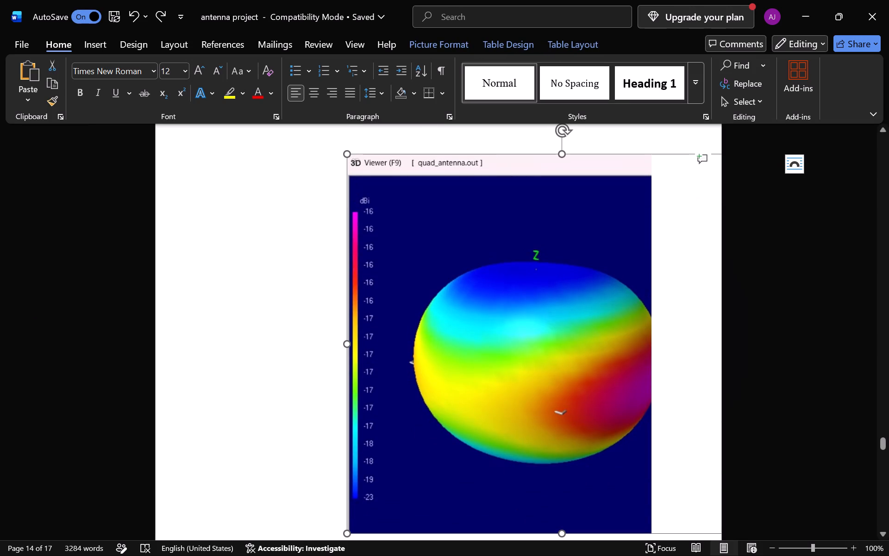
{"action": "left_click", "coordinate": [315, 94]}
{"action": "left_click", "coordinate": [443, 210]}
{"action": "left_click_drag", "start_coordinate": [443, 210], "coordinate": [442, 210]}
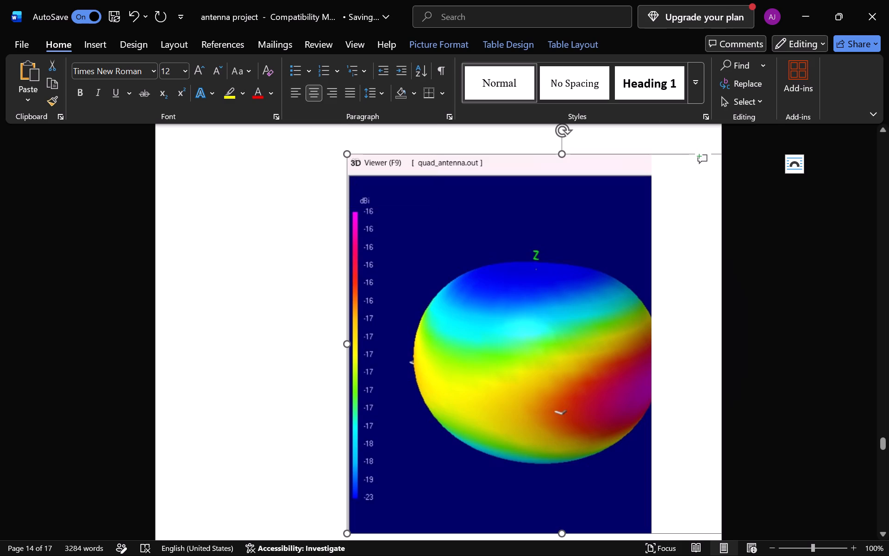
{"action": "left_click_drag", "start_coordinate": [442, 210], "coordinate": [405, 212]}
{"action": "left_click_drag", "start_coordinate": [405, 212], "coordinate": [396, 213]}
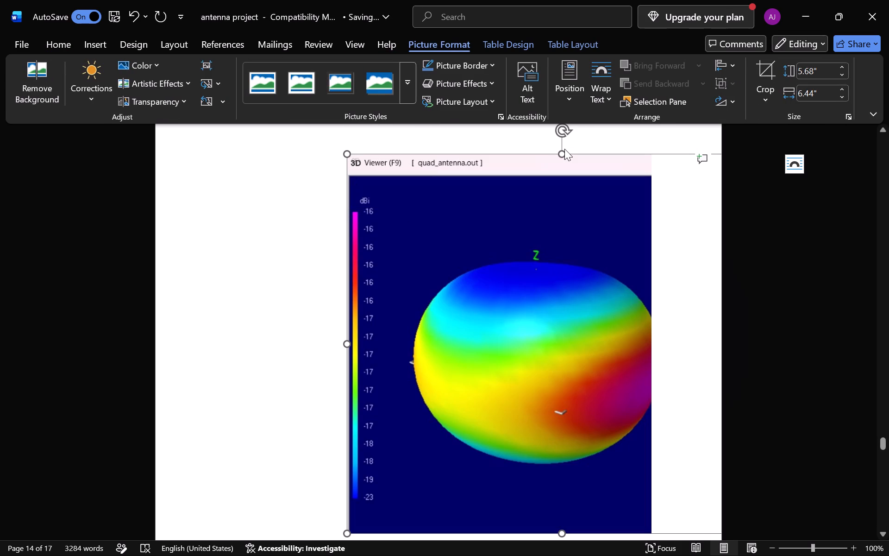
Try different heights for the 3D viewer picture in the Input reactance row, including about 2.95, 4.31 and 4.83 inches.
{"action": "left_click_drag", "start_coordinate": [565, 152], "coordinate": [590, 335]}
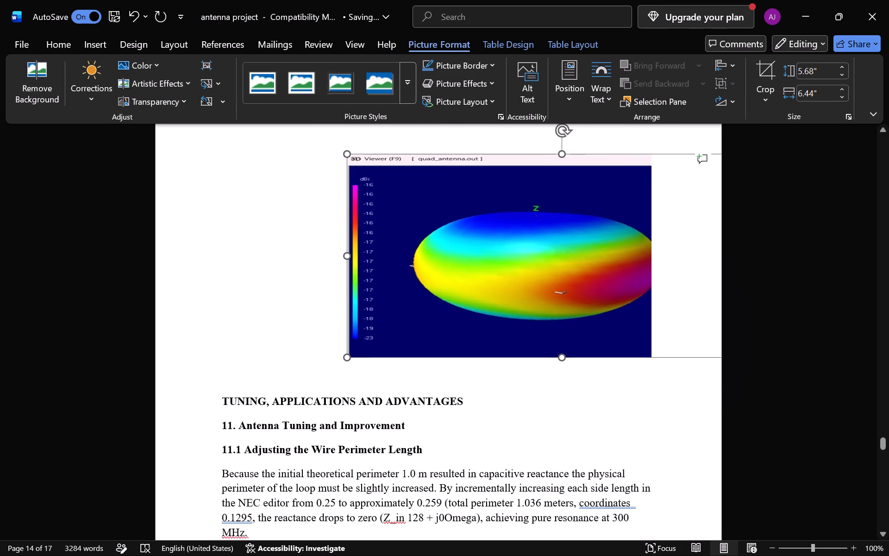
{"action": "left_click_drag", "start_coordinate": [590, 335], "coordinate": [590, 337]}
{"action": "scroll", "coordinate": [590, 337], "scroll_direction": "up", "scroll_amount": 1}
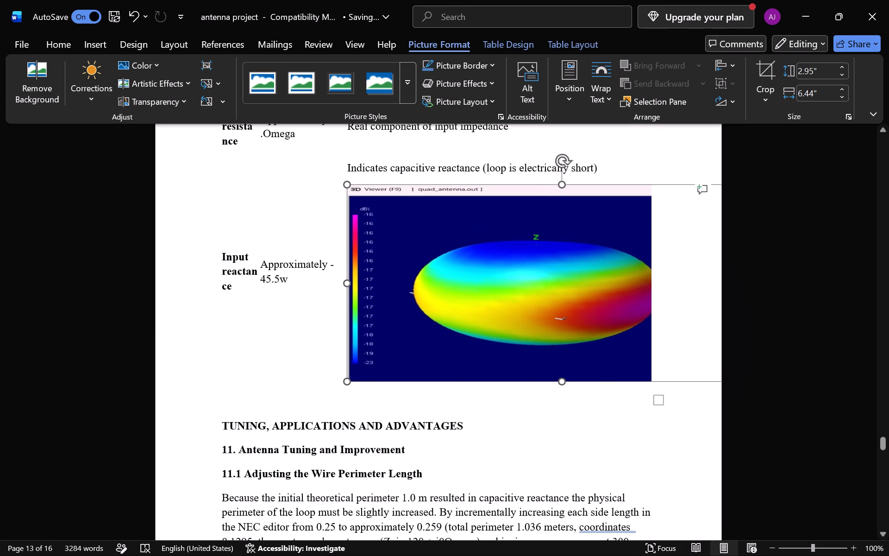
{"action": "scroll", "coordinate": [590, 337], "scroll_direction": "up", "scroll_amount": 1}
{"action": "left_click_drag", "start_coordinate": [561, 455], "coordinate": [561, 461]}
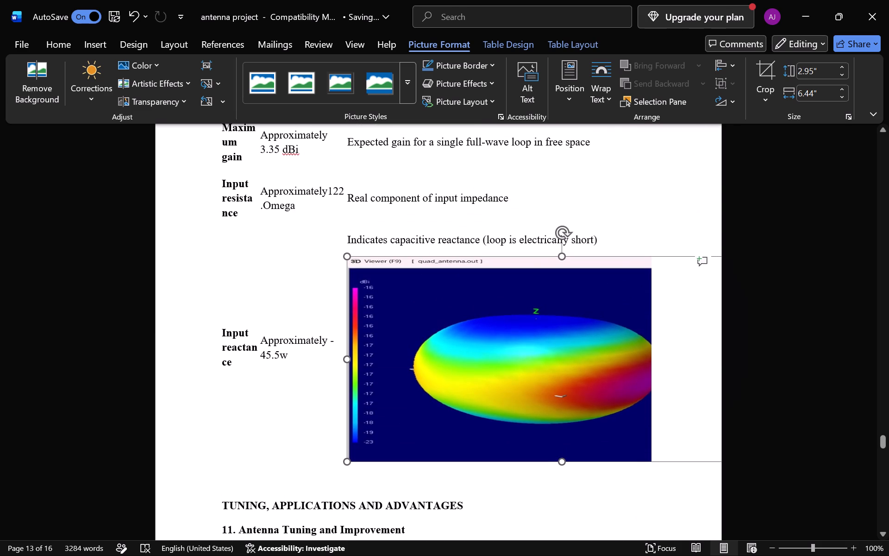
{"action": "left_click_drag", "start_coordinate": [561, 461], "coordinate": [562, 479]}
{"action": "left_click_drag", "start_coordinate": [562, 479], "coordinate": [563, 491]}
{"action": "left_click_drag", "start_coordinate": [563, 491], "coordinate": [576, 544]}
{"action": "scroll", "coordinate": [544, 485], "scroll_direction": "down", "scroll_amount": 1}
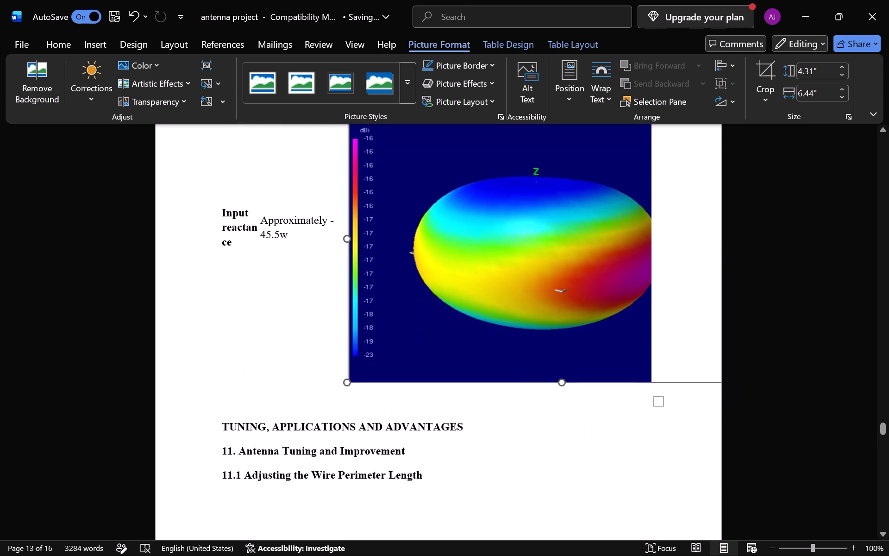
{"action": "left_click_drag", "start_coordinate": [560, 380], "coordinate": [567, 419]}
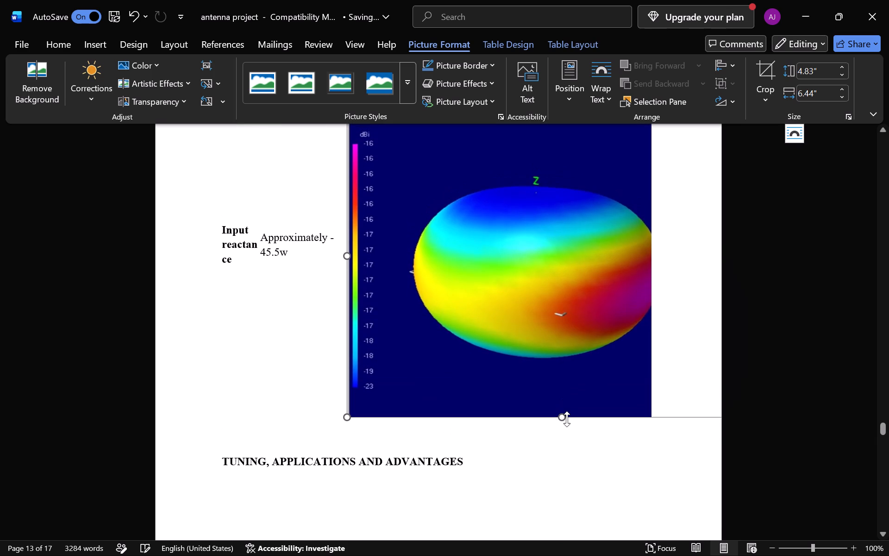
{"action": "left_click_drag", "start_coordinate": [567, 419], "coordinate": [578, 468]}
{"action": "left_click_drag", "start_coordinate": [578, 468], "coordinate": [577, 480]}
Undo the picture's resizing and centring, and the insertion of the 3D viewer picture in the Input reactance row.
{"action": "key", "text": "ctrl+z"}
{"action": "key", "text": "ctrl+z"}
{"action": "key", "text": "ctrl+z"}
{"action": "key", "text": "ctrl+z"}
{"action": "key", "text": "ctrl+z"}
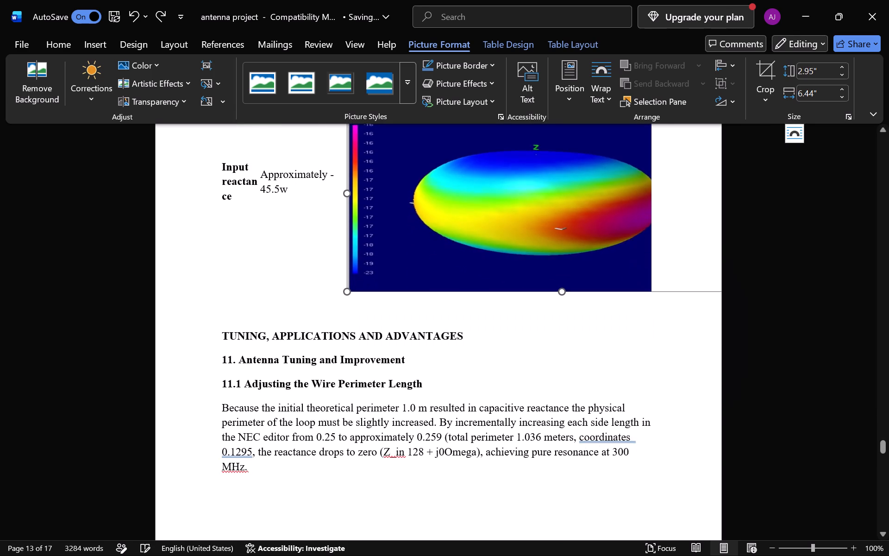
{"action": "key", "text": "ctrl+z"}
{"action": "key", "text": "ctrl+z"}
{"action": "key", "text": "z"}
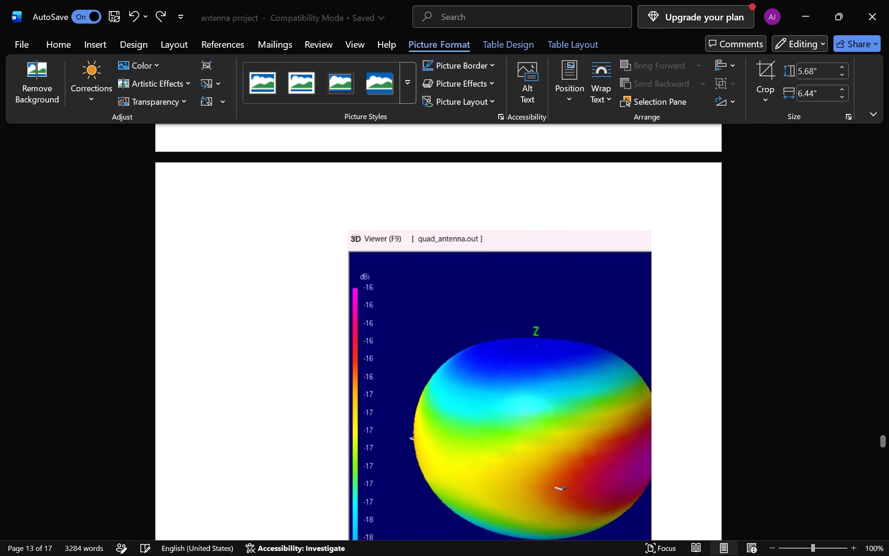
{"action": "key", "text": "ctrl+z"}
{"action": "key", "text": "ctrl+z"}
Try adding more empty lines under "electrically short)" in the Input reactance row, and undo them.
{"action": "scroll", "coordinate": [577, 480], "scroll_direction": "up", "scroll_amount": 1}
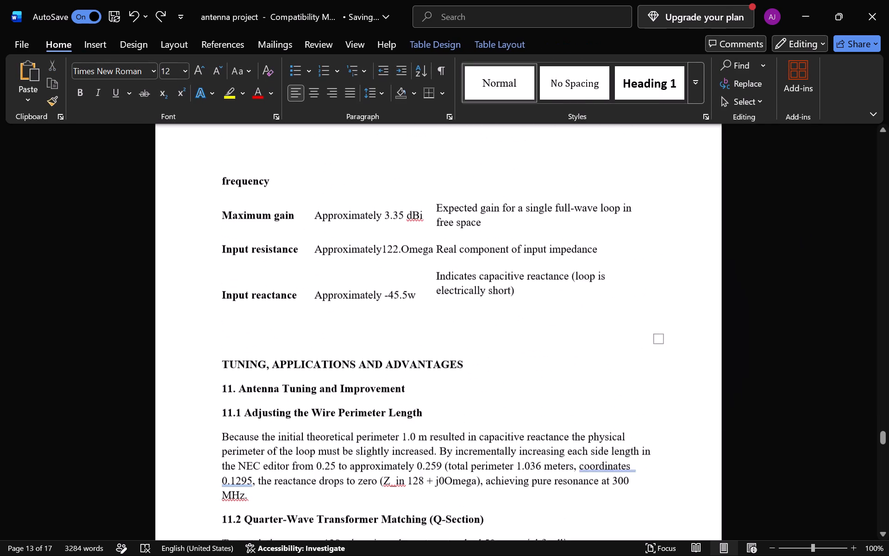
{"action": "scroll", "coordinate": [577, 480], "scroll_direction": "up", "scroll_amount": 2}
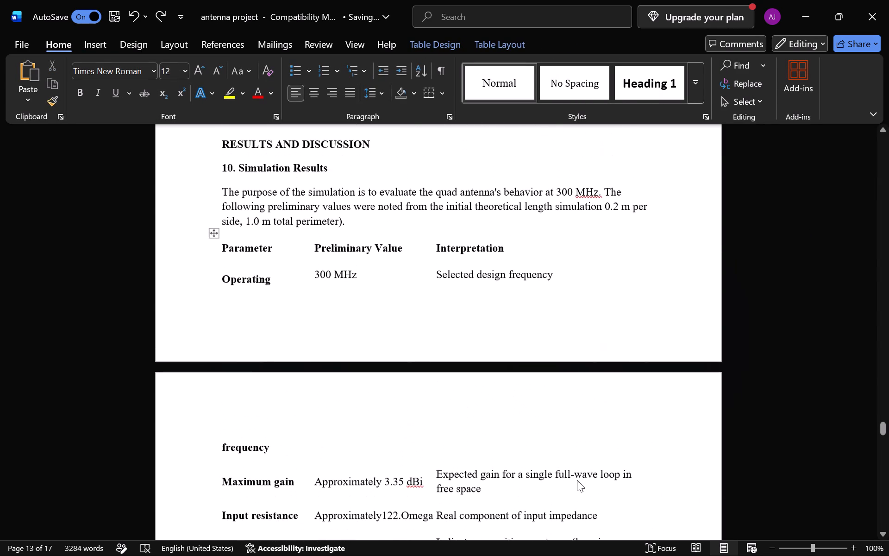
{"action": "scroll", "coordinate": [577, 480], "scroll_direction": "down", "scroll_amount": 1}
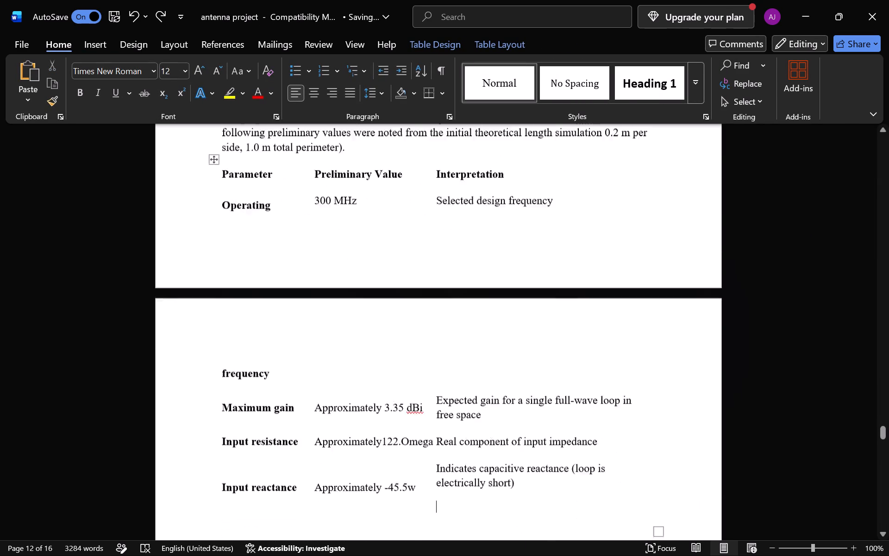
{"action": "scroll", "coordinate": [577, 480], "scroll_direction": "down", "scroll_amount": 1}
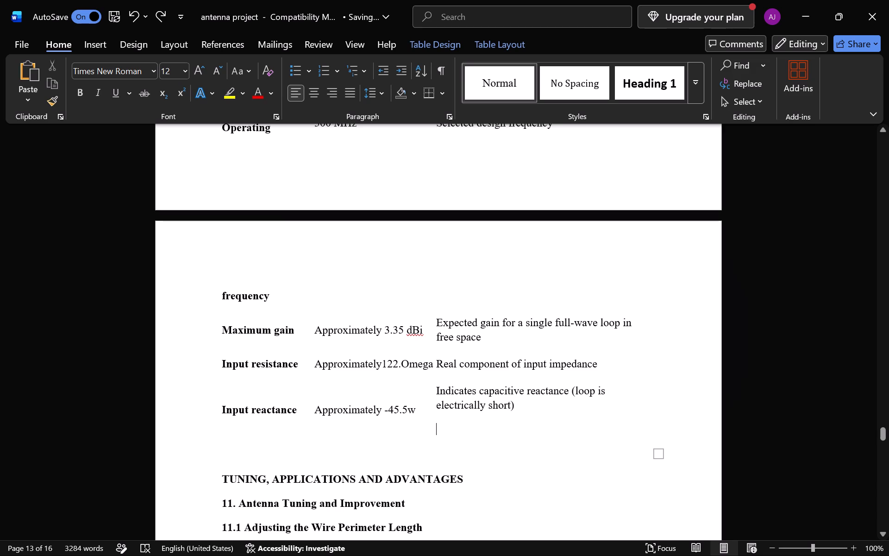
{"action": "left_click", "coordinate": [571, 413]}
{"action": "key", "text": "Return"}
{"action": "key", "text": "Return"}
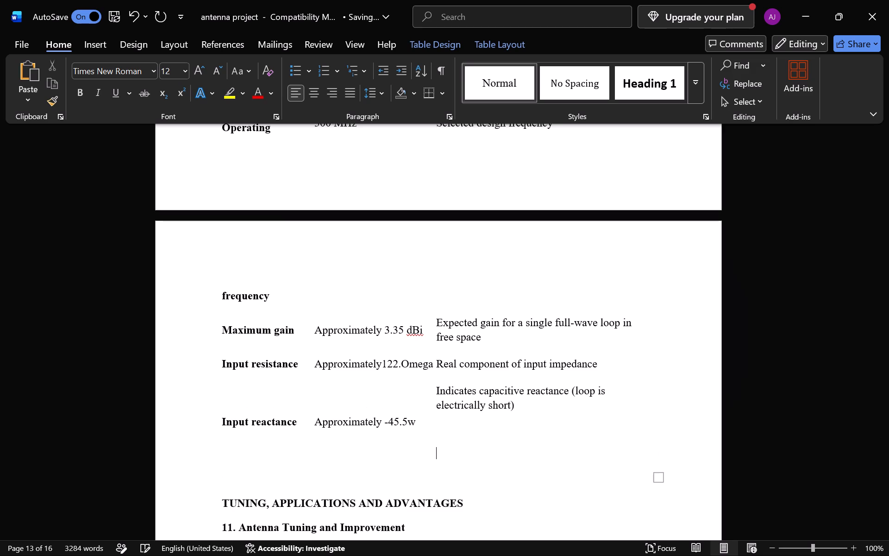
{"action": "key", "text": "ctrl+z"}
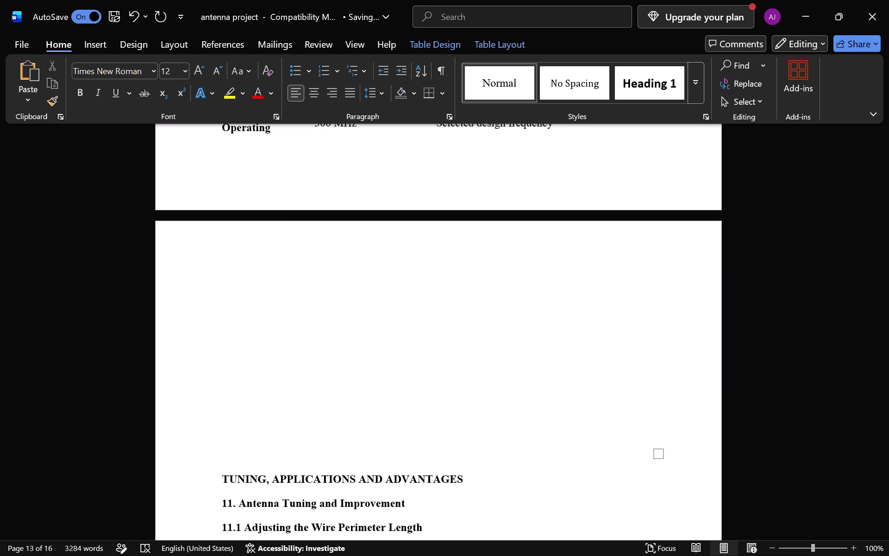
Replace the empty line and closing parenthesis after "electrically short" with a new line, giving the Interpretation text a hanging indent.
{"action": "key", "text": "BackSpace"}
{"action": "key", "text": "BackSpace"}
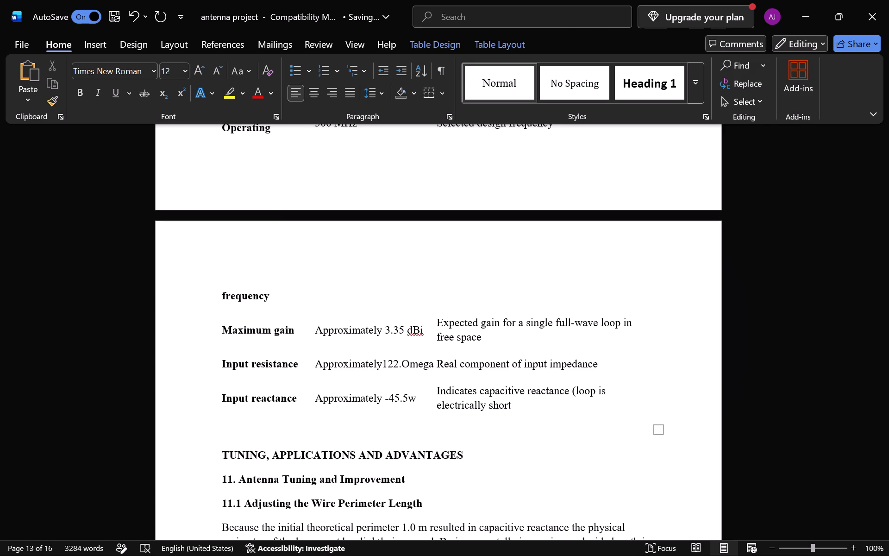
{"action": "key", "text": "ctrl+t"}
{"action": "key", "text": "Return"}
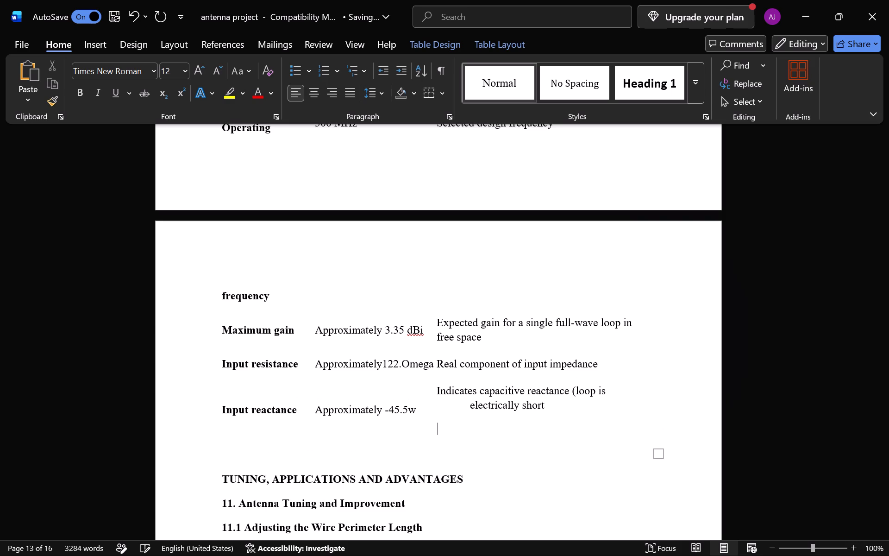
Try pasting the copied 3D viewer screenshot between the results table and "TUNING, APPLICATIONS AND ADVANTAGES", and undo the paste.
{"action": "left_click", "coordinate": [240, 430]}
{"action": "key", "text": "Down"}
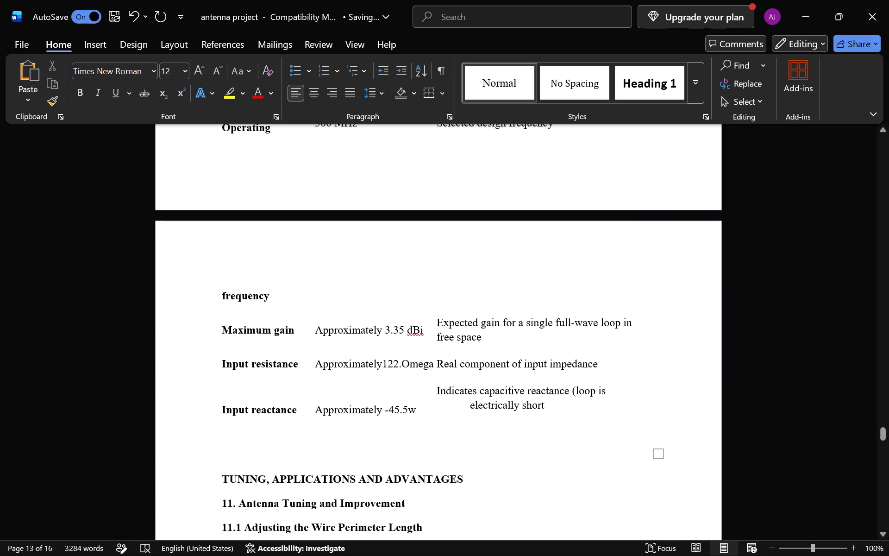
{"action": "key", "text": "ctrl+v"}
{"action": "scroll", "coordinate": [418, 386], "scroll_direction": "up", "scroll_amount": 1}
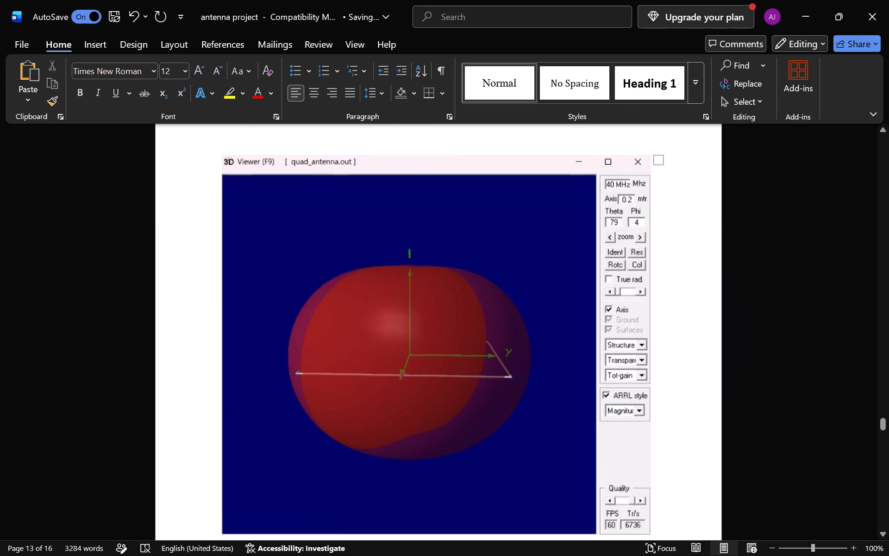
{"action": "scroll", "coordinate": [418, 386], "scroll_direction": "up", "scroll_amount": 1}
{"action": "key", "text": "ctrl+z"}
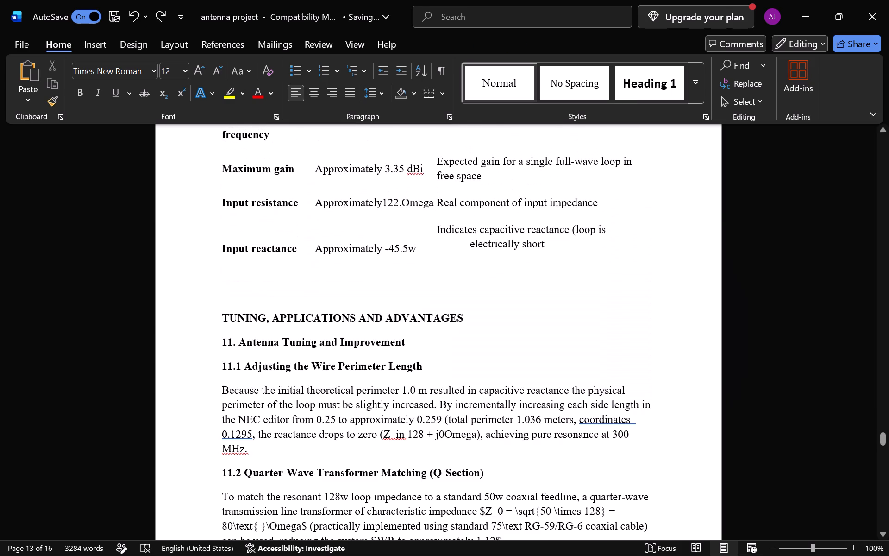
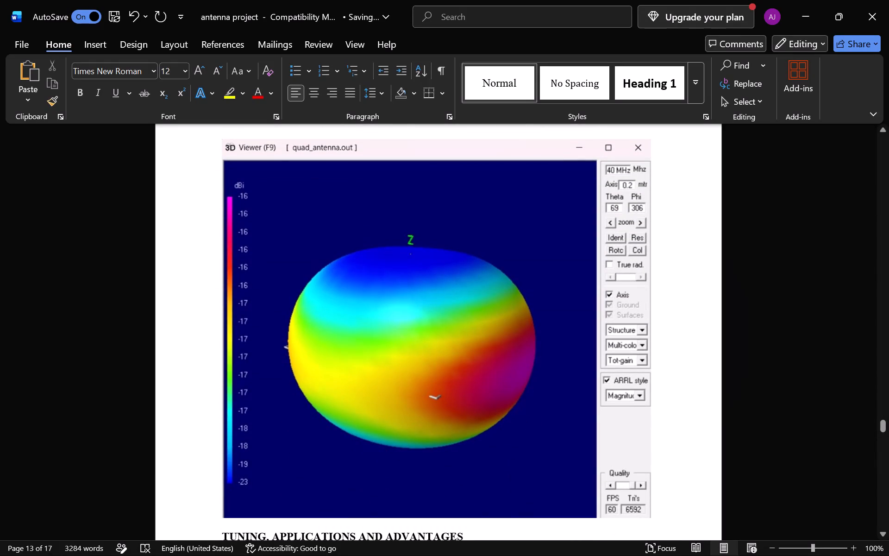
Shorten the 3D viewer picture to roughly three quarters of its height at the same width, and check the page in print preview.
{"action": "left_click", "coordinate": [417, 420]}
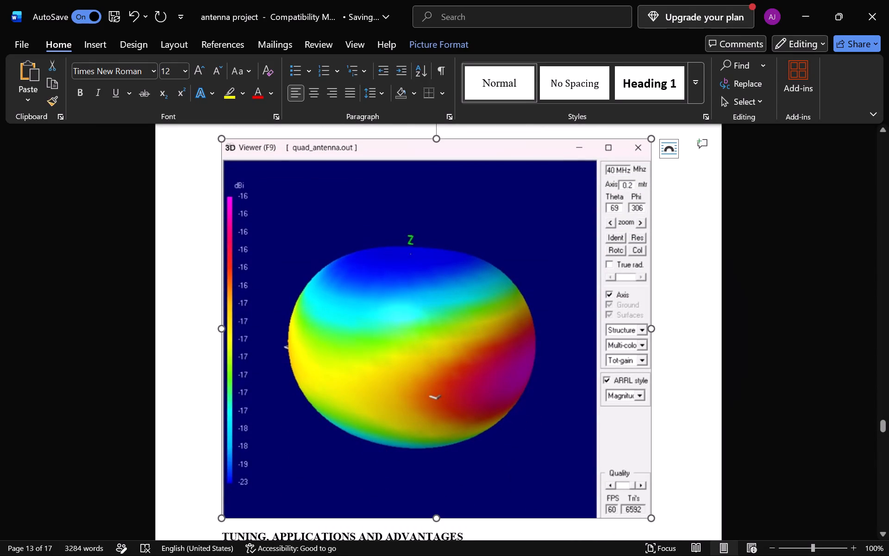
{"action": "left_click_drag", "start_coordinate": [439, 517], "coordinate": [442, 434]}
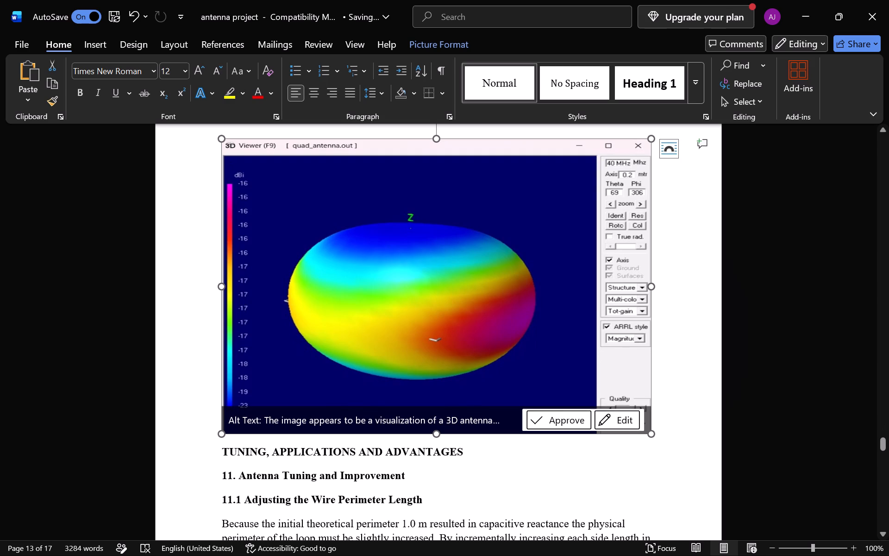
{"action": "key", "text": "ctrl+p"}
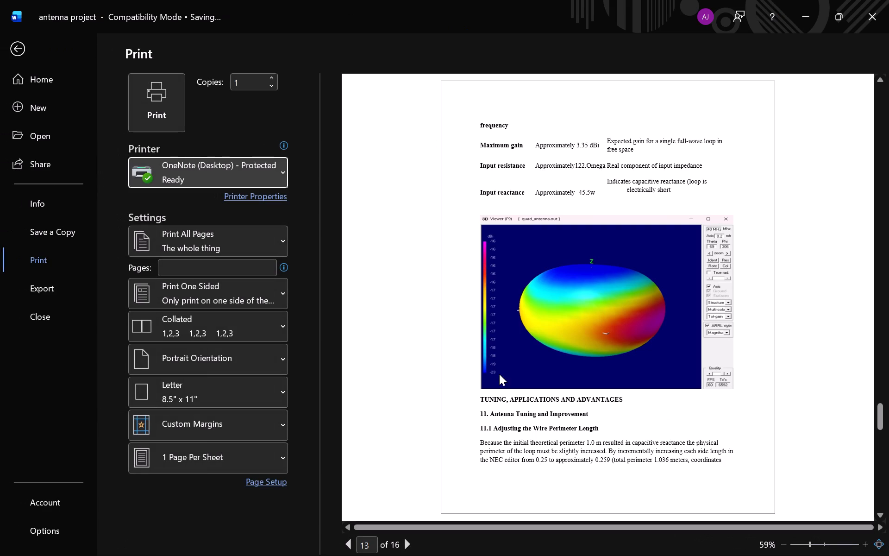
{"action": "key", "text": "Escape"}
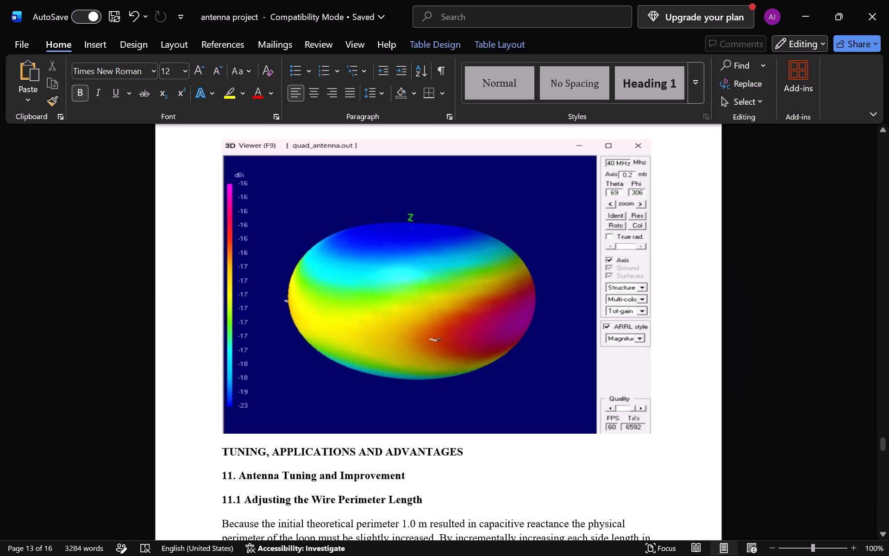
Insert four empty lines between the 3D viewer picture and the "TUNING, APPLICATIONS AND ADVANTAGES" heading.
{"action": "left_click", "coordinate": [225, 455]}
{"action": "key", "text": "Return"}
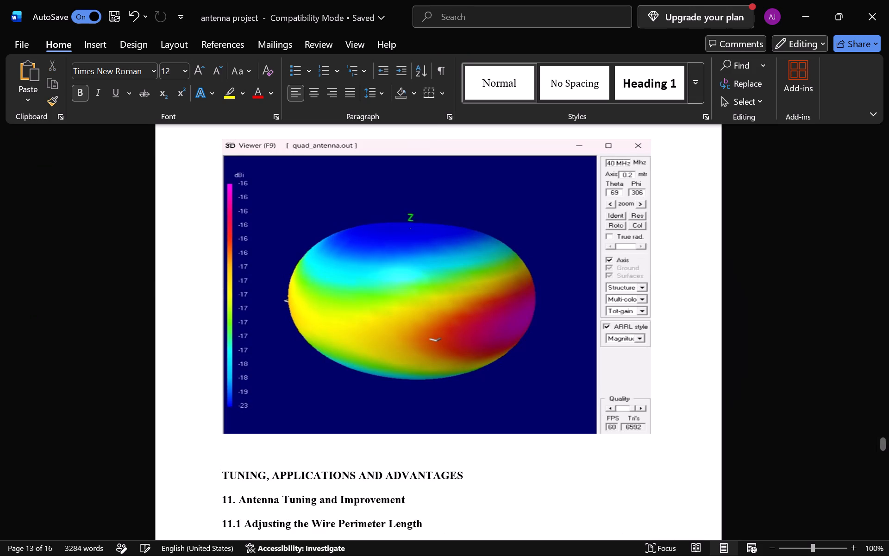
{"action": "key", "text": "Return"}
{"action": "key", "text": "Return"}
{"action": "key", "text": "Return"}
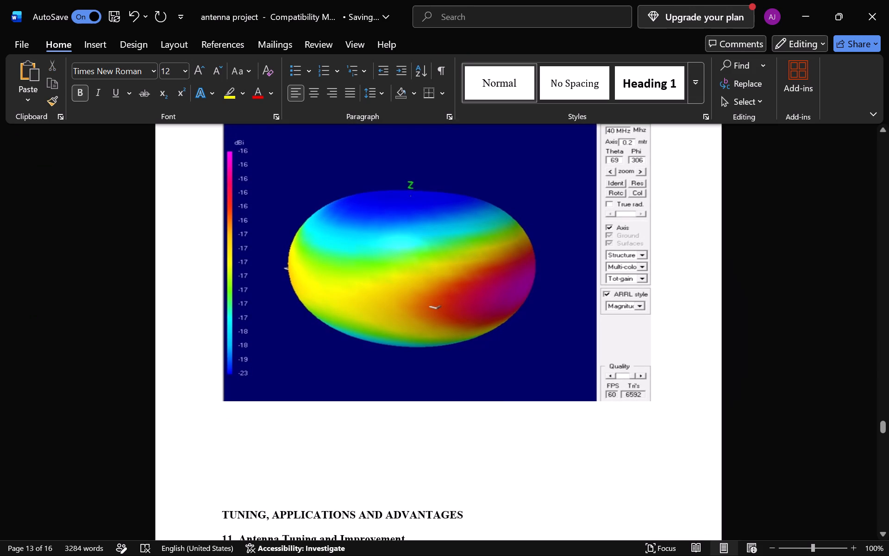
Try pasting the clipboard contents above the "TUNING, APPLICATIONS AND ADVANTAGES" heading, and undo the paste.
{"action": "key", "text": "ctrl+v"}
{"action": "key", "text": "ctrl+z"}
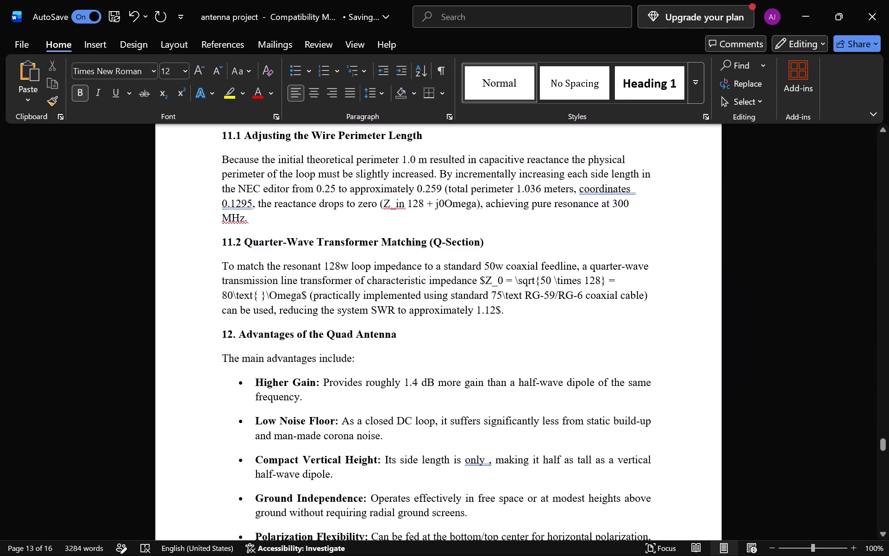
Adjust the empty lines below the 3D viewer picture so "TUNING, APPLICATIONS AND ADVANTAGES" starts at the top of the following page.
{"action": "scroll", "coordinate": [335, 346], "scroll_direction": "up", "scroll_amount": 1}
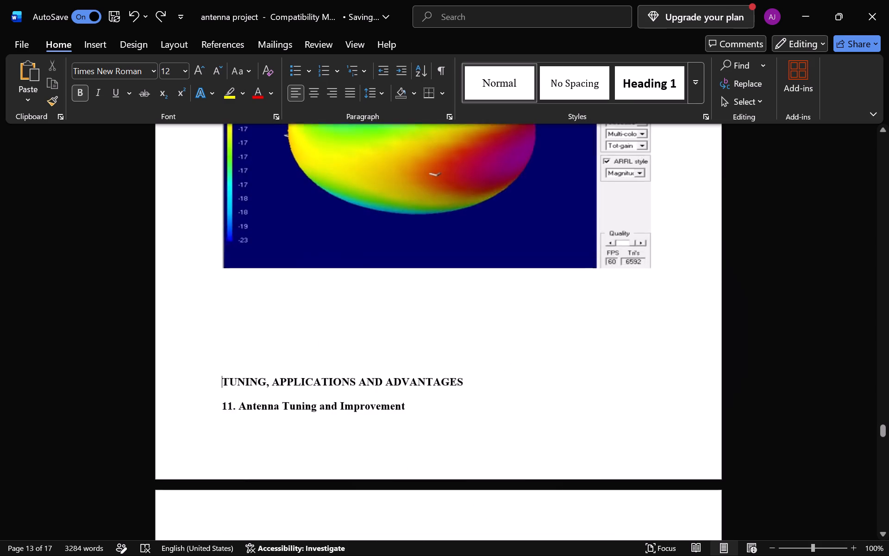
{"action": "scroll", "coordinate": [335, 346], "scroll_direction": "up", "scroll_amount": 1}
{"action": "left_click", "coordinate": [200, 411]}
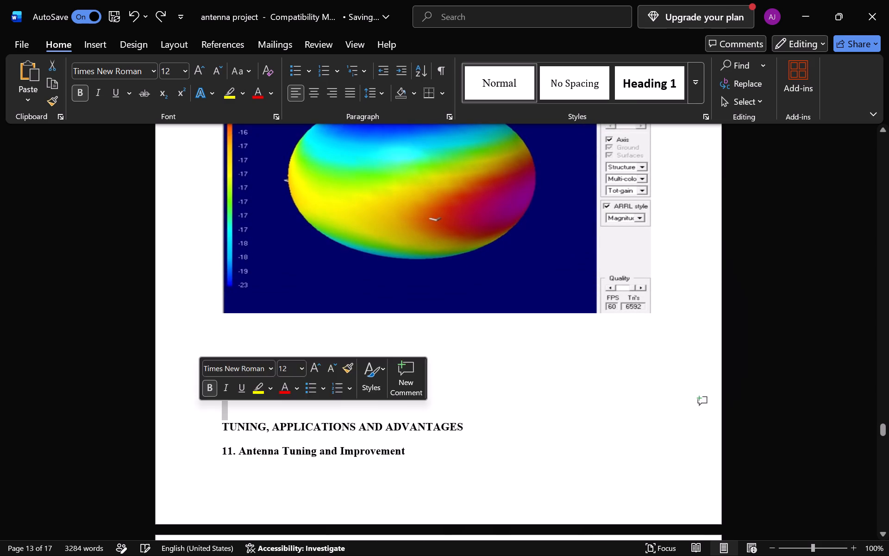
{"action": "key", "text": "Return"}
{"action": "key", "text": "Return"}
{"action": "key", "text": "Return"}
{"action": "key", "text": "Return"}
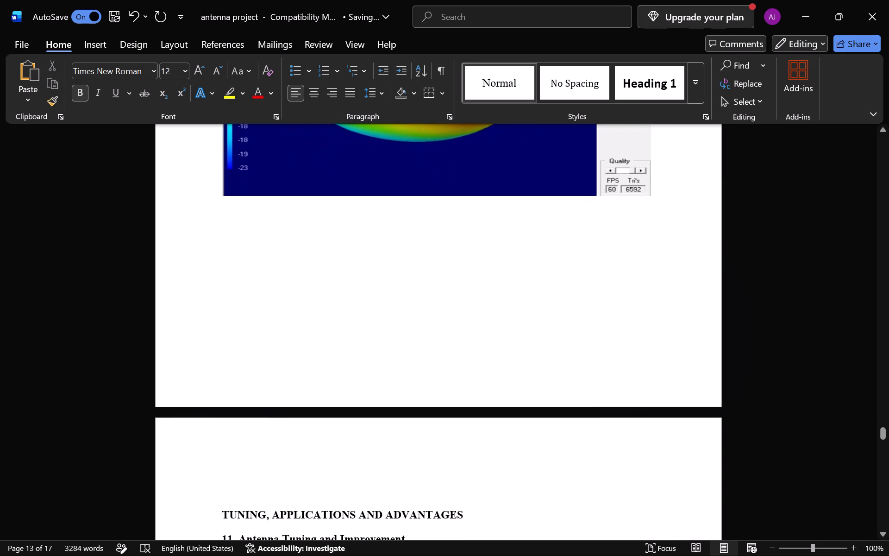
{"action": "scroll", "coordinate": [373, 483], "scroll_direction": "down", "scroll_amount": 2}
{"action": "key", "text": "BackSpace"}
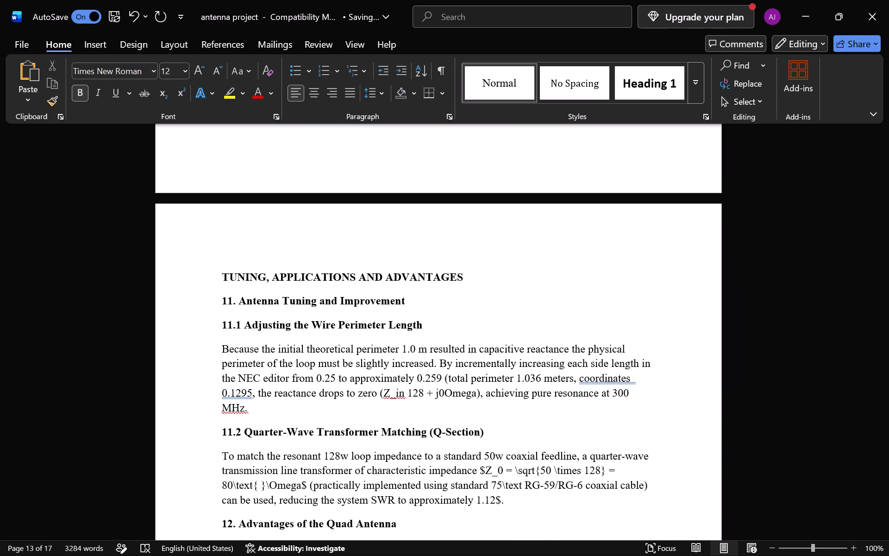
Look through the remaining report pages, from the tuning section through the References to the end of the Final Simulation Results table.
{"action": "scroll", "coordinate": [373, 483], "scroll_direction": "down", "scroll_amount": 8}
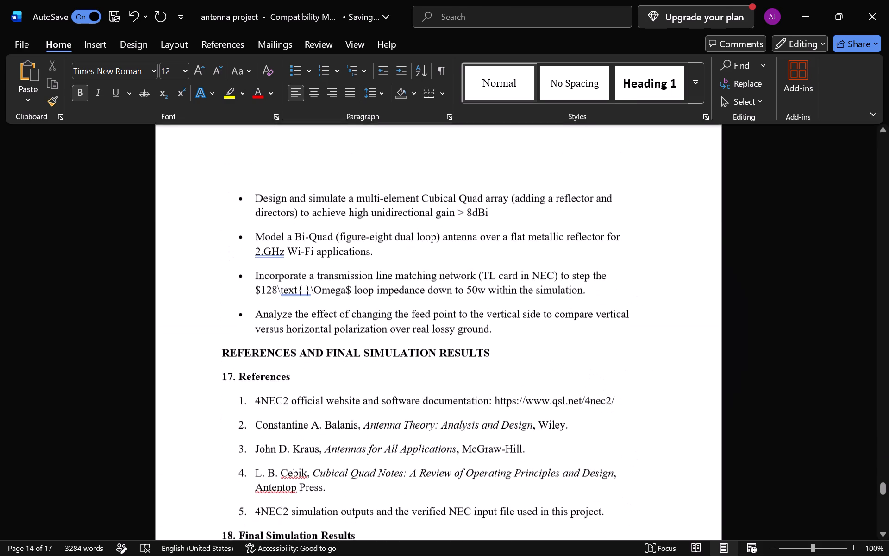
{"action": "scroll", "coordinate": [373, 483], "scroll_direction": "down", "scroll_amount": 3}
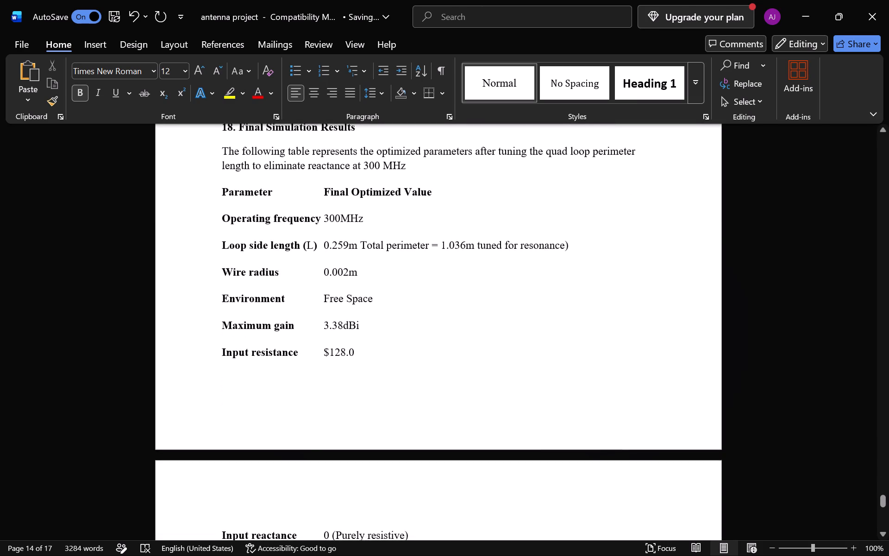
{"action": "scroll", "coordinate": [373, 483], "scroll_direction": "down", "scroll_amount": 2}
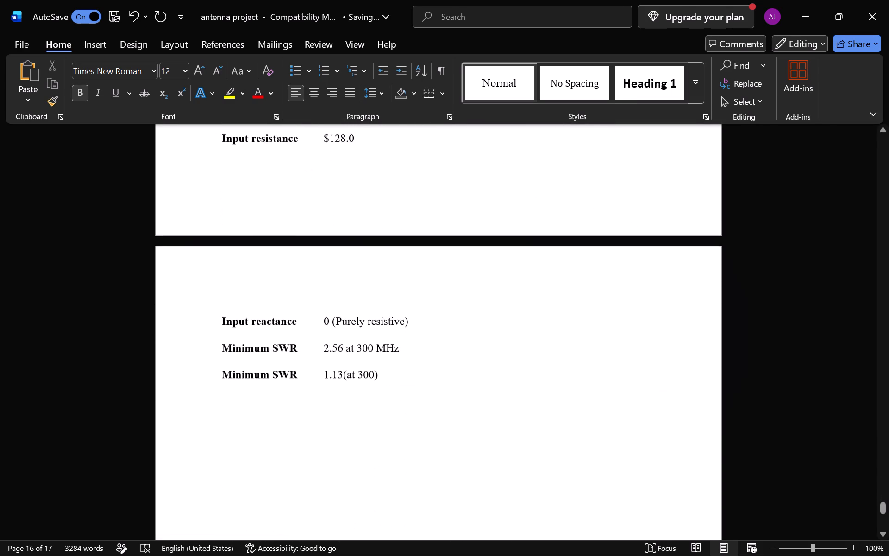
{"action": "scroll", "coordinate": [373, 483], "scroll_direction": "down", "scroll_amount": 1}
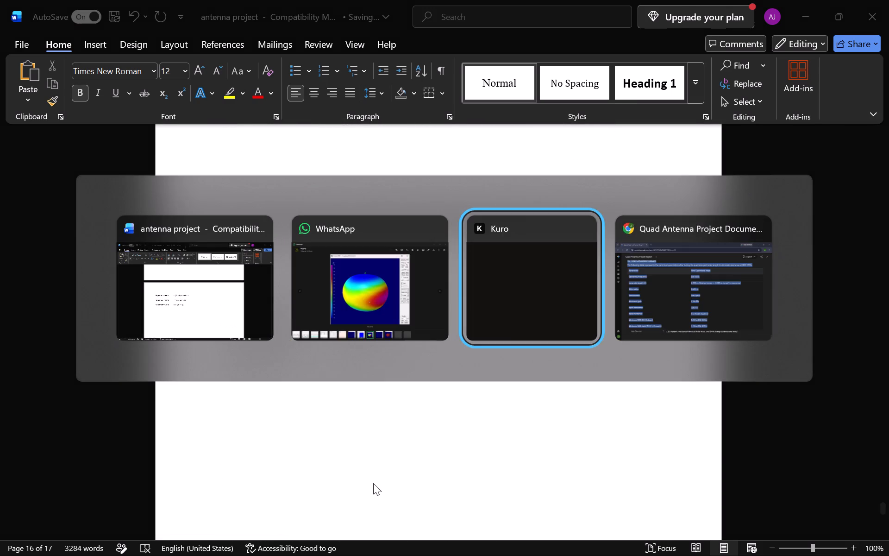
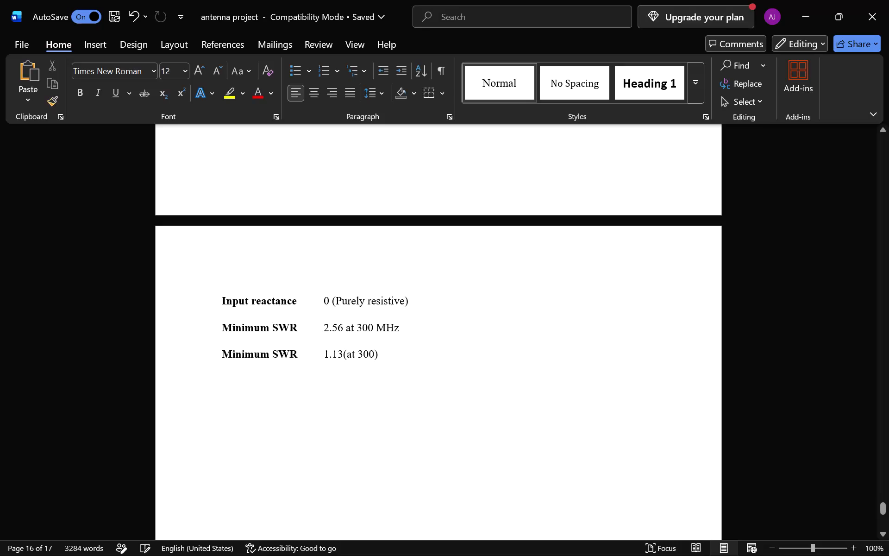
Paste the 3D Viewer structure picture below the last Minimum SWR row and shrink it to about half its width and under half its height.
{"action": "key", "text": "ctrl+v"}
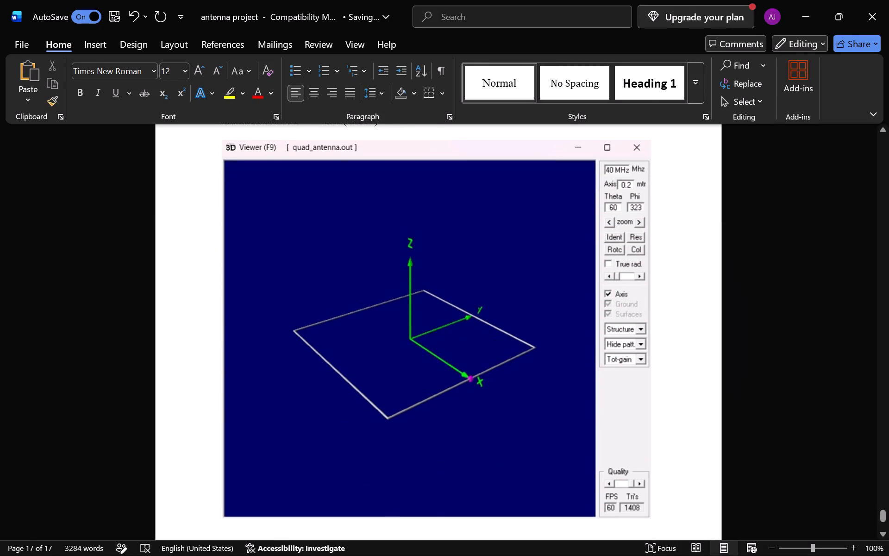
{"action": "left_click", "coordinate": [553, 341]}
{"action": "left_click_drag", "start_coordinate": [653, 333], "coordinate": [454, 341]}
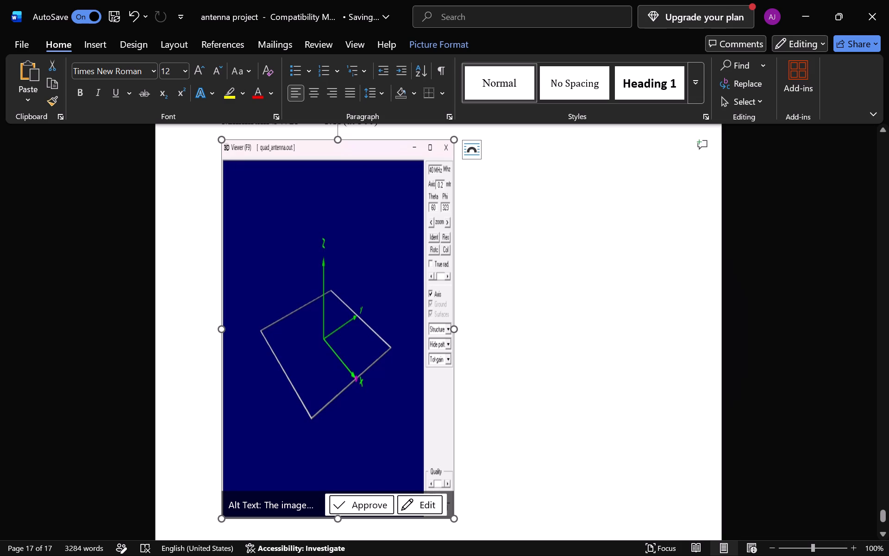
{"action": "left_click_drag", "start_coordinate": [336, 517], "coordinate": [366, 291]}
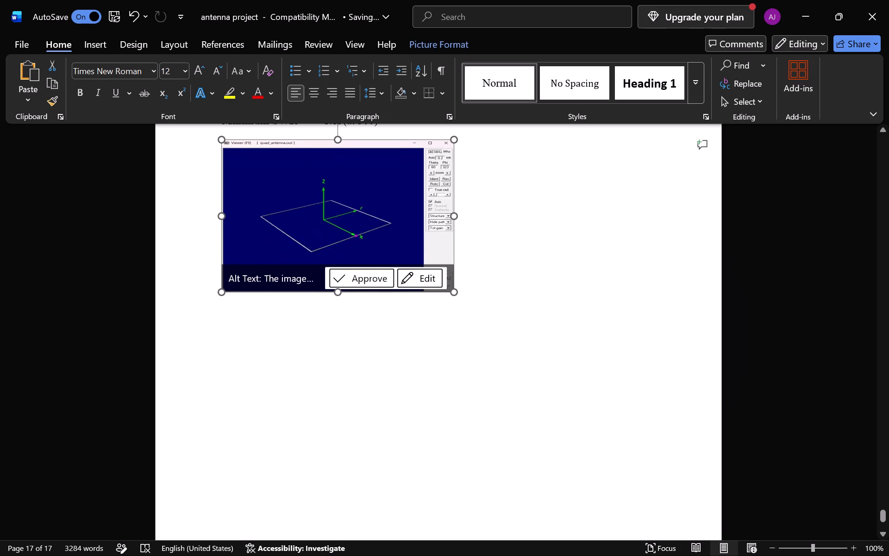
{"action": "left_click_drag", "start_coordinate": [366, 291], "coordinate": [366, 306]}
{"action": "left_click_drag", "start_coordinate": [379, 247], "coordinate": [361, 248]}
{"action": "left_click", "coordinate": [517, 179]}
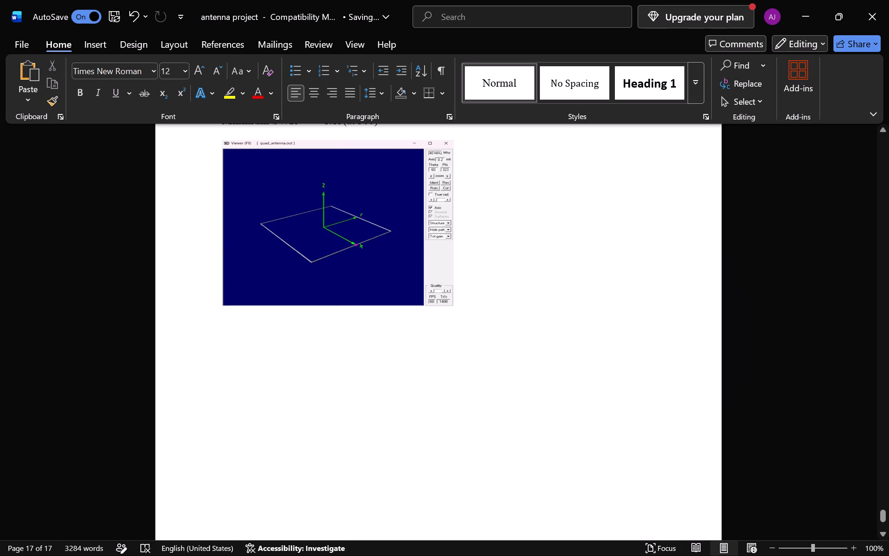
Place the text cursor directly after the resized 3D Viewer picture below the results table.
{"action": "left_click", "coordinate": [483, 161]}
{"action": "scroll", "coordinate": [480, 171], "scroll_direction": "up", "scroll_amount": 1}
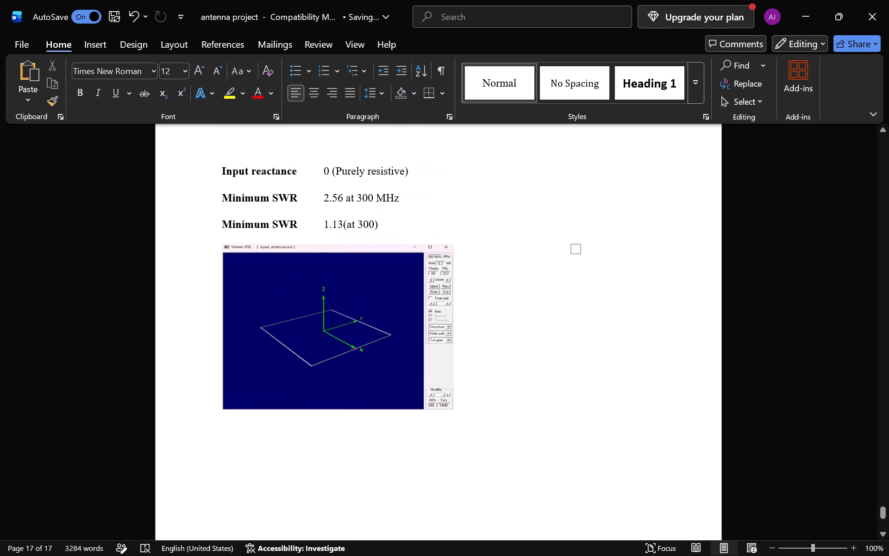
{"action": "left_click", "coordinate": [463, 246]}
{"action": "left_click", "coordinate": [422, 231]}
{"action": "left_click", "coordinate": [503, 282]}
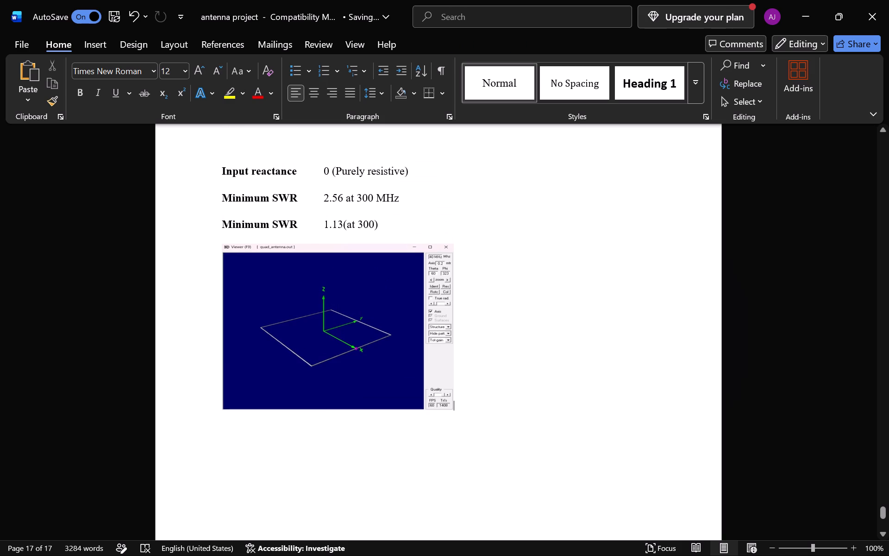
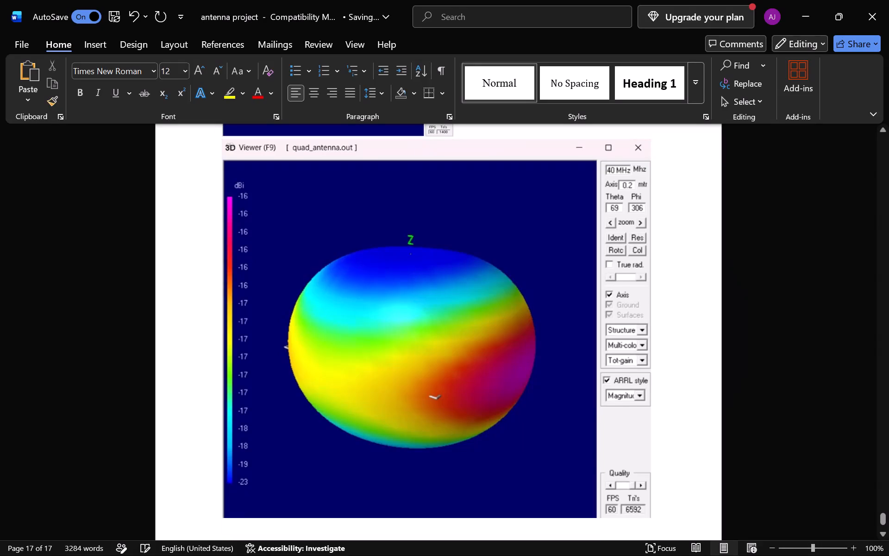
Shrink the 3D radiation pattern picture below the structure picture to about half its width and about half its height.
{"action": "left_click", "coordinate": [637, 331]}
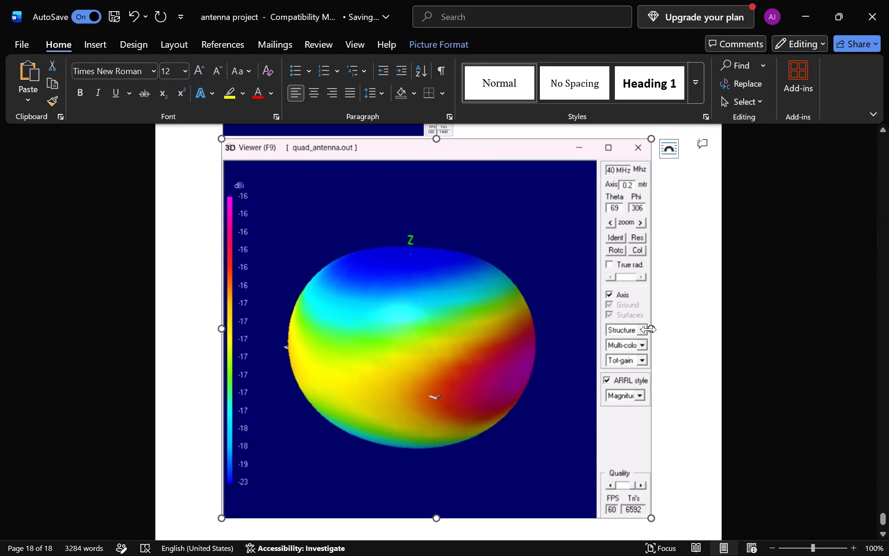
{"action": "left_click_drag", "start_coordinate": [649, 329], "coordinate": [460, 322]}
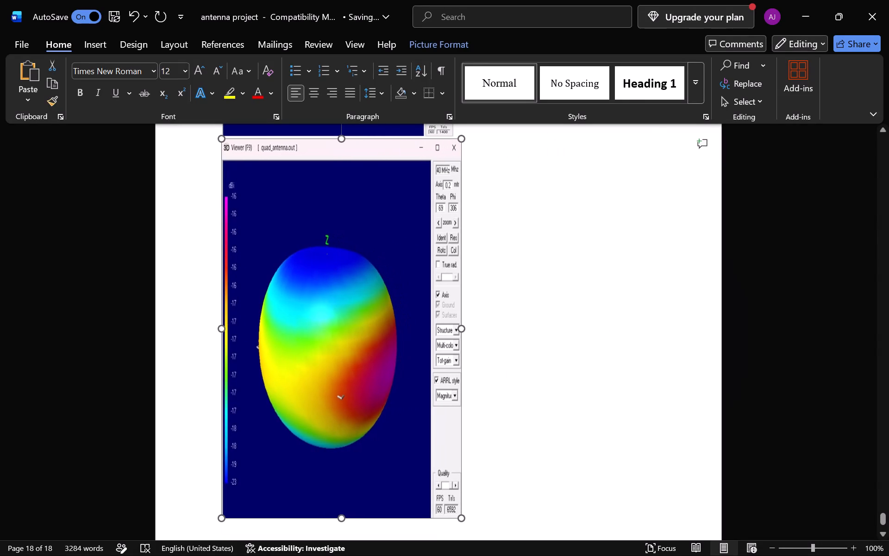
{"action": "left_click_drag", "start_coordinate": [460, 322], "coordinate": [451, 318]}
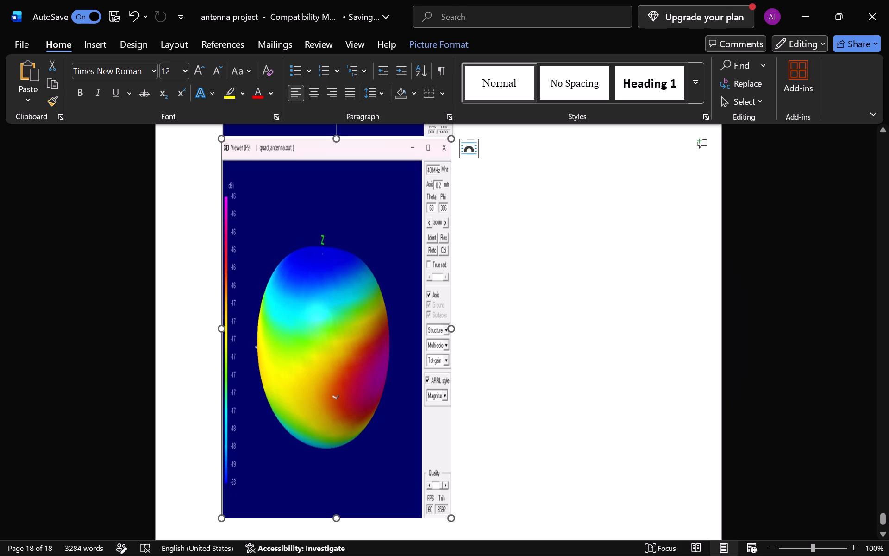
{"action": "left_click_drag", "start_coordinate": [337, 514], "coordinate": [371, 338]}
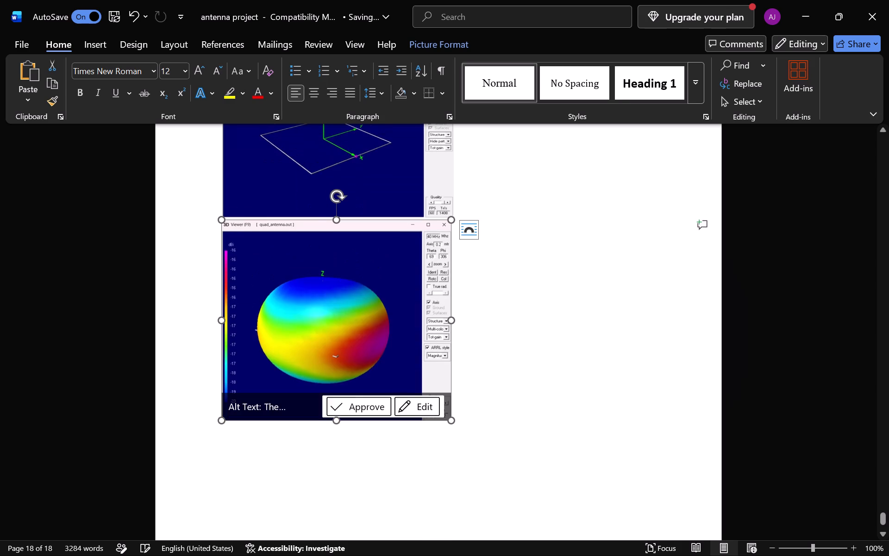
Place the text cursor directly after the 3D Viewer structure picture, above the radiation pattern picture.
{"action": "scroll", "coordinate": [371, 338], "scroll_direction": "up", "scroll_amount": 1}
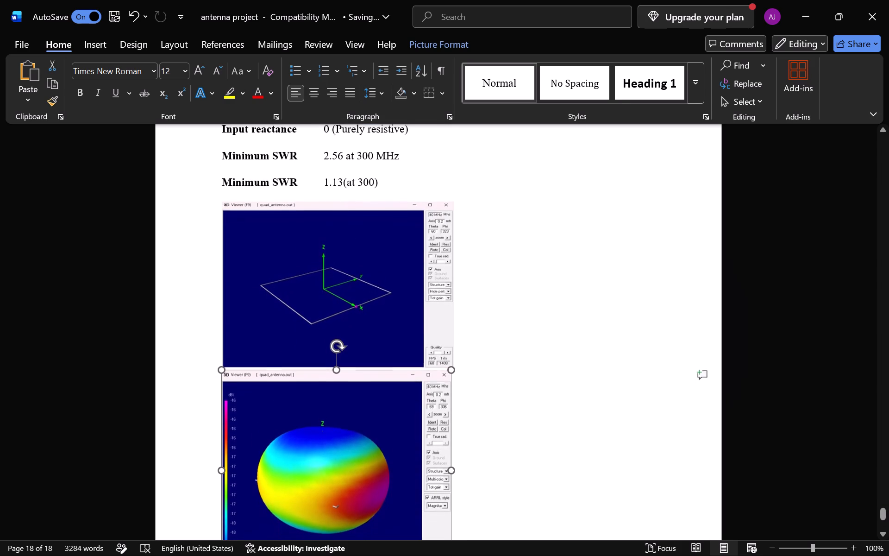
{"action": "scroll", "coordinate": [371, 338], "scroll_direction": "up", "scroll_amount": 1}
{"action": "left_click", "coordinate": [534, 227]}
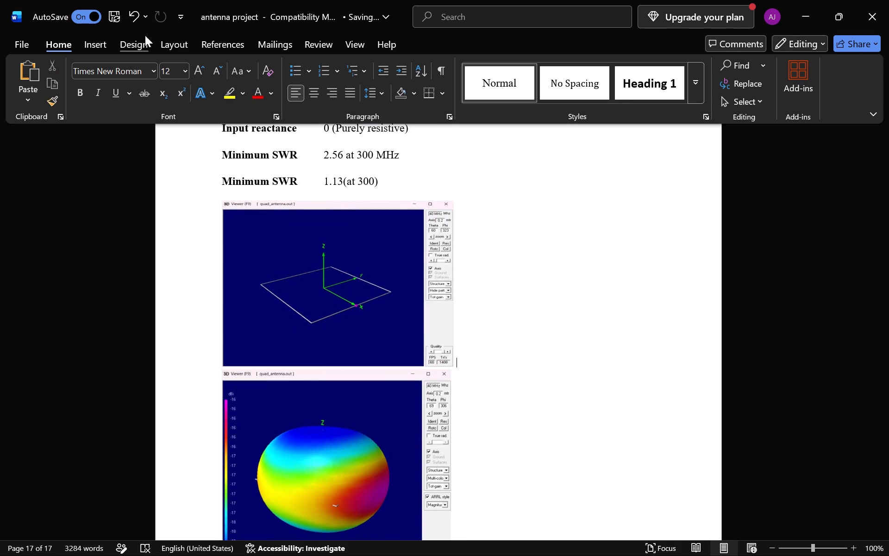
Start inserting a picture directly after the 3D Viewer structure picture, above the radiation pattern picture.
{"action": "left_click", "coordinate": [102, 44]}
{"action": "left_click", "coordinate": [156, 79]}
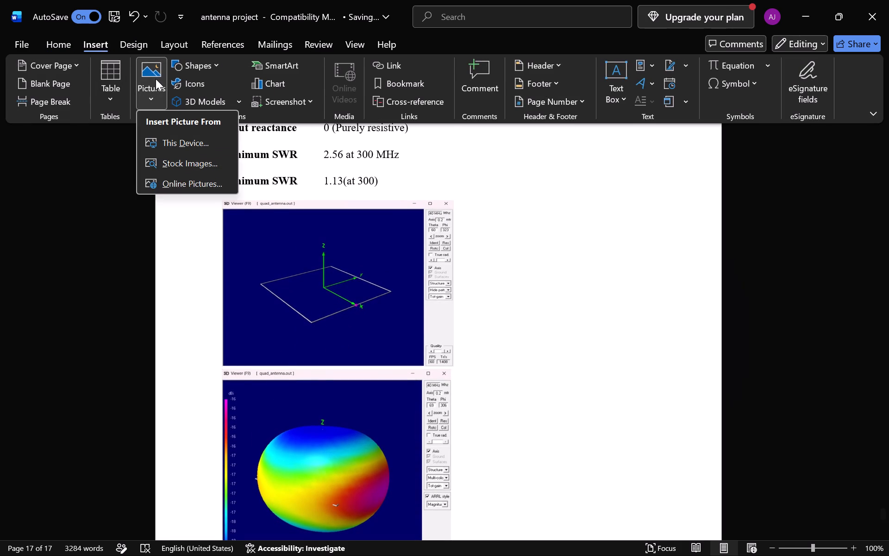
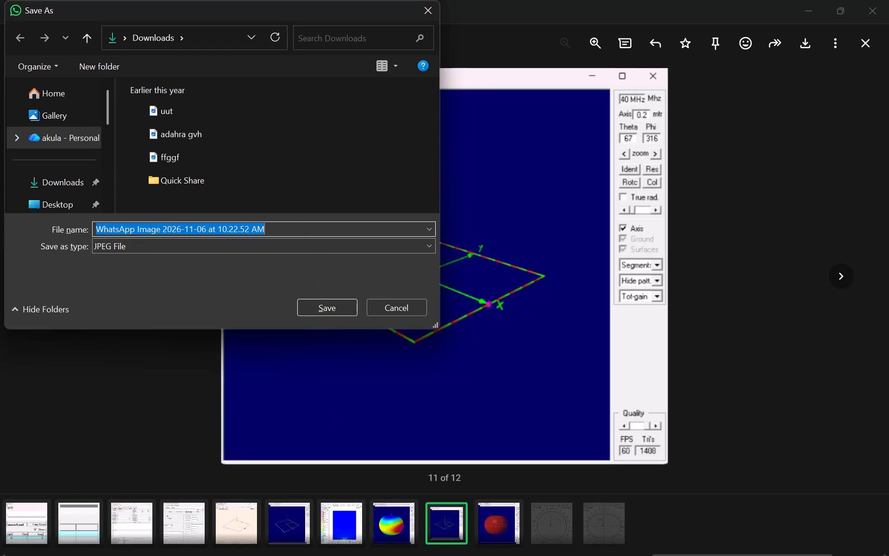
Replace the suggested file name with ddss for saving the 3D structure picture as a JPEG in Downloads.
{"action": "left_click", "coordinate": [290, 225]}
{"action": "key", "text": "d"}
{"action": "key", "text": "BackSpace"}
{"action": "key", "text": "BackSpace"}
{"action": "key", "text": "BackSpace"}
{"action": "key", "text": "BackSpace"}
{"action": "key", "text": "BackSpace"}
{"action": "key", "text": "BackSpace"}
{"action": "key", "text": "BackSpace"}
{"action": "key", "text": "BackSpace"}
{"action": "key", "text": "BackSpace"}
{"action": "key", "text": "BackSpace"}
{"action": "key", "text": "BackSpace"}
{"action": "key", "text": "BackSpace"}
{"action": "key", "text": "BackSpace"}
{"action": "key", "text": "BackSpace"}
{"action": "key", "text": "BackSpace"}
{"action": "key", "text": "BackSpace"}
{"action": "key", "text": "BackSpace"}
{"action": "key", "text": "BackSpace"}
{"action": "key", "text": "BackSpace"}
{"action": "key", "text": "BackSpace"}
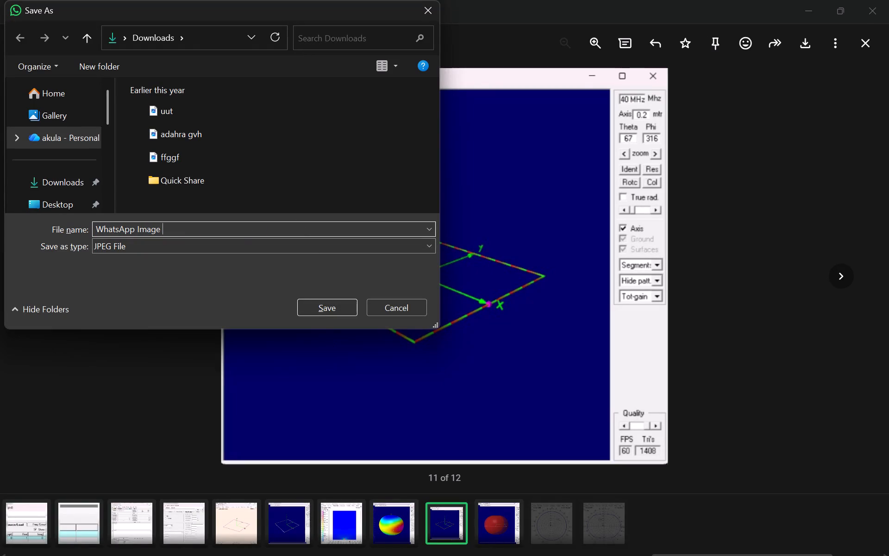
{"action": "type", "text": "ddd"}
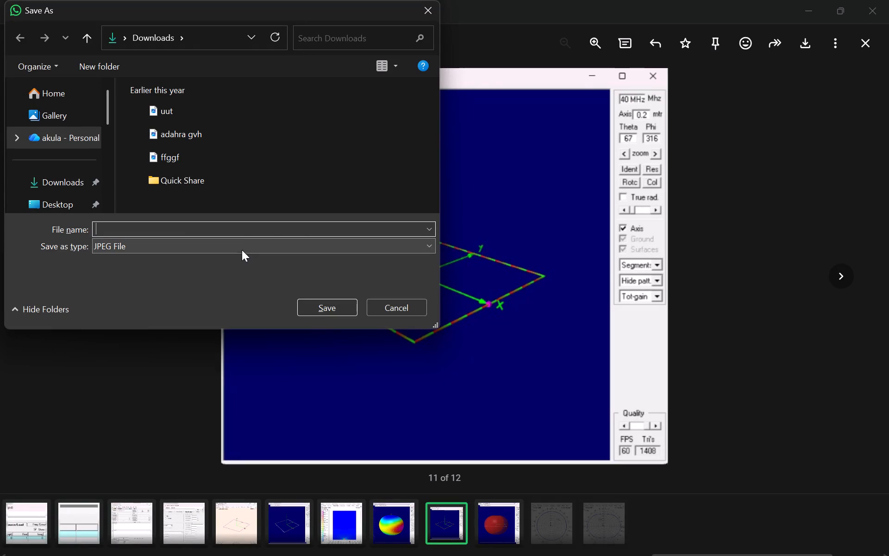
{"action": "left_click", "coordinate": [243, 231]}
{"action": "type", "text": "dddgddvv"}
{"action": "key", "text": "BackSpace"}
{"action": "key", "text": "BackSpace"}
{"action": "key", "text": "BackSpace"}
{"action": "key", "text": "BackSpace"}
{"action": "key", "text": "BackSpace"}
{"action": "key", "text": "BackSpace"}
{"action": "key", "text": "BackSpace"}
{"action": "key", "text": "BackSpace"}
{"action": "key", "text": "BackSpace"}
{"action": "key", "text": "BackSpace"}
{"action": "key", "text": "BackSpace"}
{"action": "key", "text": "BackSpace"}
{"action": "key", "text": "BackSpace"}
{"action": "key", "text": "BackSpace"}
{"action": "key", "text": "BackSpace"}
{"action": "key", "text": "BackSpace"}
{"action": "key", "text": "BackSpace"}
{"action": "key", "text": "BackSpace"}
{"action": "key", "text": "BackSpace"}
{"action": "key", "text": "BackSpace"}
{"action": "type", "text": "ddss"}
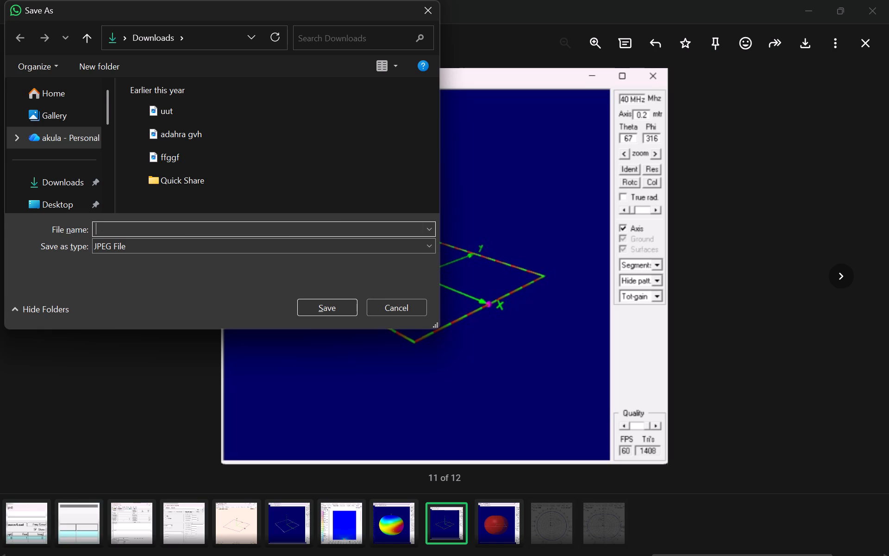
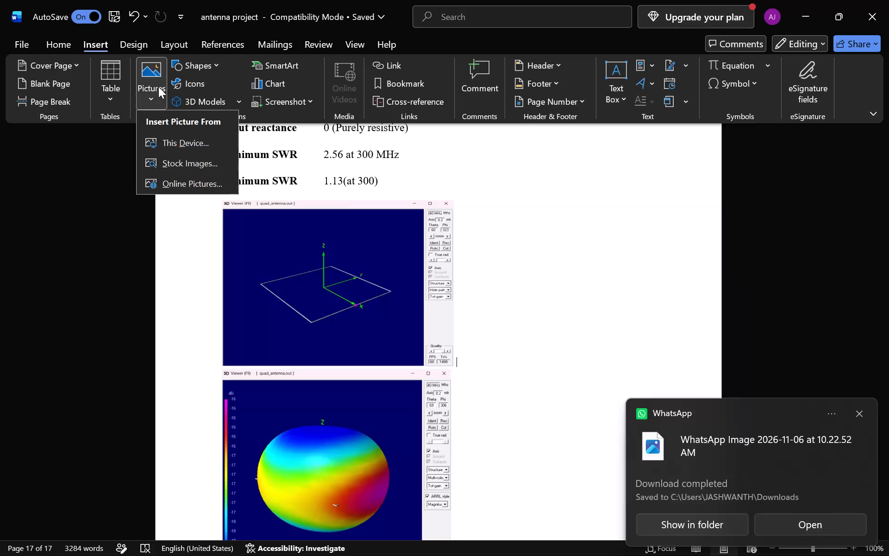
Insert the downloaded picture WhatsApp Image 2026-11-06 at 10.22.52 AM between the structure picture and the radiation pattern picture.
{"action": "left_click", "coordinate": [174, 139]}
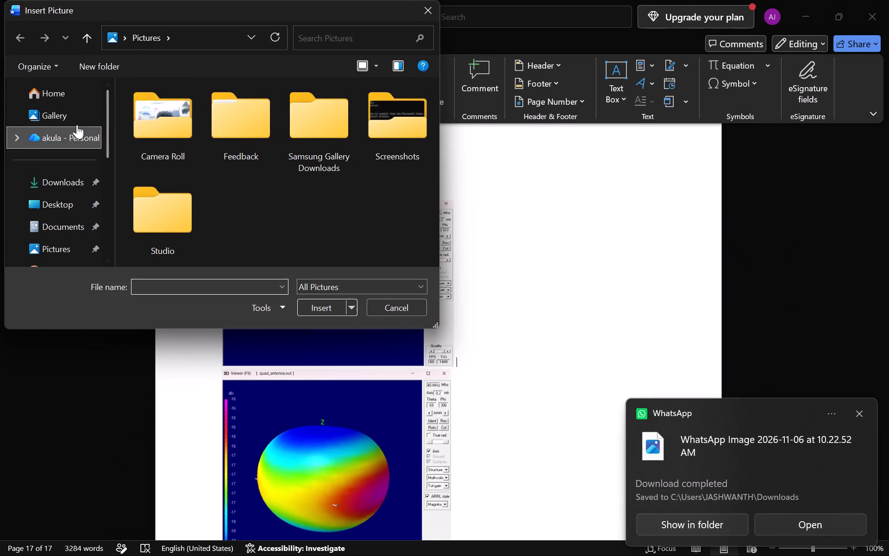
{"action": "left_click", "coordinate": [56, 95]}
{"action": "scroll", "coordinate": [201, 163], "scroll_direction": "down", "scroll_amount": 1}
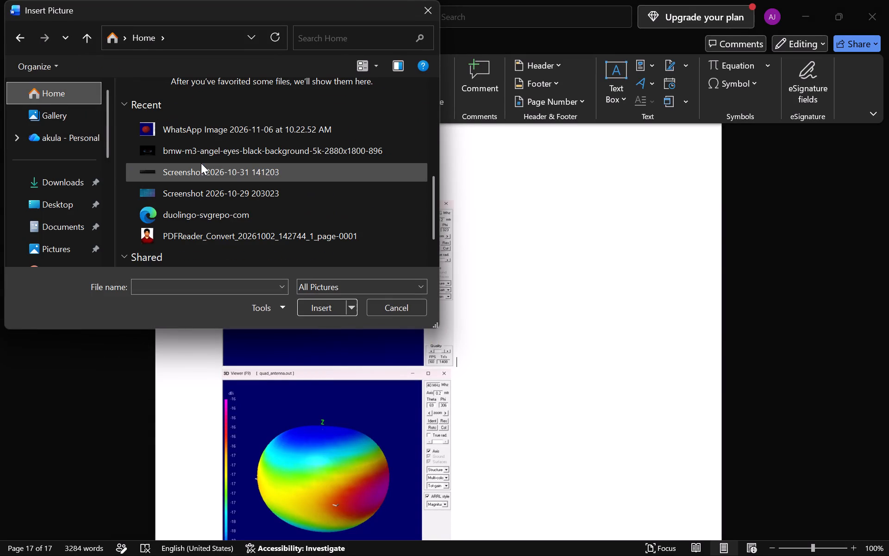
{"action": "left_click", "coordinate": [207, 137]}
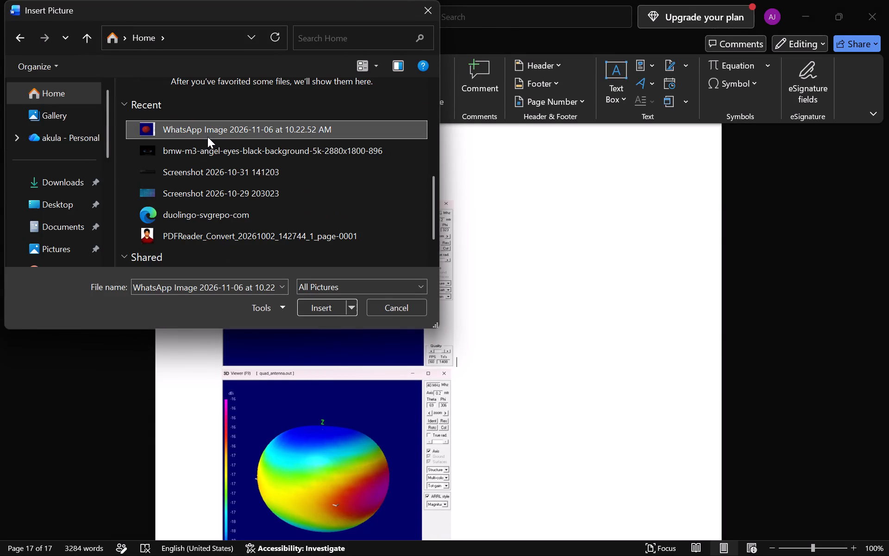
{"action": "left_click", "coordinate": [316, 306]}
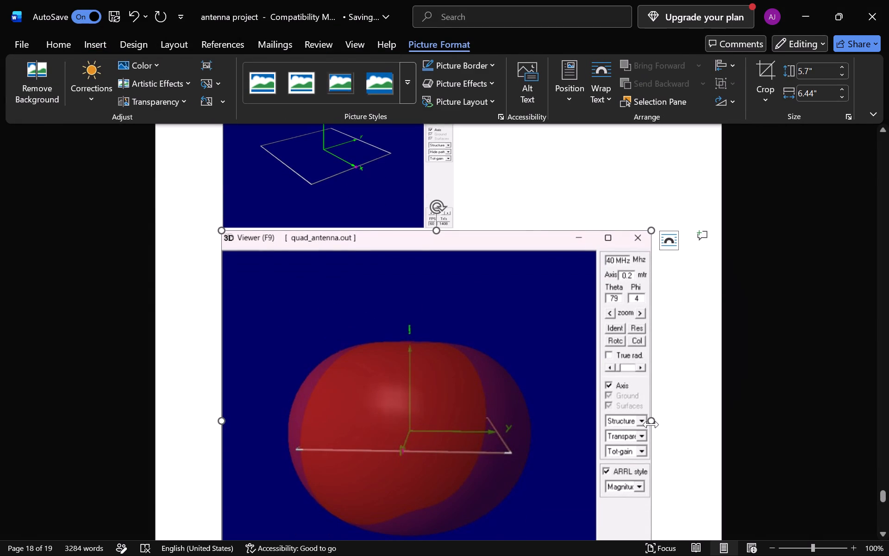
Shrink the inserted red radiation pattern picture to 3.44" wide and a little over half its height.
{"action": "left_click_drag", "start_coordinate": [651, 424], "coordinate": [451, 390]}
{"action": "scroll", "coordinate": [419, 384], "scroll_direction": "down", "scroll_amount": 1}
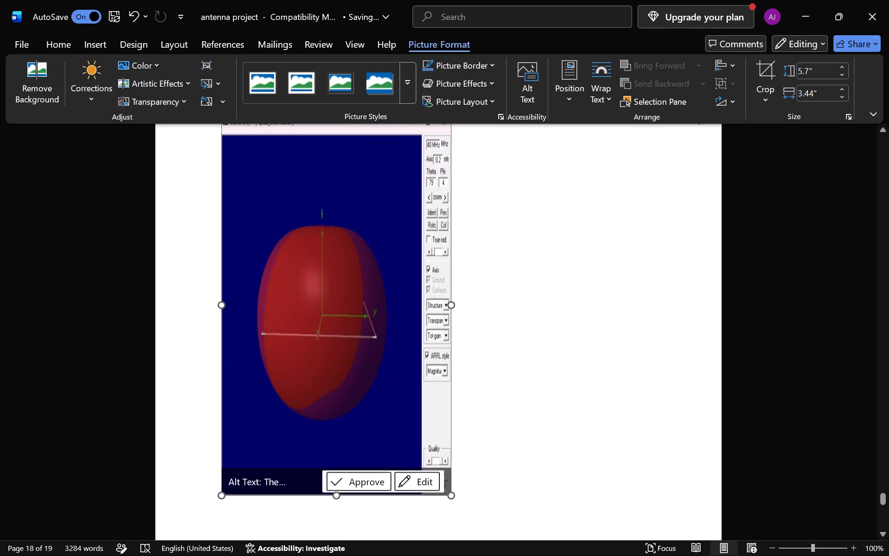
{"action": "left_click_drag", "start_coordinate": [337, 497], "coordinate": [354, 335]}
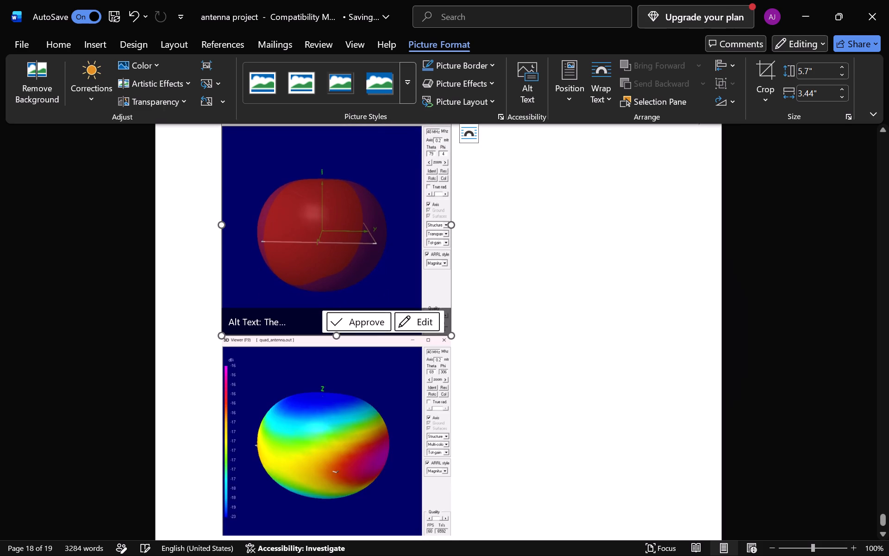
Undo the height and width changes and the insertion of the transparent red 3D pattern picture between the structure and multicolour pattern pictures.
{"action": "scroll", "coordinate": [354, 335], "scroll_direction": "up", "scroll_amount": 12}
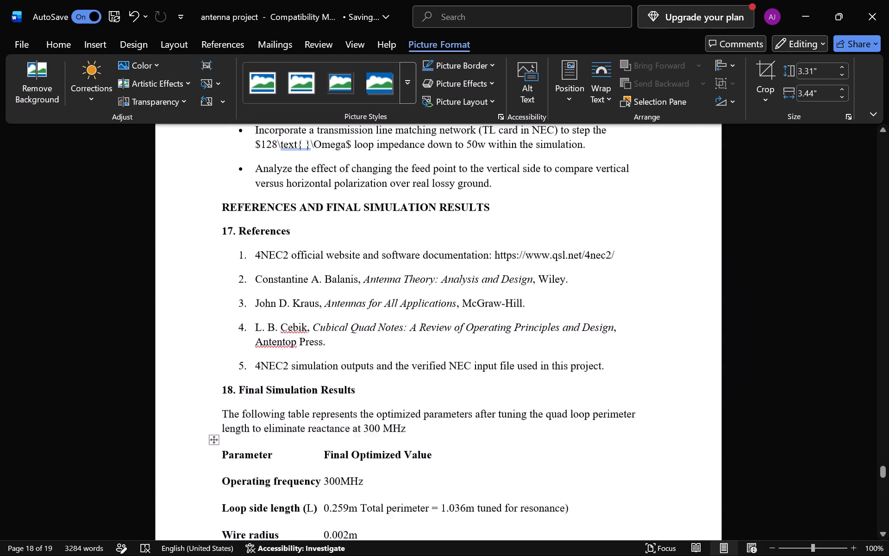
{"action": "scroll", "coordinate": [354, 335], "scroll_direction": "down", "scroll_amount": 4}
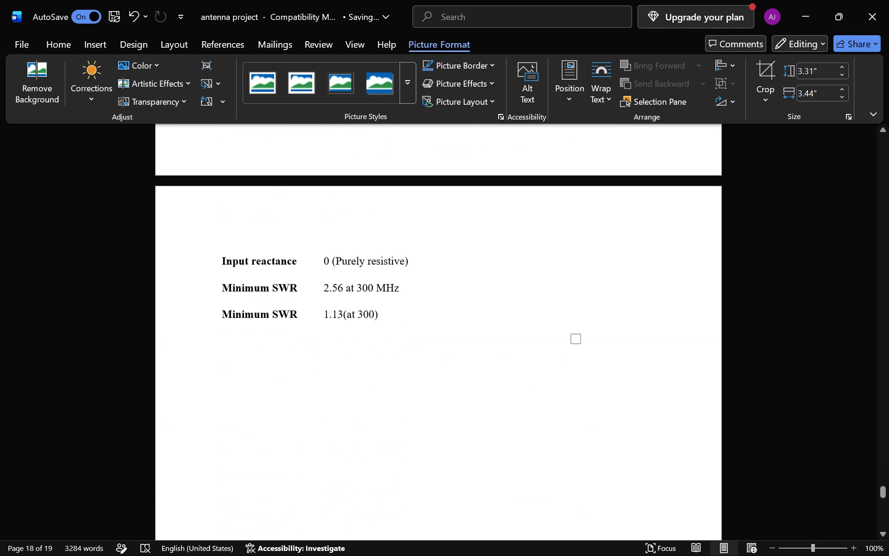
{"action": "scroll", "coordinate": [354, 335], "scroll_direction": "down", "scroll_amount": 6}
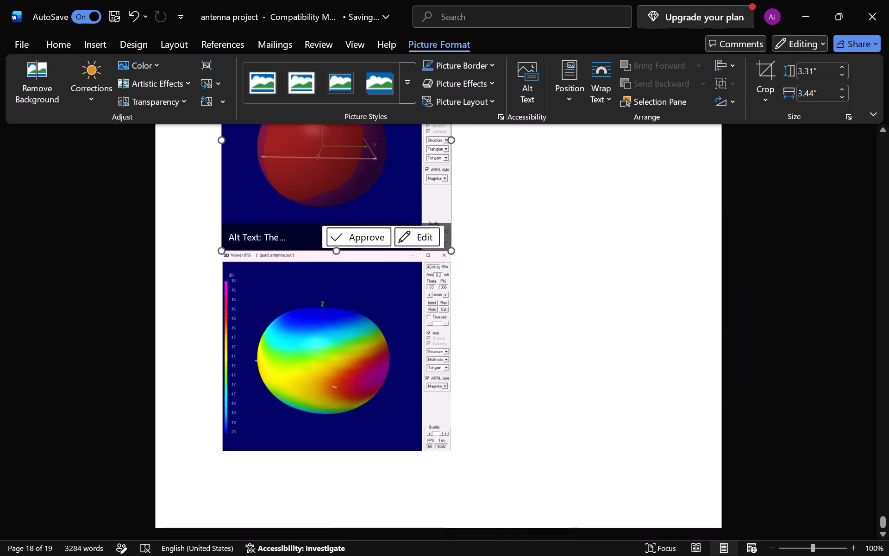
{"action": "key", "text": "ctrl+z"}
{"action": "scroll", "coordinate": [354, 335], "scroll_direction": "up", "scroll_amount": 4}
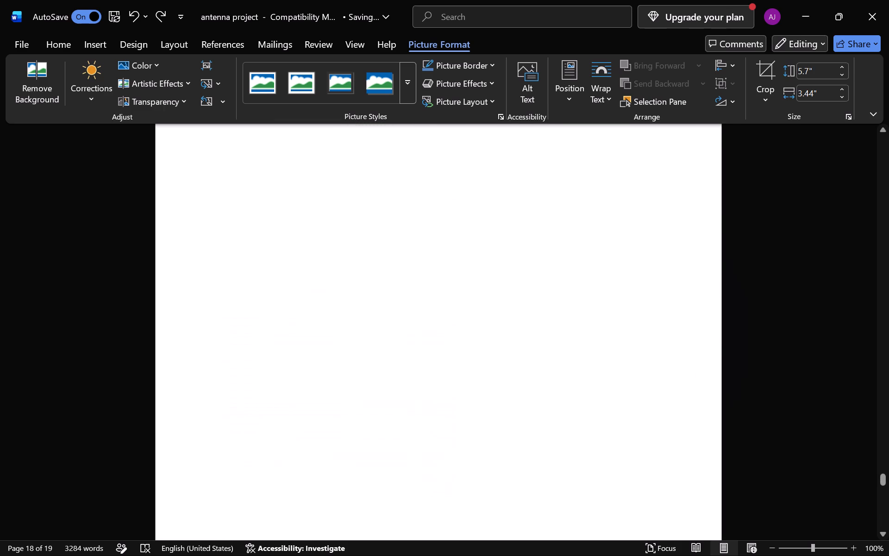
{"action": "scroll", "coordinate": [354, 335], "scroll_direction": "up", "scroll_amount": 2}
{"action": "scroll", "coordinate": [354, 335], "scroll_direction": "down", "scroll_amount": 3}
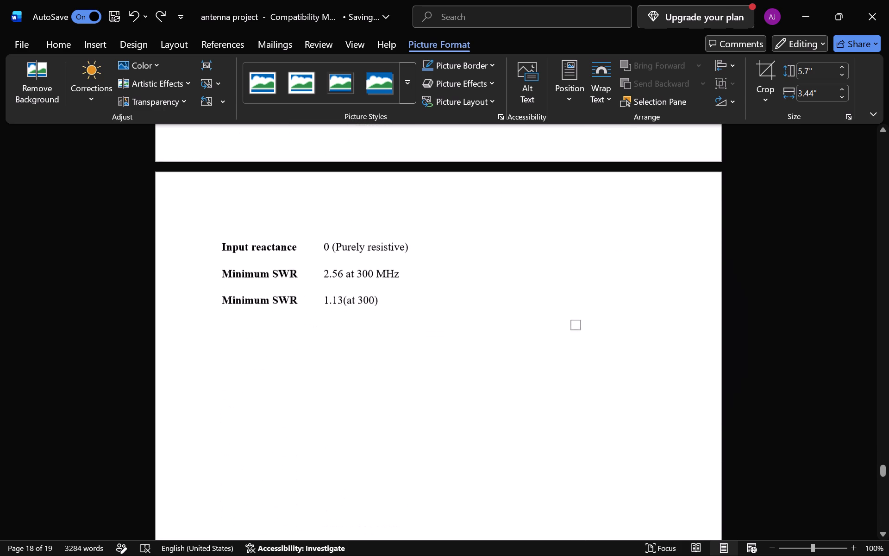
{"action": "scroll", "coordinate": [354, 335], "scroll_direction": "down", "scroll_amount": 1}
{"action": "key", "text": "ctrl+z"}
{"action": "scroll", "coordinate": [354, 335], "scroll_direction": "up", "scroll_amount": 2}
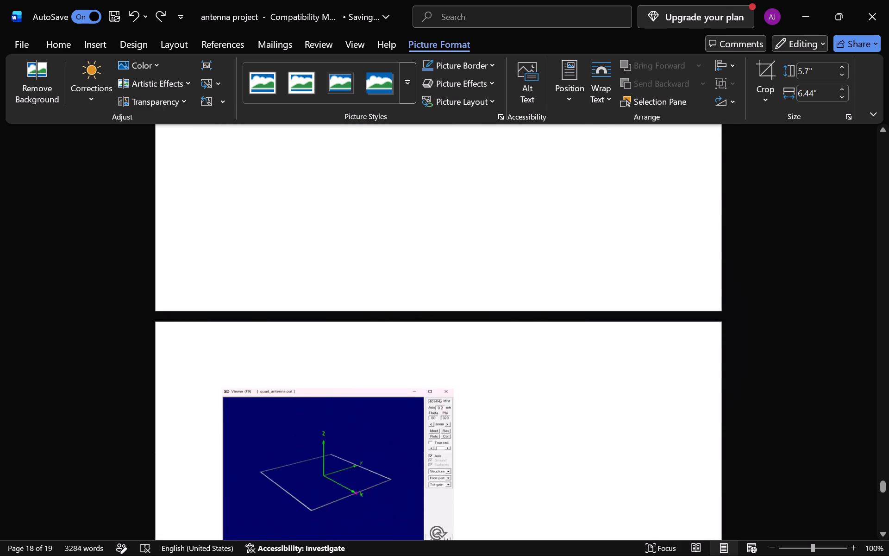
{"action": "key", "text": "ctrl+z"}
Place the text cursor at the line of the multicolour radiation pattern picture, at the end of the document.
{"action": "scroll", "coordinate": [354, 335], "scroll_direction": "up", "scroll_amount": 1}
{"action": "scroll", "coordinate": [354, 335], "scroll_direction": "down", "scroll_amount": 1}
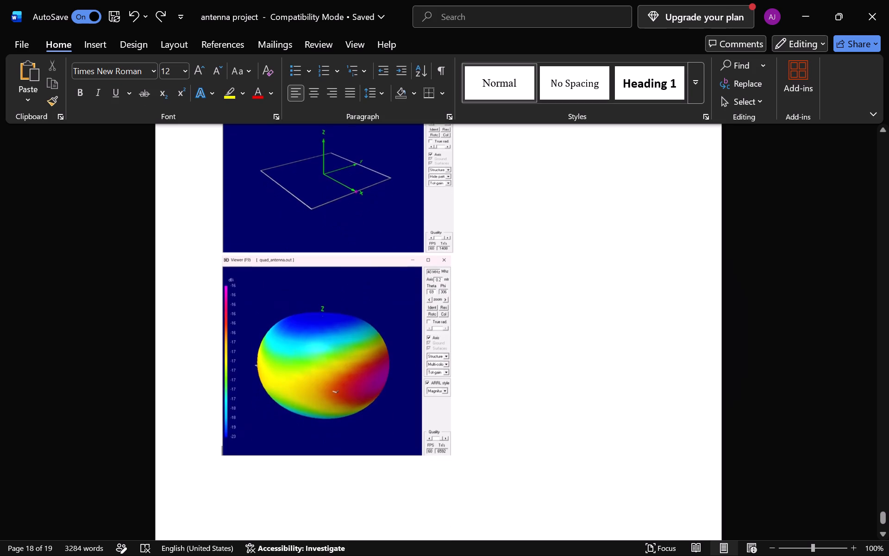
{"action": "scroll", "coordinate": [438, 343], "scroll_direction": "down", "scroll_amount": 1}
{"action": "left_click", "coordinate": [319, 384]}
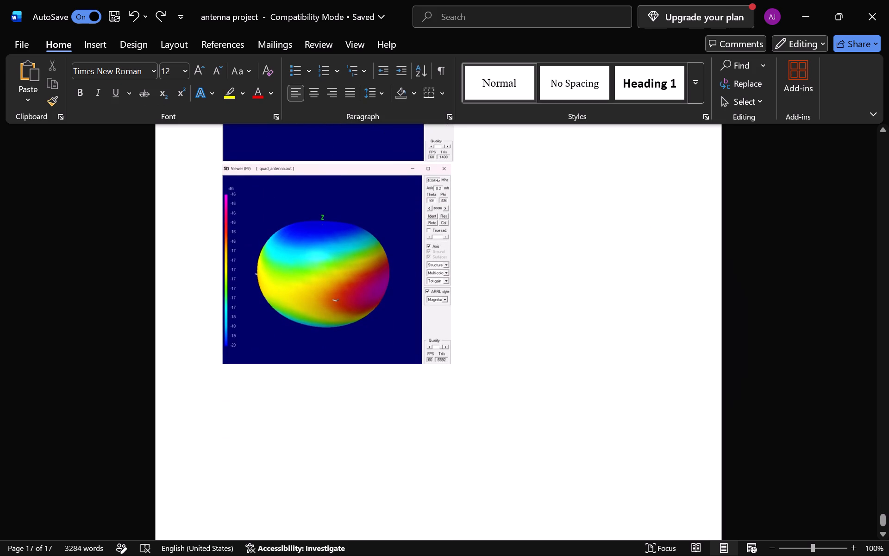
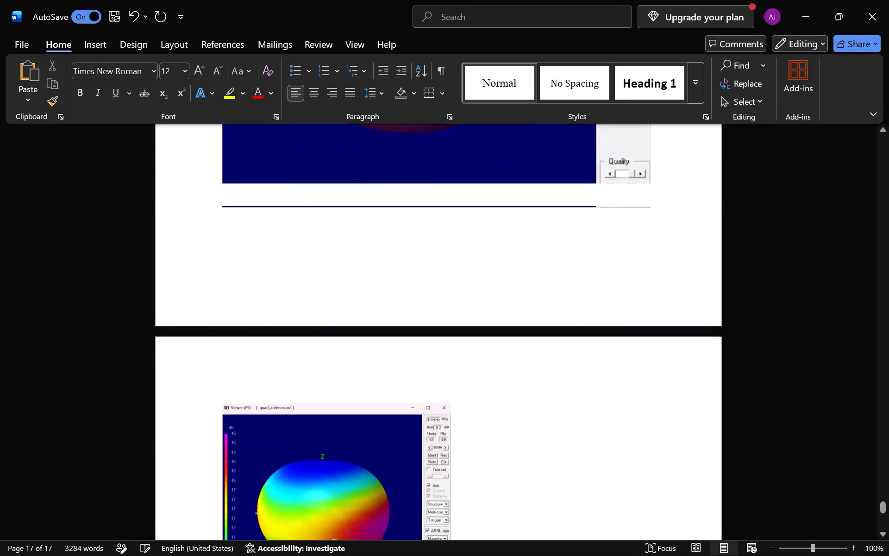
Reduce the width and height of the transparent red 3D pattern picture to match the neighbouring structure and multicolour pictures on one page.
{"action": "scroll", "coordinate": [319, 384], "scroll_direction": "up", "scroll_amount": 2}
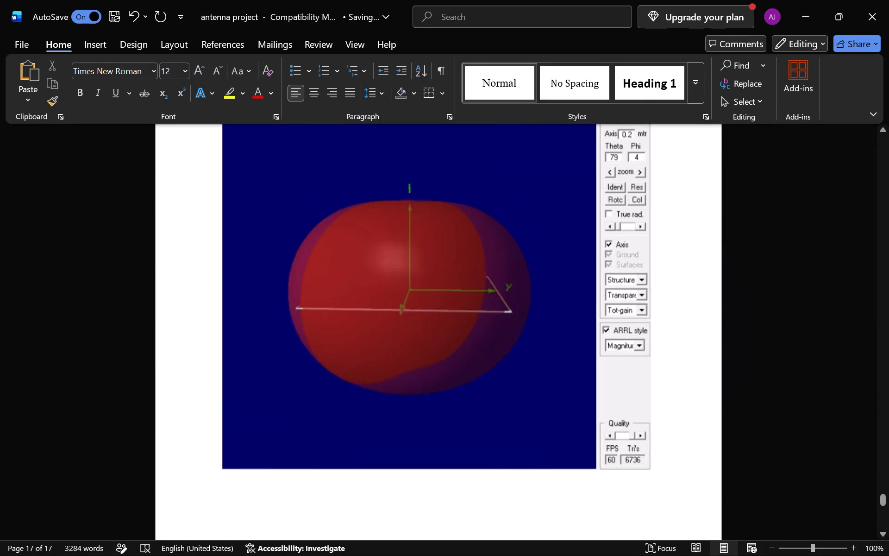
{"action": "scroll", "coordinate": [319, 384], "scroll_direction": "up", "scroll_amount": 2}
{"action": "left_click", "coordinate": [513, 510]}
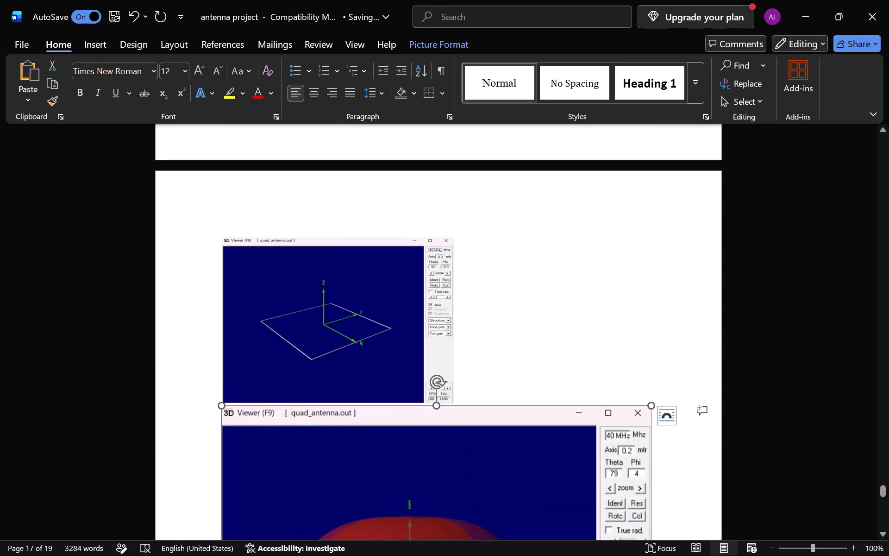
{"action": "scroll", "coordinate": [513, 510], "scroll_direction": "down", "scroll_amount": 2}
{"action": "left_click_drag", "start_coordinate": [648, 361], "coordinate": [450, 354]}
{"action": "scroll", "coordinate": [450, 354], "scroll_direction": "down", "scroll_amount": 1}
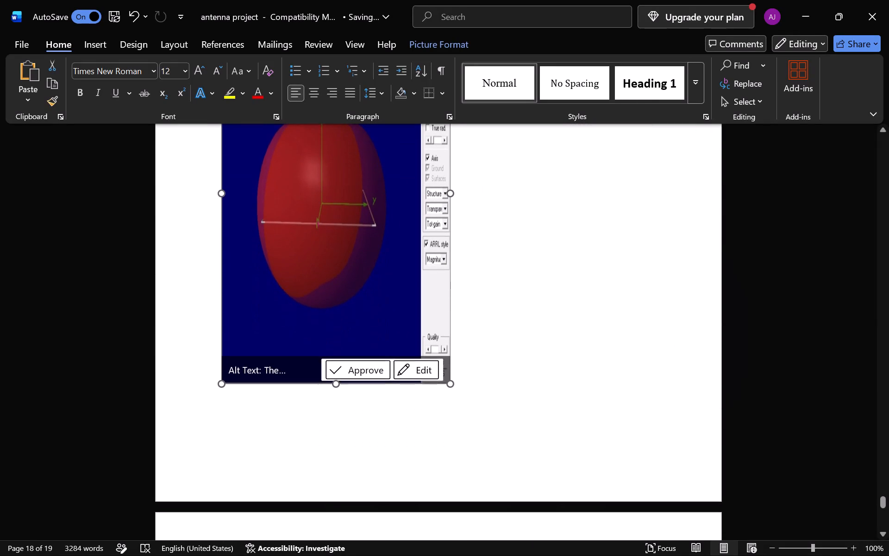
{"action": "left_click_drag", "start_coordinate": [334, 380], "coordinate": [336, 221]}
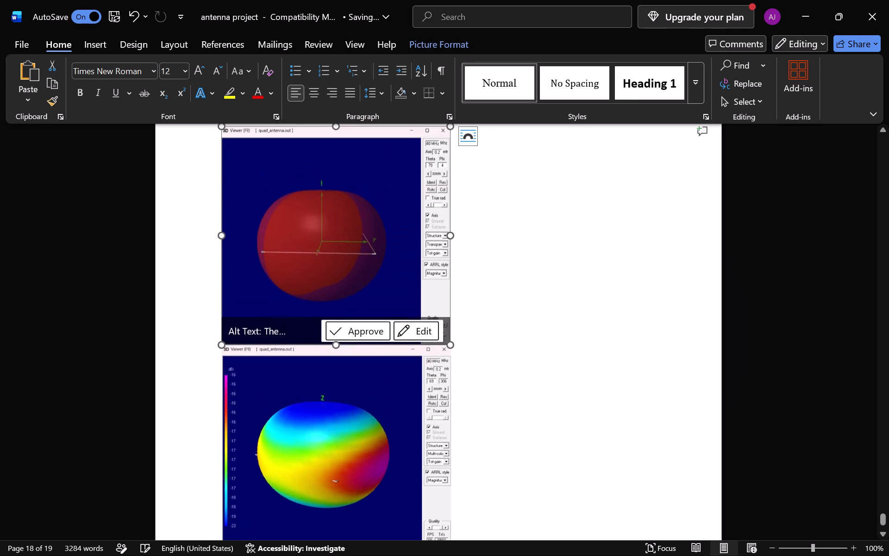
{"action": "scroll", "coordinate": [336, 221], "scroll_direction": "up", "scroll_amount": 1}
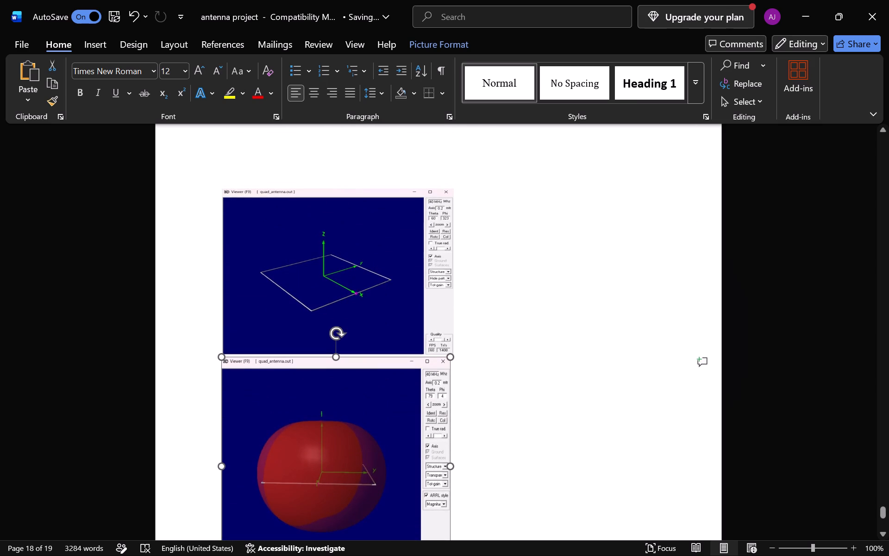
Review the report's page layout in the print preview, from the antenna design parameters to the final simulation pictures.
{"action": "key", "text": "ctrl+p"}
{"action": "scroll", "coordinate": [490, 272], "scroll_direction": "up", "scroll_amount": 9}
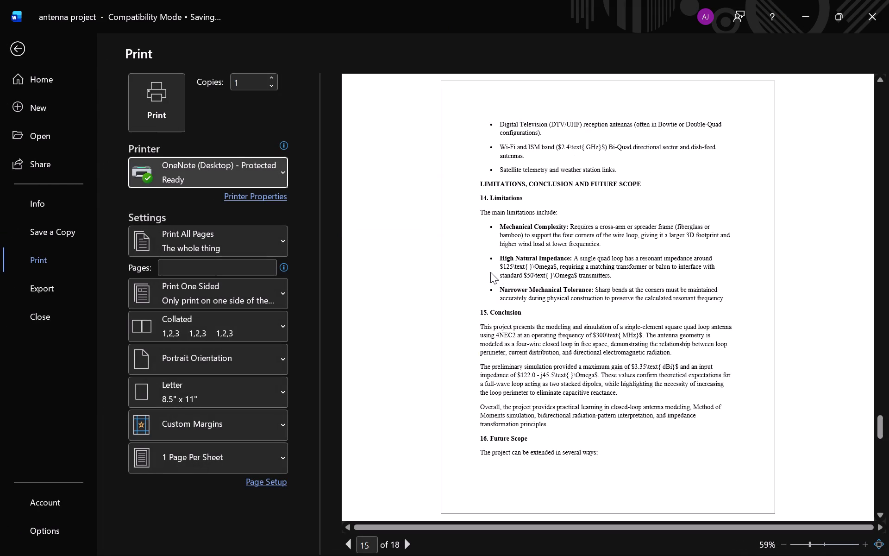
{"action": "scroll", "coordinate": [490, 272], "scroll_direction": "up", "scroll_amount": 9}
{"action": "scroll", "coordinate": [490, 272], "scroll_direction": "down", "scroll_amount": 2}
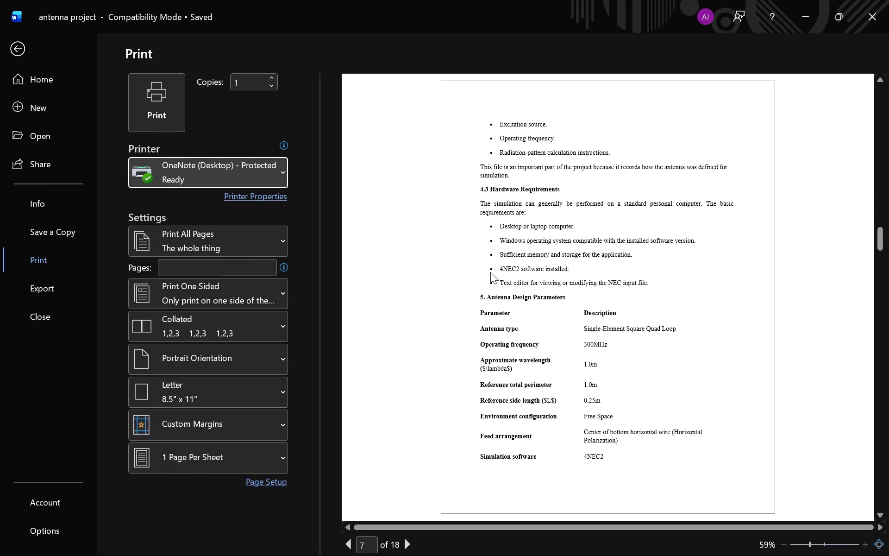
{"action": "scroll", "coordinate": [490, 272], "scroll_direction": "down", "scroll_amount": 1}
{"action": "scroll", "coordinate": [520, 304], "scroll_direction": "down", "scroll_amount": 3}
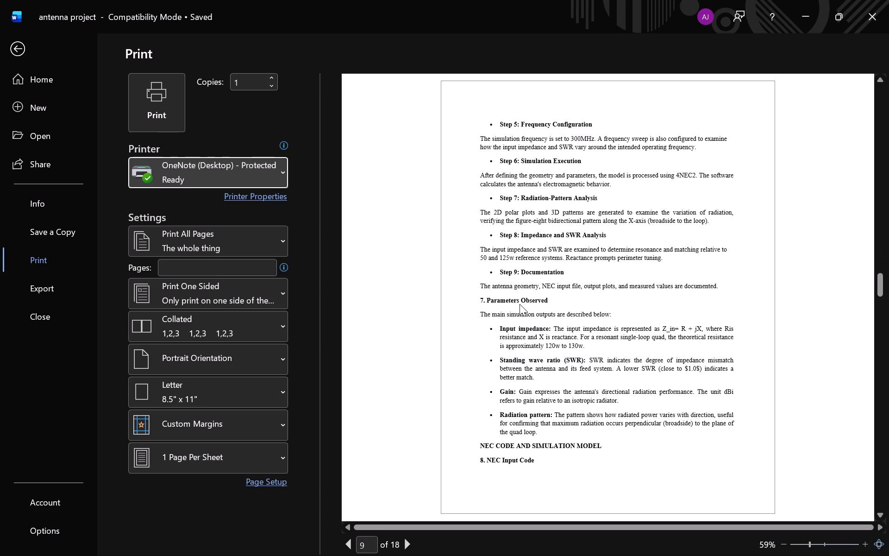
{"action": "scroll", "coordinate": [520, 304], "scroll_direction": "down", "scroll_amount": 1}
{"action": "scroll", "coordinate": [557, 485], "scroll_direction": "down", "scroll_amount": 1}
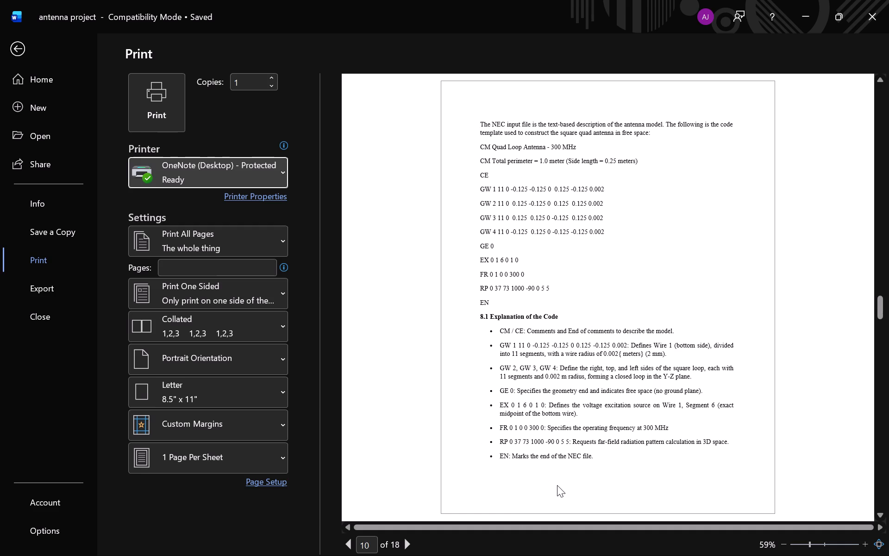
{"action": "scroll", "coordinate": [557, 485], "scroll_direction": "down", "scroll_amount": 4}
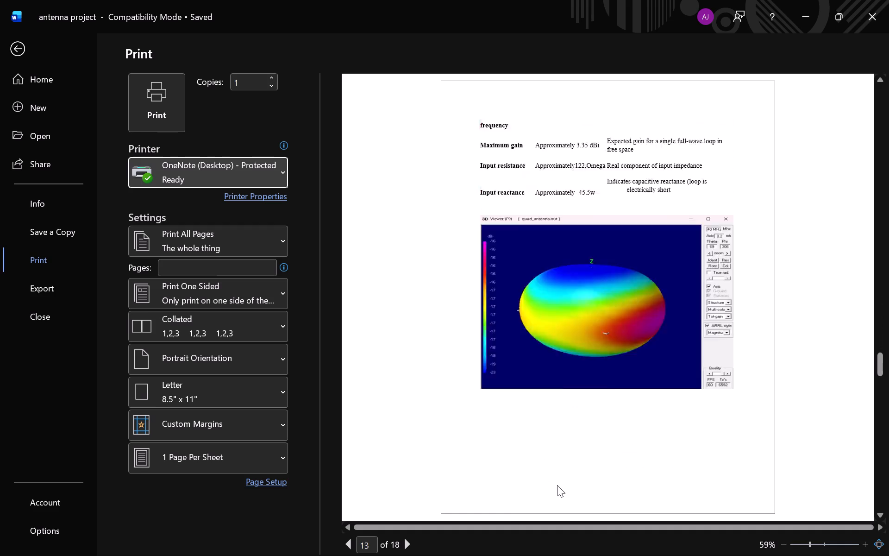
{"action": "scroll", "coordinate": [557, 485], "scroll_direction": "down", "scroll_amount": 2}
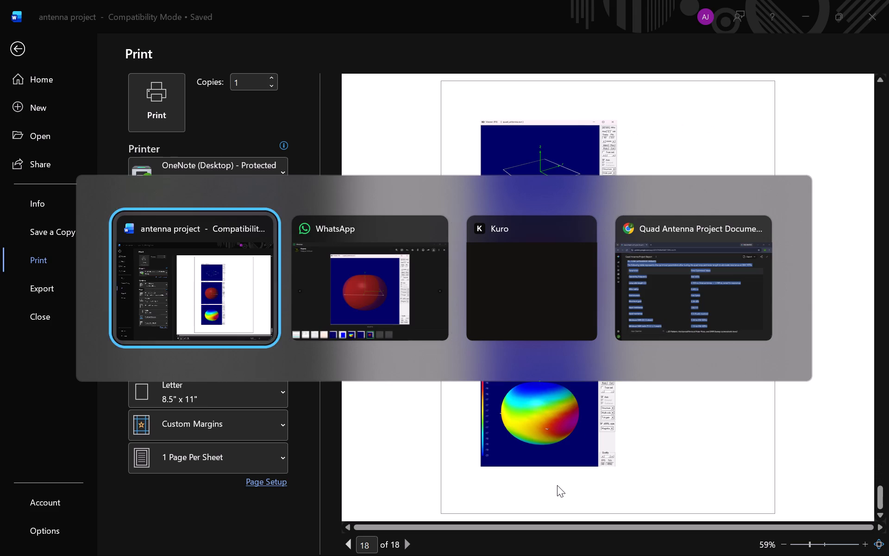
{"action": "key", "text": "Escape"}
Insert two blank lines before the heading "NEC CODE AND SIMULATION MODEL" to push it onto the following page.
{"action": "scroll", "coordinate": [517, 425], "scroll_direction": "up", "scroll_amount": 2}
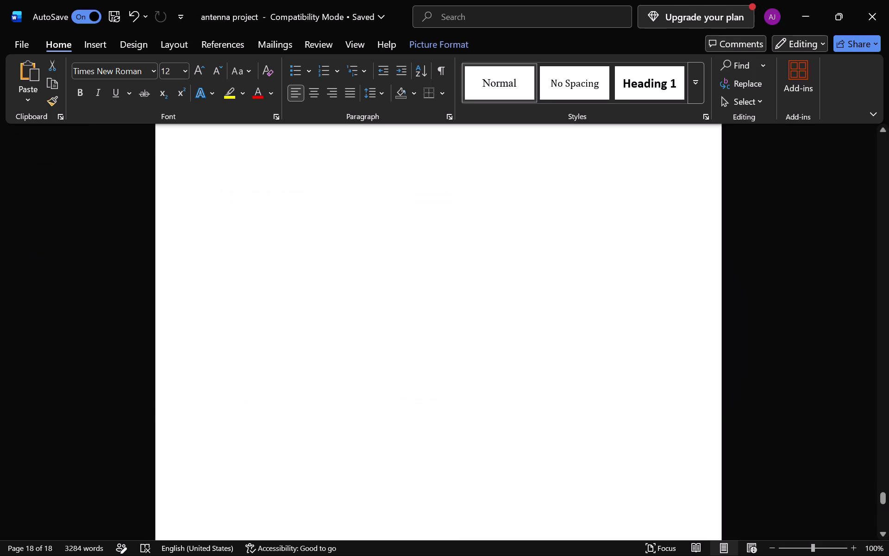
{"action": "scroll", "coordinate": [517, 425], "scroll_direction": "up", "scroll_amount": 6}
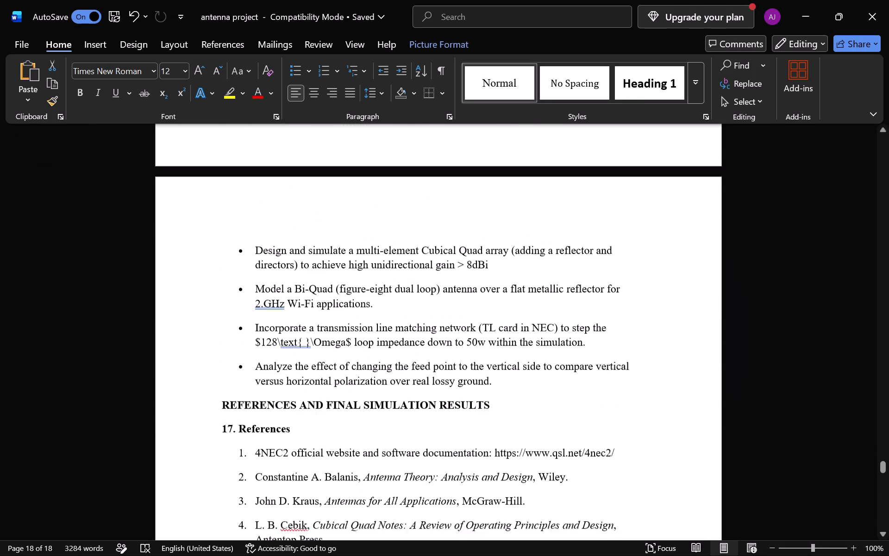
{"action": "scroll", "coordinate": [517, 425], "scroll_direction": "up", "scroll_amount": 5}
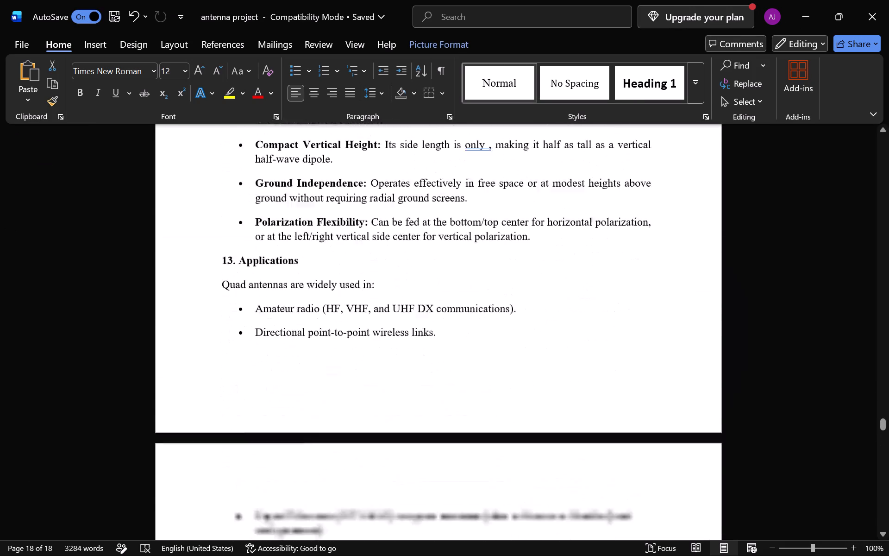
{"action": "scroll", "coordinate": [517, 425], "scroll_direction": "up", "scroll_amount": 4}
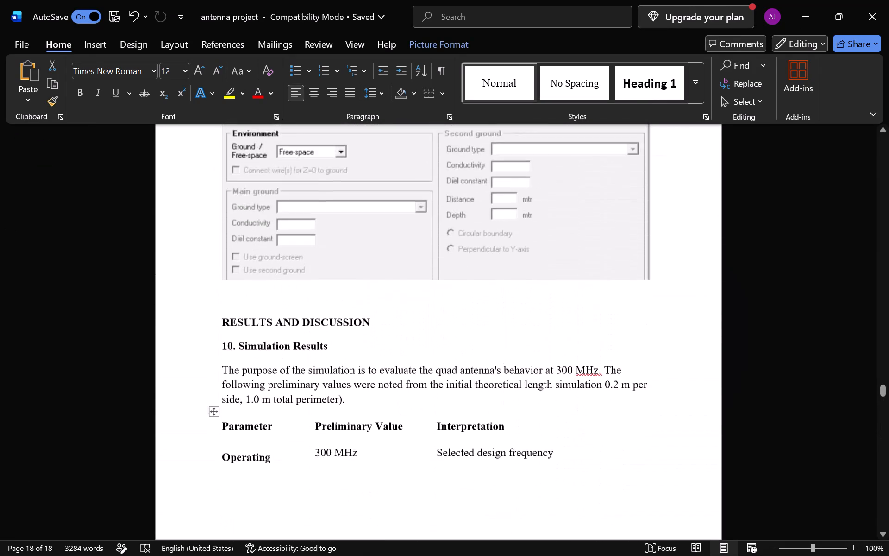
{"action": "scroll", "coordinate": [517, 425], "scroll_direction": "up", "scroll_amount": 6}
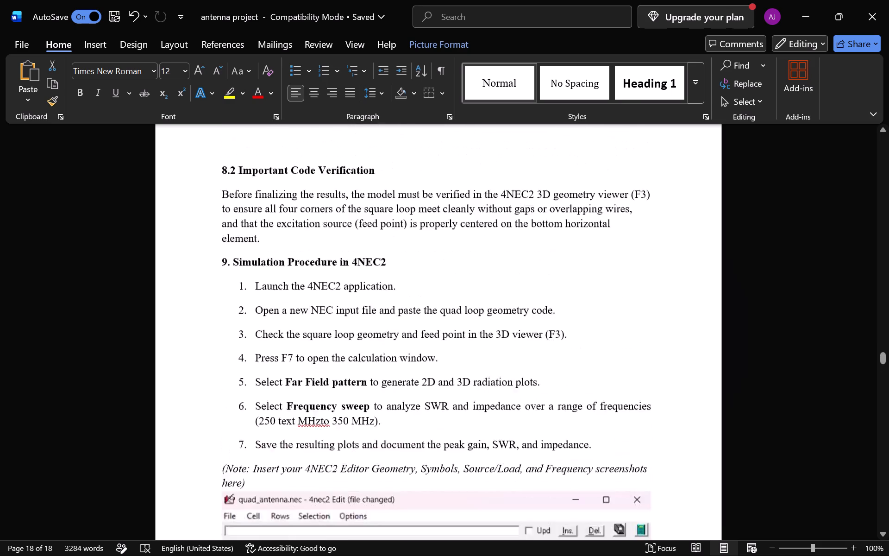
{"action": "scroll", "coordinate": [517, 425], "scroll_direction": "up", "scroll_amount": 3}
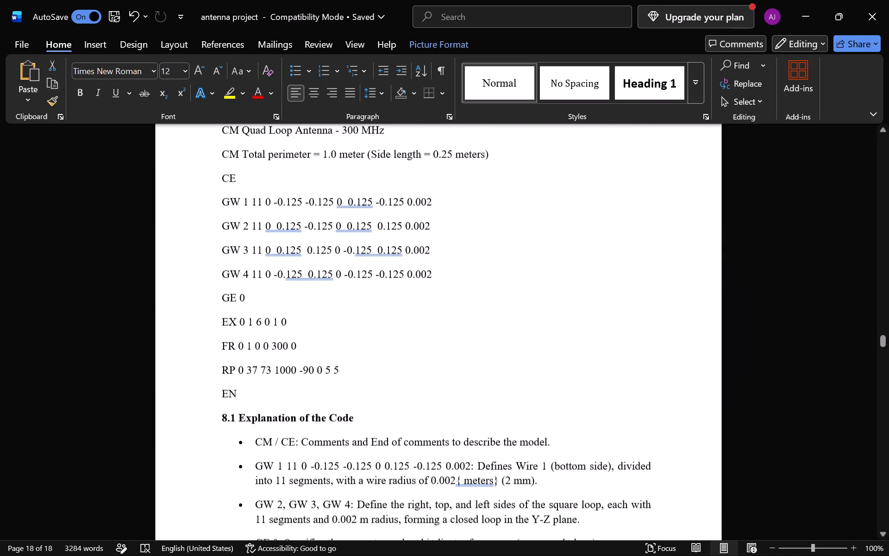
{"action": "scroll", "coordinate": [517, 425], "scroll_direction": "up", "scroll_amount": 2}
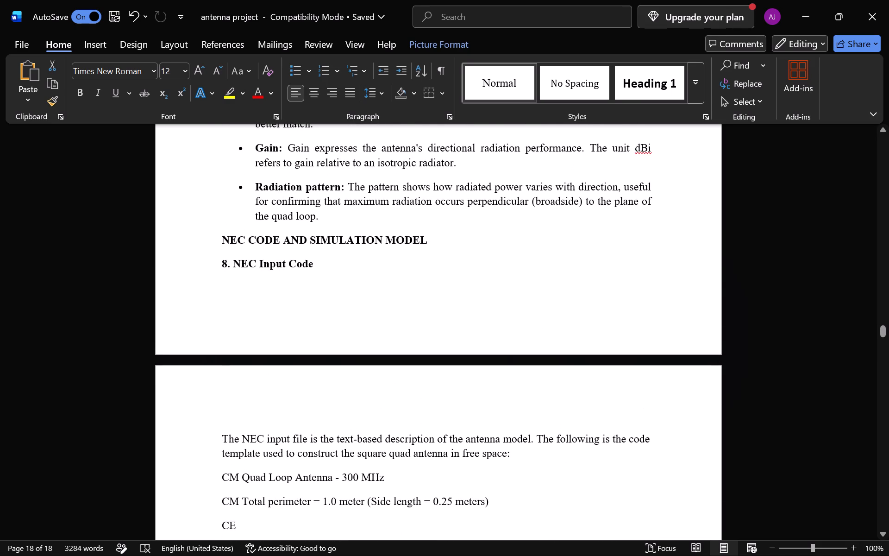
{"action": "left_click", "coordinate": [214, 237]}
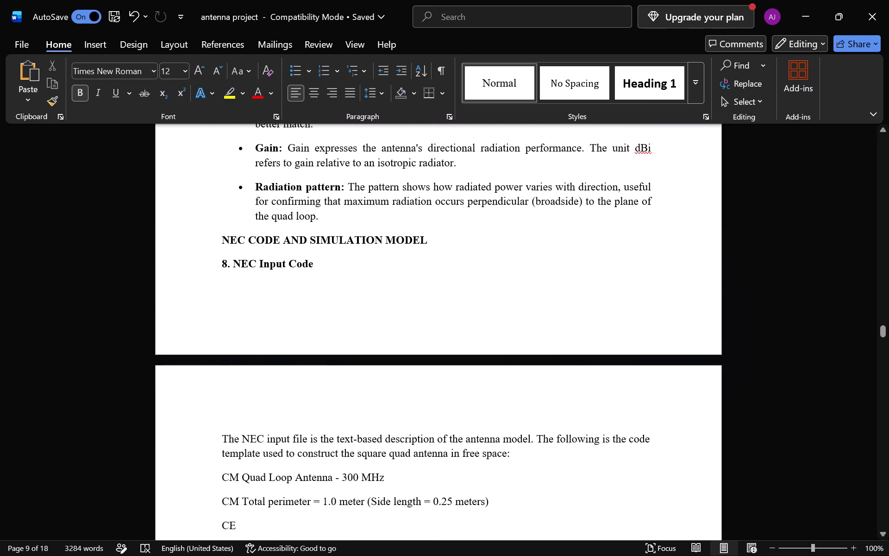
{"action": "key", "text": "Return"}
{"action": "key", "text": "Return"}
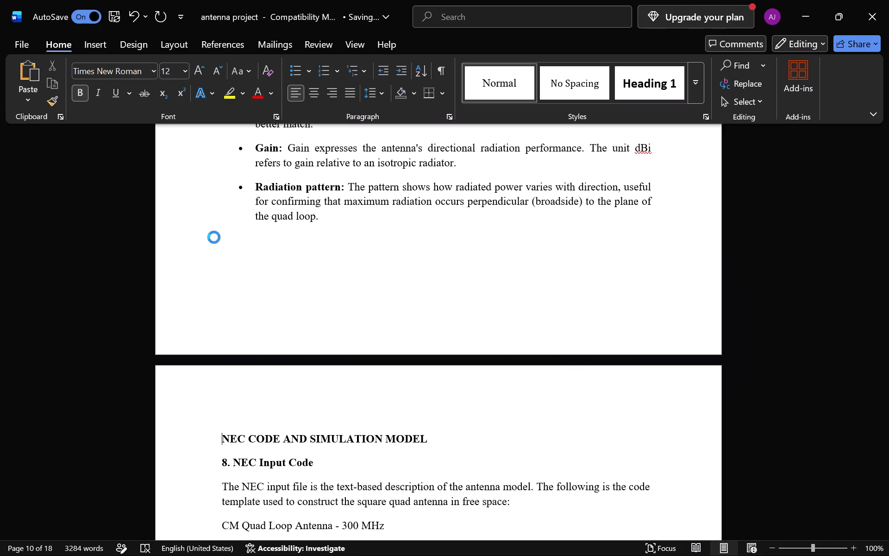
Check the print preview of the later pages, from the 4NEC2 editor screenshots to the last picture page, for page breaks and gaps.
{"action": "key", "text": "ctrl+p"}
{"action": "scroll", "coordinate": [554, 234], "scroll_direction": "down", "scroll_amount": 8}
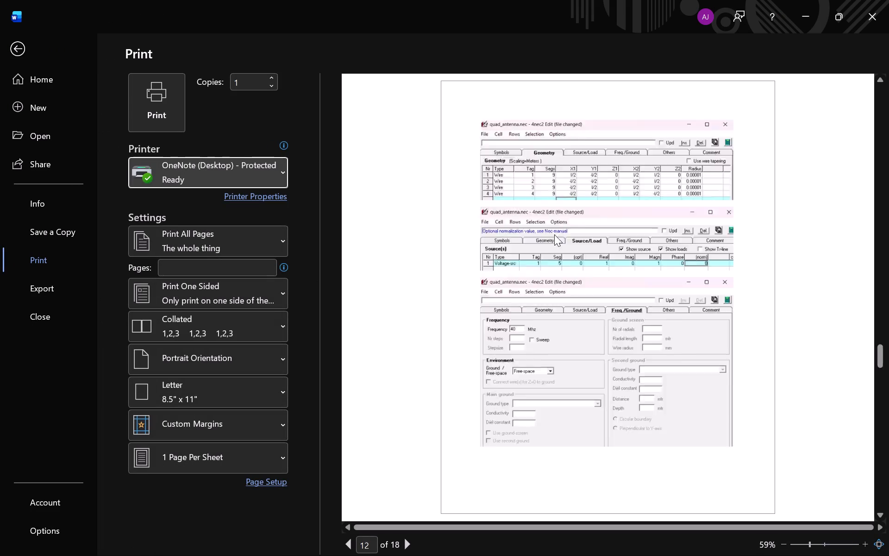
{"action": "scroll", "coordinate": [554, 234], "scroll_direction": "down", "scroll_amount": 2}
{"action": "scroll", "coordinate": [554, 234], "scroll_direction": "right", "scroll_amount": 1}
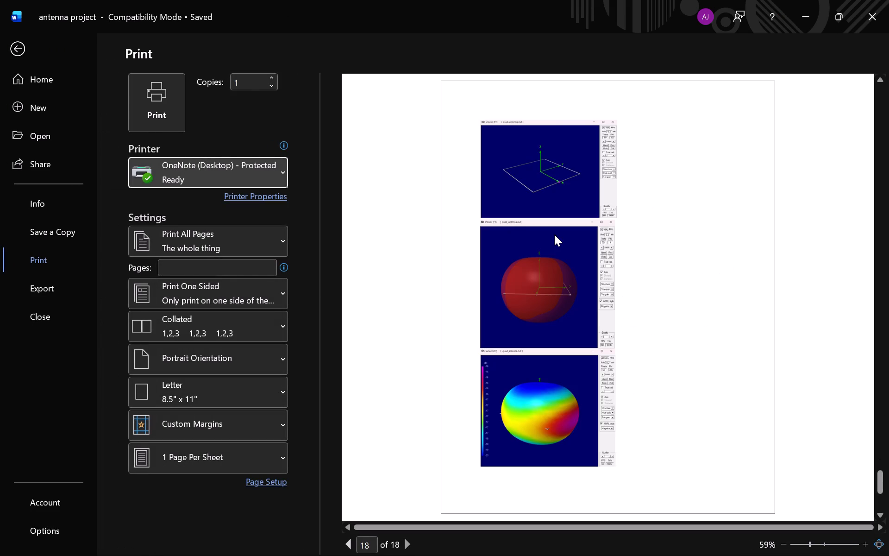
{"action": "scroll", "coordinate": [554, 234], "scroll_direction": "right", "scroll_amount": 1}
{"action": "scroll", "coordinate": [554, 234], "scroll_direction": "up", "scroll_amount": 2}
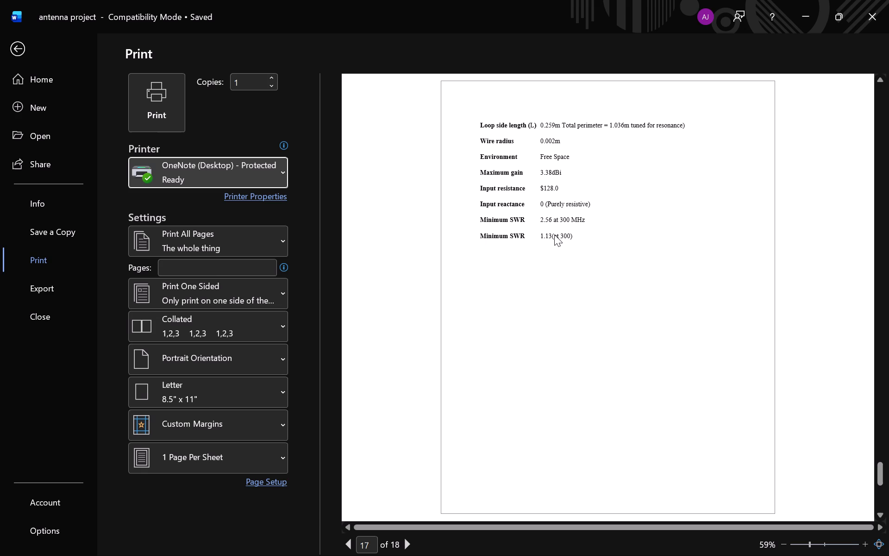
{"action": "scroll", "coordinate": [554, 234], "scroll_direction": "up", "scroll_amount": 1}
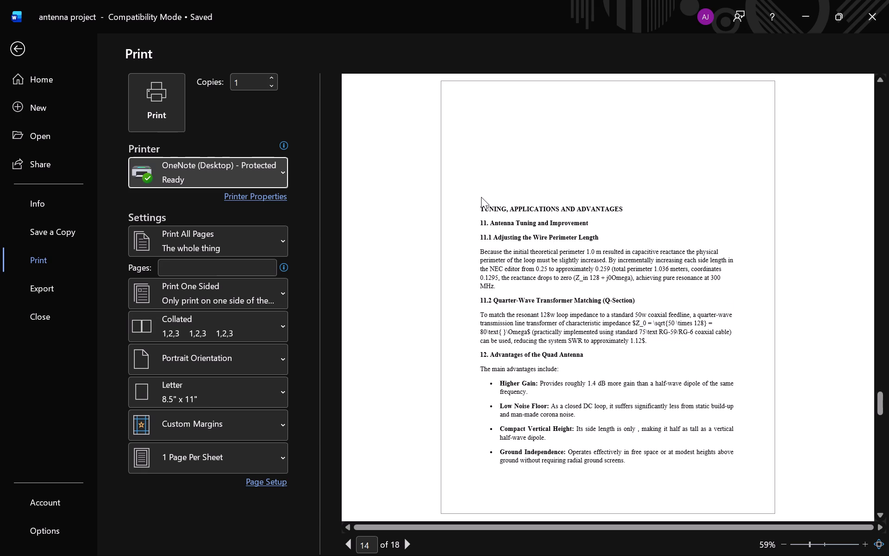
{"action": "key", "text": "Escape"}
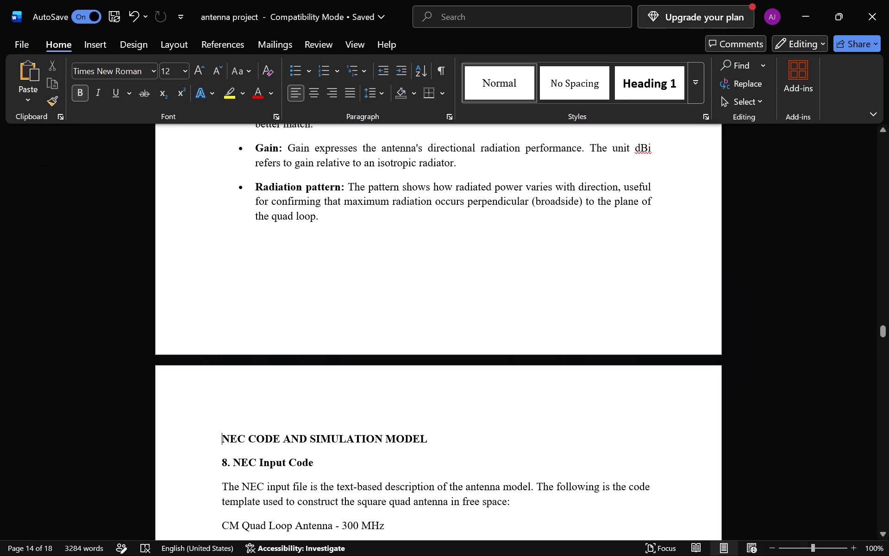
Delete the empty lines between the multicolour pattern picture and the heading "TUNING, APPLICATIONS AND ADVANTAGES".
{"action": "scroll", "coordinate": [480, 274], "scroll_direction": "down", "scroll_amount": 8}
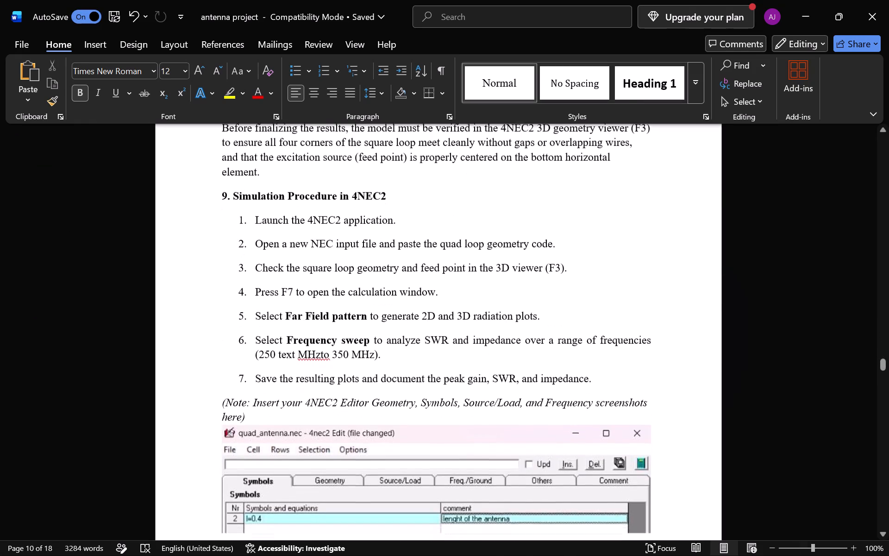
{"action": "scroll", "coordinate": [480, 274], "scroll_direction": "down", "scroll_amount": 7}
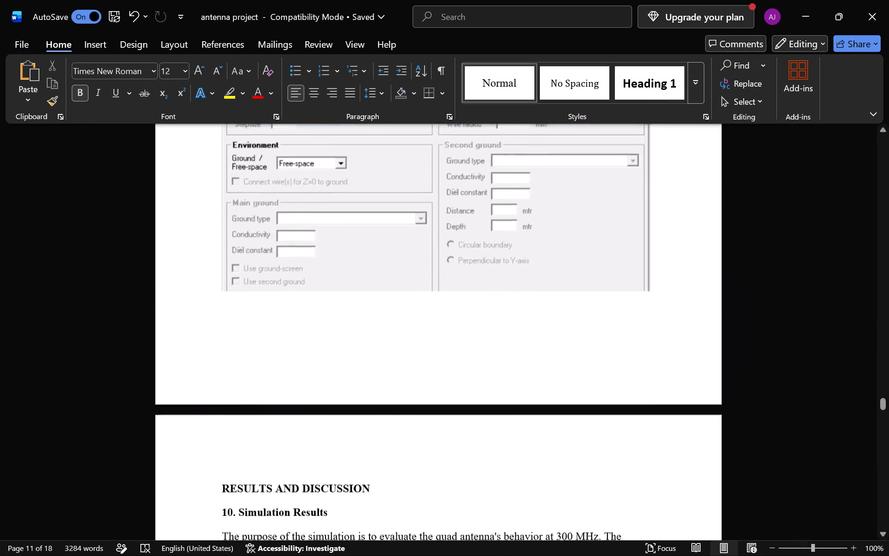
{"action": "scroll", "coordinate": [480, 274], "scroll_direction": "down", "scroll_amount": 5}
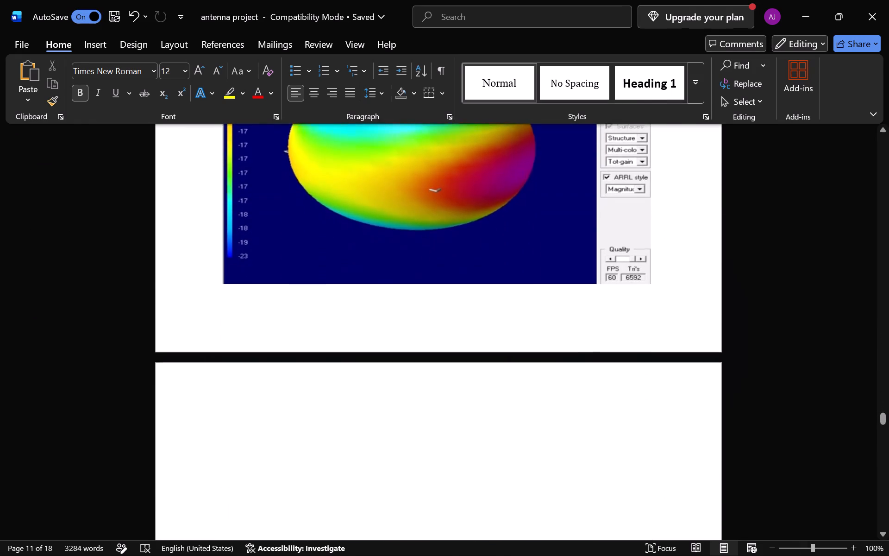
{"action": "scroll", "coordinate": [480, 274], "scroll_direction": "down", "scroll_amount": 1}
{"action": "left_click", "coordinate": [238, 437]}
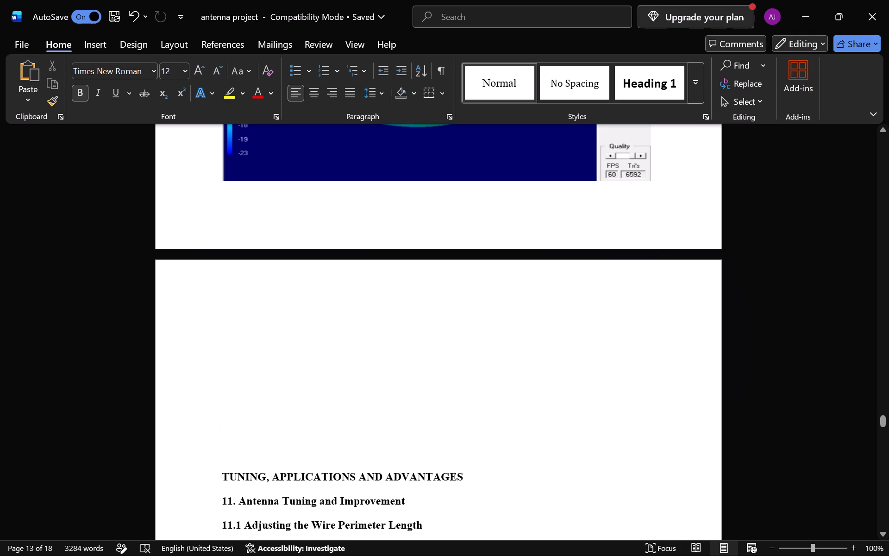
{"action": "key", "text": "BackSpace"}
{"action": "key", "text": "BackSpace"}
{"action": "key", "text": "BackSpace"}
{"action": "key", "text": "BackSpace"}
{"action": "key", "text": "BackSpace"}
{"action": "key", "text": "BackSpace"}
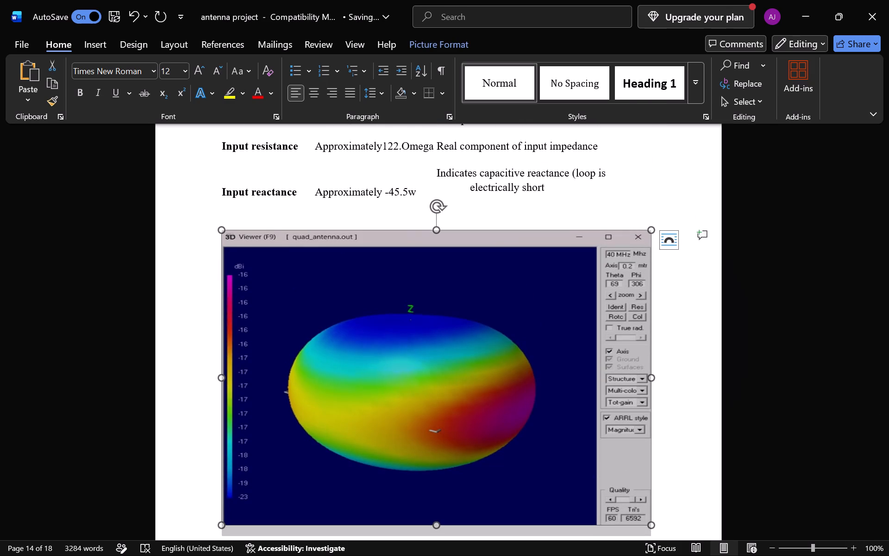
{"action": "scroll", "coordinate": [238, 437], "scroll_direction": "down", "scroll_amount": 3}
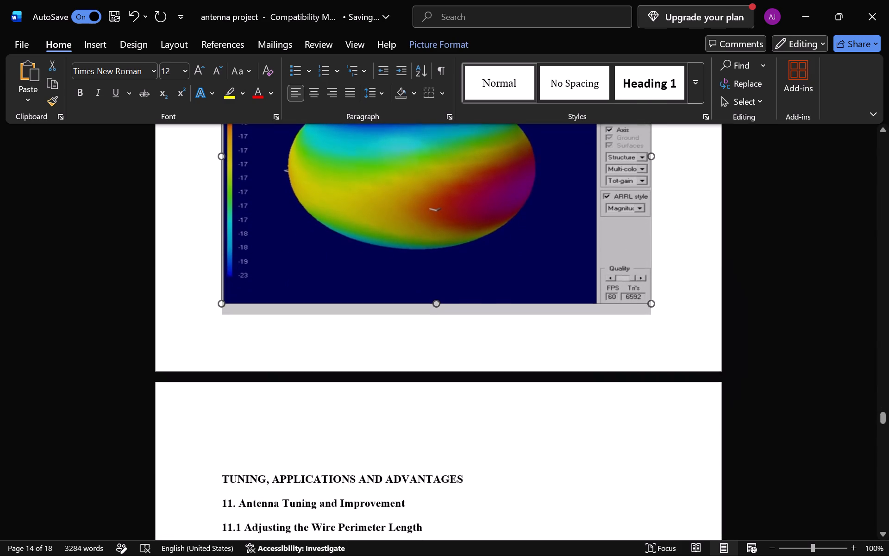
Review the print preview from the "RESULTS AND DISCUSSION" page to the last picture page, checking page breaks and picture placement.
{"action": "key", "text": "ctrl+p"}
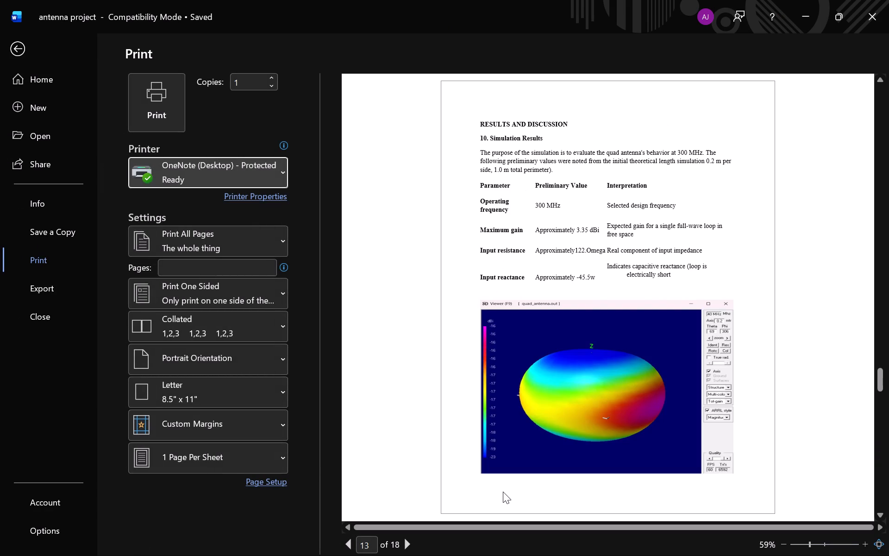
{"action": "scroll", "coordinate": [503, 492], "scroll_direction": "down", "scroll_amount": 1}
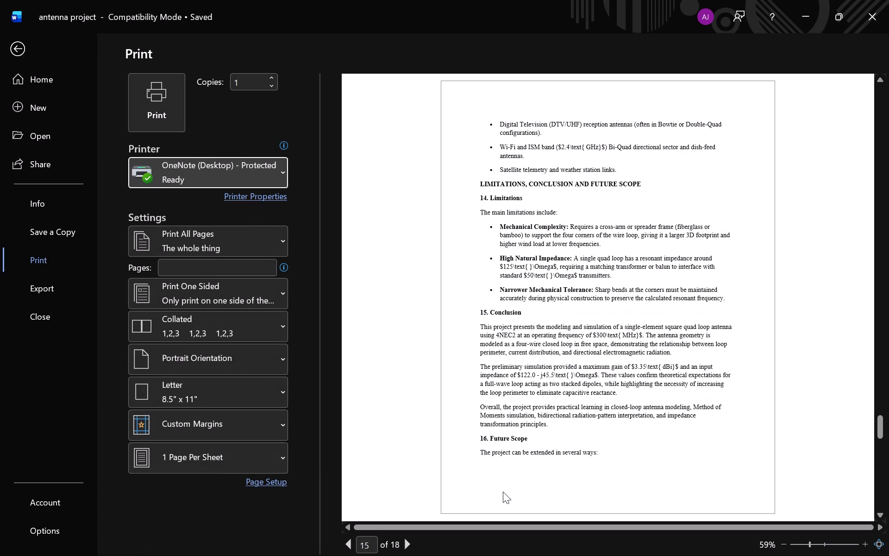
{"action": "key", "text": "Up"}
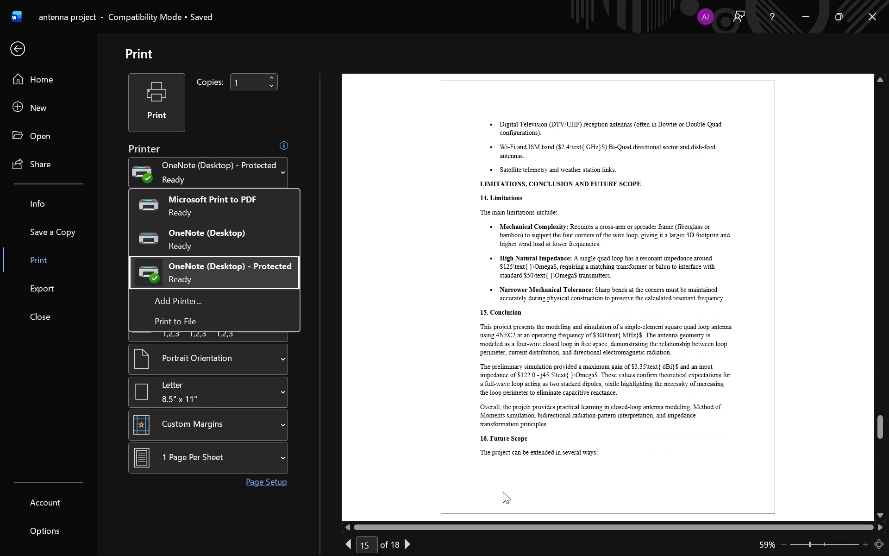
{"action": "key", "text": "Up"}
{"action": "key", "text": "Up"}
{"action": "key", "text": "Right"}
{"action": "left_click", "coordinate": [601, 358]}
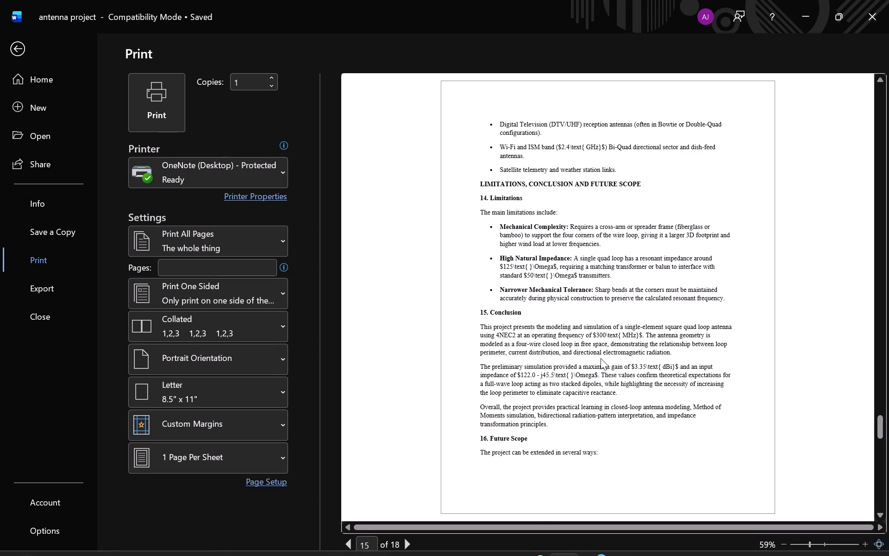
{"action": "key", "text": "Up"}
{"action": "key", "text": "Up"}
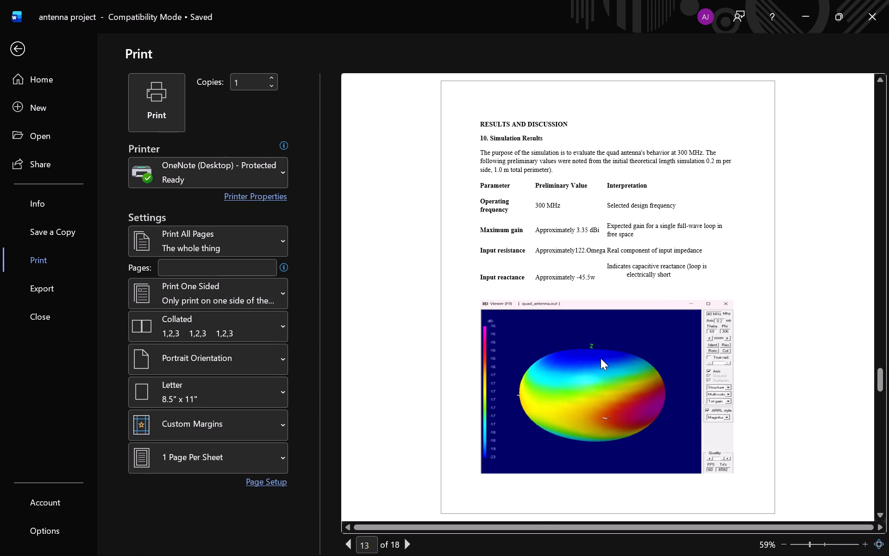
{"action": "key", "text": "Down"}
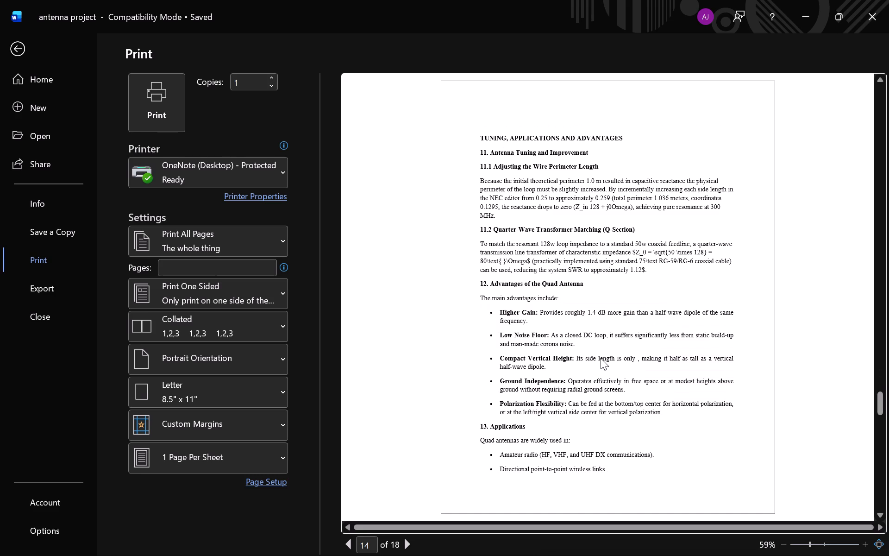
{"action": "key", "text": "Down"}
{"action": "key", "text": "Down"}
{"action": "key", "text": "Down"}
{"action": "key", "text": "Down"}
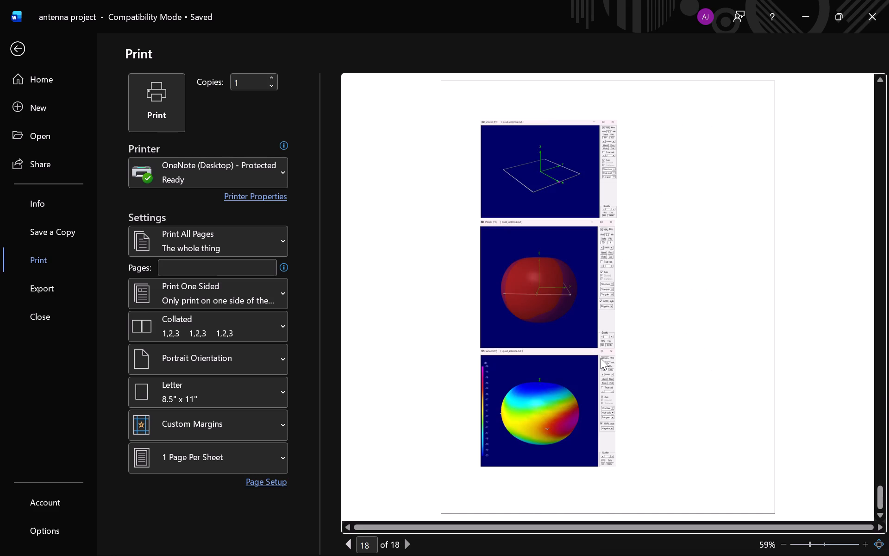
{"action": "key", "text": "Up"}
{"action": "key", "text": "Up"}
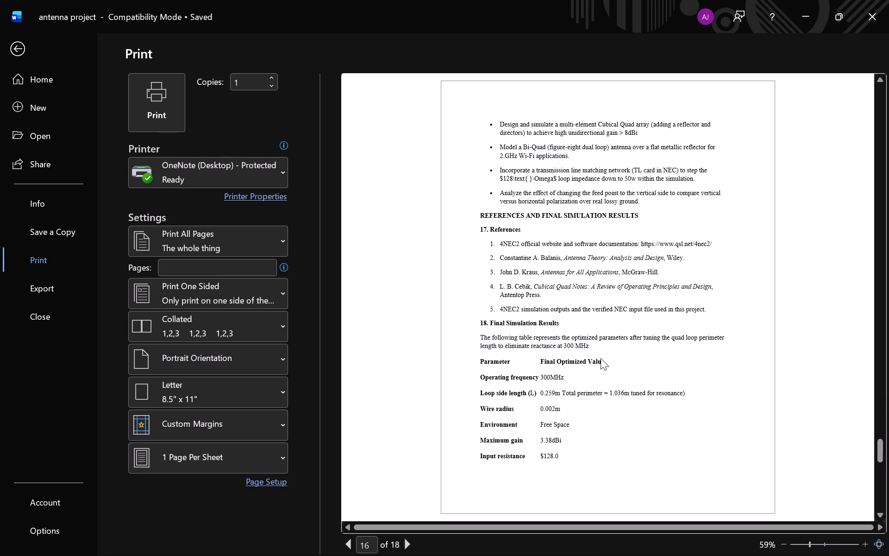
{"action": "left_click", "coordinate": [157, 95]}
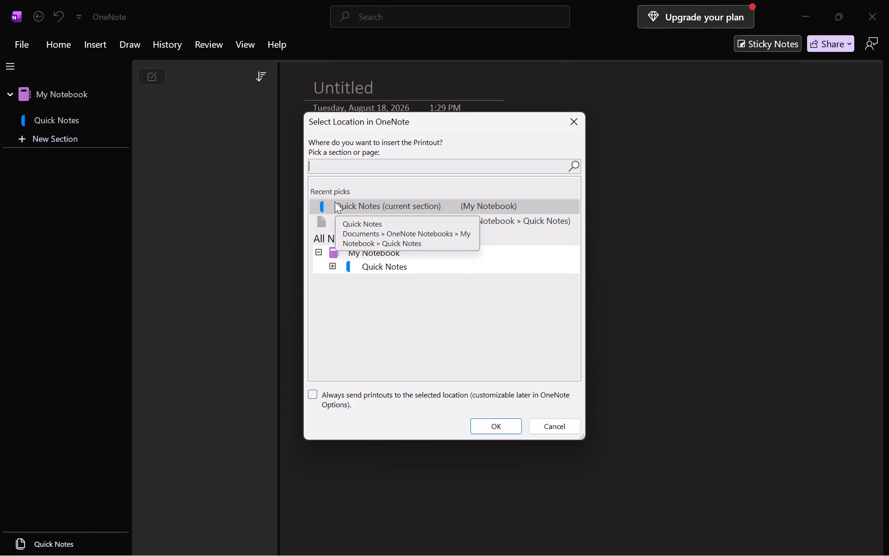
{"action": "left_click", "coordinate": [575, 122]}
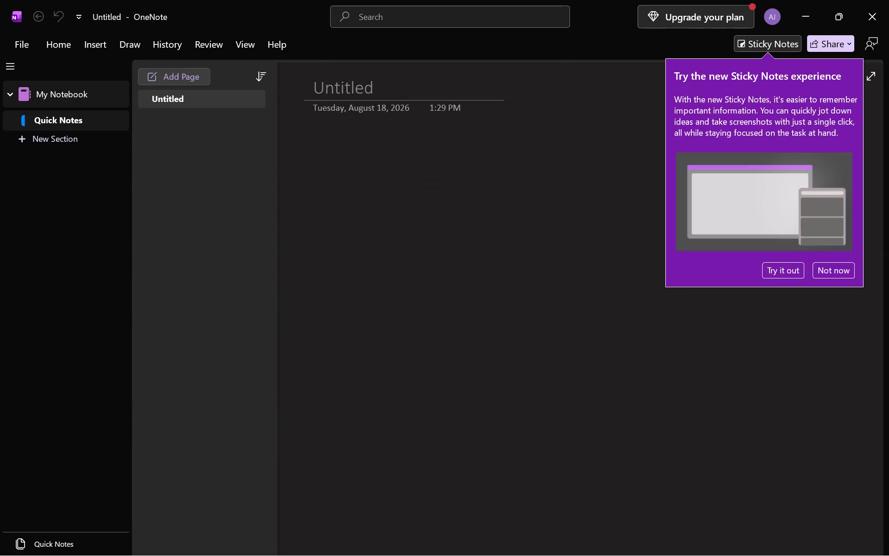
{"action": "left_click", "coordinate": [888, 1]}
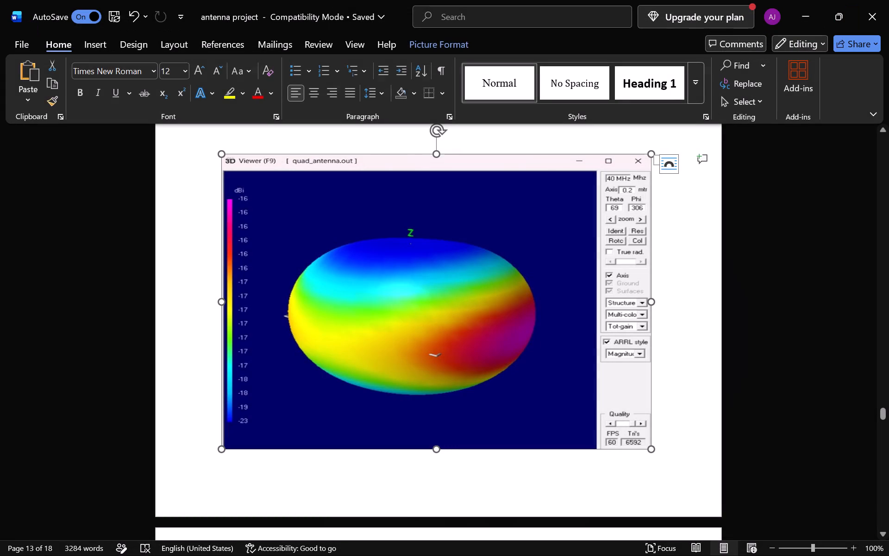
Save a copy of the report to OneDrive - Personal as a Word Document named "quad antenna", accepting the upgrade to the newest file format.
{"action": "left_click", "coordinate": [5, 43]}
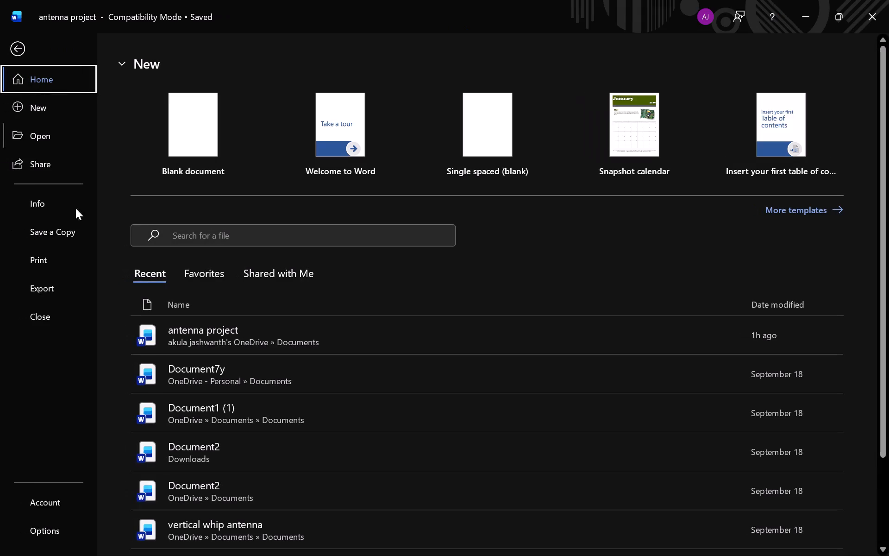
{"action": "left_click", "coordinate": [68, 243]}
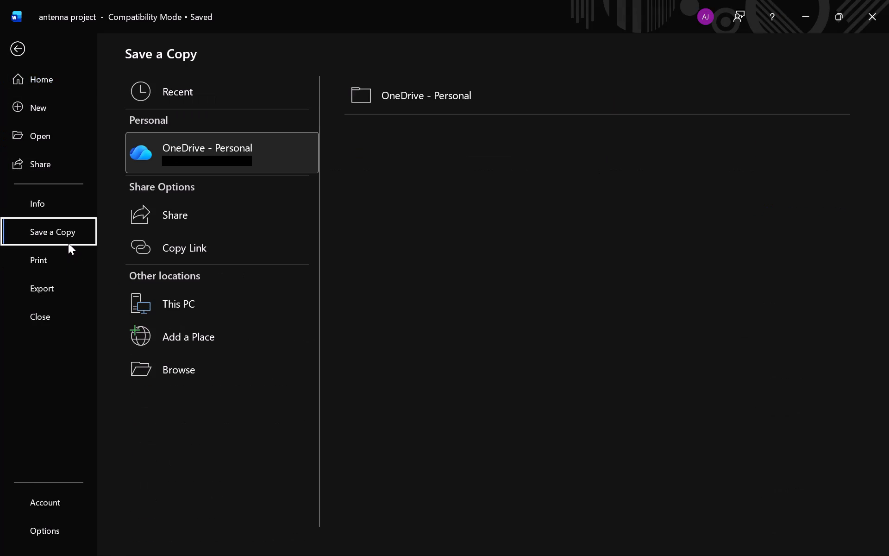
{"action": "double_click", "coordinate": [227, 158]}
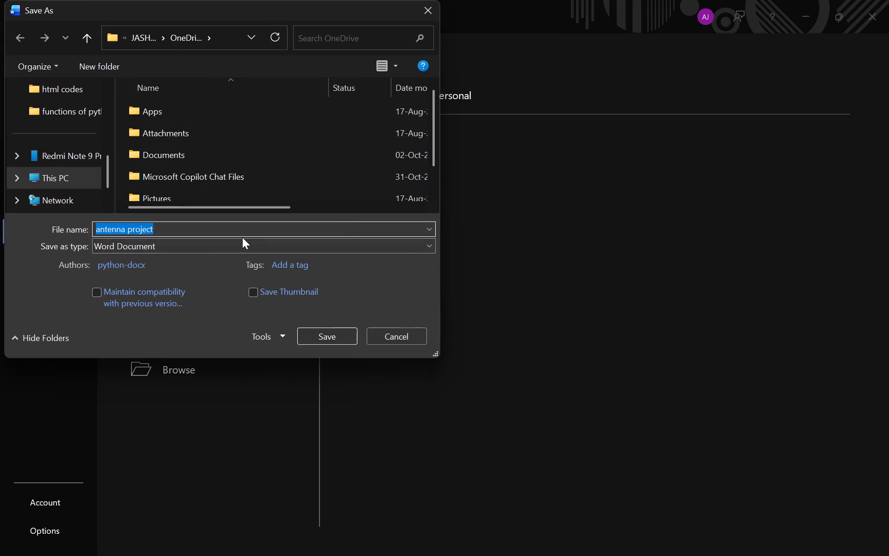
{"action": "key", "text": "space"}
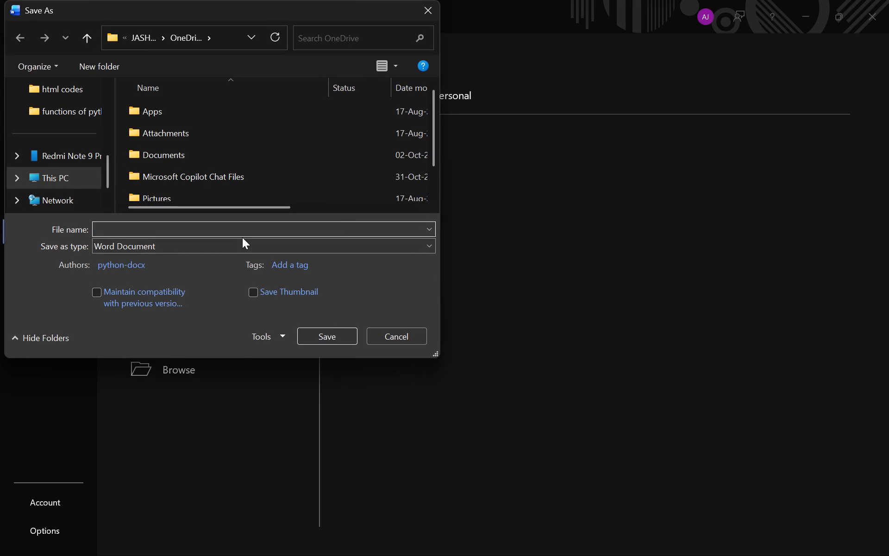
{"action": "type", "text": "quad any"}
{"action": "key", "text": "BackSpace"}
{"action": "type", "text": "tenna"}
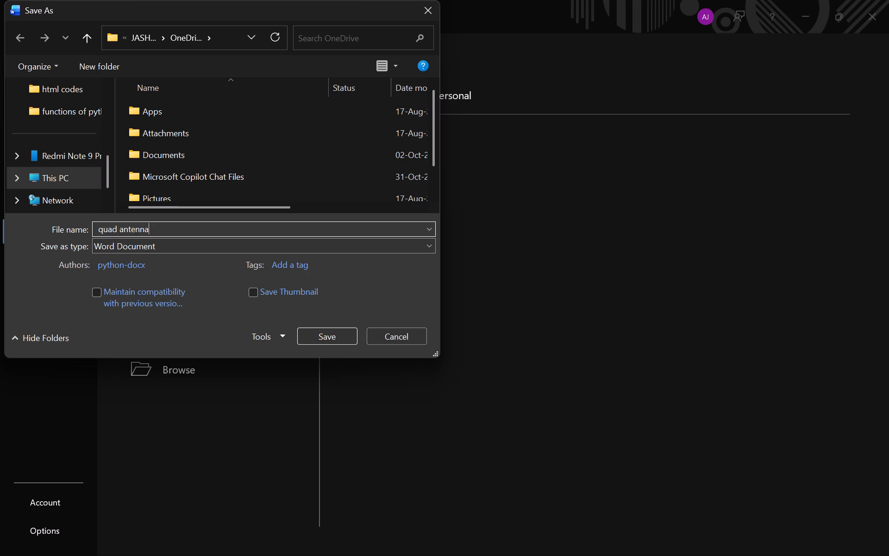
{"action": "key", "text": "Return"}
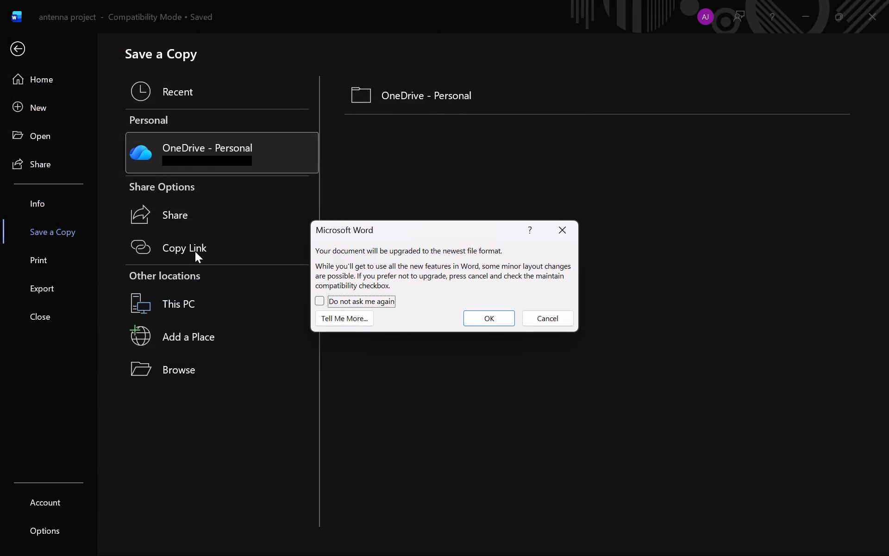
{"action": "left_click", "coordinate": [484, 320]}
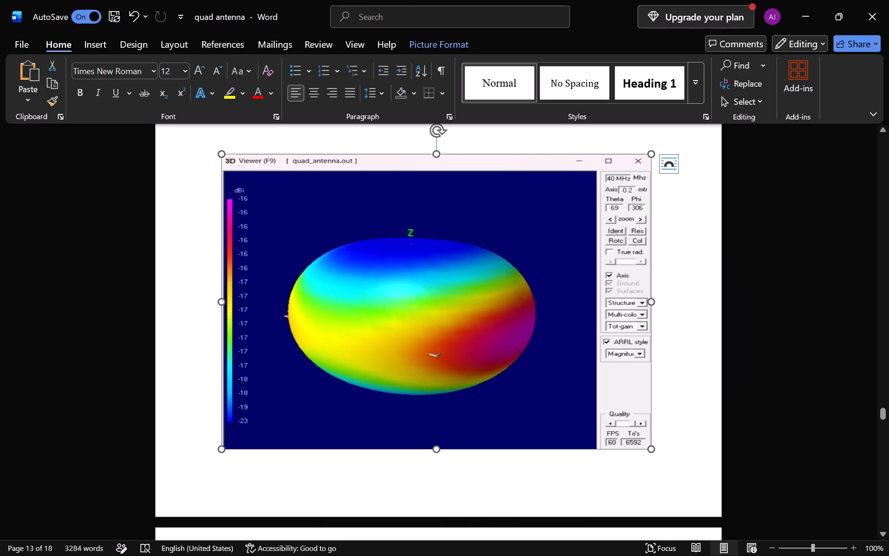
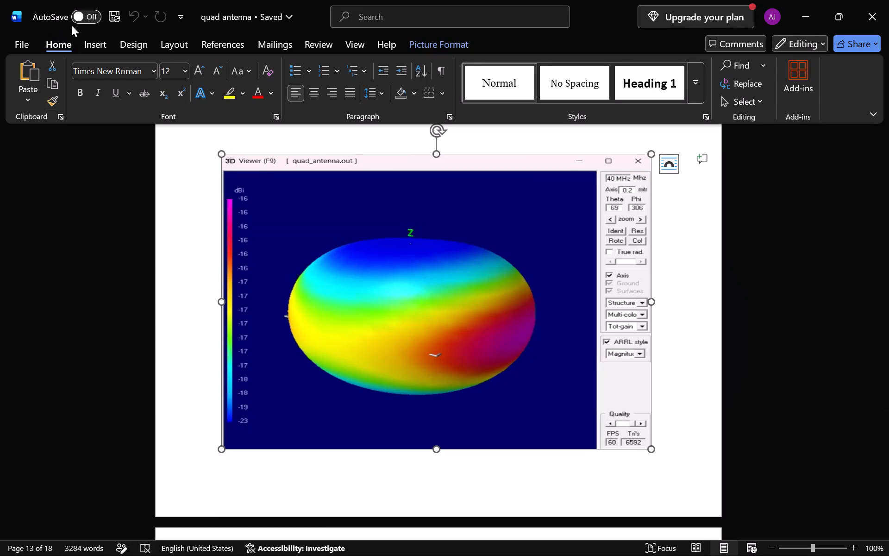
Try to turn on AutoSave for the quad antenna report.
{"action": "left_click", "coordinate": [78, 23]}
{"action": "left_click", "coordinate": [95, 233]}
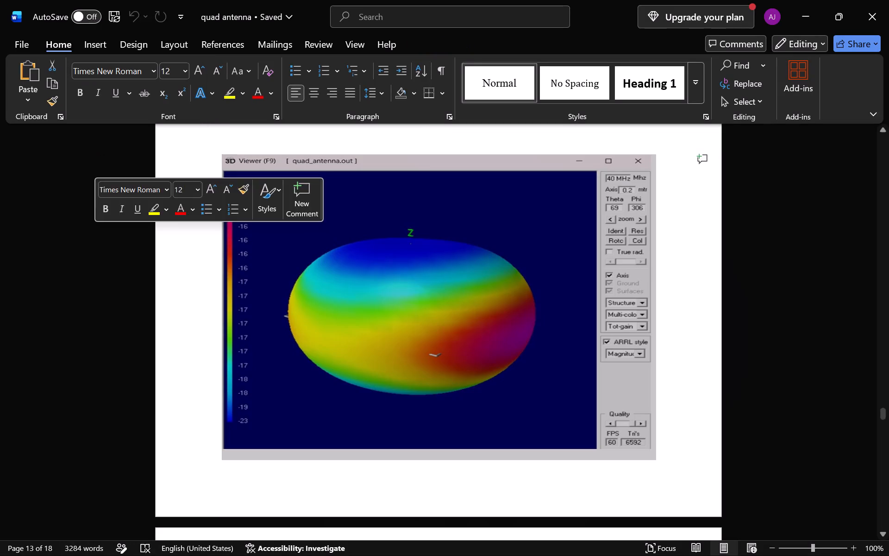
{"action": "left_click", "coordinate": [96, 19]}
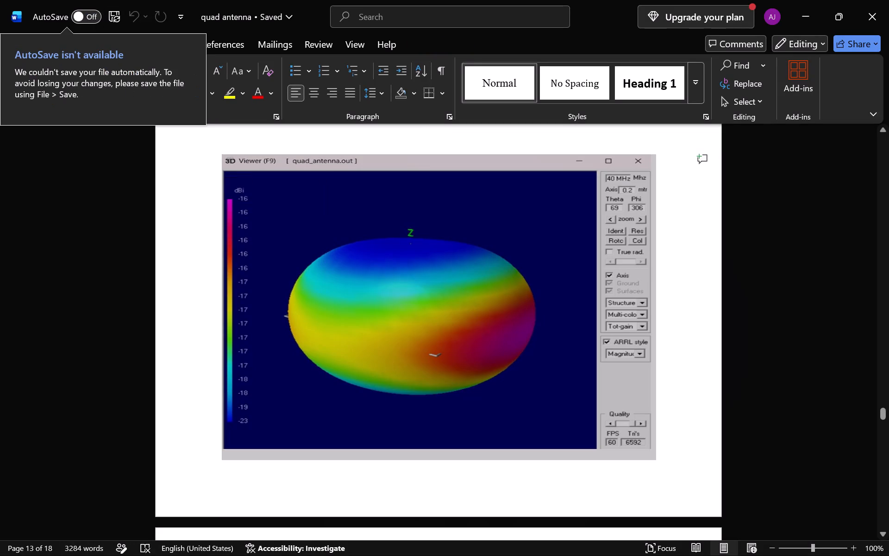
Review the whole report in print preview, from the title page to the last picture page, checking page breaks and picture placement.
{"action": "key", "text": "ctrl+p"}
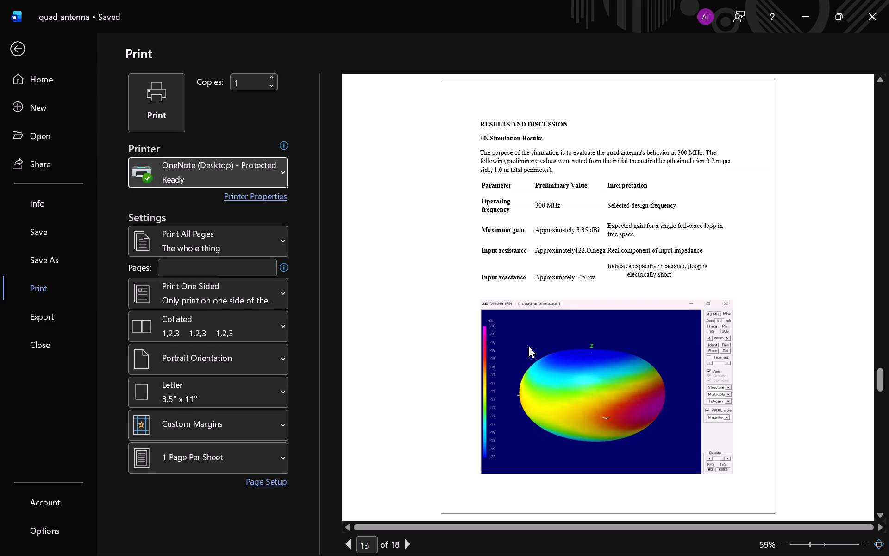
{"action": "scroll", "coordinate": [528, 346], "scroll_direction": "up", "scroll_amount": 16}
{"action": "key", "text": "Right"}
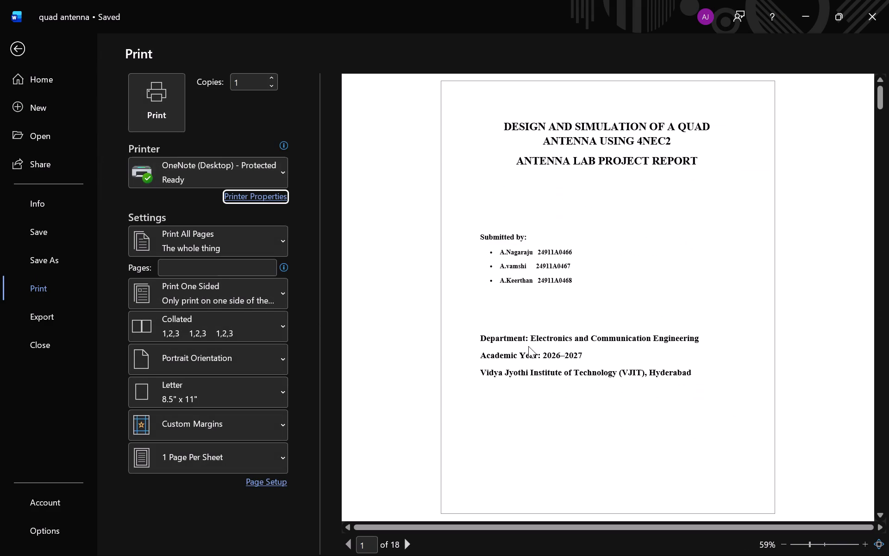
{"action": "key", "text": "Right"}
{"action": "left_click", "coordinate": [738, 291]}
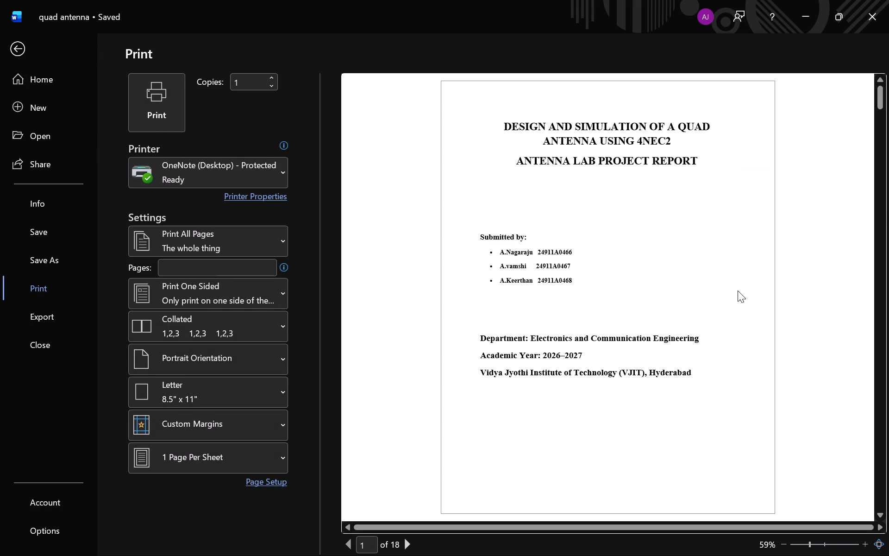
{"action": "key", "text": "Right"}
{"action": "key", "text": "Right"}
{"action": "key", "text": "Down"}
{"action": "key", "text": "Down"}
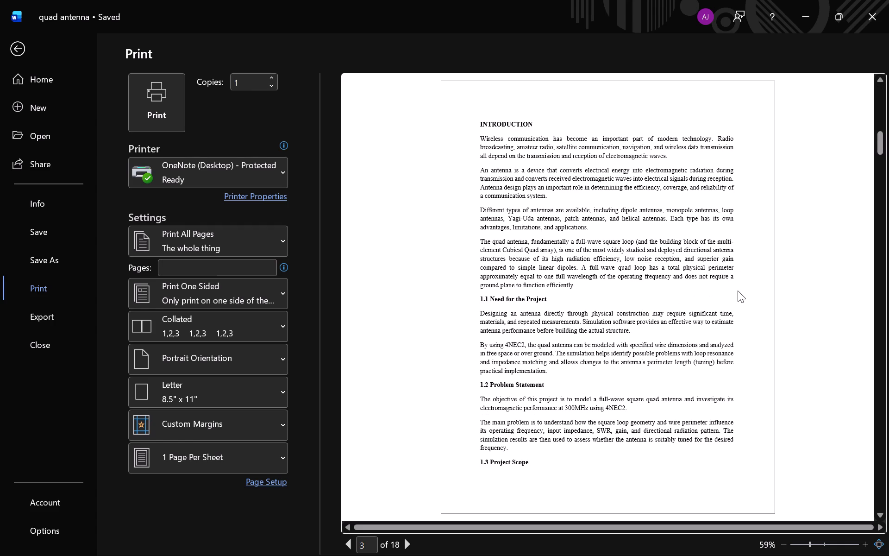
{"action": "key", "text": "Down"}
{"action": "key", "text": "Down"}
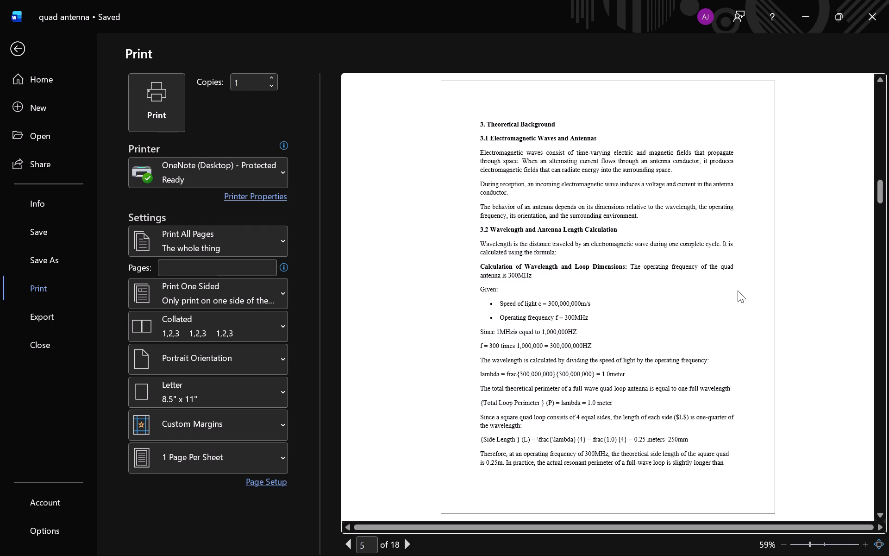
{"action": "key", "text": "Down"}
{"action": "key", "text": "Down"}
{"action": "key", "text": "Down"}
{"action": "key", "text": "Down"}
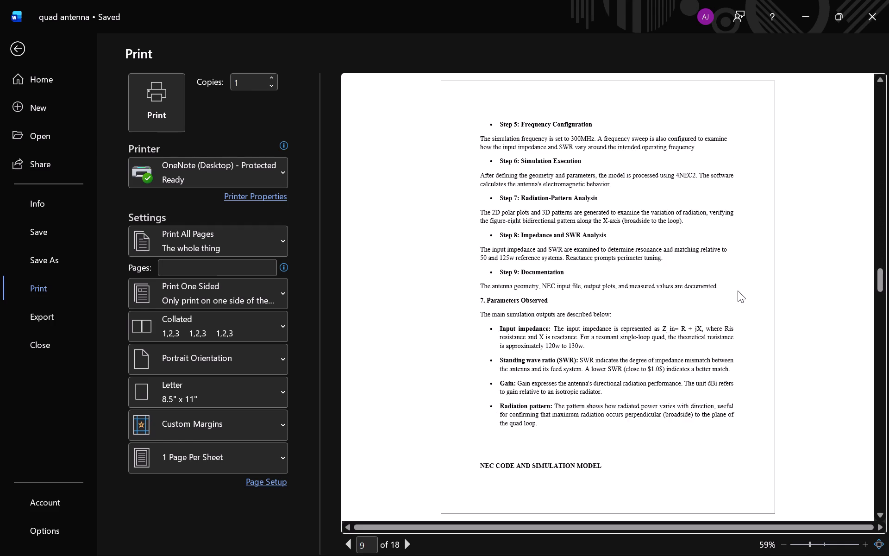
{"action": "key", "text": "Down"}
{"action": "key", "text": "Down"}
{"action": "key", "text": "Down"}
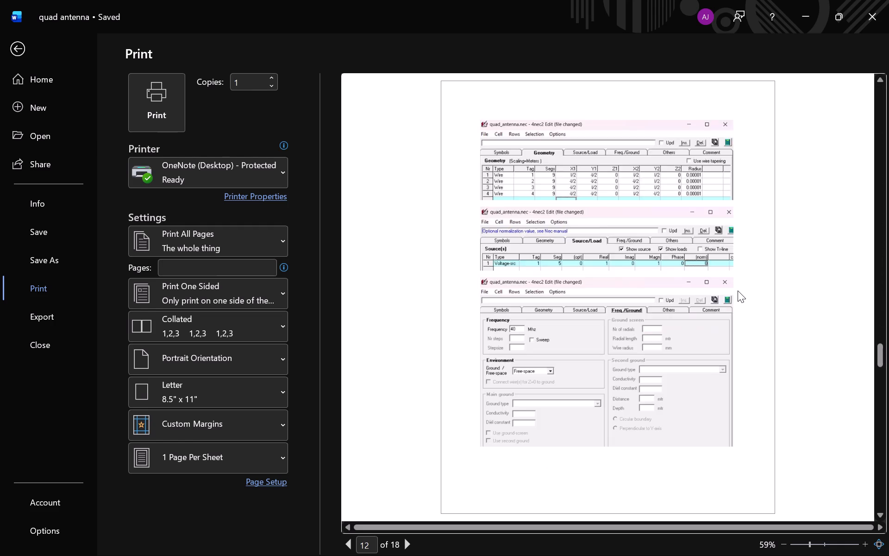
{"action": "key", "text": "Down"}
{"action": "key", "text": "Down"}
{"action": "key", "text": "Down"}
{"action": "key", "text": "Down"}
{"action": "key", "text": "Down"}
{"action": "key", "text": "Down"}
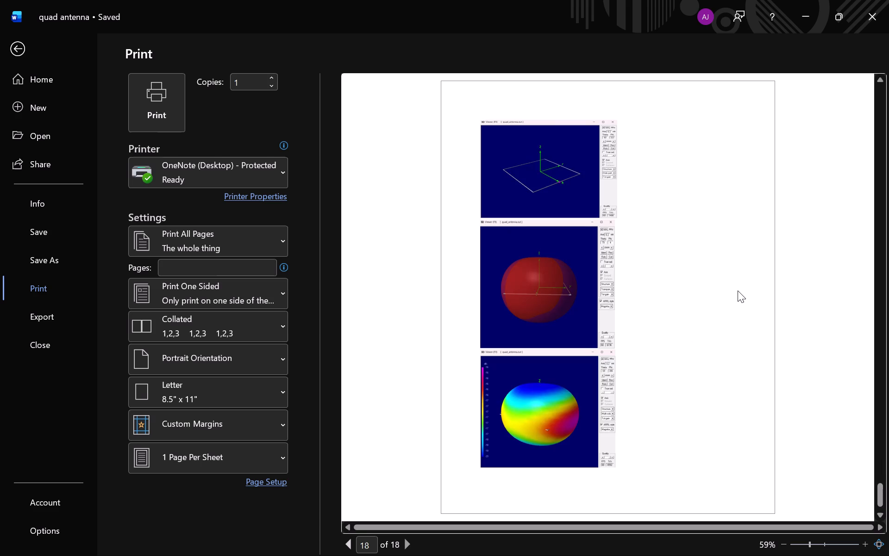
{"action": "key", "text": "Down"}
Save the quad antenna report.
{"action": "left_click", "coordinate": [50, 232]}
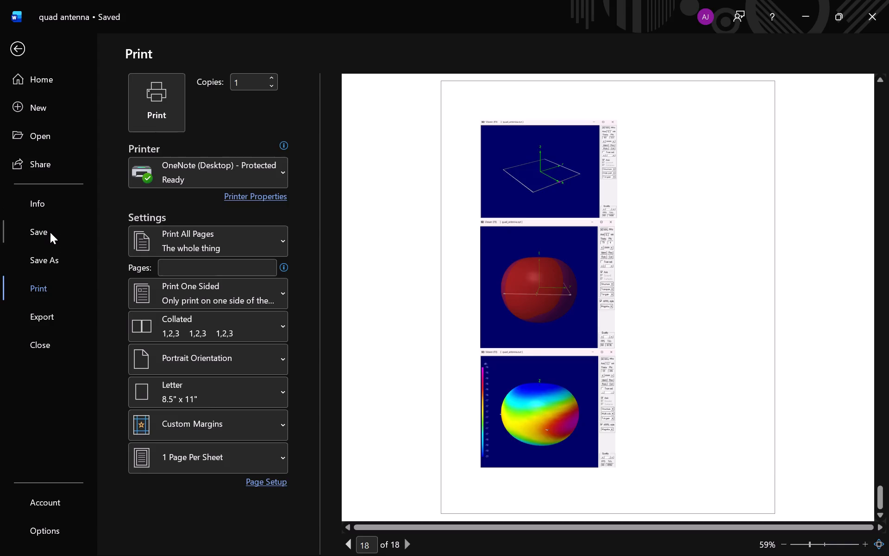
{"action": "key", "text": "ctrl+s"}
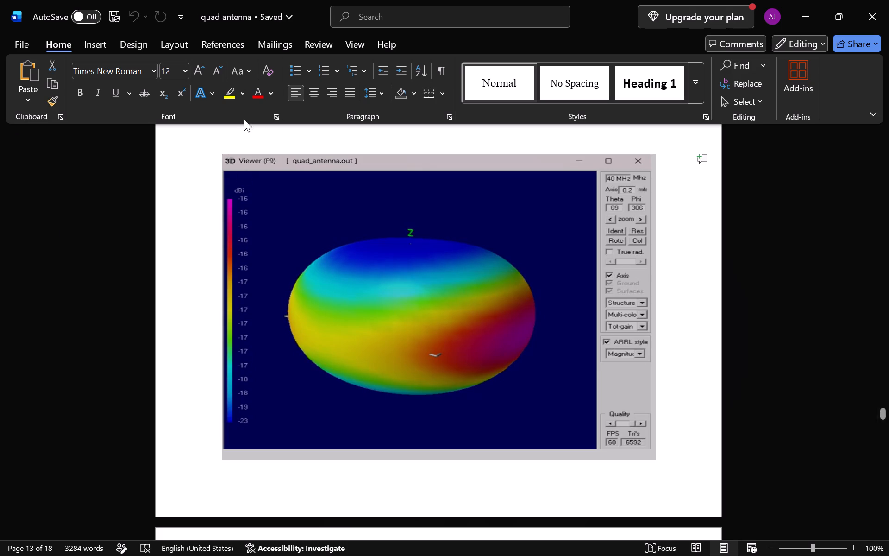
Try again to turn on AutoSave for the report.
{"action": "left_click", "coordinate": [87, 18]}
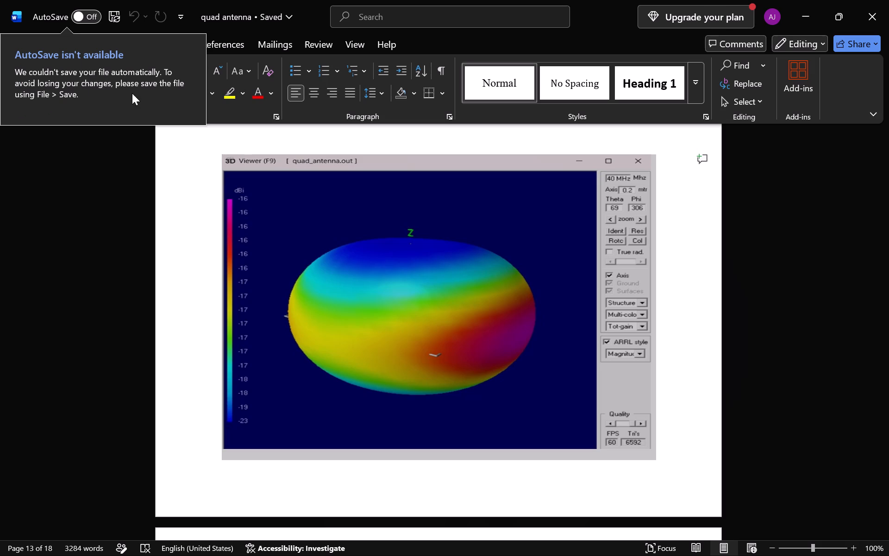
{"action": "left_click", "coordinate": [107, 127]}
Save the report again.
{"action": "left_click", "coordinate": [115, 7]}
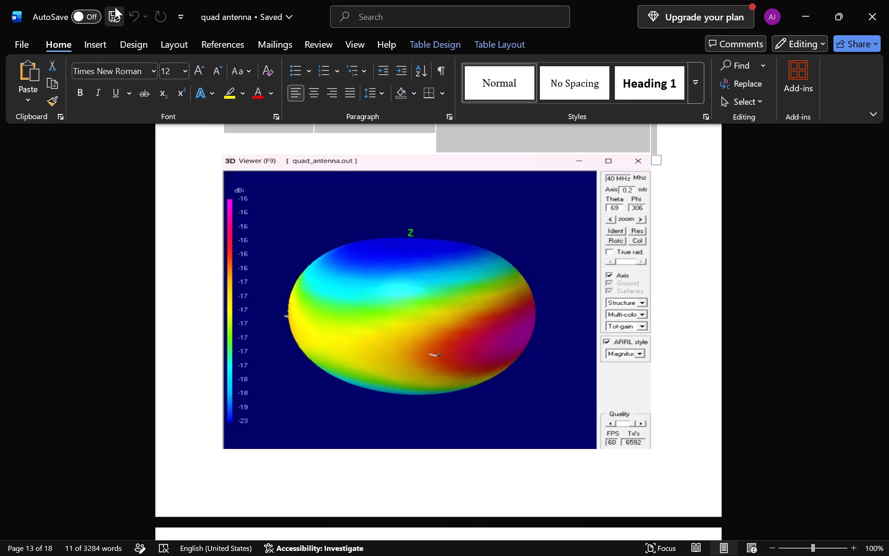
{"action": "left_click", "coordinate": [115, 7]}
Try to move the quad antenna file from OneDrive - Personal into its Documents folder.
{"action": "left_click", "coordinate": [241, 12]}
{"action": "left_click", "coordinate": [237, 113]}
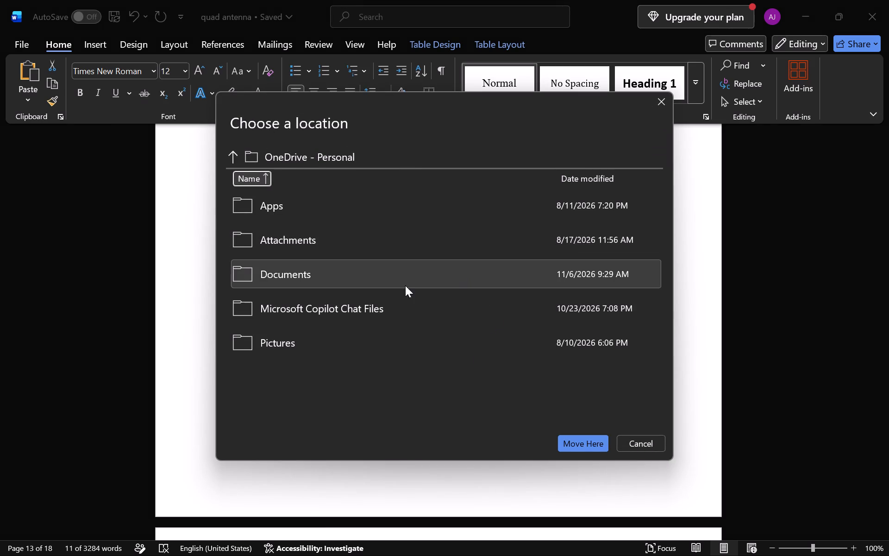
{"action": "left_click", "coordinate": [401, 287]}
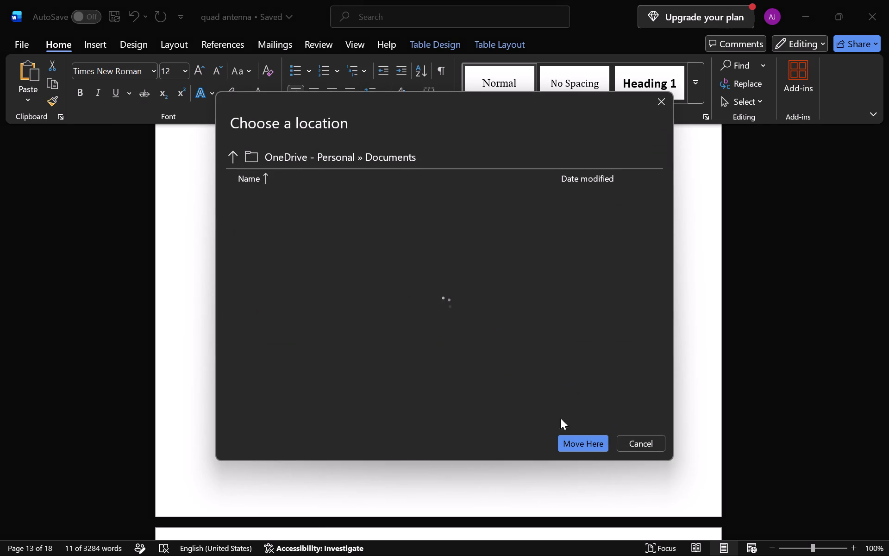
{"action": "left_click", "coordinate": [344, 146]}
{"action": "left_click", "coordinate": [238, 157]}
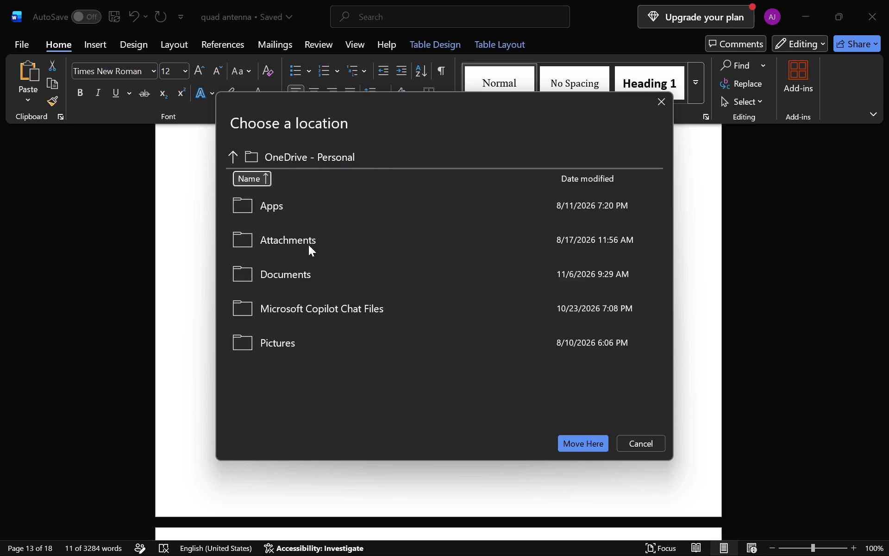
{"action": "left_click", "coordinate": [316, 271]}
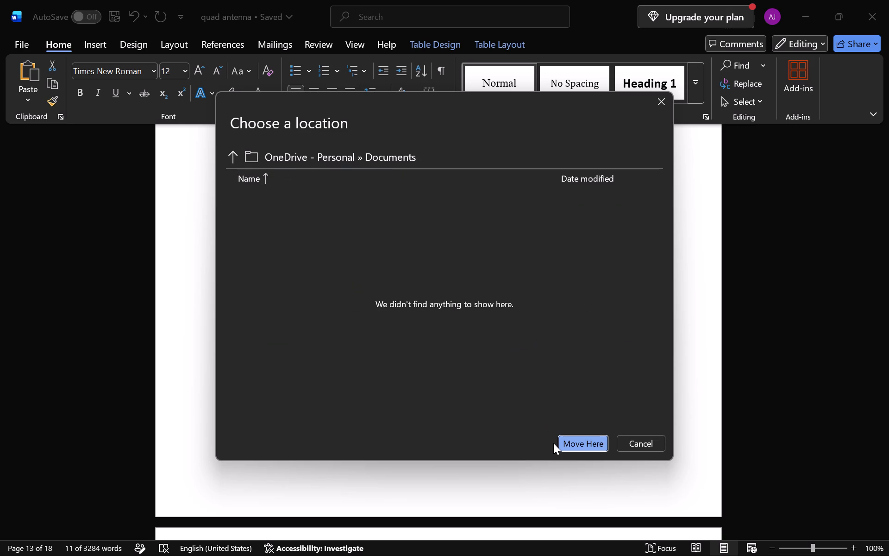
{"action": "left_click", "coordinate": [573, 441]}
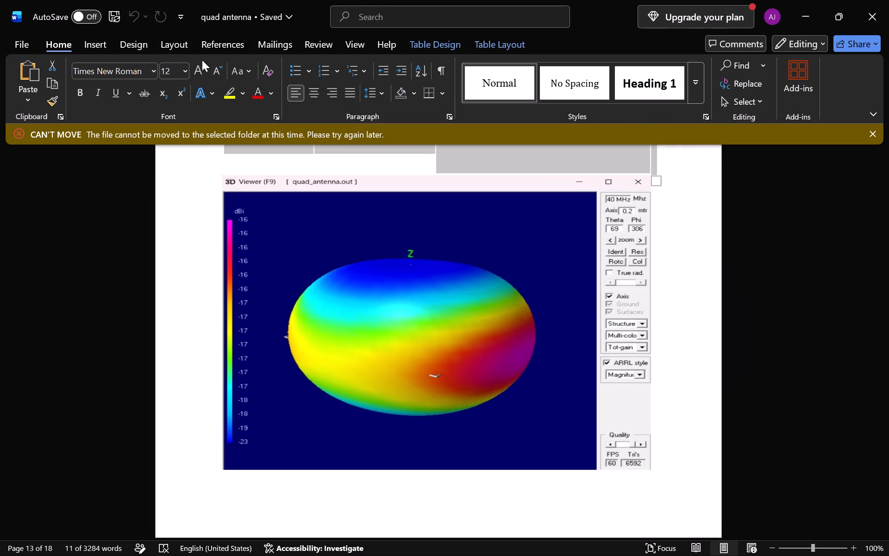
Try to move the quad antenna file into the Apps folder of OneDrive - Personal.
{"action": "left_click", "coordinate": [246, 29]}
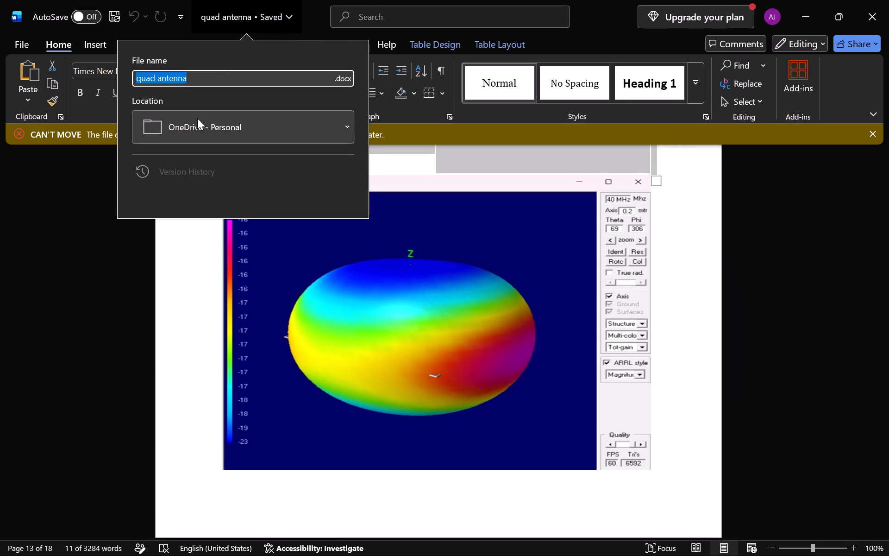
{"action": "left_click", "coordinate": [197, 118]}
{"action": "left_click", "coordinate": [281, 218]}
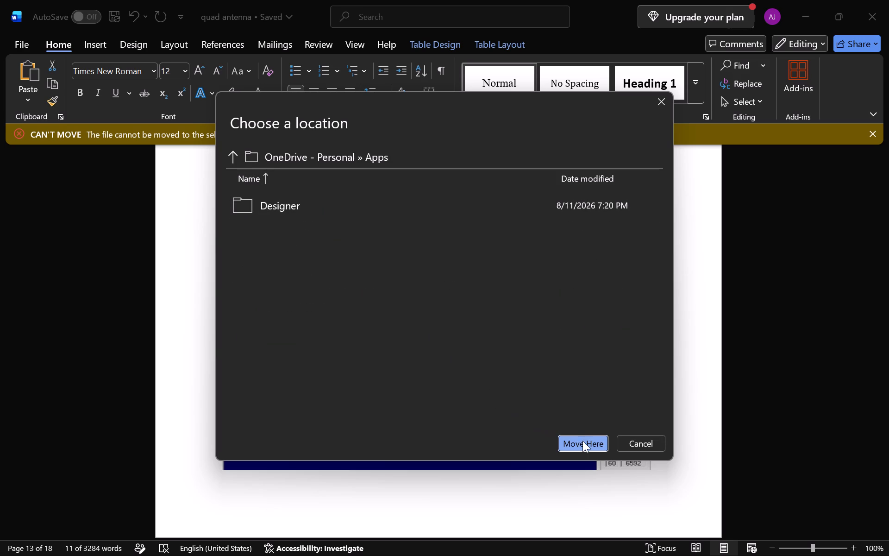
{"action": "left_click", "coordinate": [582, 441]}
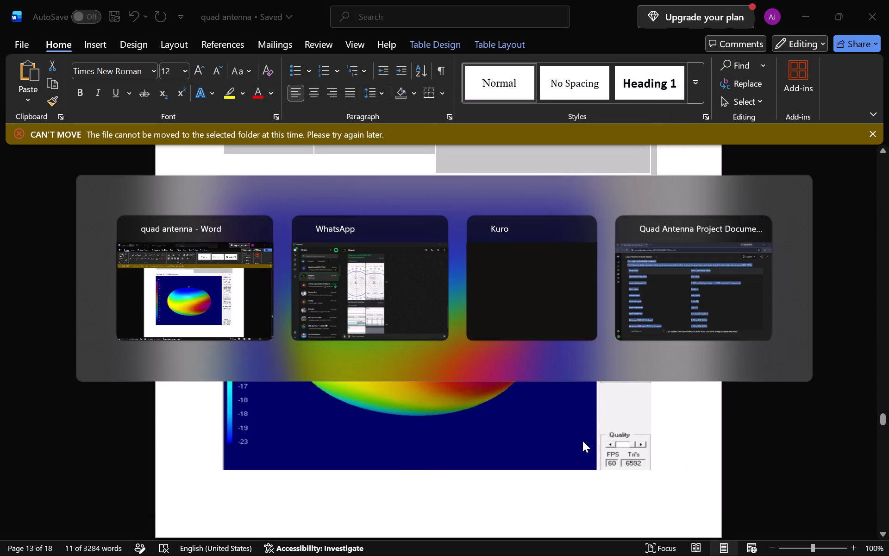
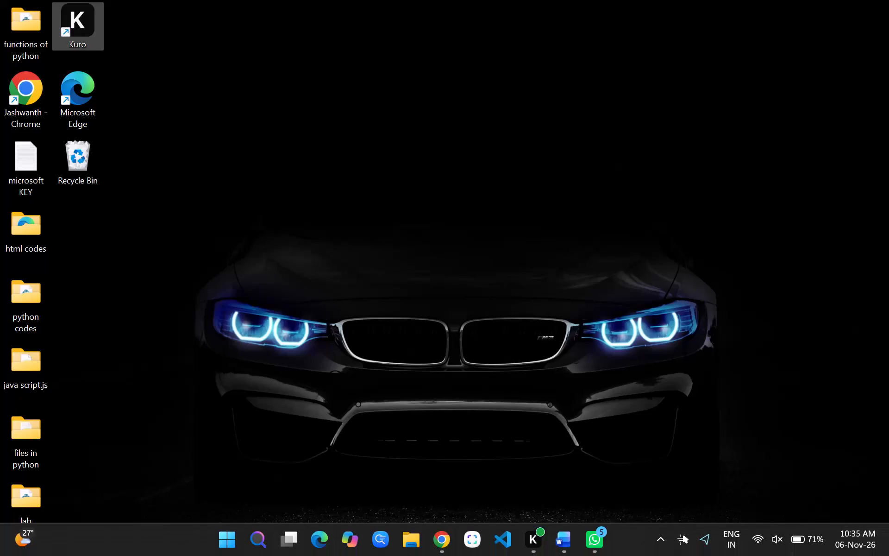
Switch to File Explorer and check the Downloads, Desktop and Home locations for the saved quad antenna report.
{"action": "left_click", "coordinate": [410, 555]}
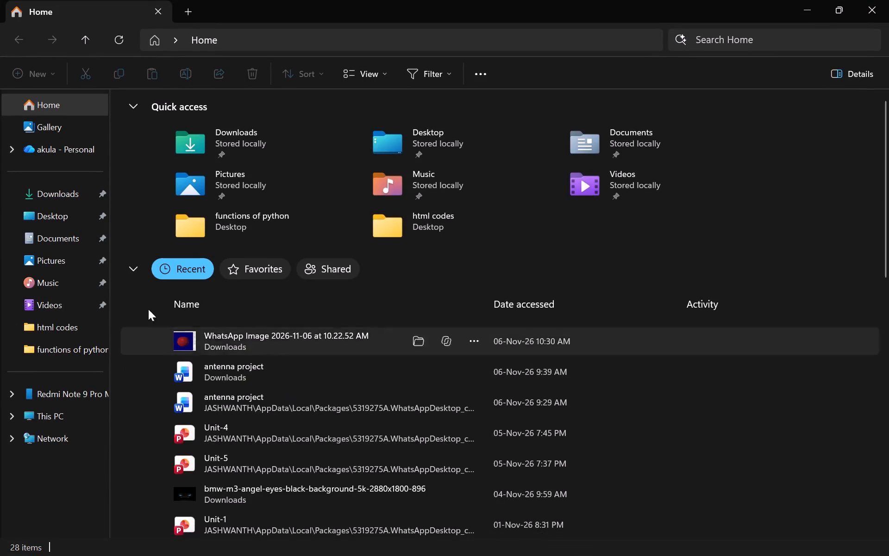
{"action": "left_click", "coordinate": [73, 200]}
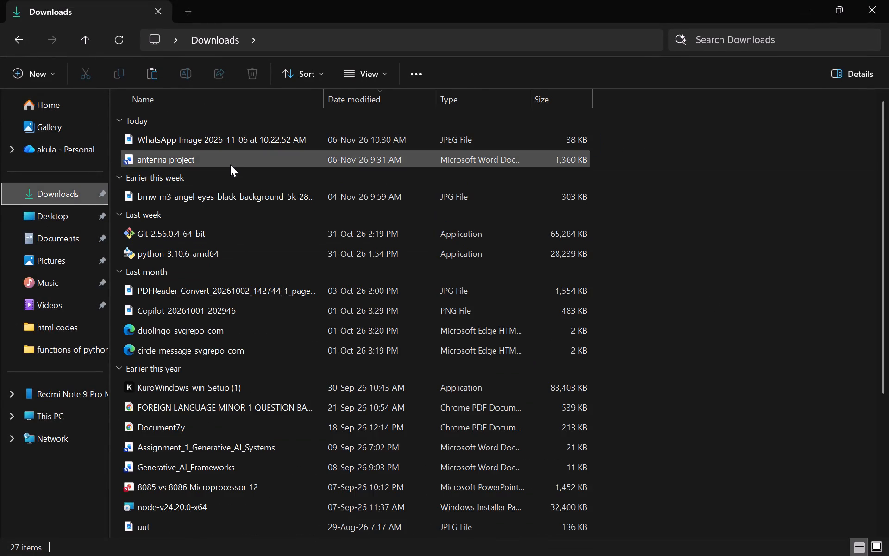
{"action": "scroll", "coordinate": [275, 338], "scroll_direction": "down", "scroll_amount": 11}
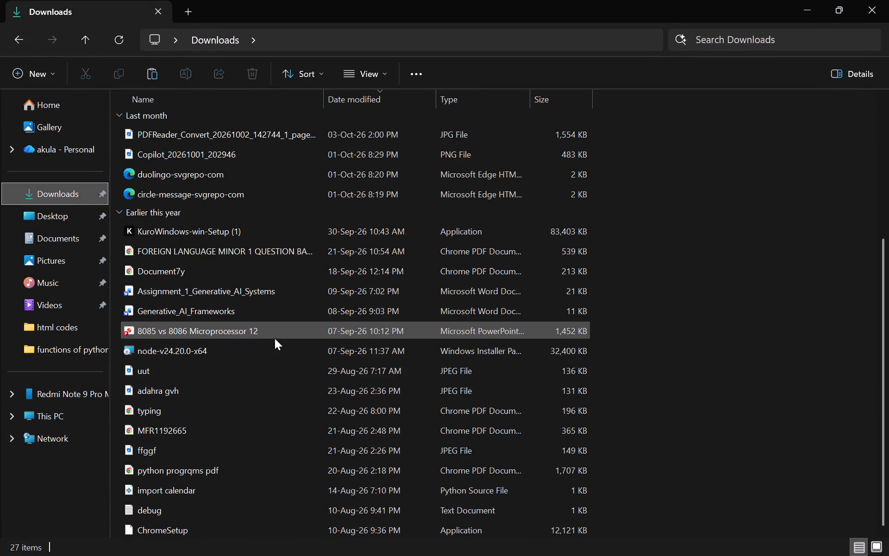
{"action": "left_click", "coordinate": [66, 215]}
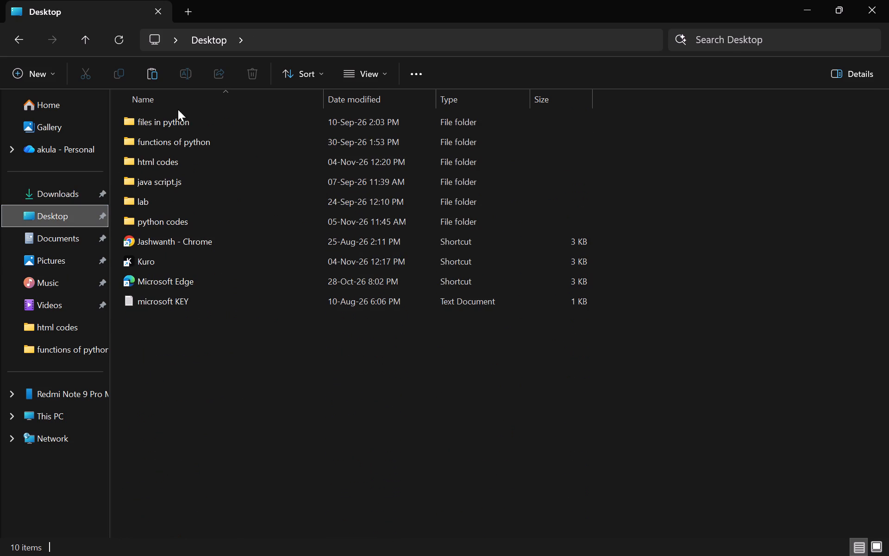
{"action": "left_click", "coordinate": [56, 104]}
{"action": "scroll", "coordinate": [307, 423], "scroll_direction": "down", "scroll_amount": 1}
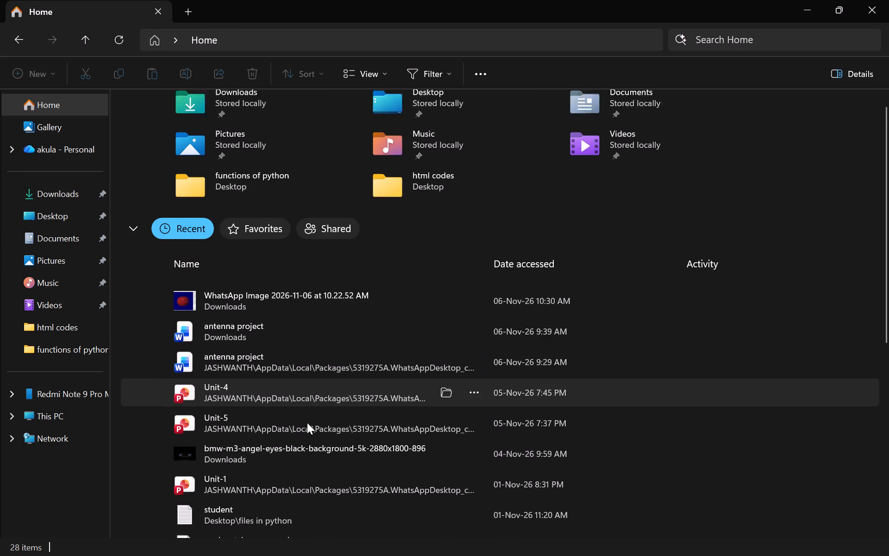
{"action": "scroll", "coordinate": [307, 423], "scroll_direction": "down", "scroll_amount": 1}
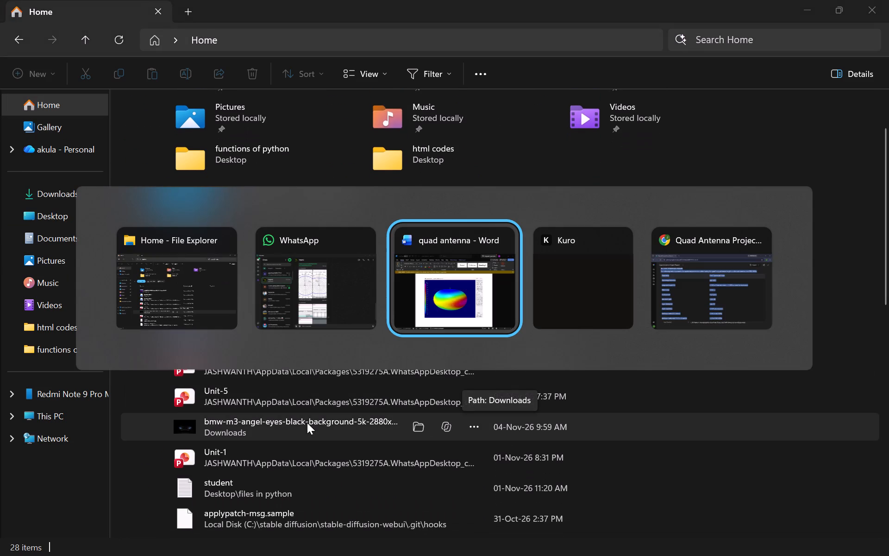
Switch to Word and add a footnote after the 3D plot at the report's end, ending with the text ",jwjab".
{"action": "scroll", "coordinate": [454, 361], "scroll_direction": "down", "scroll_amount": 8}
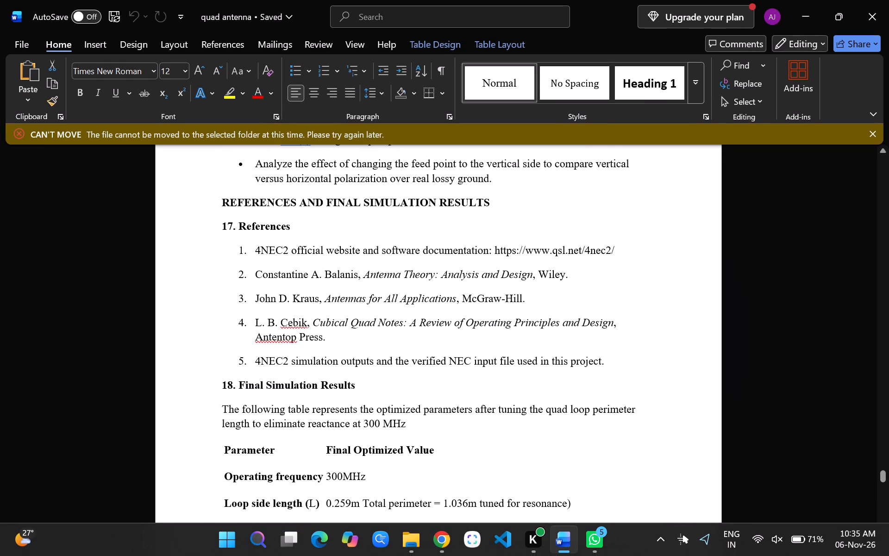
{"action": "scroll", "coordinate": [449, 413], "scroll_direction": "down", "scroll_amount": 14}
{"action": "scroll", "coordinate": [449, 413], "scroll_direction": "down", "scroll_amount": 15}
{"action": "left_click", "coordinate": [481, 410]}
{"action": "key", "text": "space"}
{"action": "key", "text": "space"}
{"action": "key", "text": "space"}
{"action": "key", "text": "ctrl+alt+f"}
{"action": "key", "text": "ctrl+alt+m"}
{"action": "key", "text": "space"}
{"action": "type", "text": ",jwjab"}
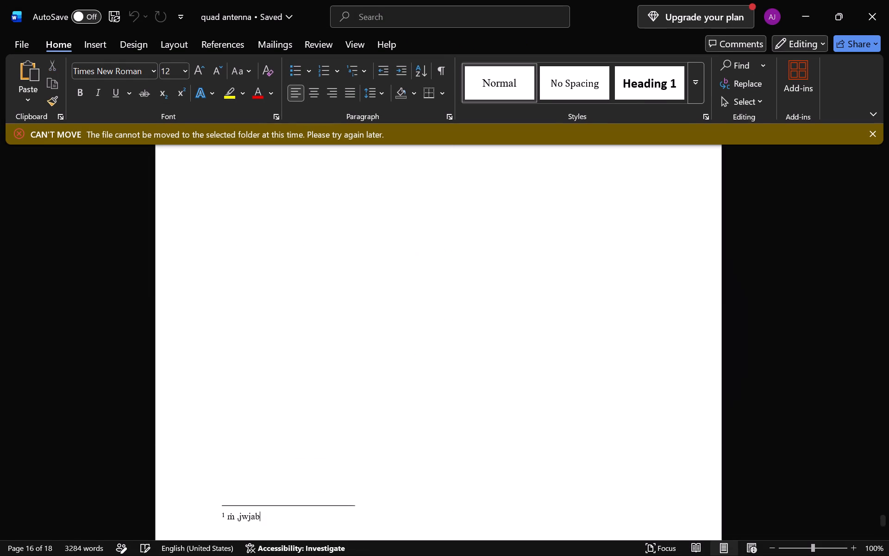
Delete the stray footnote text ",jwjab" on the report's last page.
{"action": "scroll", "coordinate": [481, 416], "scroll_direction": "up", "scroll_amount": 1}
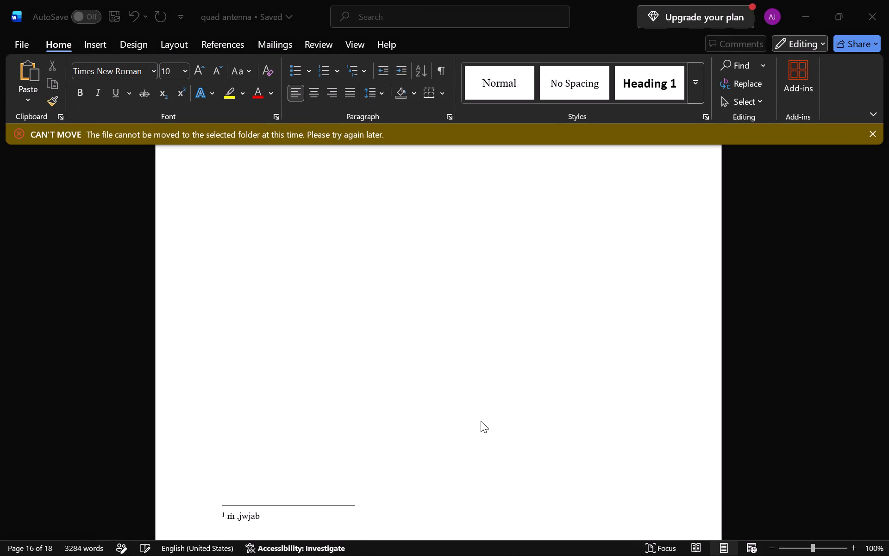
{"action": "key", "text": "ctrl+z"}
{"action": "key", "text": "ctrl+z"}
{"action": "left_click_drag", "start_coordinate": [306, 516], "coordinate": [282, 515]}
{"action": "left_click", "coordinate": [282, 515]}
{"action": "left_click_drag", "start_coordinate": [282, 515], "coordinate": [196, 518]}
{"action": "key", "text": "BackSpace"}
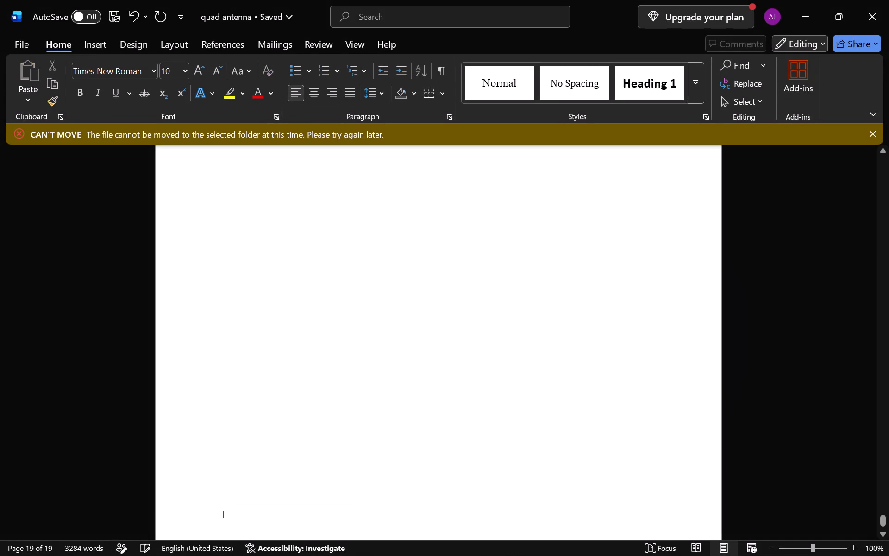
{"action": "key", "text": "BackSpace"}
{"action": "key", "text": "BackSpace"}
{"action": "key", "text": "BackSpace"}
{"action": "key", "text": "BackSpace"}
{"action": "key", "text": "Up"}
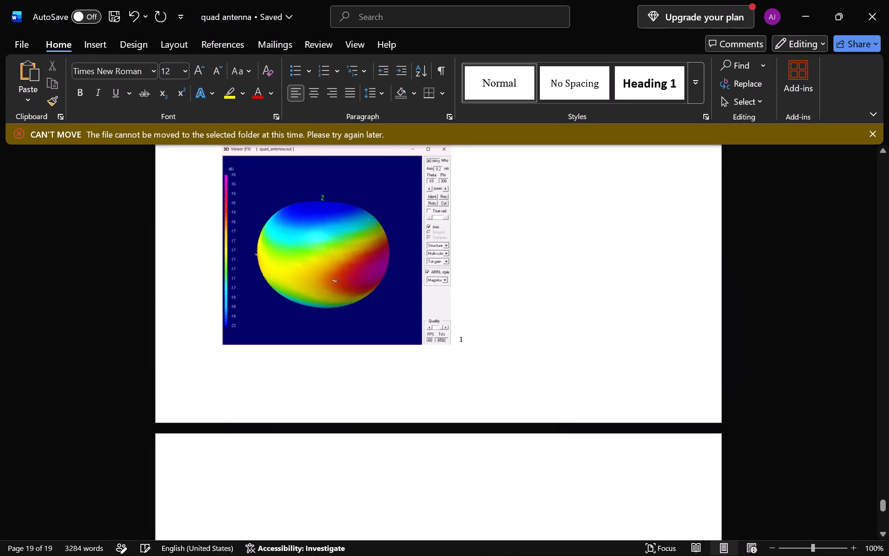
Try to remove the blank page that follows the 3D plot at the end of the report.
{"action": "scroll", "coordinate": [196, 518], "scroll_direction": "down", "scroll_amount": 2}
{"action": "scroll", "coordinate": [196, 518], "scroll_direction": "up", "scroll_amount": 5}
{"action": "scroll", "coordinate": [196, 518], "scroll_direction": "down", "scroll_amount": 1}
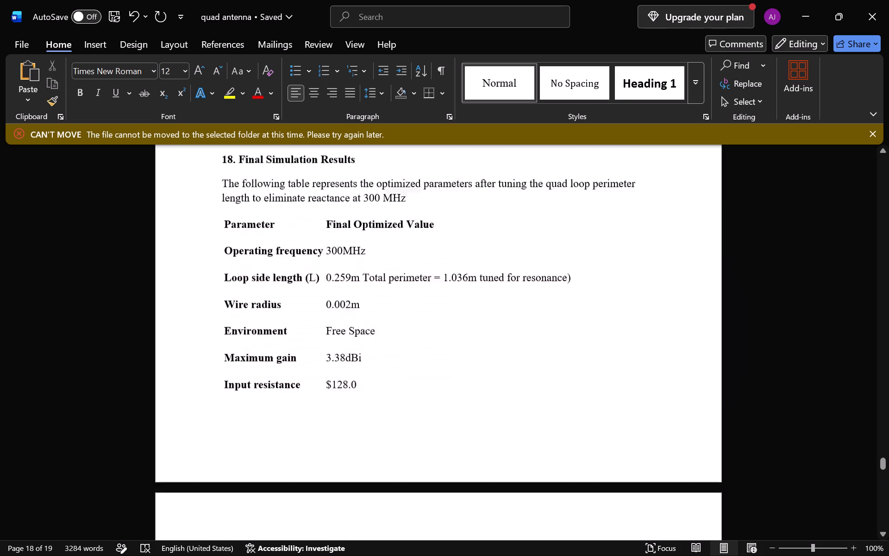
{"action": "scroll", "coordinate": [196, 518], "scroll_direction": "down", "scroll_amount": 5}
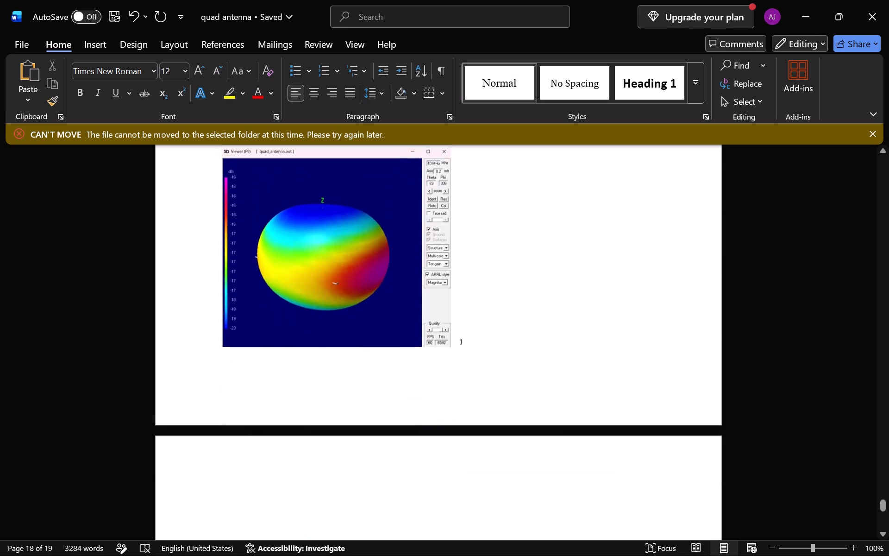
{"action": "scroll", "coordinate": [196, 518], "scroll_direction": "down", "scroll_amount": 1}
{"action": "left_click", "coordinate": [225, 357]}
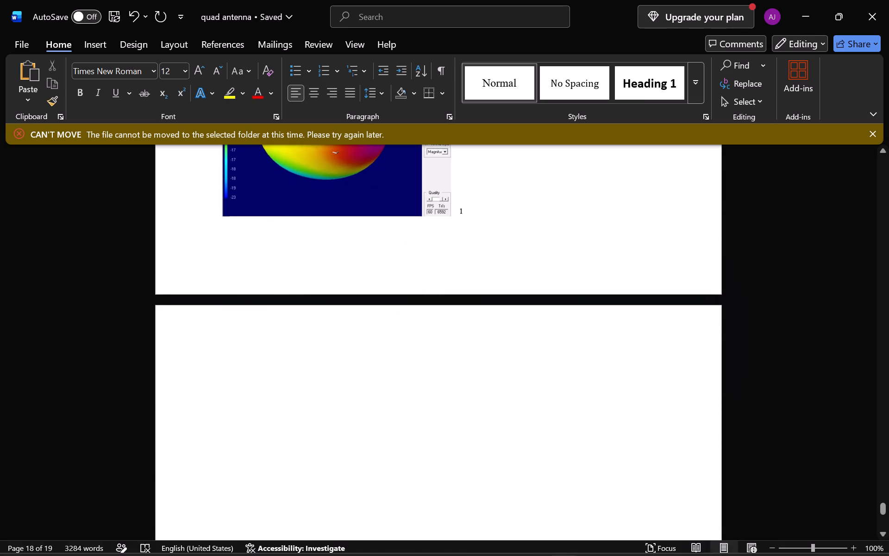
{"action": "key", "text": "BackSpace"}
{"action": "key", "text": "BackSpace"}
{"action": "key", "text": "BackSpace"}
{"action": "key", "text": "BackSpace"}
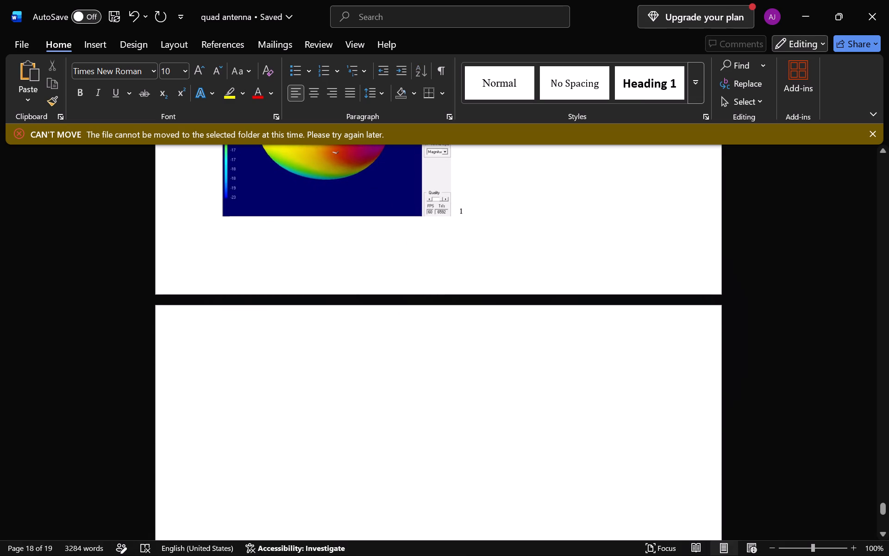
Save the report and try again to turn on AutoSave.
{"action": "key", "text": "ctrl+s"}
{"action": "key", "text": "ctrl+s"}
{"action": "left_click", "coordinate": [81, 20]}
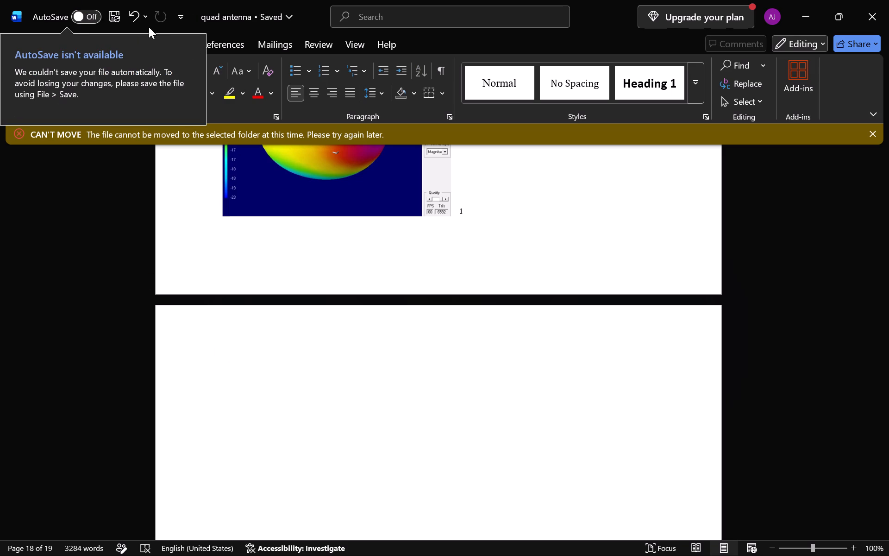
{"action": "key", "text": "ctrl+s"}
{"action": "left_click", "coordinate": [93, 276]}
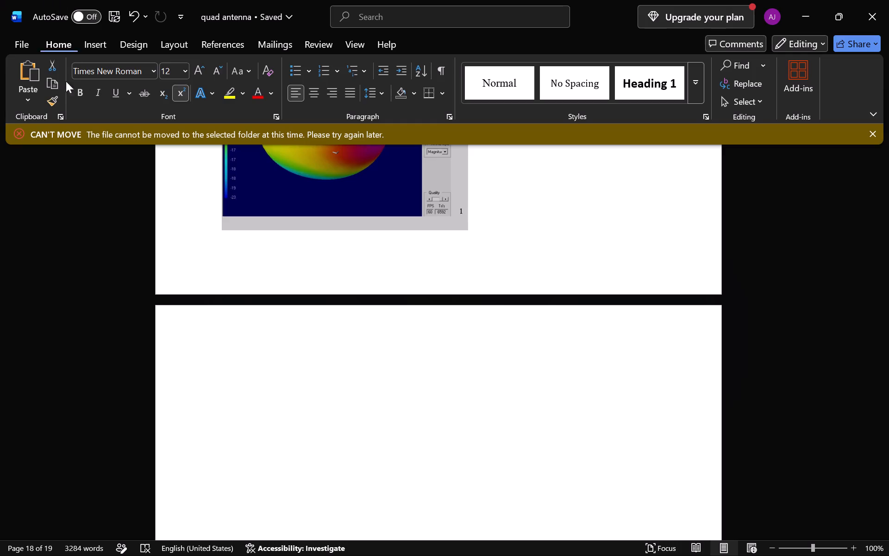
Save the report as Word document "quad antenna" in the OneDrive Documents folder.
{"action": "left_click", "coordinate": [32, 45]}
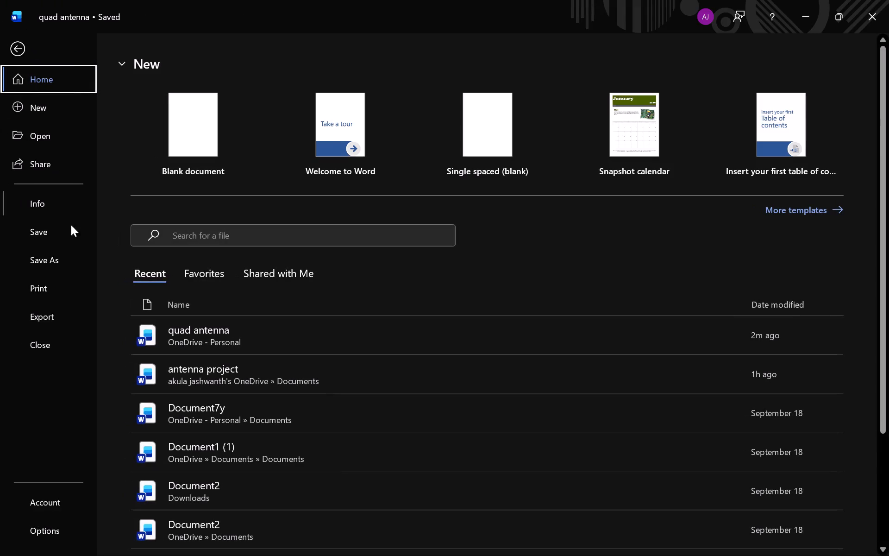
{"action": "left_click", "coordinate": [48, 267]}
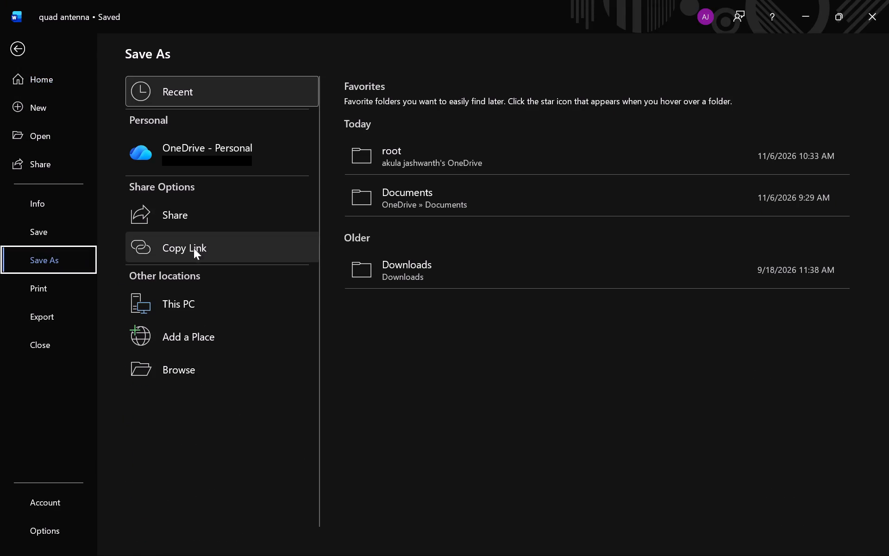
{"action": "left_click", "coordinate": [412, 195]}
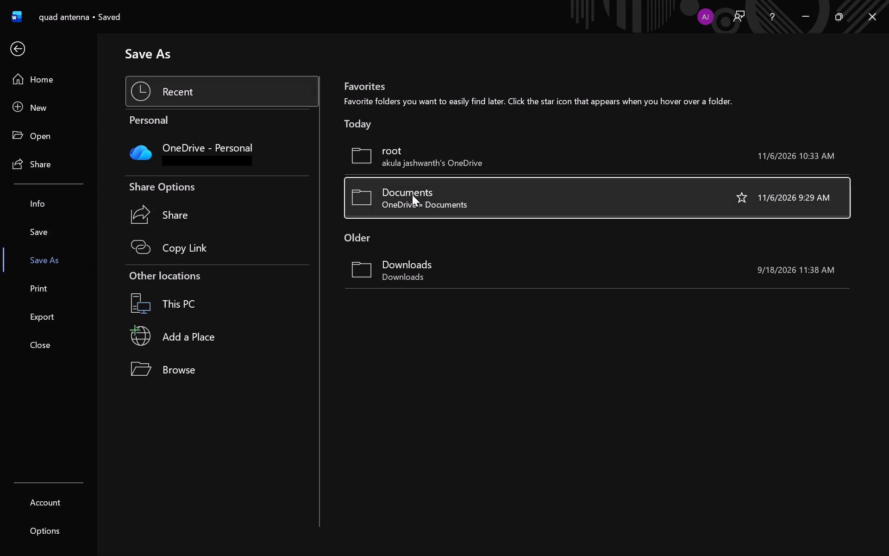
{"action": "left_click", "coordinate": [412, 195]}
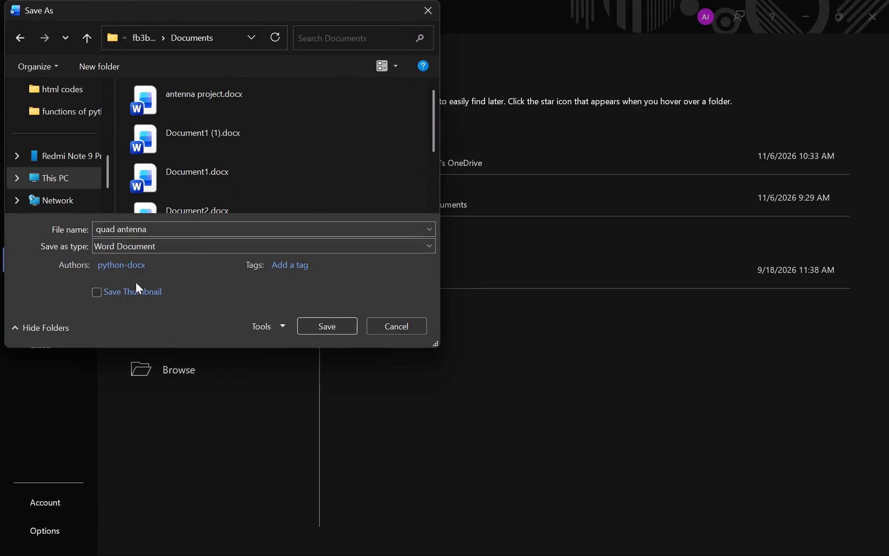
{"action": "left_click", "coordinate": [326, 323]}
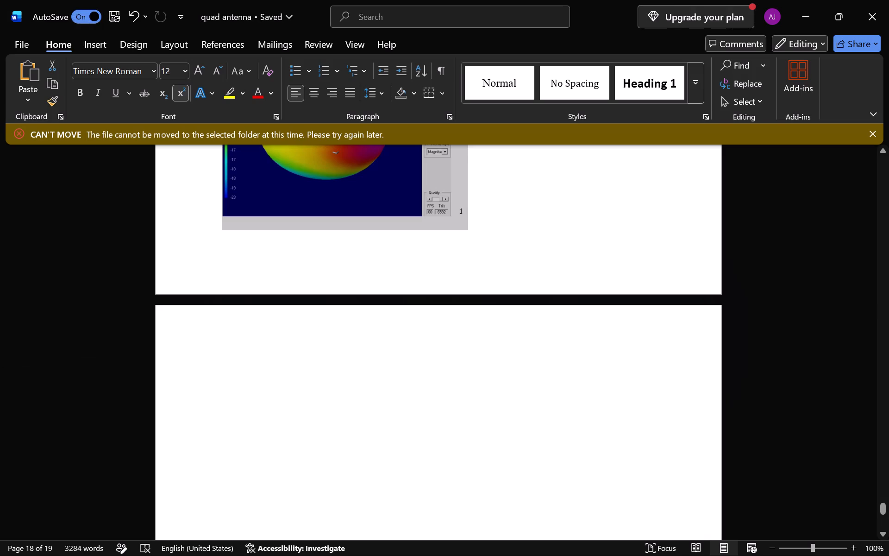
Switch to File Explorer and look for the quad antenna file in the Documents, Downloads and personal OneDrive folders.
{"action": "left_click", "coordinate": [417, 543]}
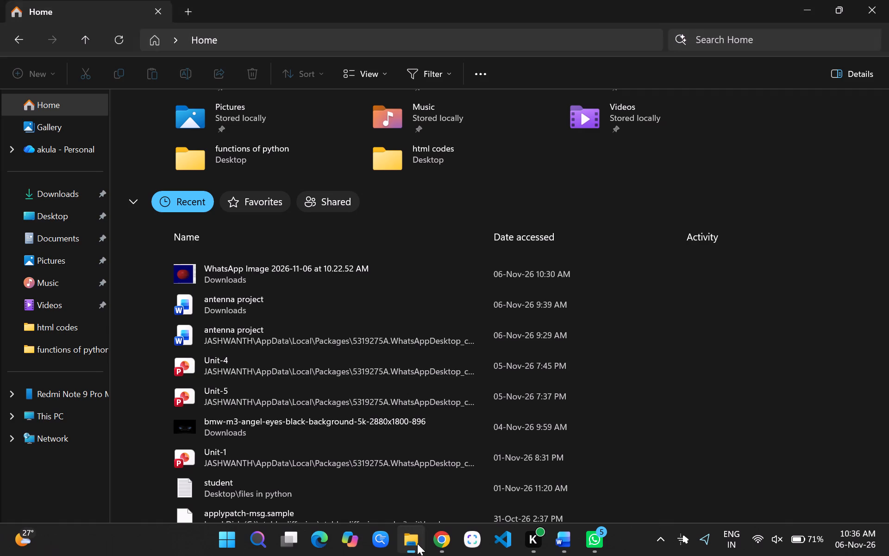
{"action": "scroll", "coordinate": [341, 259], "scroll_direction": "up", "scroll_amount": 9}
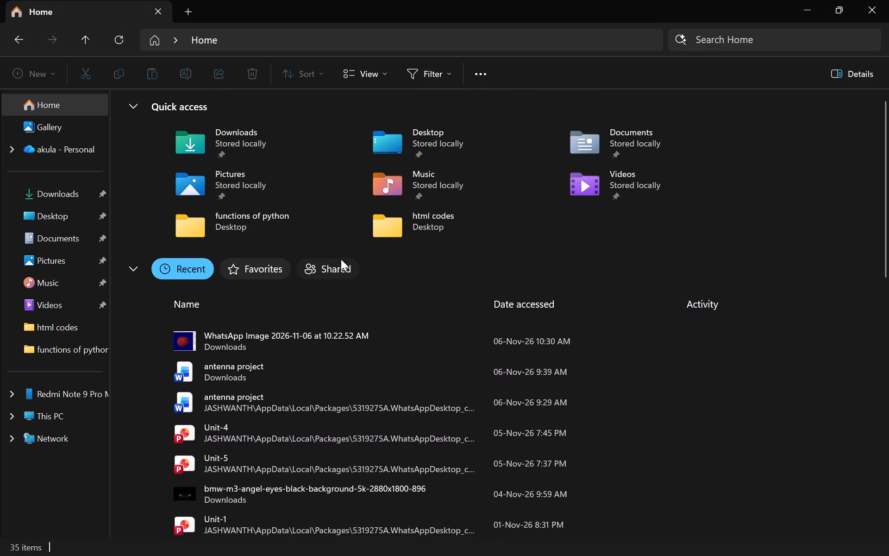
{"action": "double_click", "coordinate": [59, 231]}
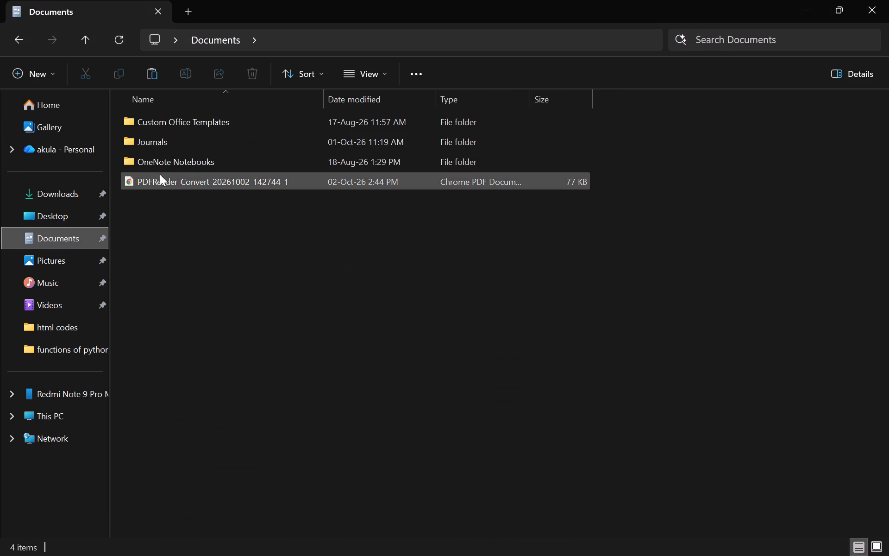
{"action": "left_click", "coordinate": [81, 199]}
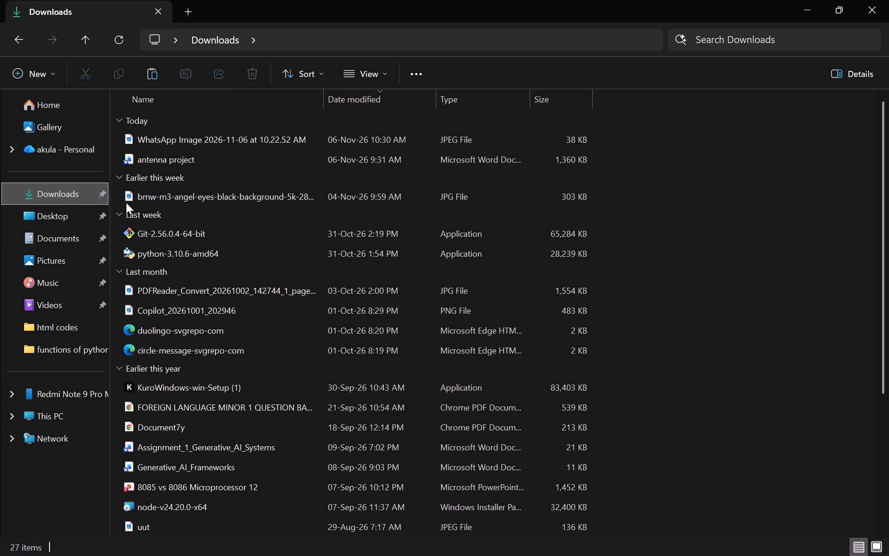
{"action": "left_click", "coordinate": [91, 231]}
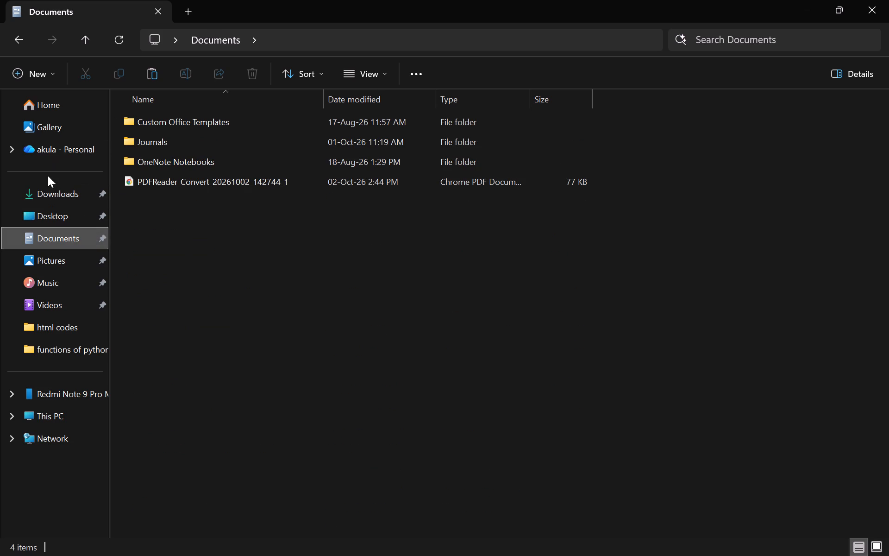
{"action": "left_click", "coordinate": [65, 149]}
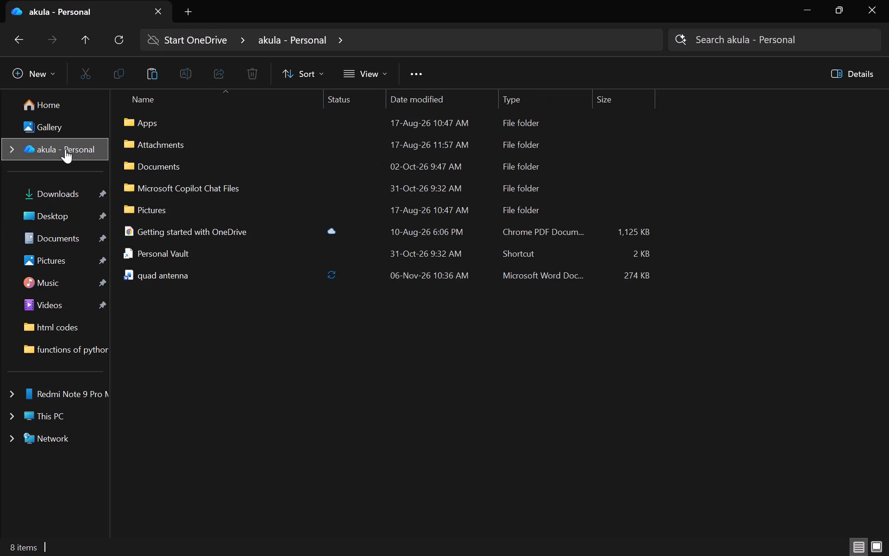
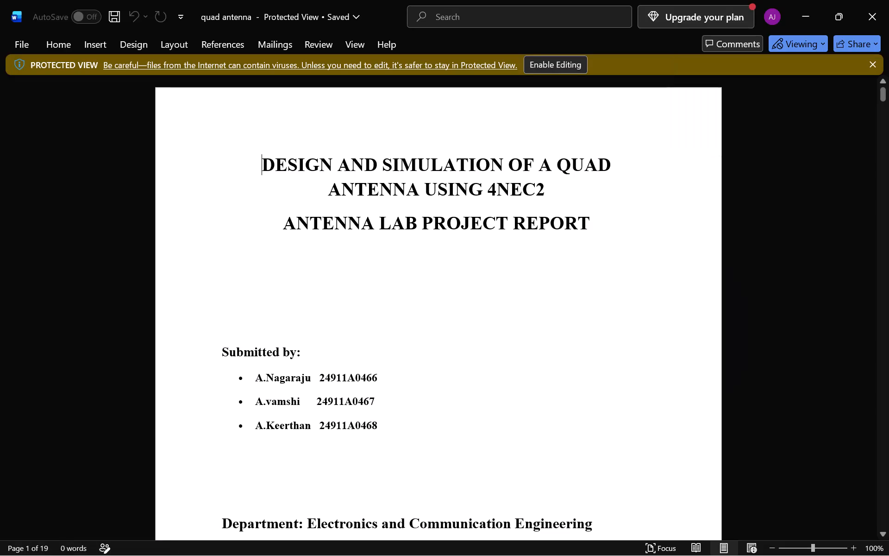
Enable editing of the quad antenna report and turn on AutoSave by uploading it to OneDrive - Personal.
{"action": "scroll", "coordinate": [602, 228], "scroll_direction": "down", "scroll_amount": 15}
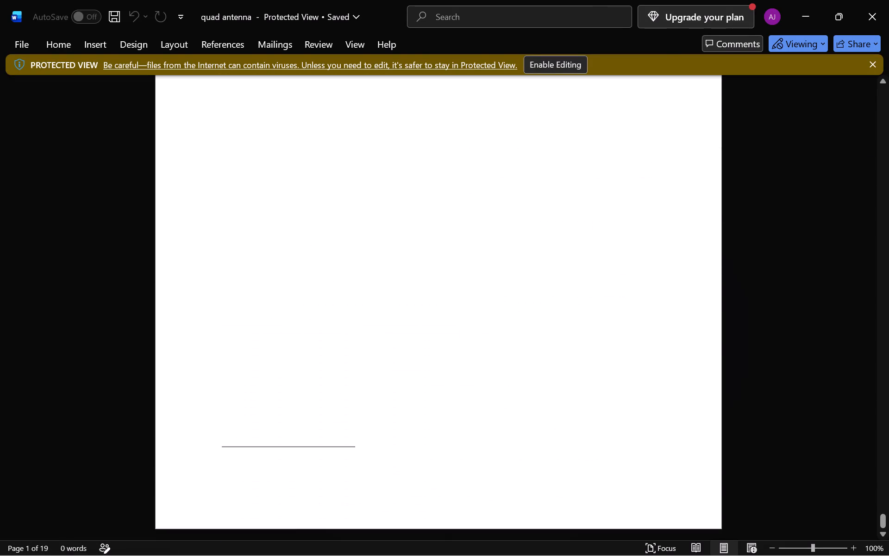
{"action": "scroll", "coordinate": [602, 228], "scroll_direction": "up", "scroll_amount": 5}
{"action": "left_click", "coordinate": [602, 228]}
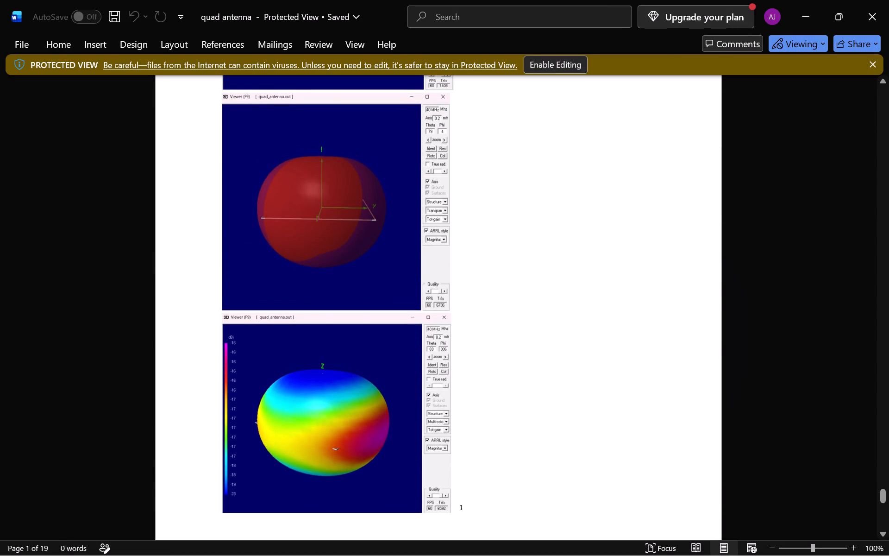
{"action": "left_click", "coordinate": [77, 12]}
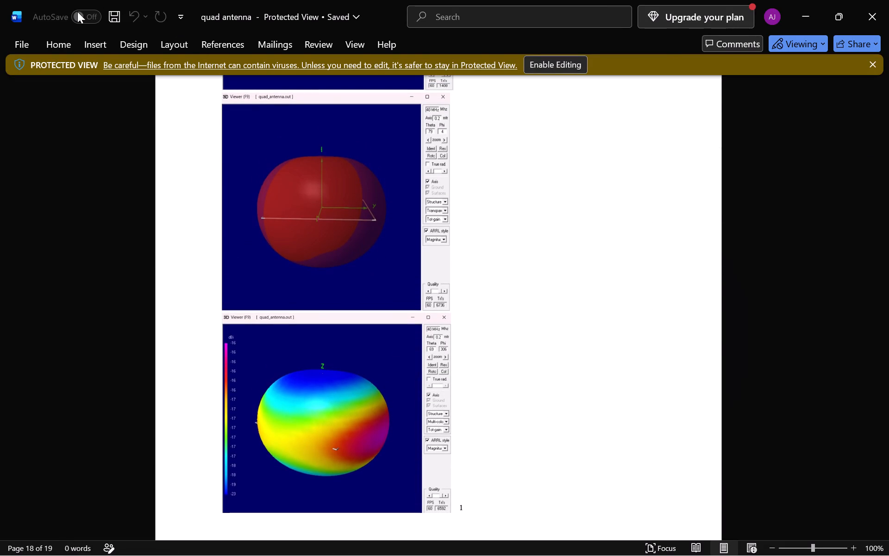
{"action": "left_click", "coordinate": [77, 12]}
{"action": "left_click", "coordinate": [529, 67]}
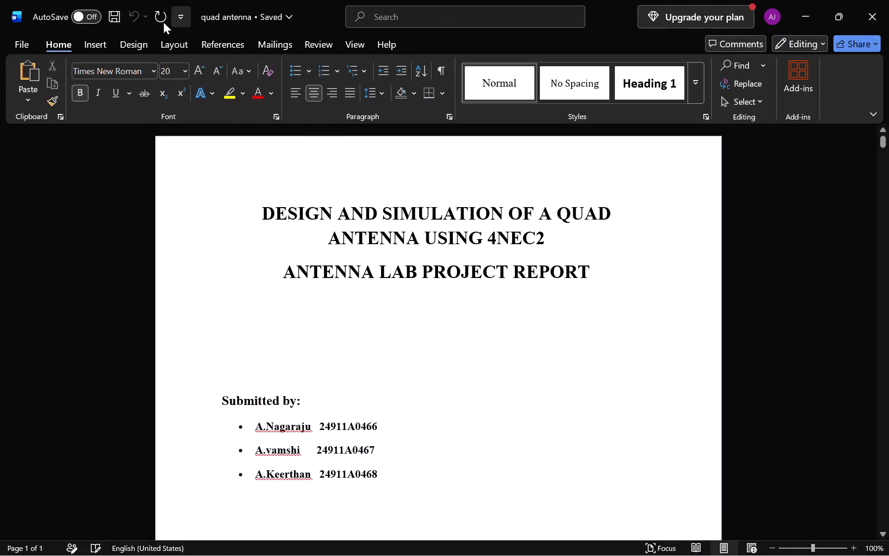
{"action": "left_click", "coordinate": [90, 19]}
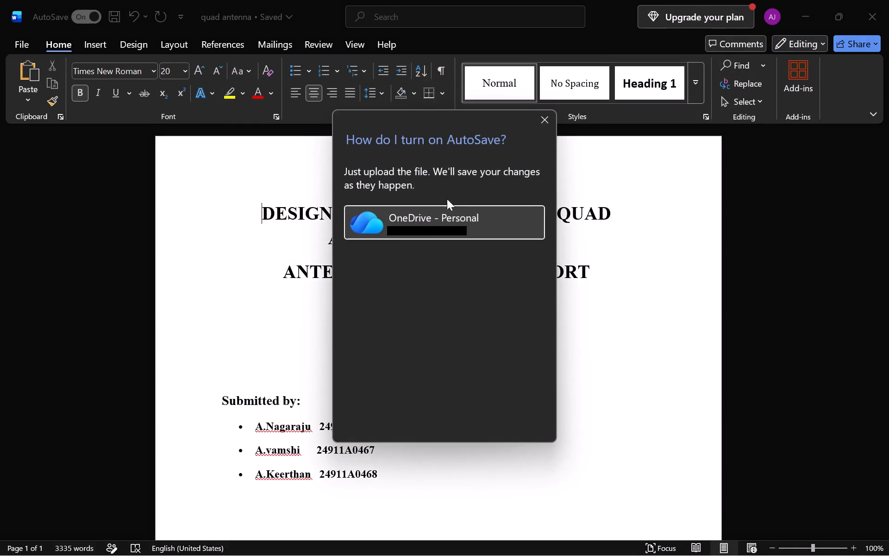
{"action": "left_click", "coordinate": [447, 218]}
{"action": "double_click", "coordinate": [447, 218]}
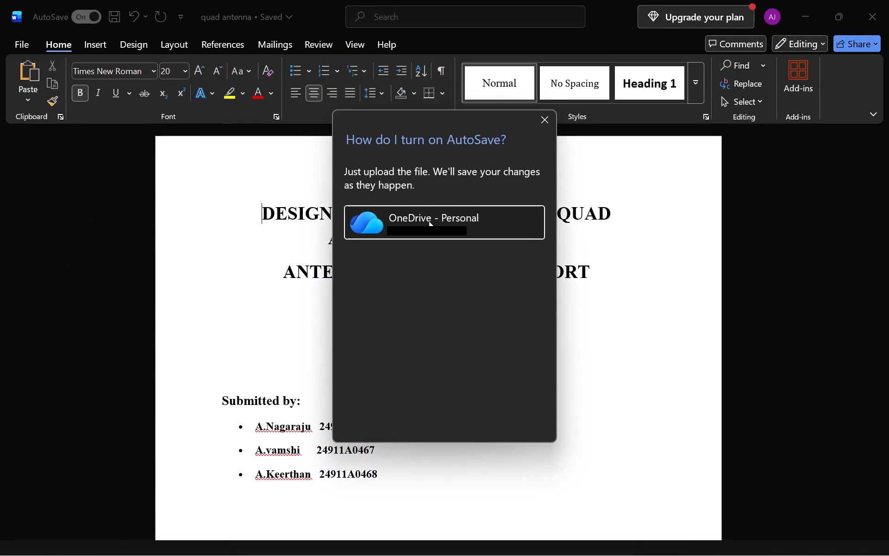
{"action": "double_click", "coordinate": [413, 222]}
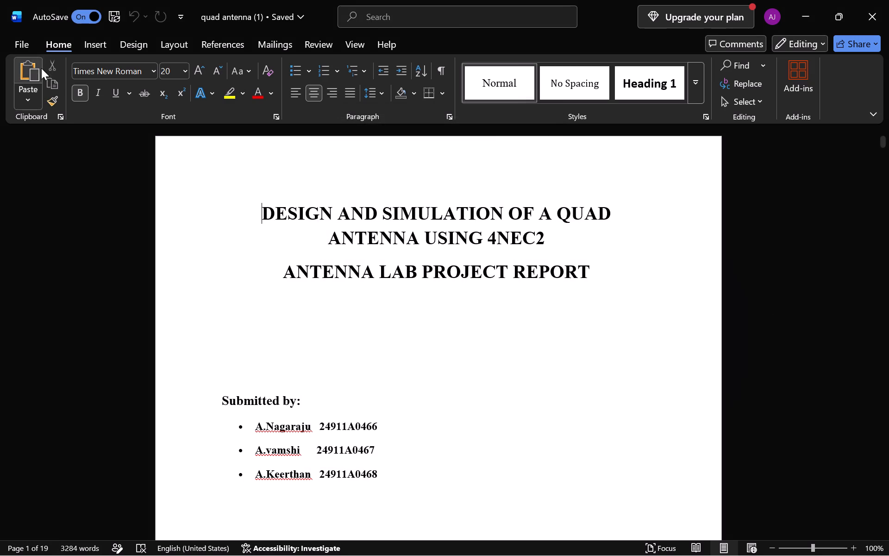
Examine the report's print preview, especially the last pages with the 3D viewer images.
{"action": "left_click", "coordinate": [25, 50]}
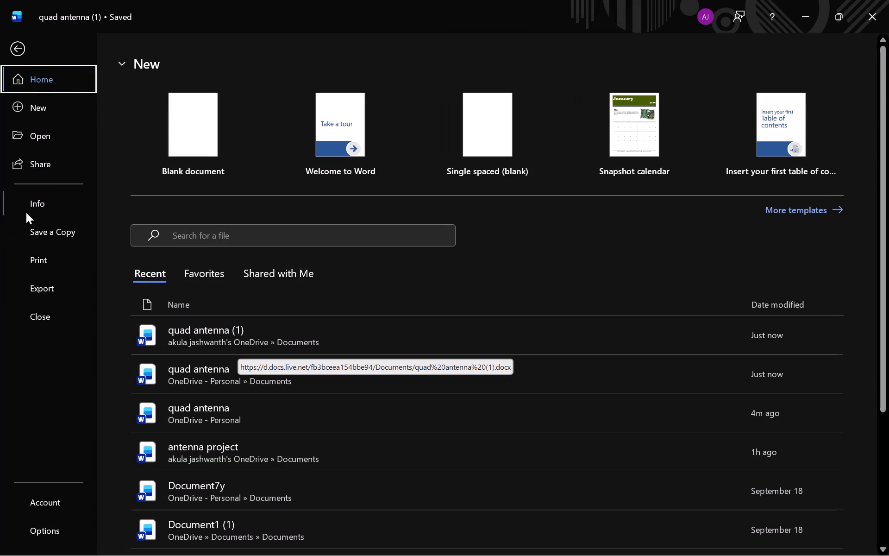
{"action": "left_click", "coordinate": [56, 253]}
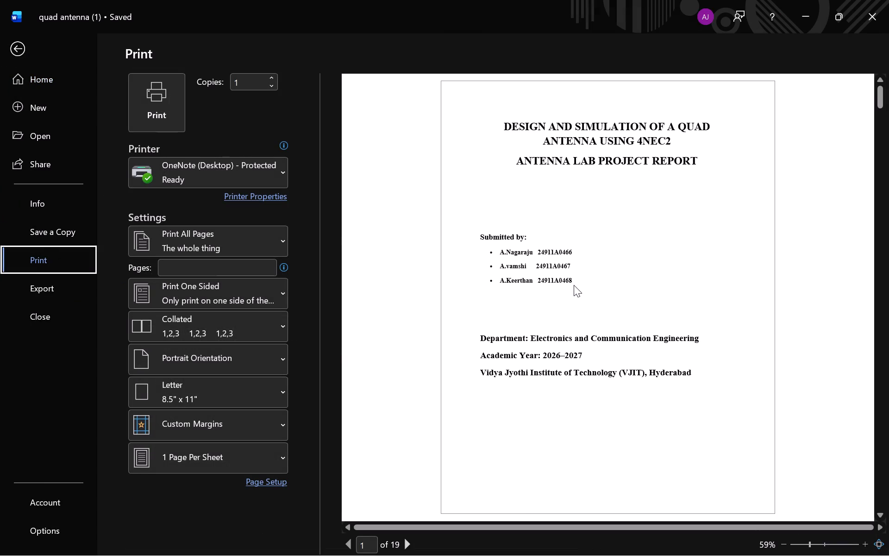
{"action": "scroll", "coordinate": [574, 285], "scroll_direction": "down", "scroll_amount": 5}
{"action": "scroll", "coordinate": [574, 285], "scroll_direction": "up", "scroll_amount": 1}
{"action": "scroll", "coordinate": [574, 285], "scroll_direction": "down", "scroll_amount": 3}
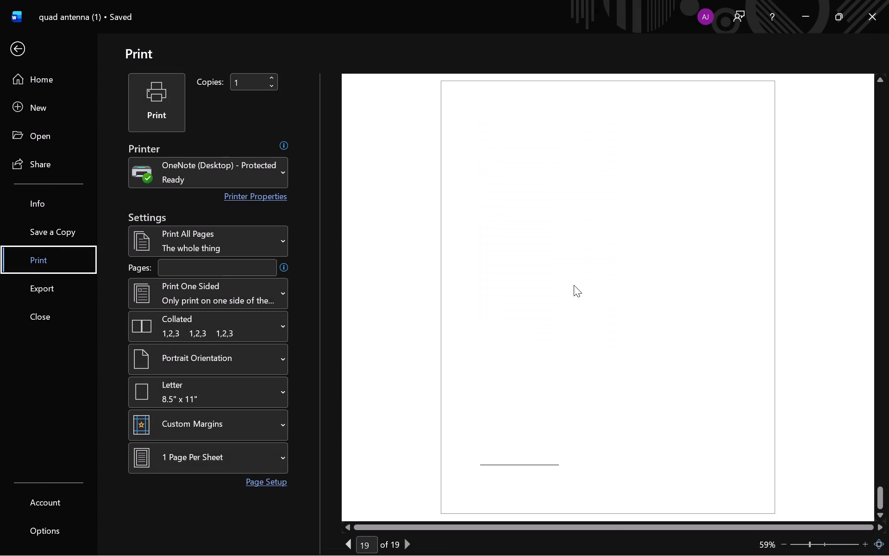
{"action": "scroll", "coordinate": [574, 285], "scroll_direction": "up", "scroll_amount": 1}
{"action": "scroll", "coordinate": [574, 285], "scroll_direction": "down", "scroll_amount": 1}
{"action": "scroll", "coordinate": [574, 285], "scroll_direction": "up", "scroll_amount": 1}
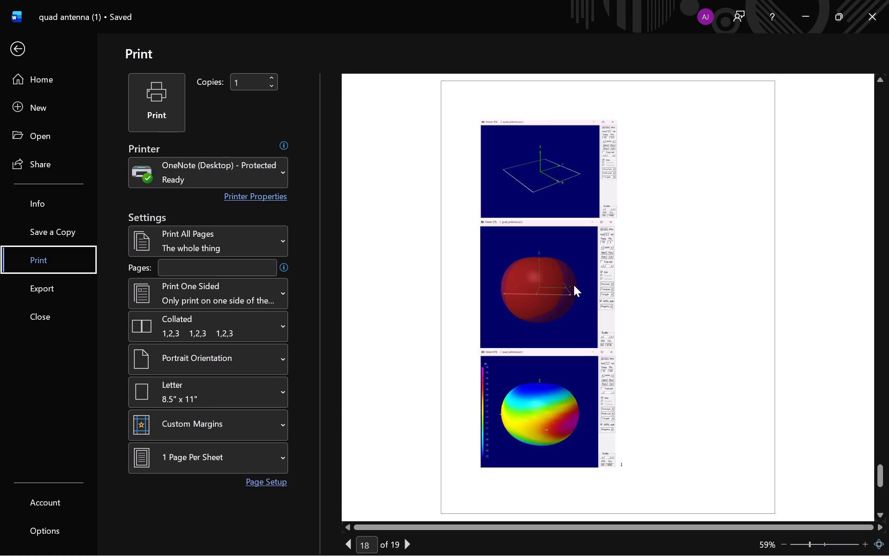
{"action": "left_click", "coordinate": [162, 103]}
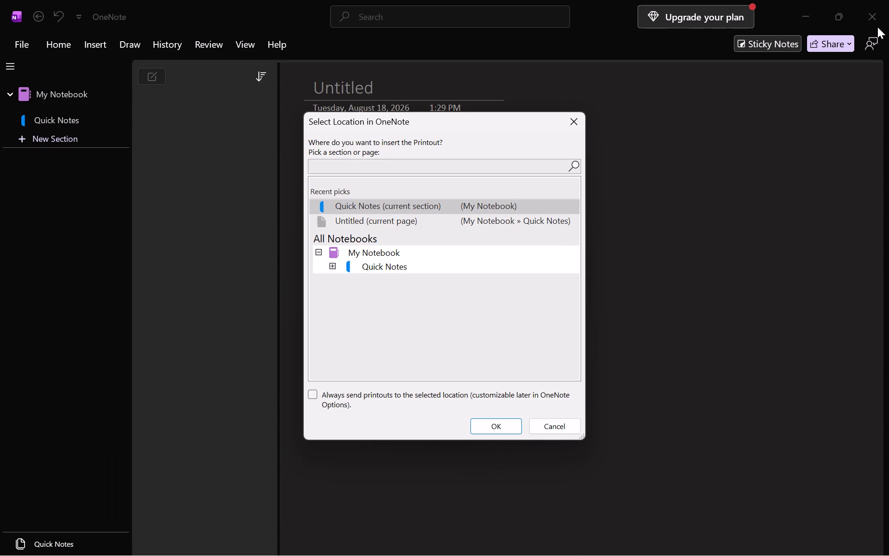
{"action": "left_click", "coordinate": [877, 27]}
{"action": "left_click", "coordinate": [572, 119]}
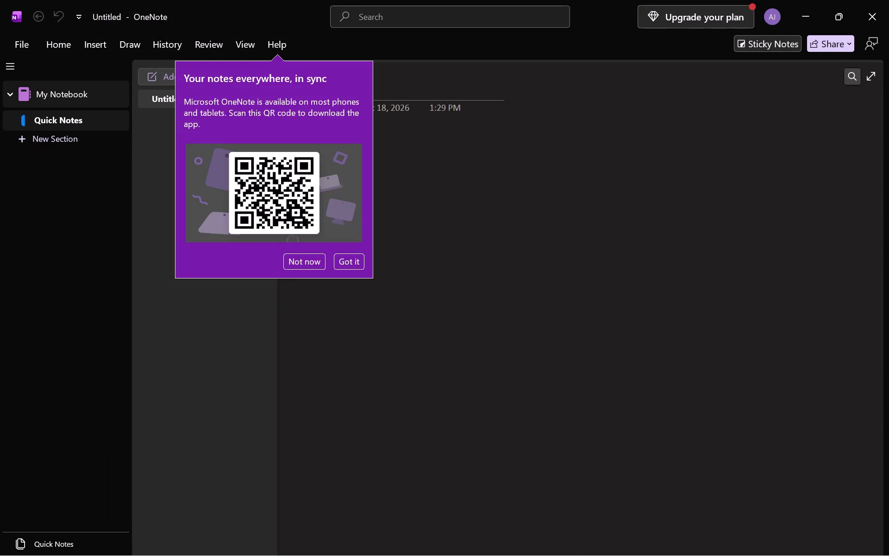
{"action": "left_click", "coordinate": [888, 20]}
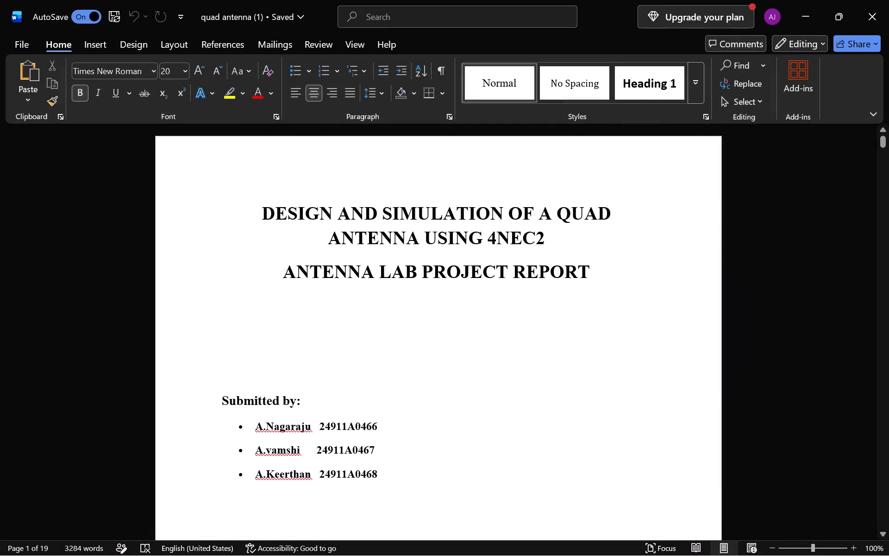
Export the report as PDF "quad antenna (1)" to the Downloads folder, opening it after publishing.
{"action": "left_click", "coordinate": [19, 43]}
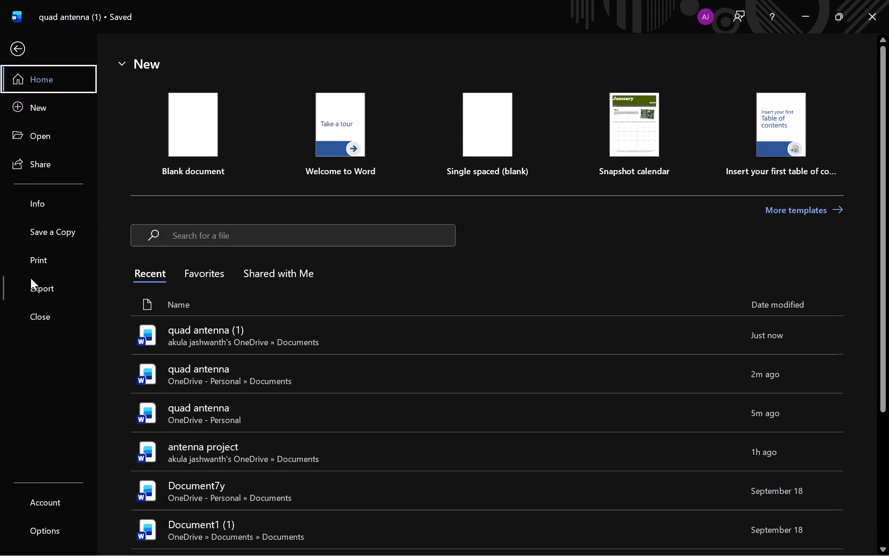
{"action": "left_click", "coordinate": [44, 294]}
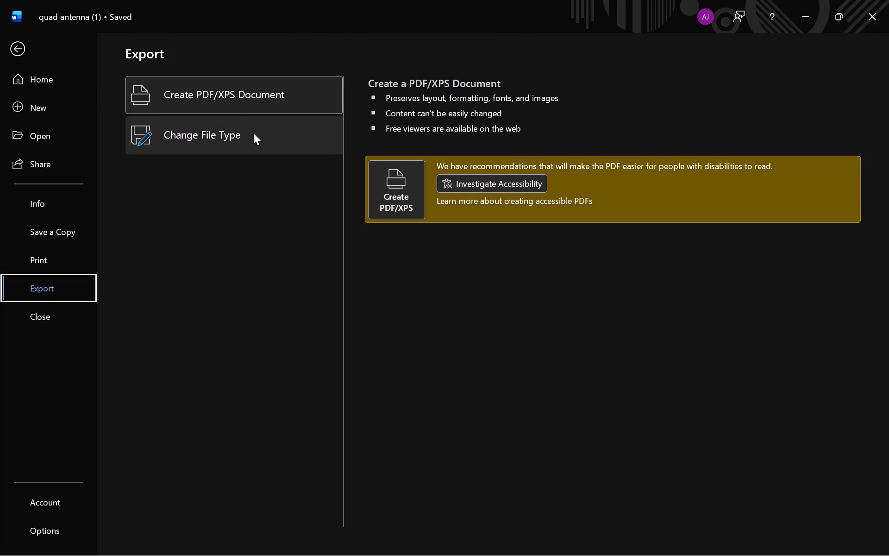
{"action": "left_click", "coordinate": [257, 106]}
{"action": "double_click", "coordinate": [257, 106]}
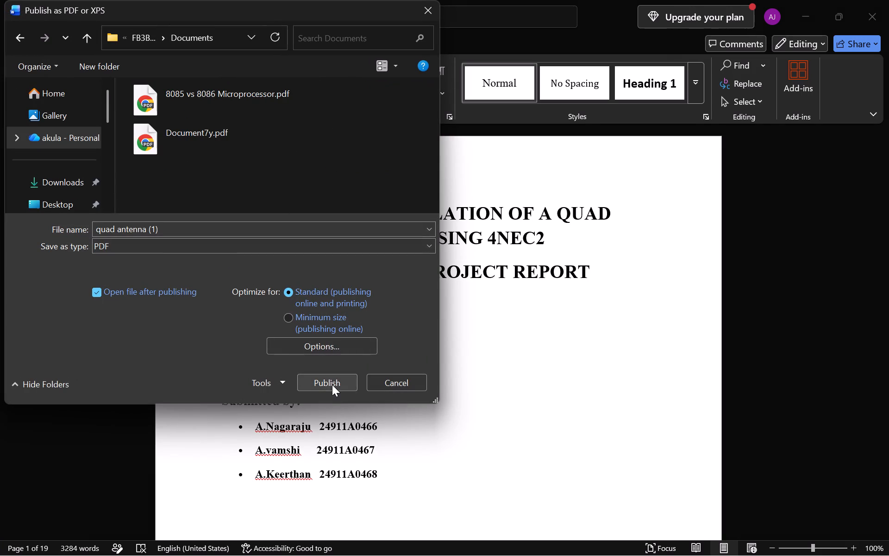
{"action": "left_click", "coordinate": [86, 187]}
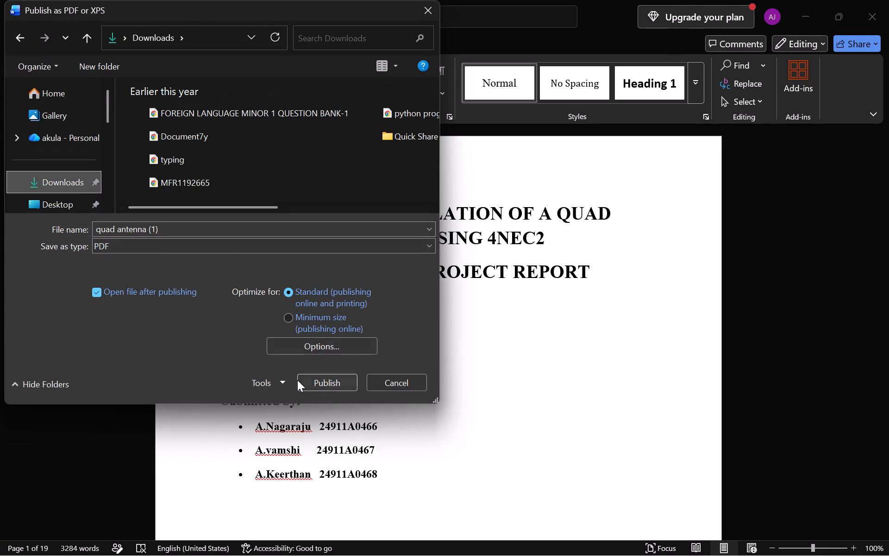
{"action": "left_click", "coordinate": [300, 381]}
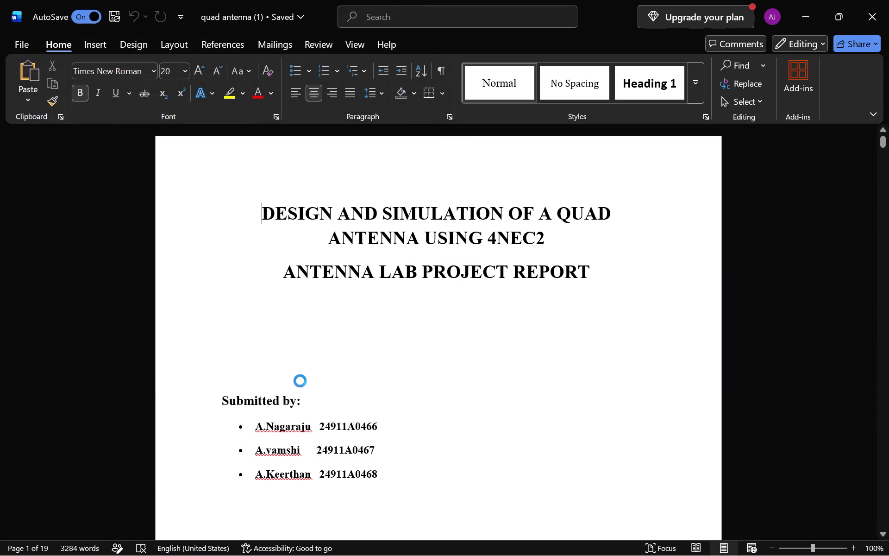
Review the pages of the published PDF through to the end, and close the PDF viewer.
{"action": "scroll", "coordinate": [460, 392], "scroll_direction": "down", "scroll_amount": 14}
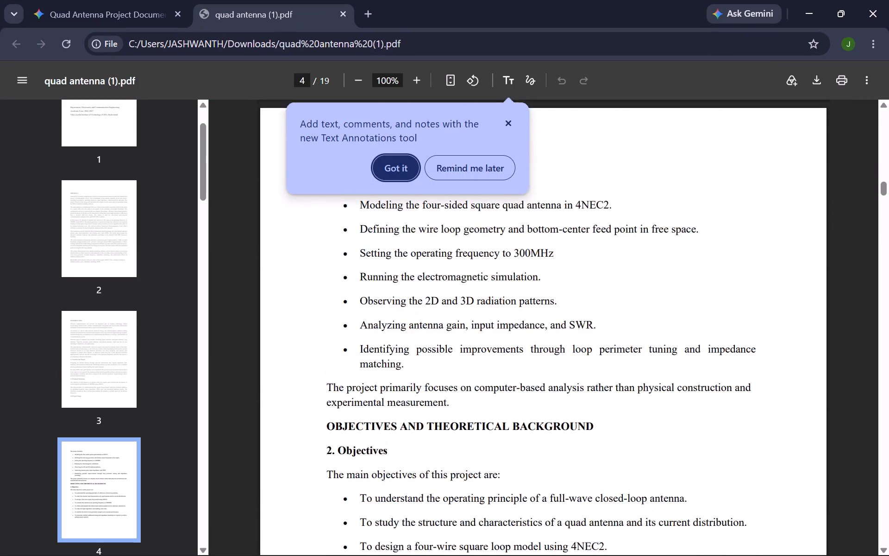
{"action": "scroll", "coordinate": [460, 392], "scroll_direction": "down", "scroll_amount": 14}
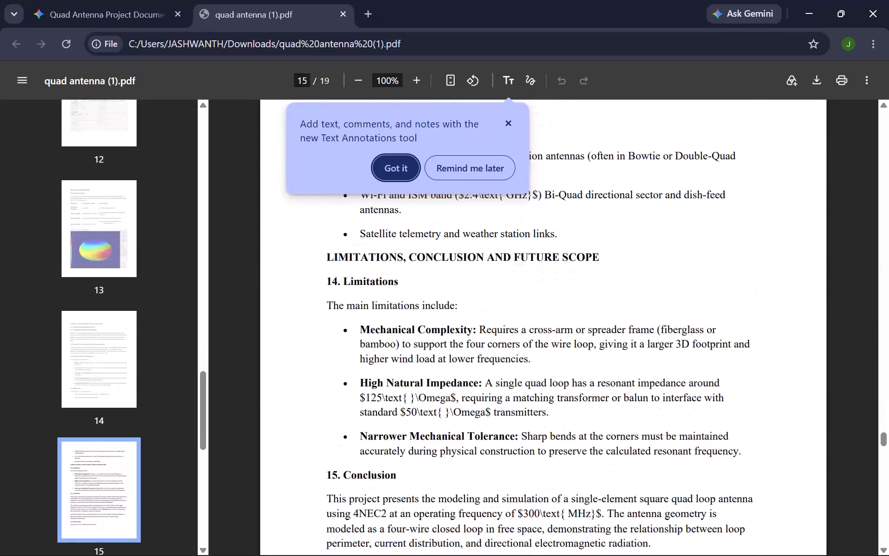
{"action": "scroll", "coordinate": [460, 392], "scroll_direction": "down", "scroll_amount": 2}
{"action": "scroll", "coordinate": [460, 392], "scroll_direction": "up", "scroll_amount": 1}
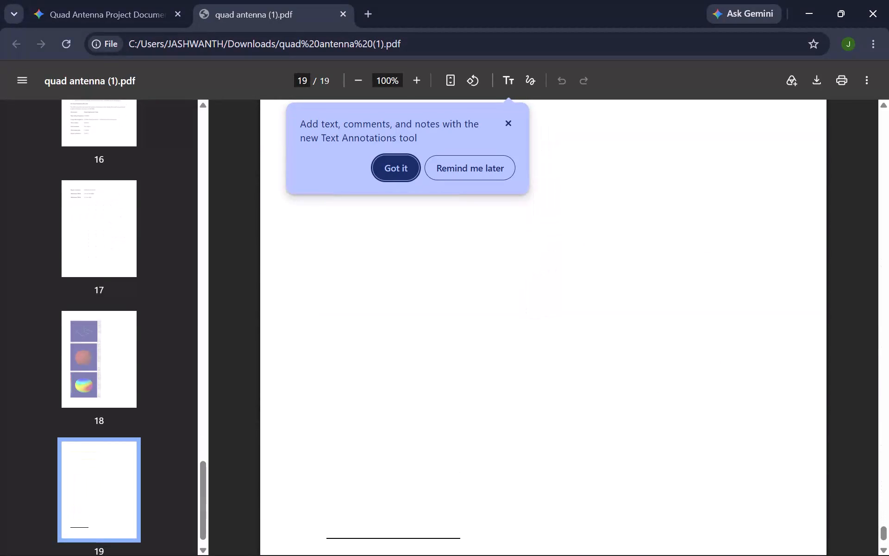
{"action": "scroll", "coordinate": [460, 392], "scroll_direction": "up", "scroll_amount": 6}
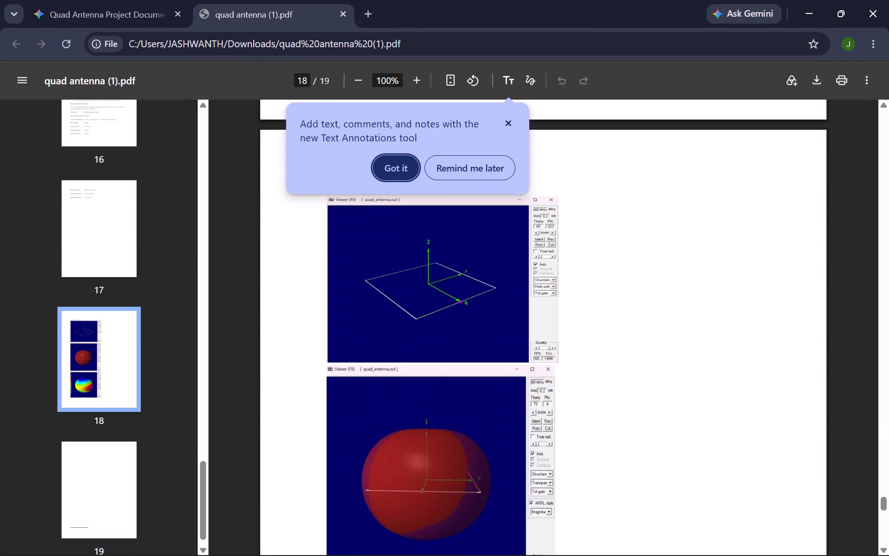
{"action": "left_click", "coordinate": [885, 0]}
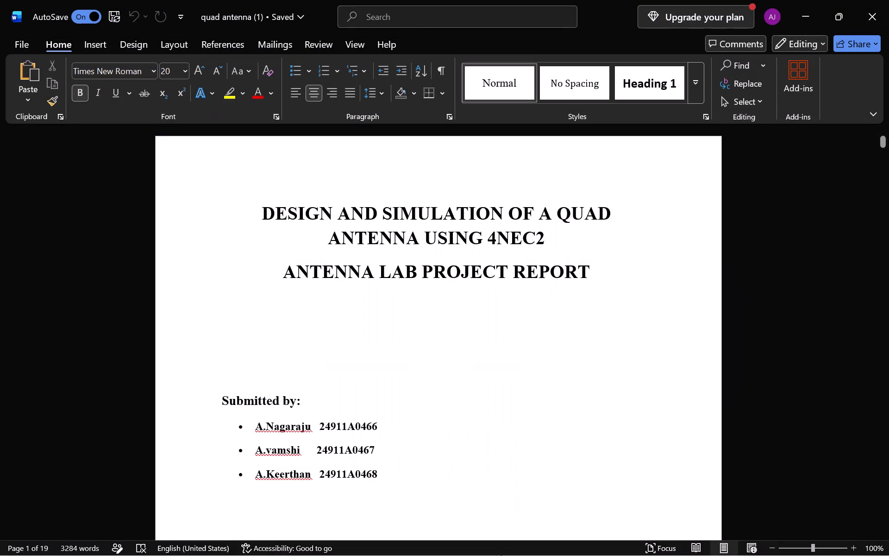
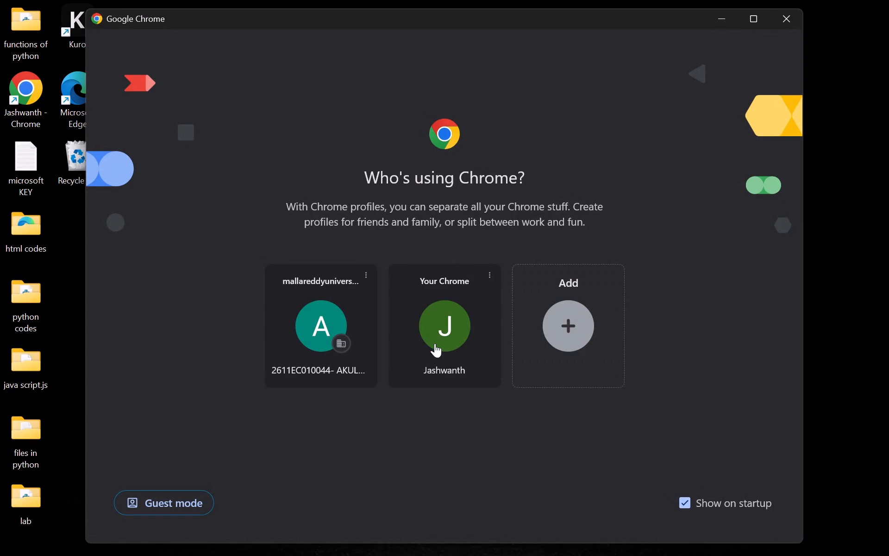
Open a Chrome window with the managed mallareddyuniversity school profile.
{"action": "double_click", "coordinate": [341, 366]}
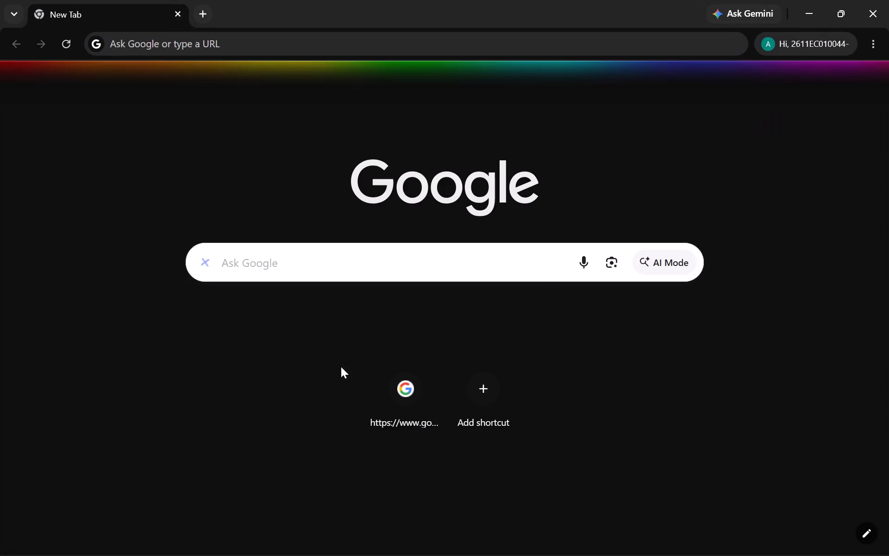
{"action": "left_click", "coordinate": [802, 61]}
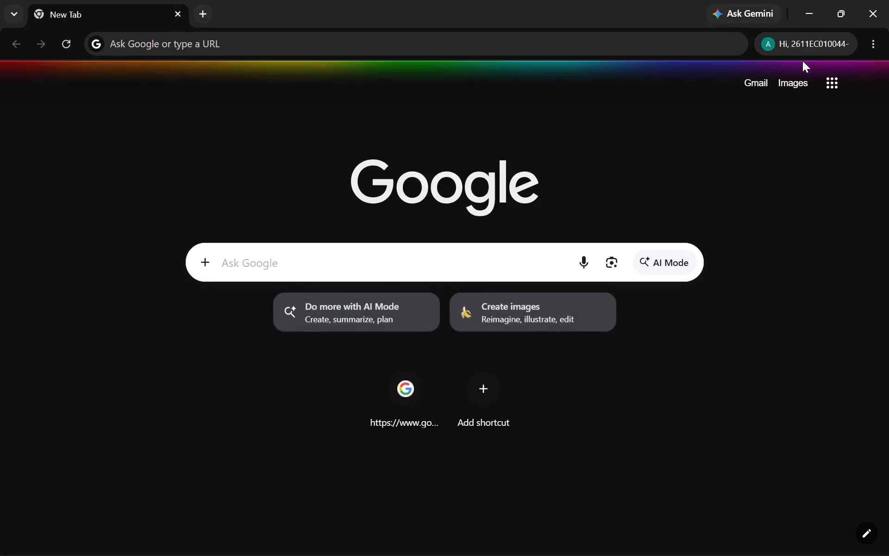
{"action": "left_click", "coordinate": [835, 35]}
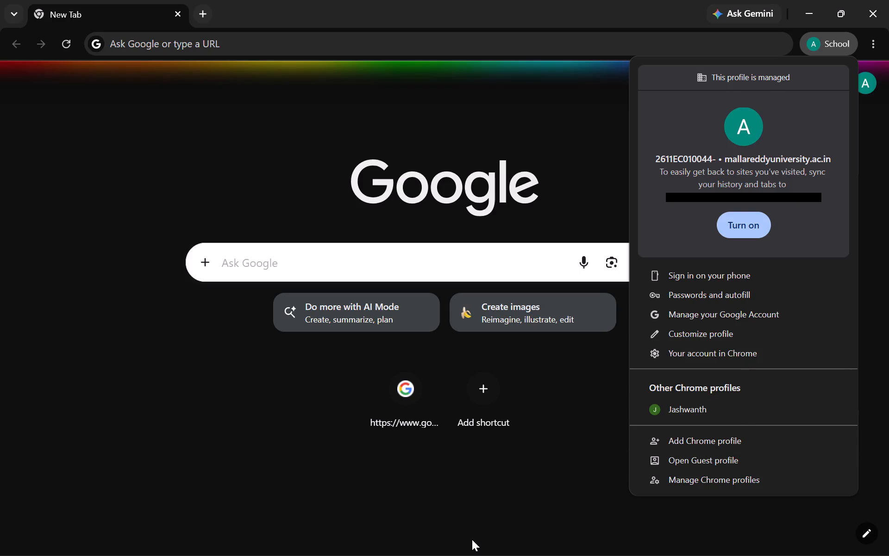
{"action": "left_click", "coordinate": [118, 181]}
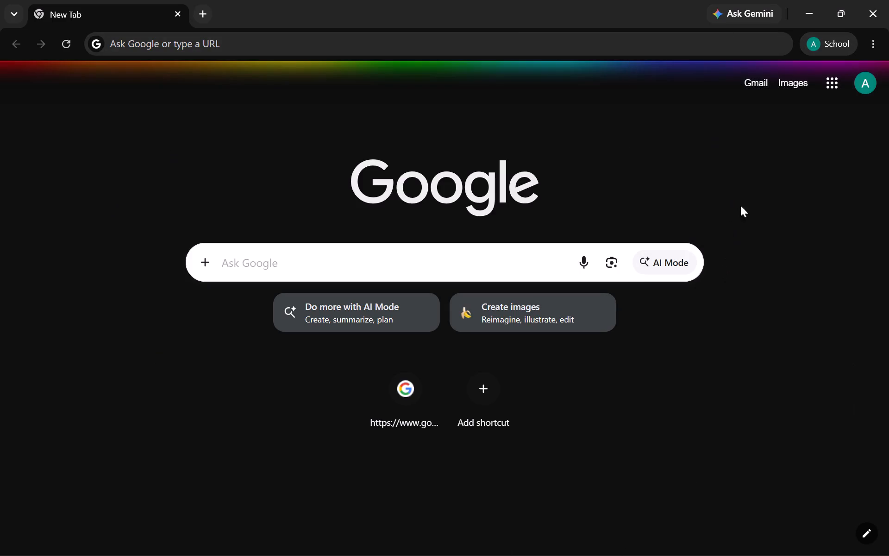
Bring up the browser's main options in the school profile's window.
{"action": "left_click", "coordinate": [870, 41]}
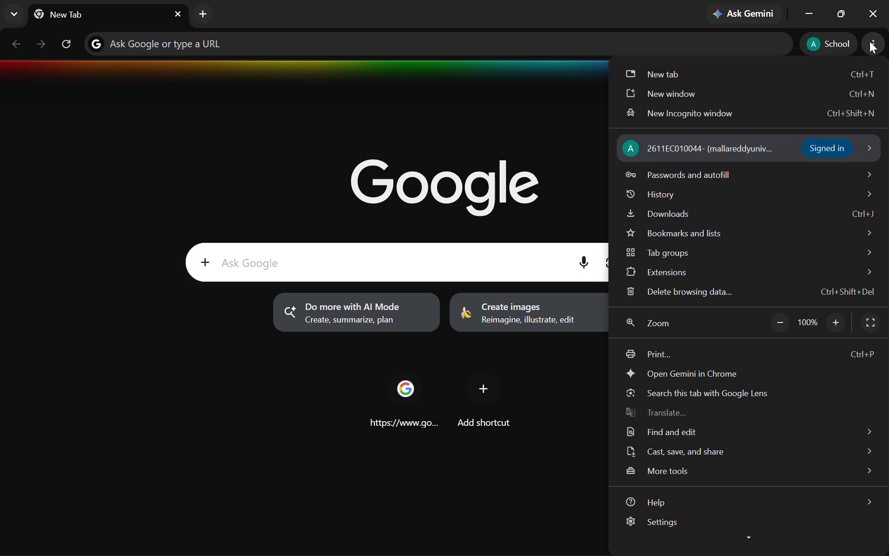
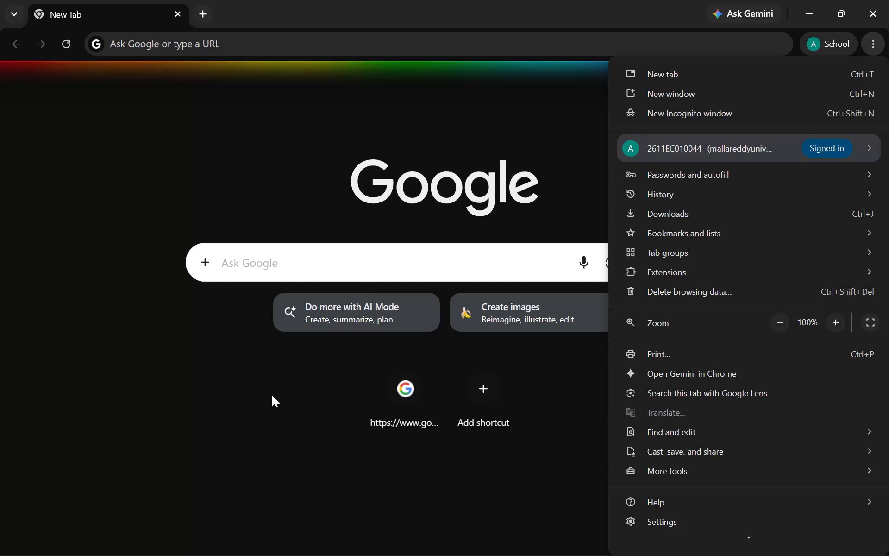
Dismiss the browser's main options without choosing any entry, returning to the school profile's new tab page.
{"action": "left_click", "coordinate": [272, 395]}
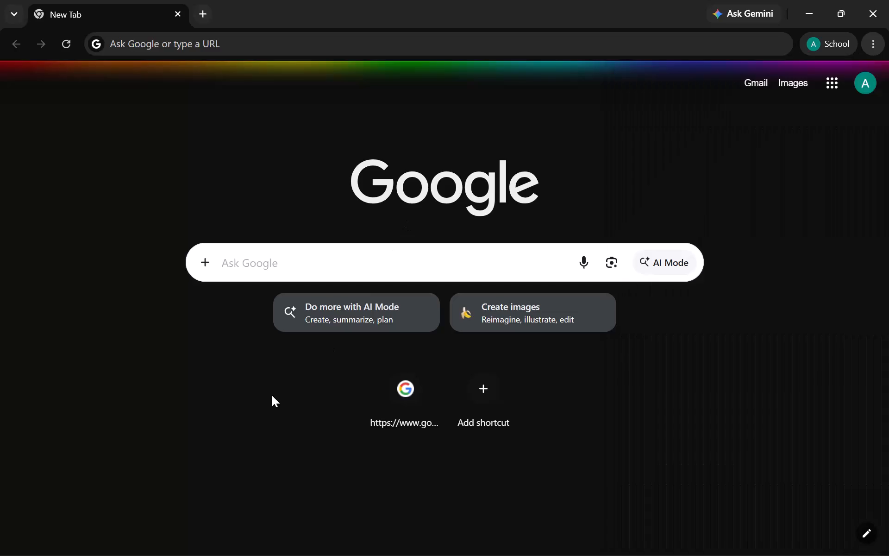
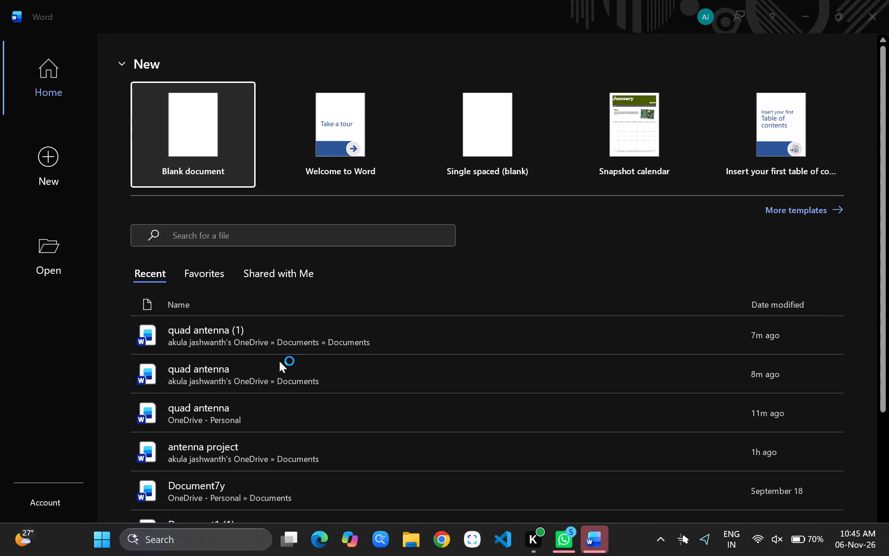
Open the recent document "quad antenna (1)" in Word.
{"action": "double_click", "coordinate": [289, 345]}
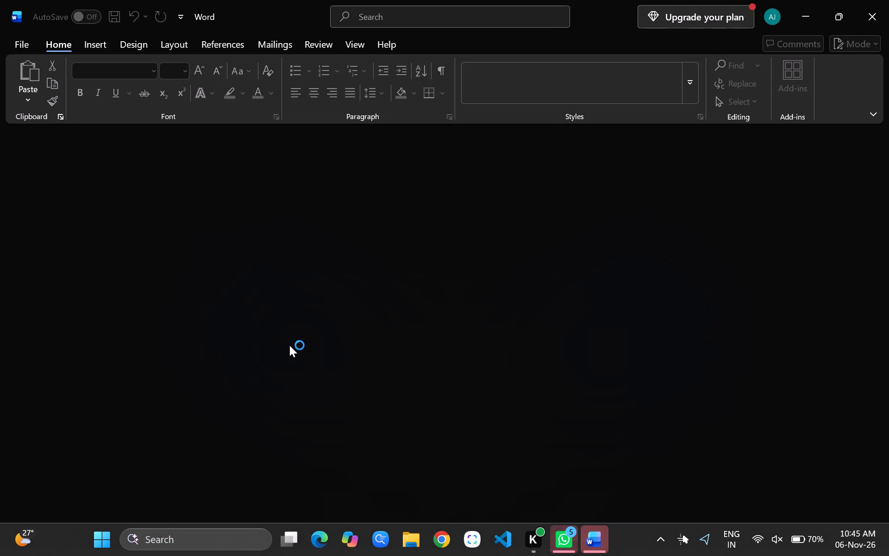
Look through the quad antenna report, examining the 4NEC2 geometry, source and frequency screenshots, the simulation procedure and the code explanation.
{"action": "scroll", "coordinate": [522, 428], "scroll_direction": "down", "scroll_amount": 12}
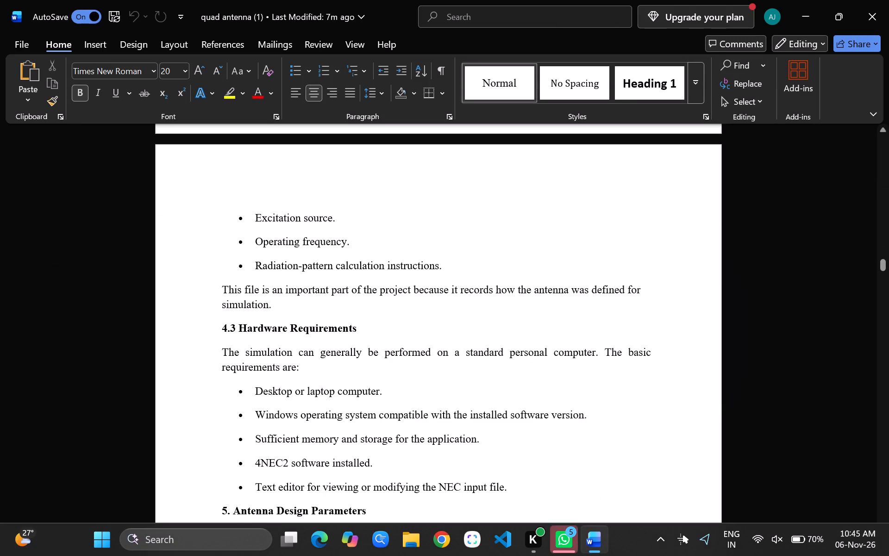
{"action": "scroll", "coordinate": [511, 247], "scroll_direction": "down", "scroll_amount": 12}
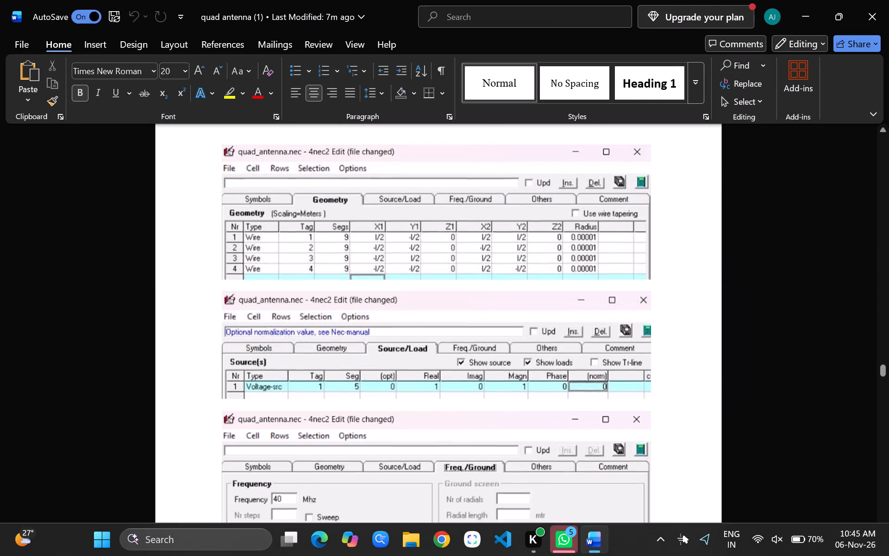
{"action": "scroll", "coordinate": [511, 247], "scroll_direction": "down", "scroll_amount": 2}
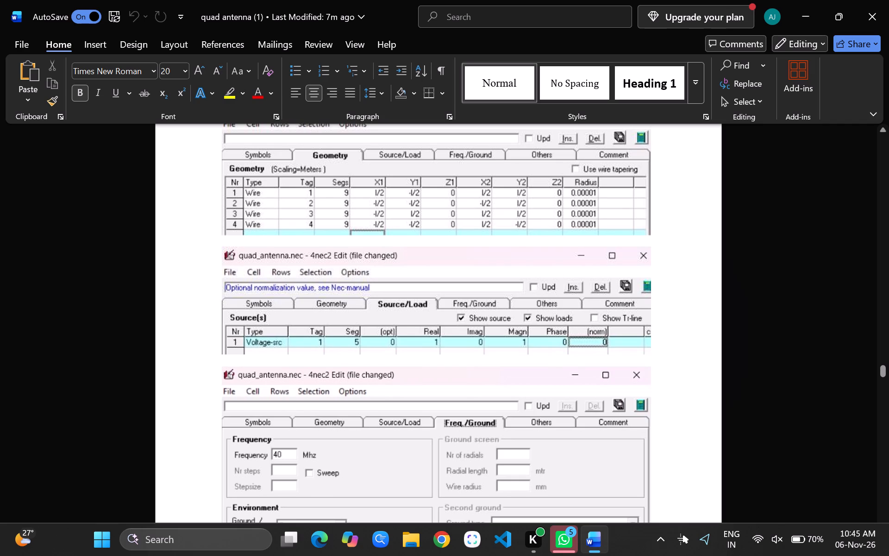
{"action": "scroll", "coordinate": [353, 453], "scroll_direction": "down", "scroll_amount": 2}
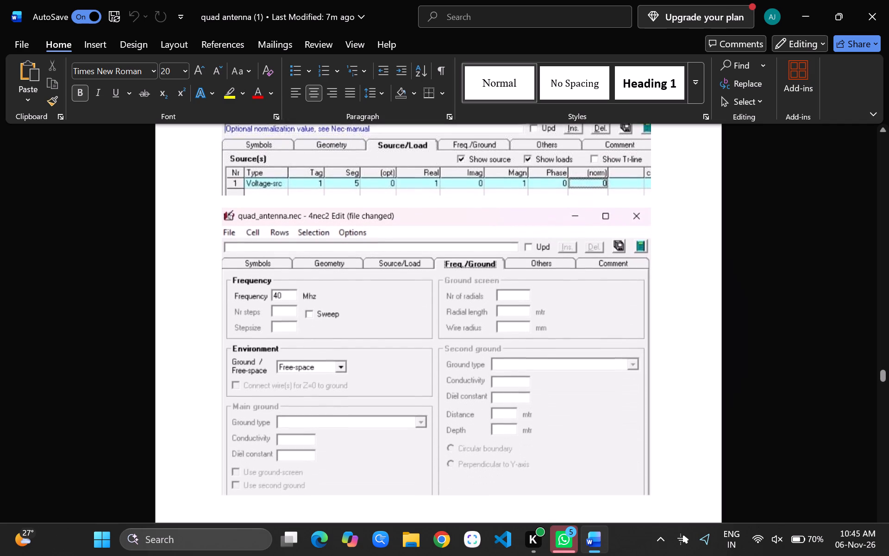
{"action": "scroll", "coordinate": [353, 453], "scroll_direction": "up", "scroll_amount": 3}
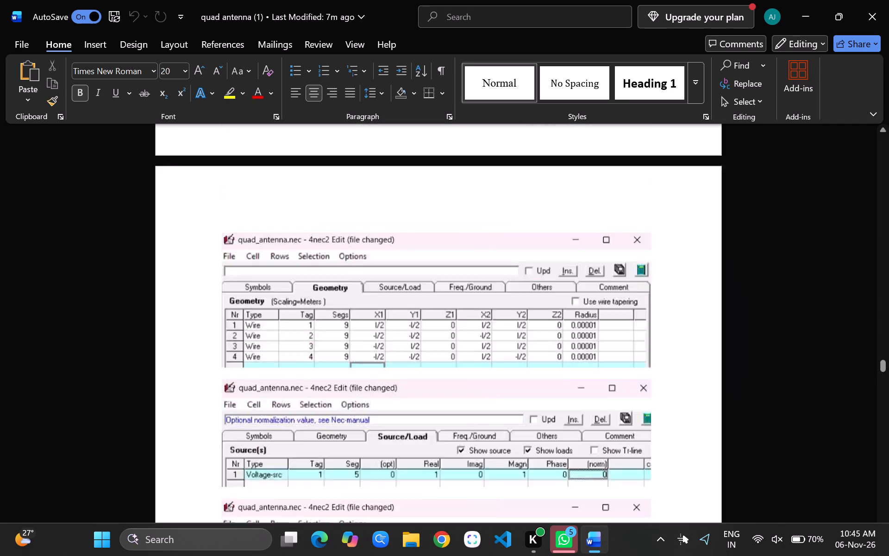
{"action": "scroll", "coordinate": [353, 453], "scroll_direction": "up", "scroll_amount": 3}
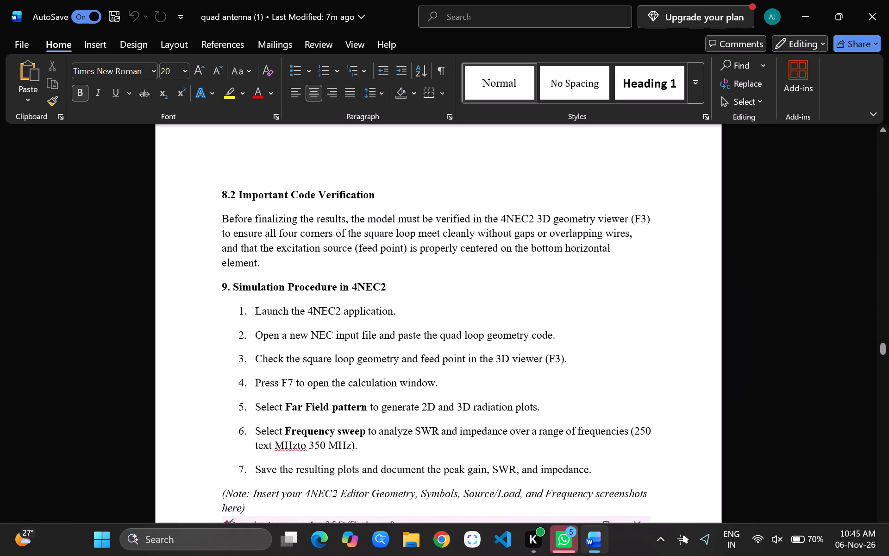
{"action": "scroll", "coordinate": [526, 482], "scroll_direction": "up", "scroll_amount": 3}
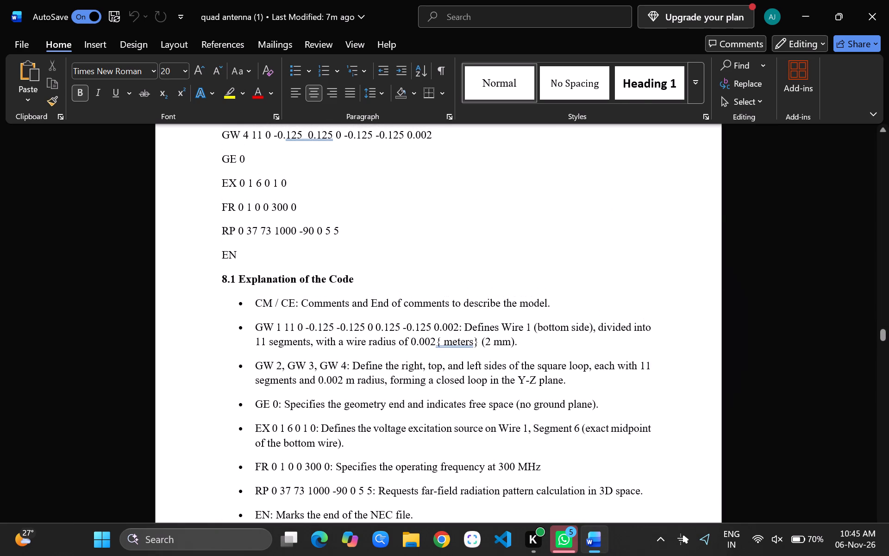
{"action": "left_click", "coordinate": [839, 270]}
{"action": "left_click", "coordinate": [839, 270]}
{"action": "scroll", "coordinate": [660, 265], "scroll_direction": "up", "scroll_amount": 10}
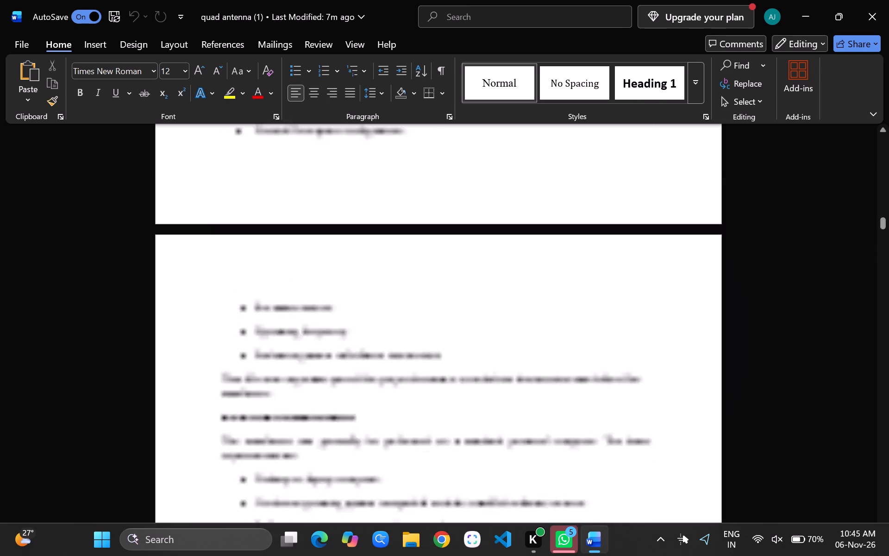
{"action": "scroll", "coordinate": [660, 265], "scroll_direction": "up", "scroll_amount": 6}
Set the operating frequency in the section 5 Antenna Design Parameters table to 40 MHz.
{"action": "scroll", "coordinate": [660, 265], "scroll_direction": "down", "scroll_amount": 7}
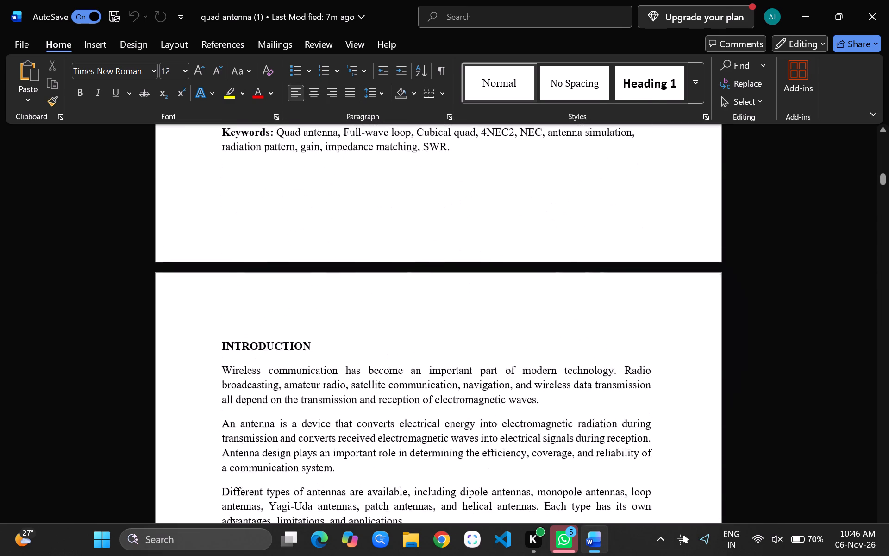
{"action": "scroll", "coordinate": [660, 265], "scroll_direction": "down", "scroll_amount": 8}
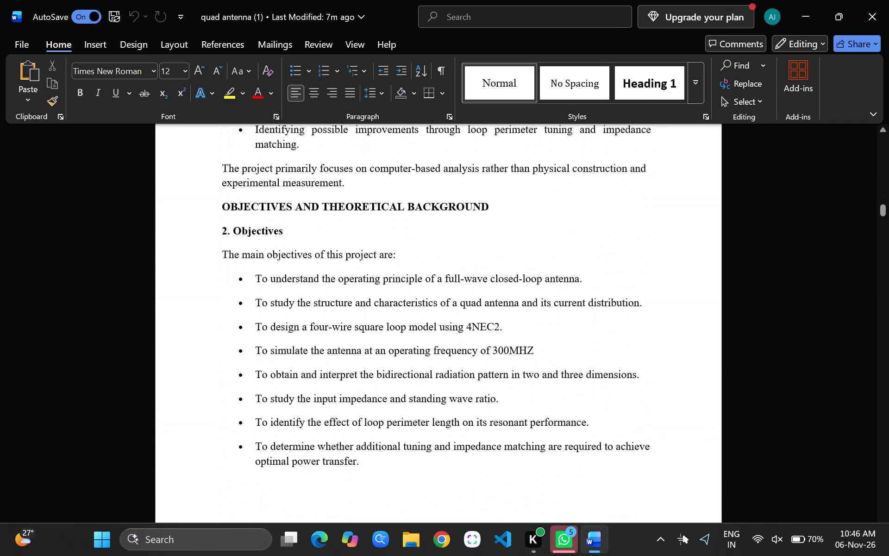
{"action": "scroll", "coordinate": [660, 265], "scroll_direction": "down", "scroll_amount": 8}
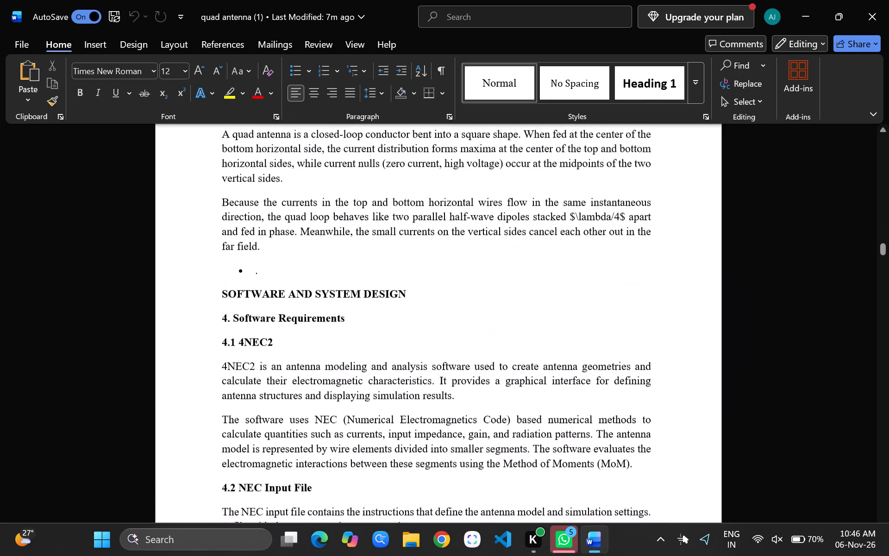
{"action": "scroll", "coordinate": [660, 265], "scroll_direction": "down", "scroll_amount": 4}
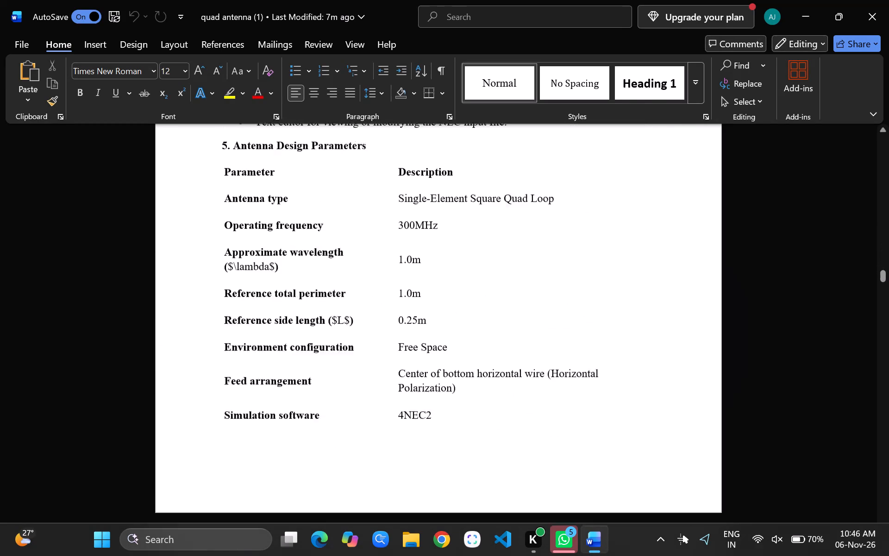
{"action": "scroll", "coordinate": [660, 265], "scroll_direction": "down", "scroll_amount": 1}
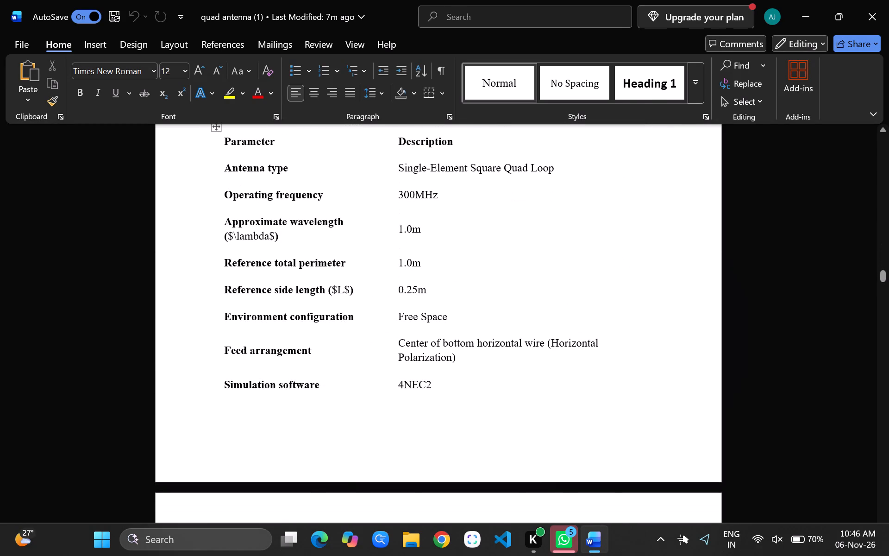
{"action": "left_click", "coordinate": [415, 191]}
{"action": "key", "text": "BackSpace"}
{"action": "key", "text": "BackSpace"}
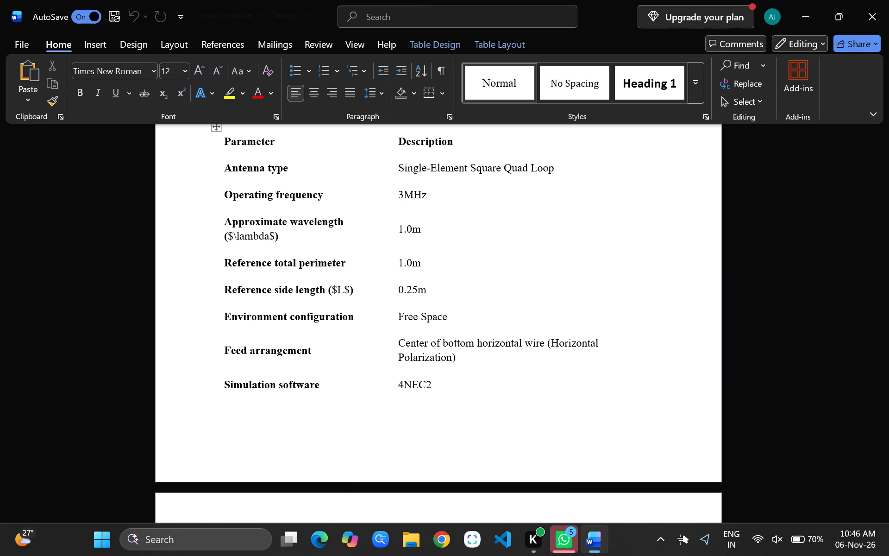
{"action": "key", "text": "BackSpace"}
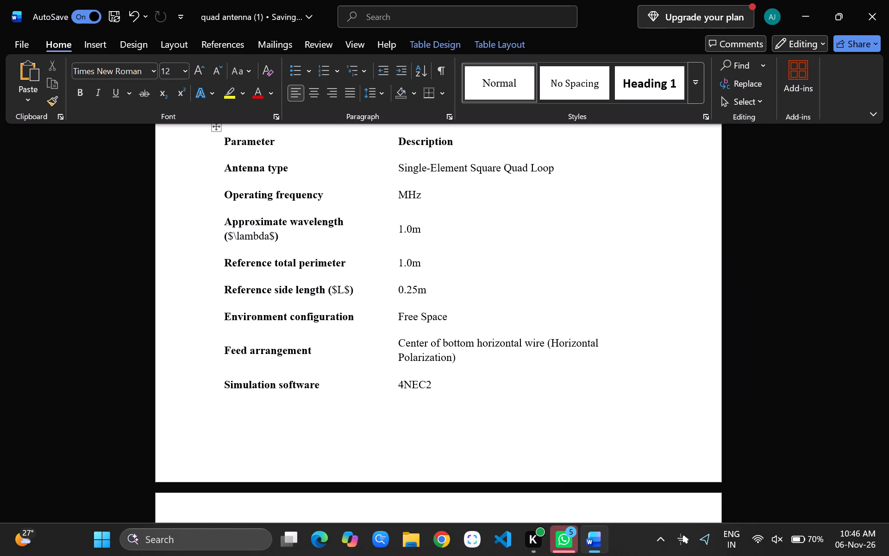
{"action": "key", "text": "4"}
{"action": "key", "text": "0"}
Start exporting the quad antenna document as a PDF/XPS file.
{"action": "left_click", "coordinate": [34, 36]}
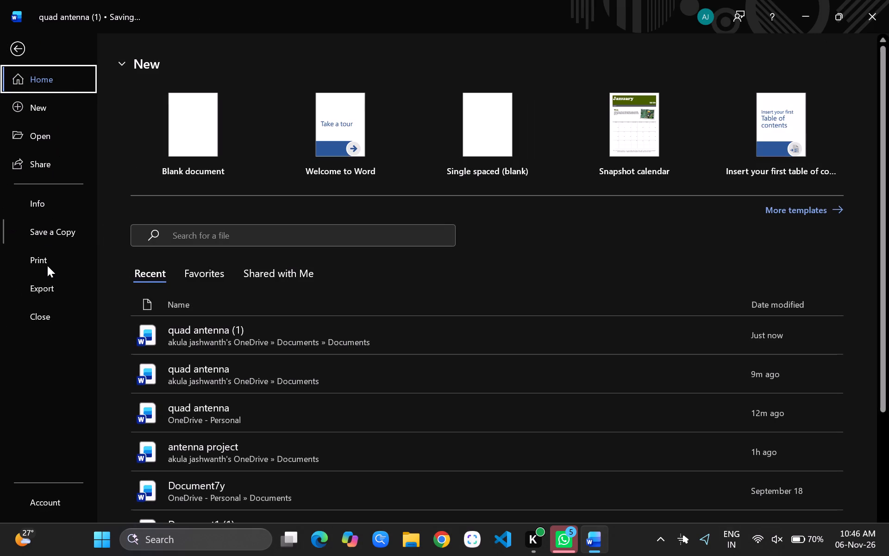
{"action": "left_click", "coordinate": [48, 281]}
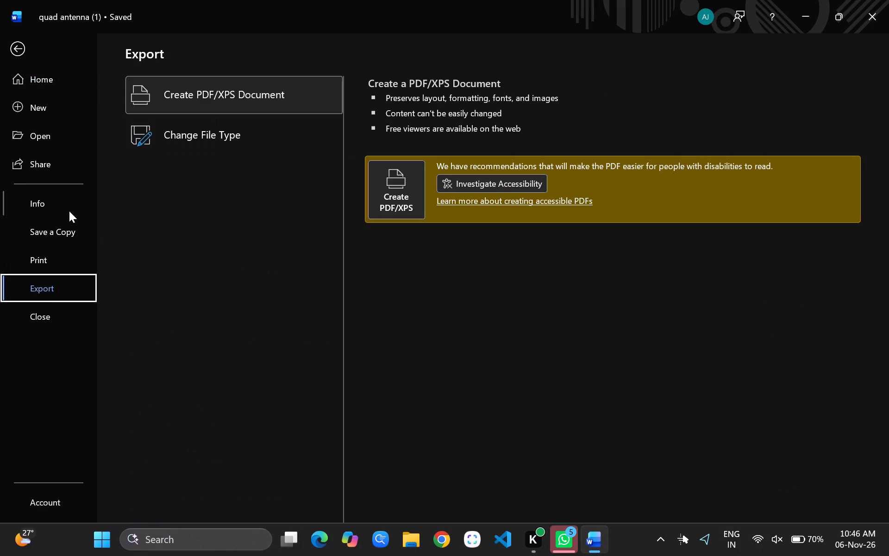
{"action": "left_click", "coordinate": [223, 92]}
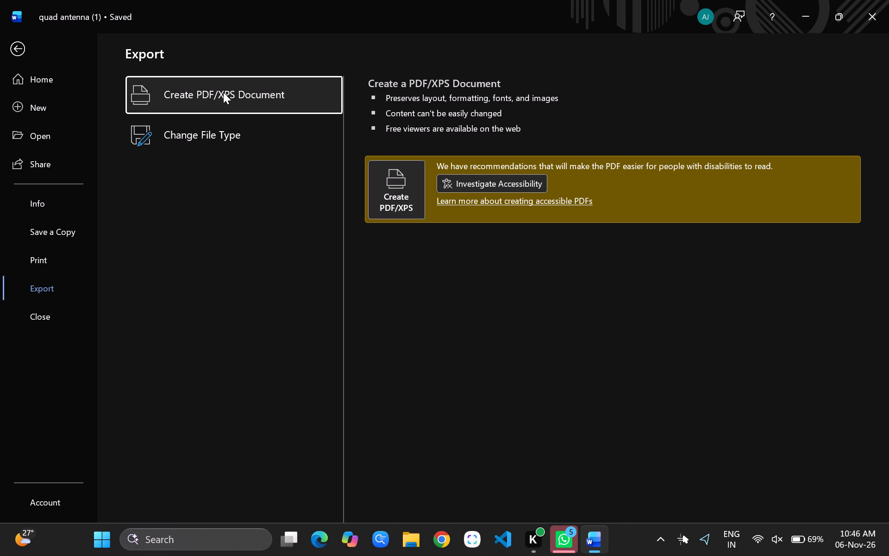
{"action": "left_click", "coordinate": [223, 92]}
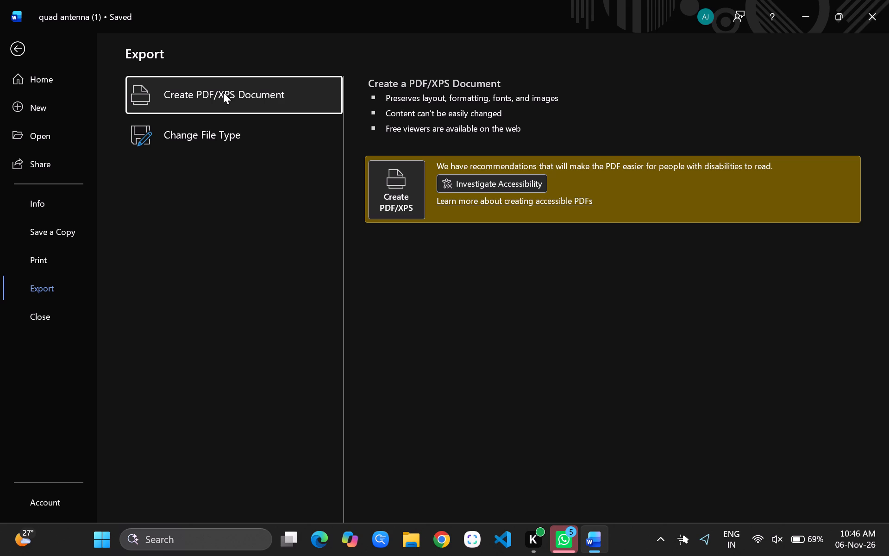
{"action": "left_click", "coordinate": [223, 92]}
{"action": "left_click", "coordinate": [223, 92]}
{"action": "left_click", "coordinate": [408, 182]}
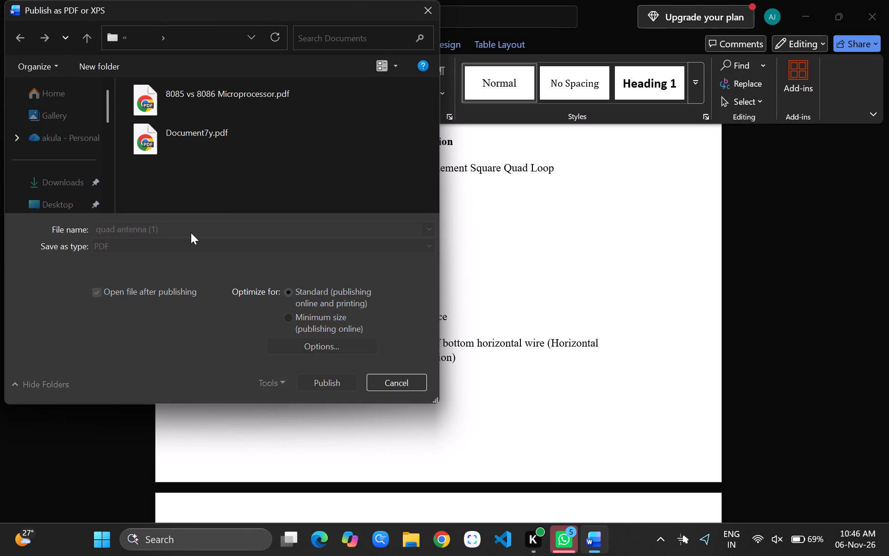
Name the PDF "quad antenna 666" and publish it to the Documents folder.
{"action": "left_click", "coordinate": [174, 222]}
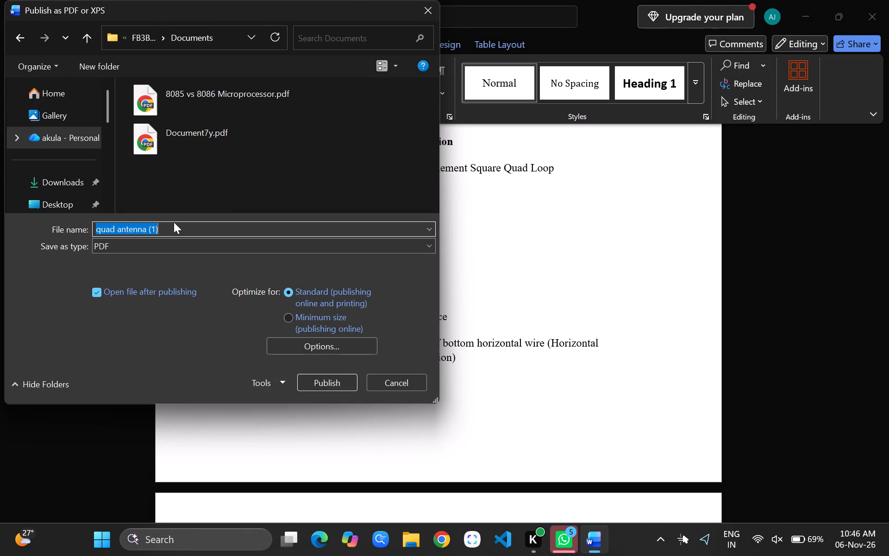
{"action": "left_click", "coordinate": [166, 229]}
{"action": "key", "text": "BackSpace"}
{"action": "key", "text": "BackSpace"}
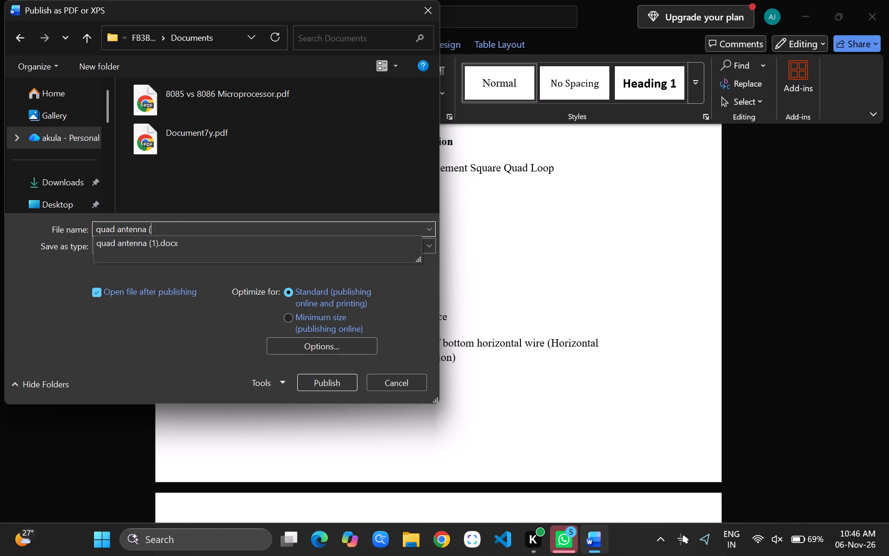
{"action": "key", "text": "BackSpace"}
{"action": "type", "text": "666"}
{"action": "left_click", "coordinate": [344, 387]}
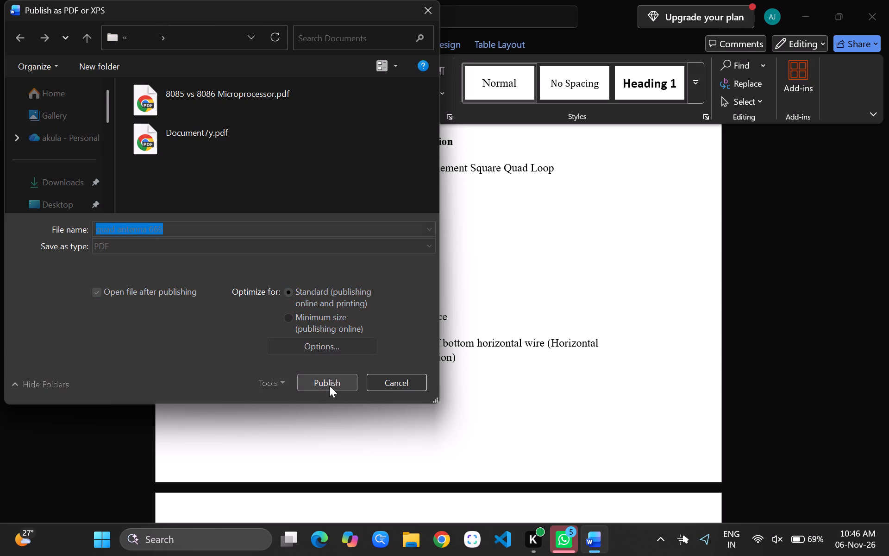
{"action": "left_click", "coordinate": [329, 385]}
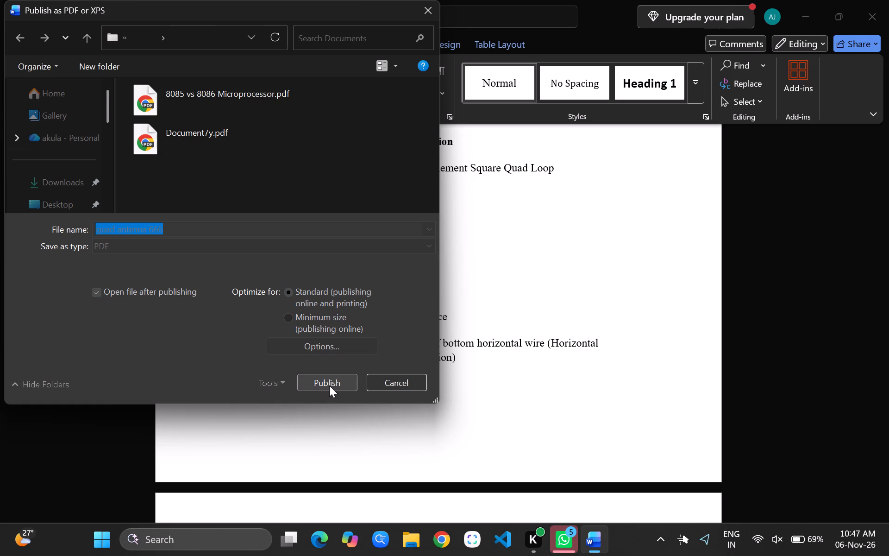
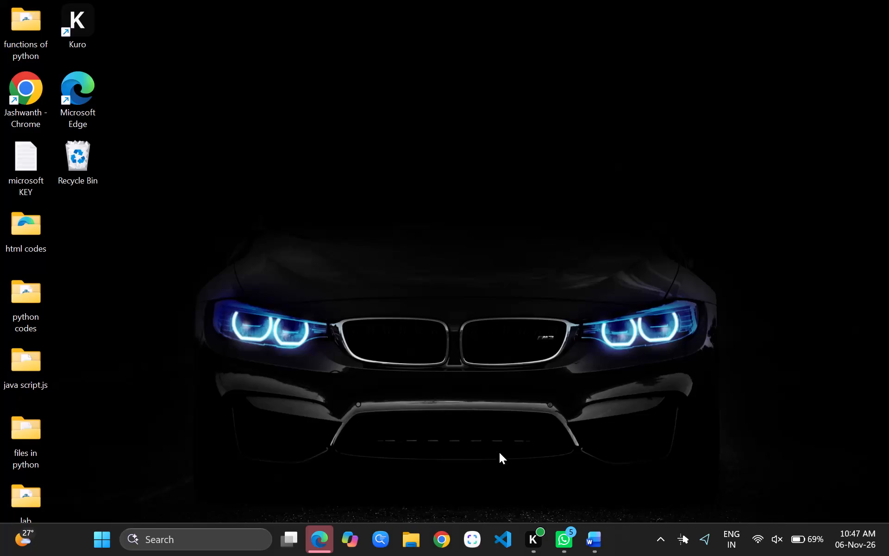
Refresh the Windows desktop.
{"action": "scroll", "coordinate": [494, 442], "scroll_direction": "down", "scroll_amount": 1}
{"action": "right_click", "coordinate": [481, 310]}
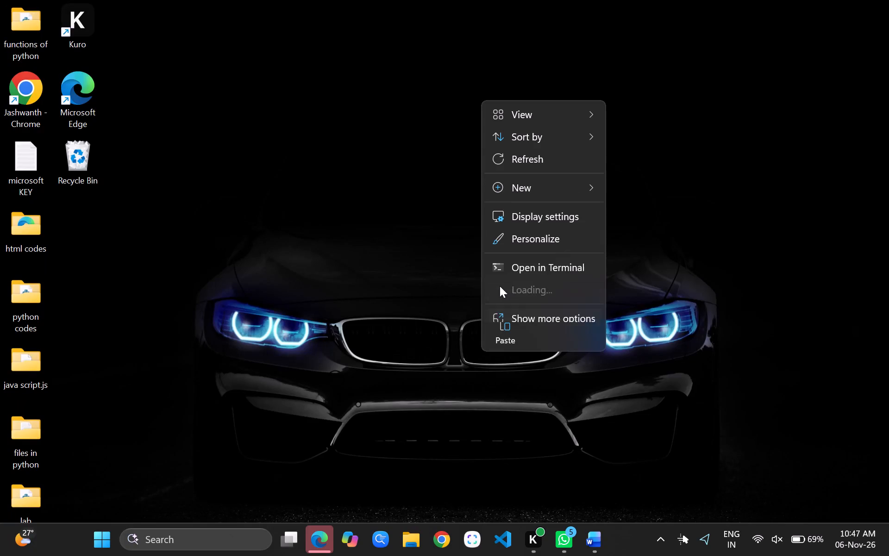
{"action": "left_click", "coordinate": [534, 160]}
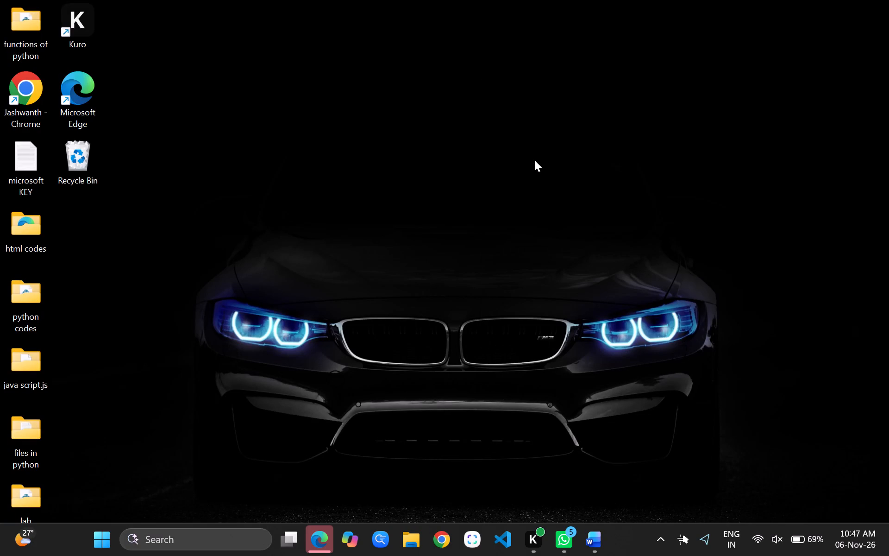
Refresh the Windows desktop once more.
{"action": "right_click", "coordinate": [542, 188]}
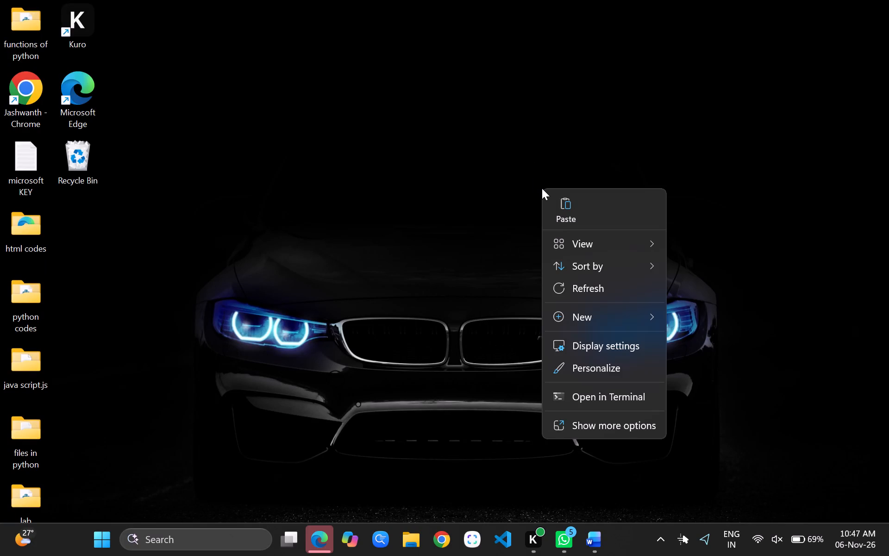
{"action": "left_click", "coordinate": [607, 289]}
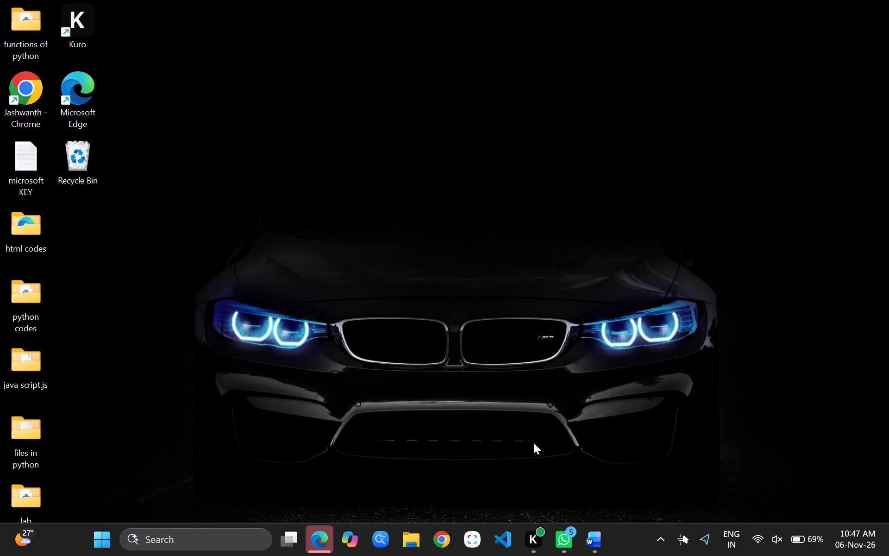
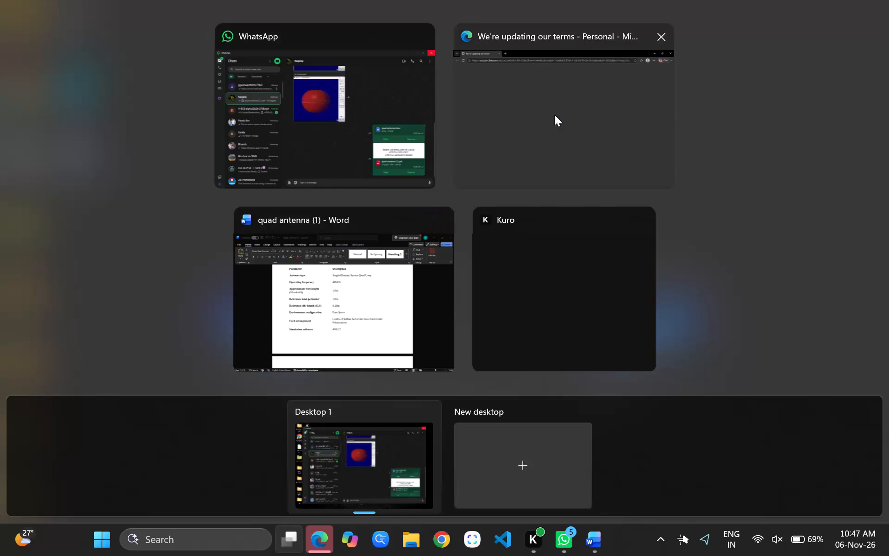
Close the Edge browser window showing the "We're updating our terms" page.
{"action": "left_click", "coordinate": [661, 32]}
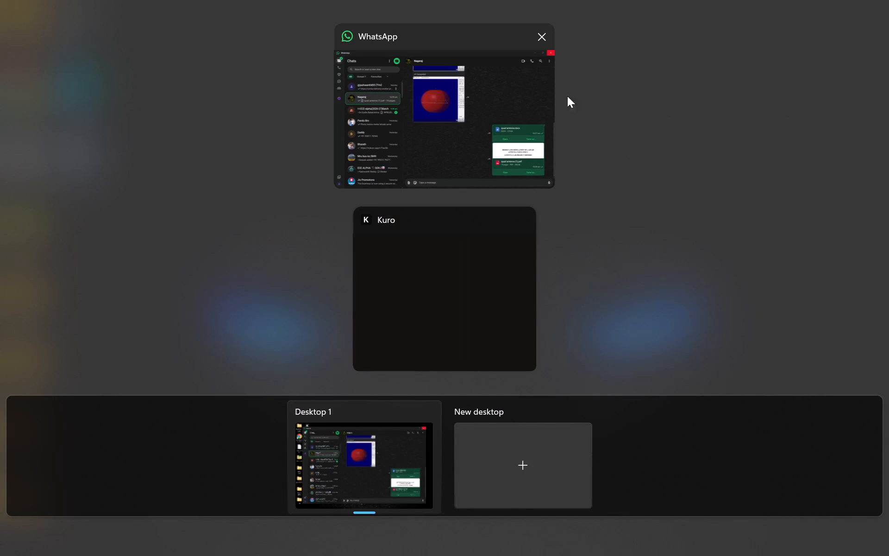
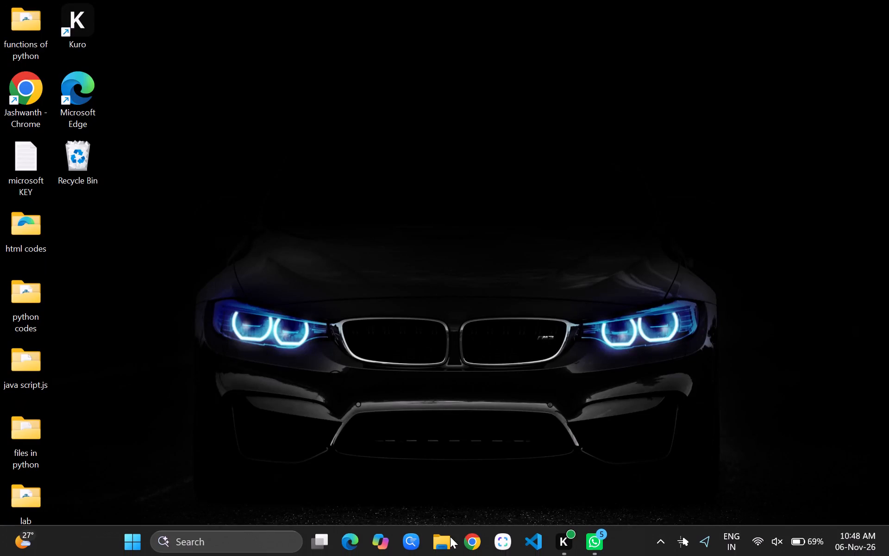
Open a File Explorer window from the desktop.
{"action": "left_click", "coordinate": [433, 535]}
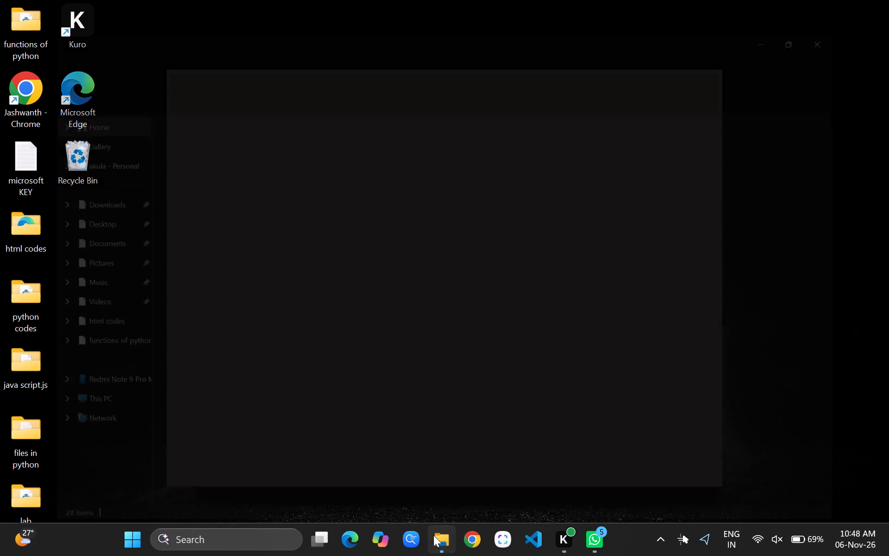
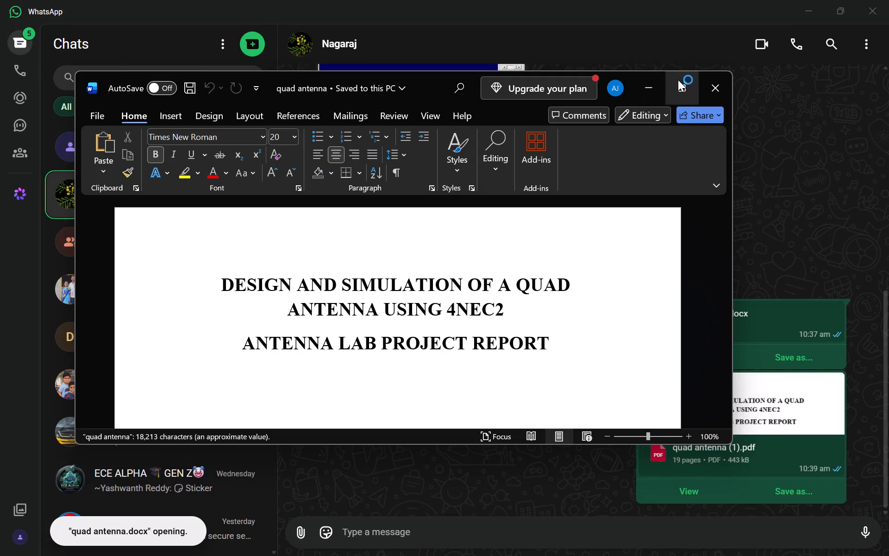
In the reopened quad antenna report, set the operating frequency in the Antenna Design Parameters table to 40 MHz.
{"action": "left_click", "coordinate": [678, 80]}
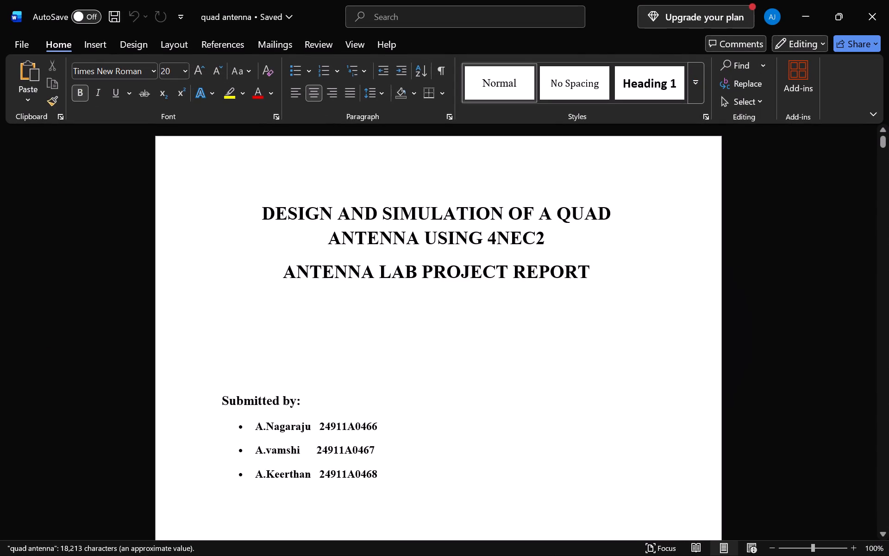
{"action": "scroll", "coordinate": [514, 313], "scroll_direction": "down", "scroll_amount": 5}
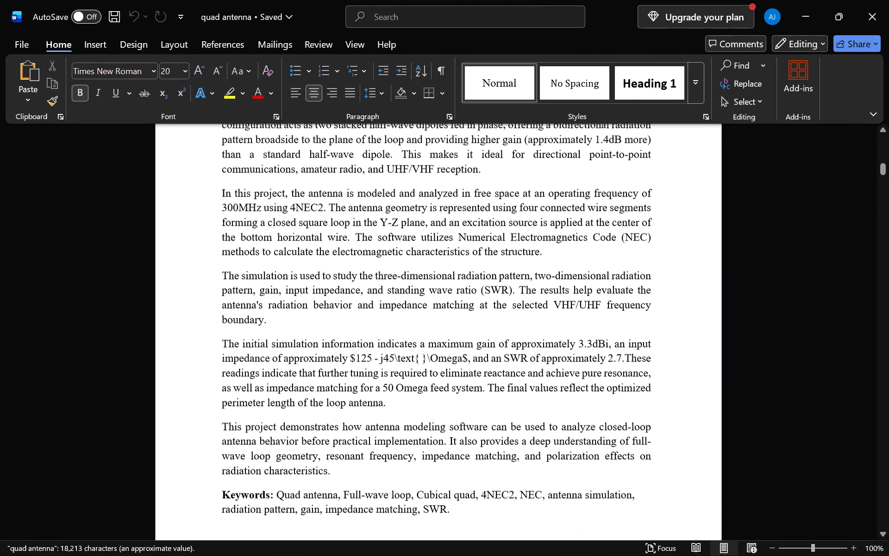
{"action": "scroll", "coordinate": [514, 313], "scroll_direction": "down", "scroll_amount": 7}
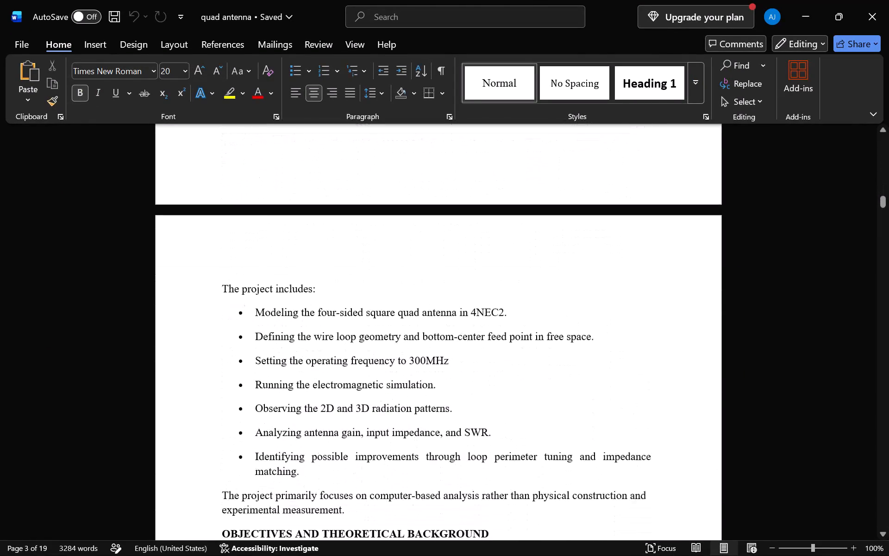
{"action": "scroll", "coordinate": [514, 313], "scroll_direction": "down", "scroll_amount": 13}
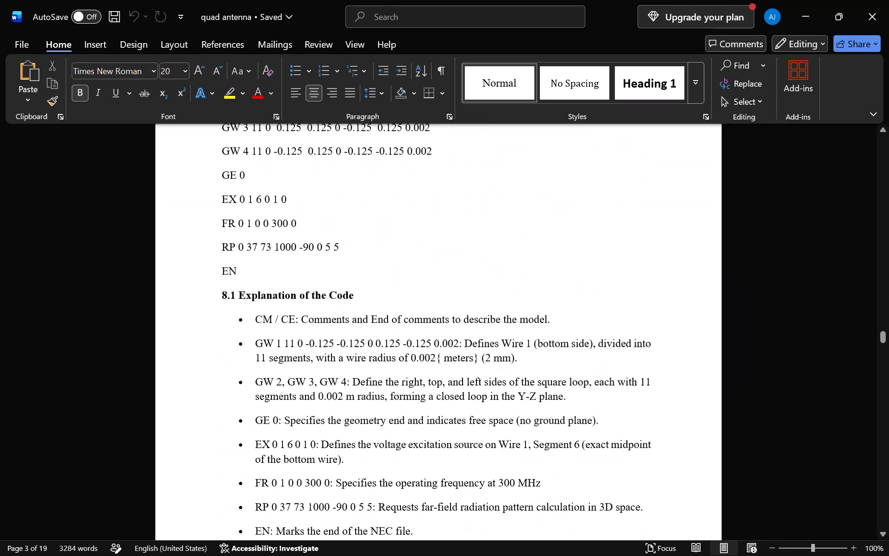
{"action": "scroll", "coordinate": [514, 313], "scroll_direction": "up", "scroll_amount": 7}
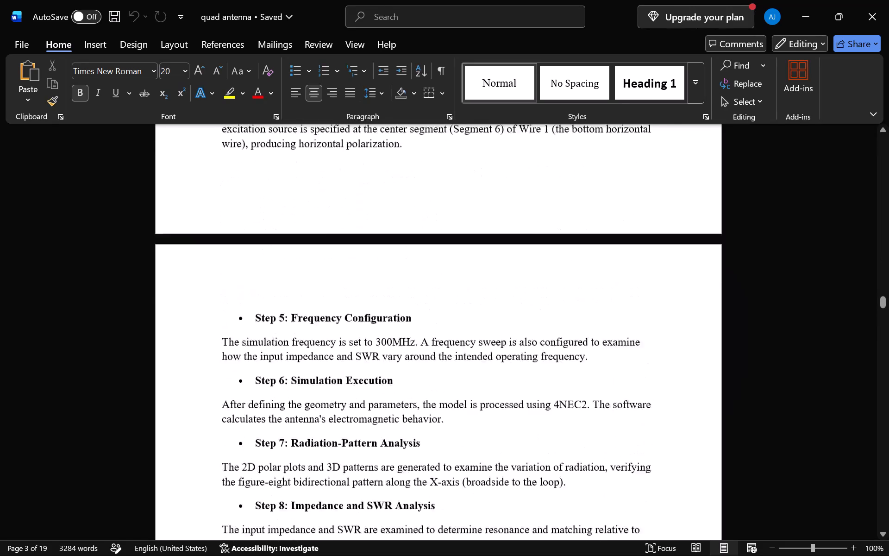
{"action": "scroll", "coordinate": [514, 313], "scroll_direction": "up", "scroll_amount": 4}
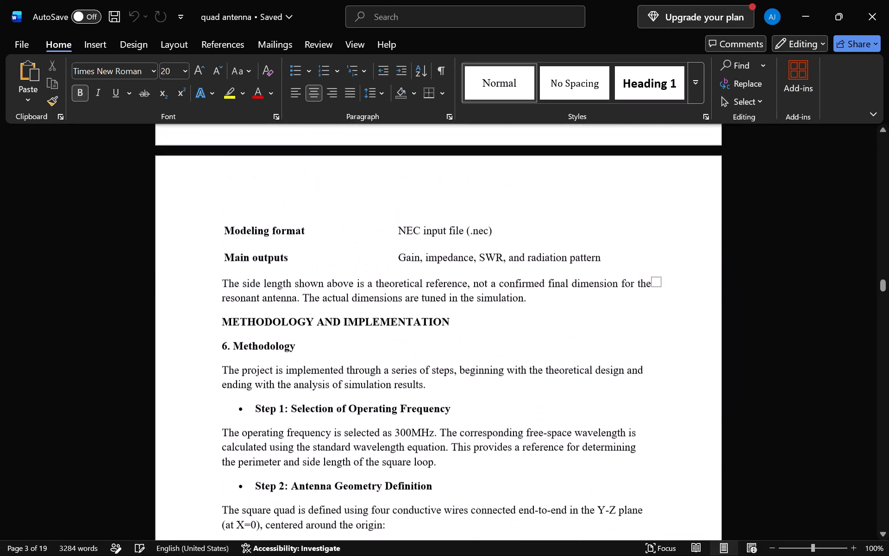
{"action": "scroll", "coordinate": [514, 313], "scroll_direction": "up", "scroll_amount": 2}
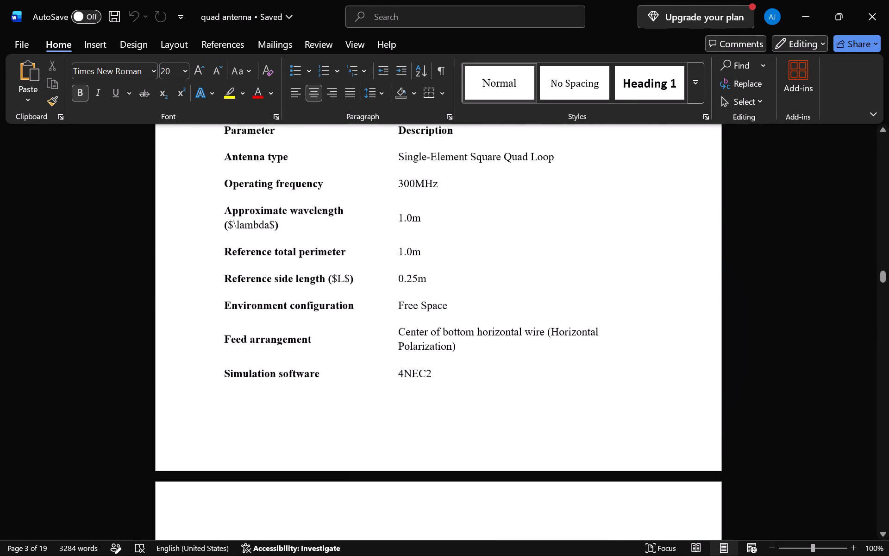
{"action": "left_click", "coordinate": [412, 182]}
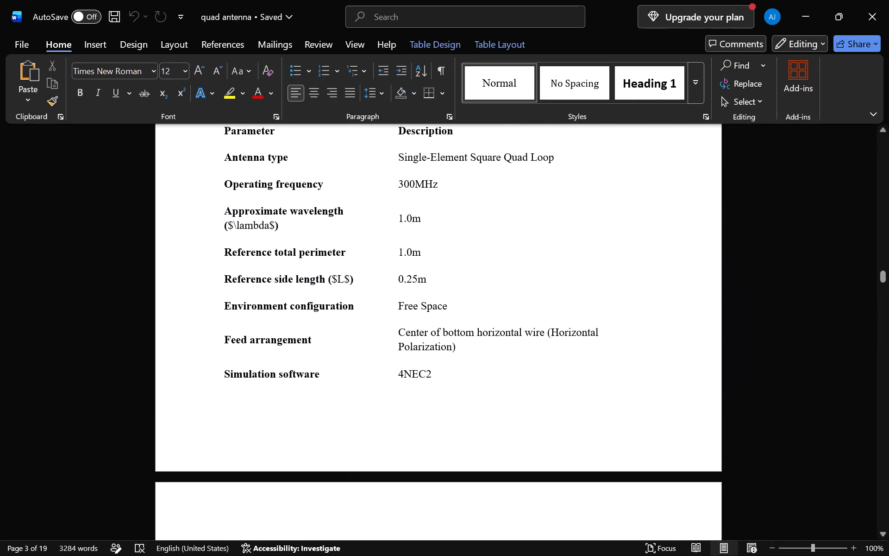
{"action": "key", "text": "Right"}
{"action": "key", "text": "BackSpace"}
{"action": "key", "text": "BackSpace"}
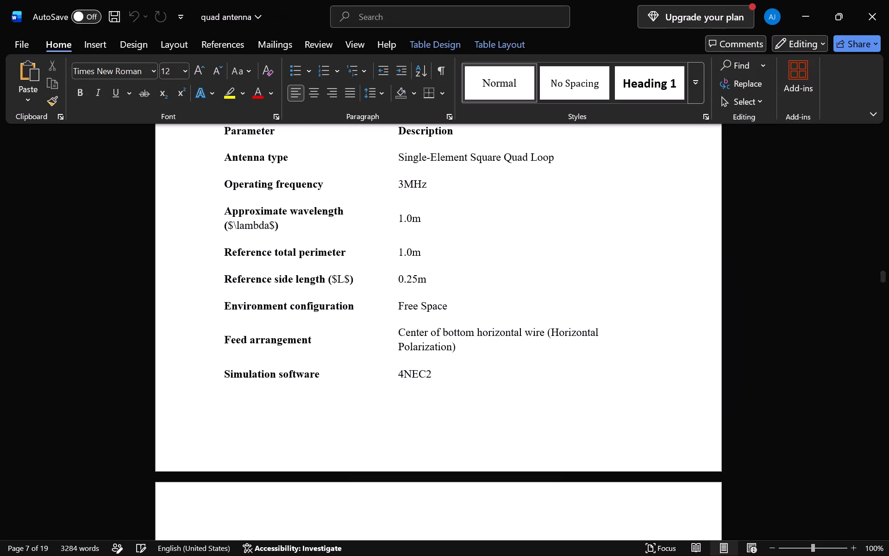
{"action": "key", "text": "BackSpace"}
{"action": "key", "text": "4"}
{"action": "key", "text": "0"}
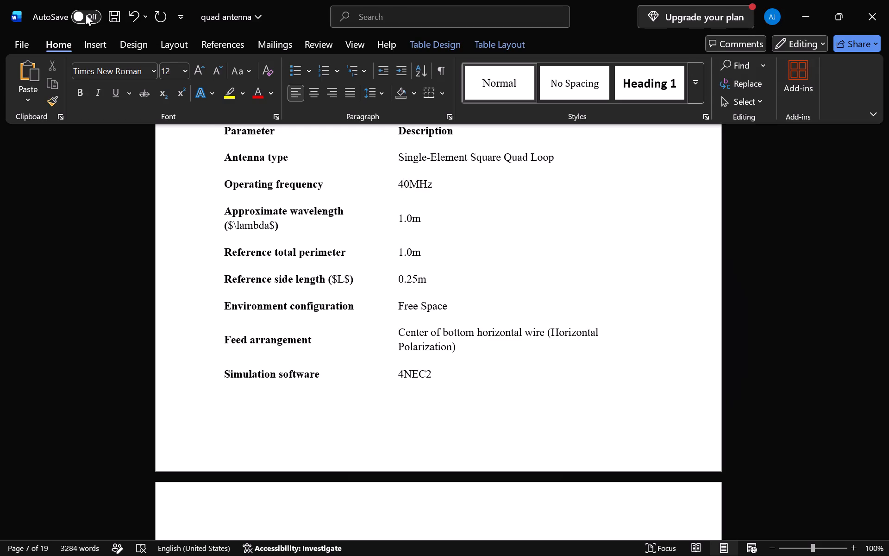
Turn on AutoSave for the report, choosing the OneDrive - Personal account as the upload location.
{"action": "left_click", "coordinate": [85, 14]}
{"action": "double_click", "coordinate": [477, 226]}
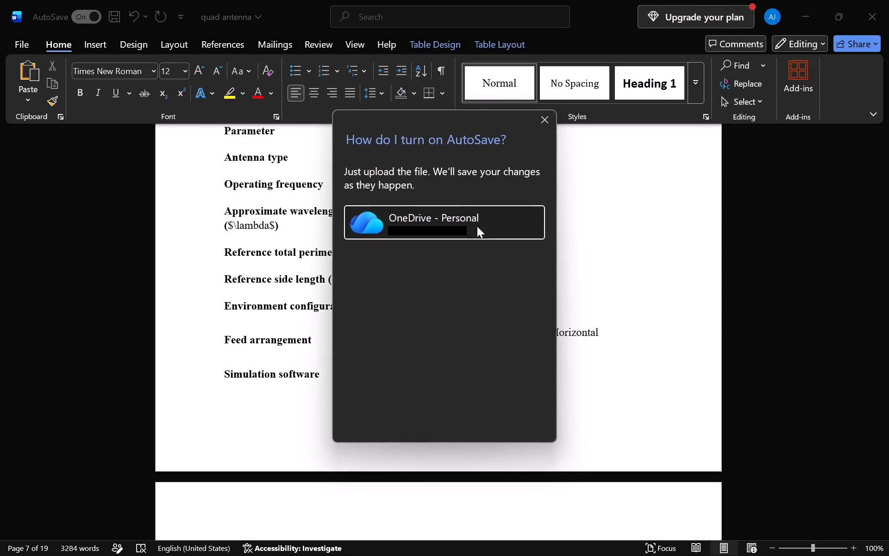
Turn on AutoSave for the quad antenna report by uploading it to the personal OneDrive.
{"action": "left_click", "coordinate": [477, 226]}
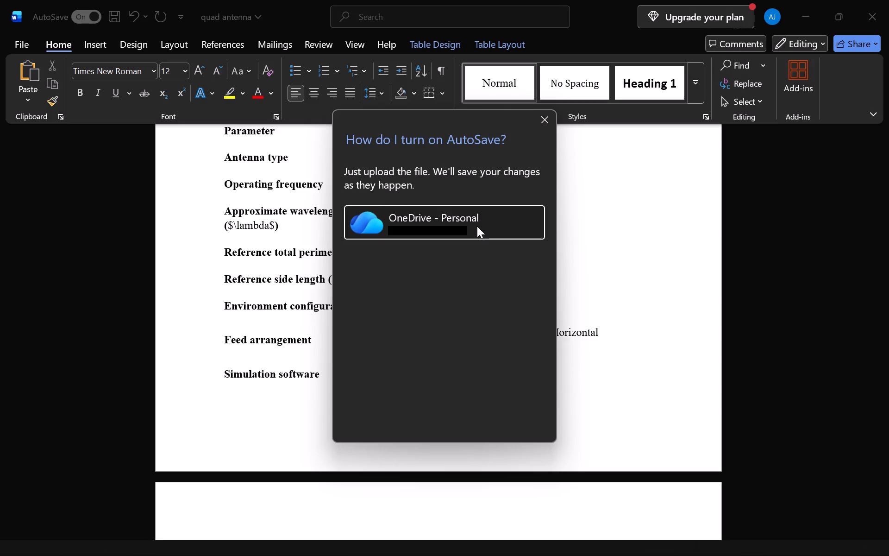
{"action": "double_click", "coordinate": [416, 217]}
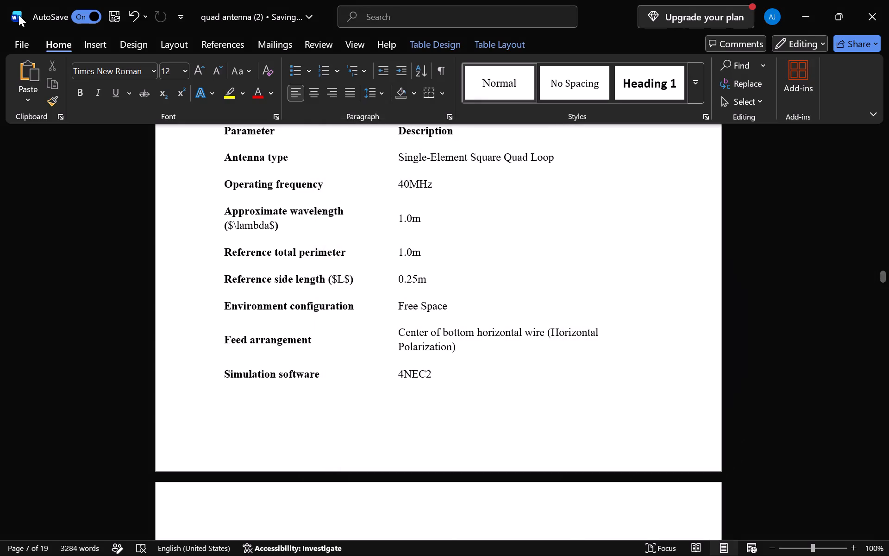
Export the quad antenna report as a PDF to the Downloads folder, keeping the proposed file name.
{"action": "left_click", "coordinate": [15, 40]}
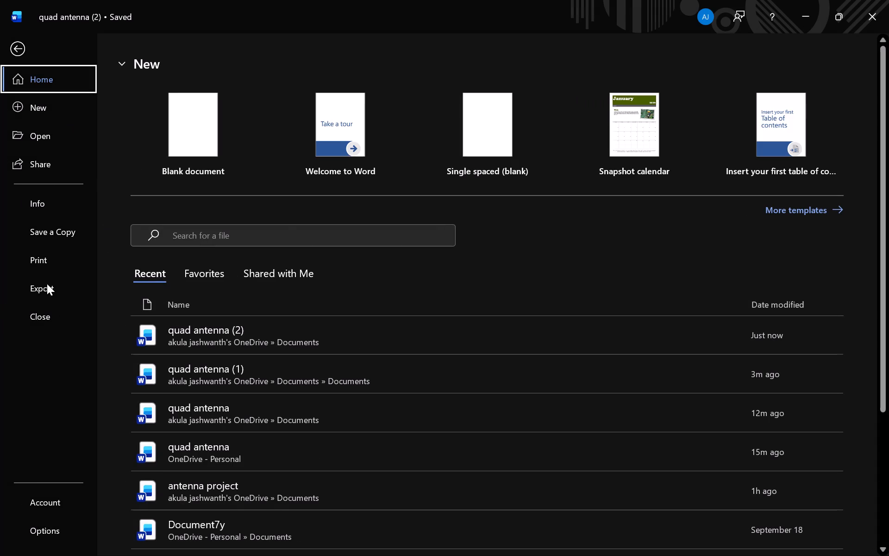
{"action": "left_click", "coordinate": [42, 280]}
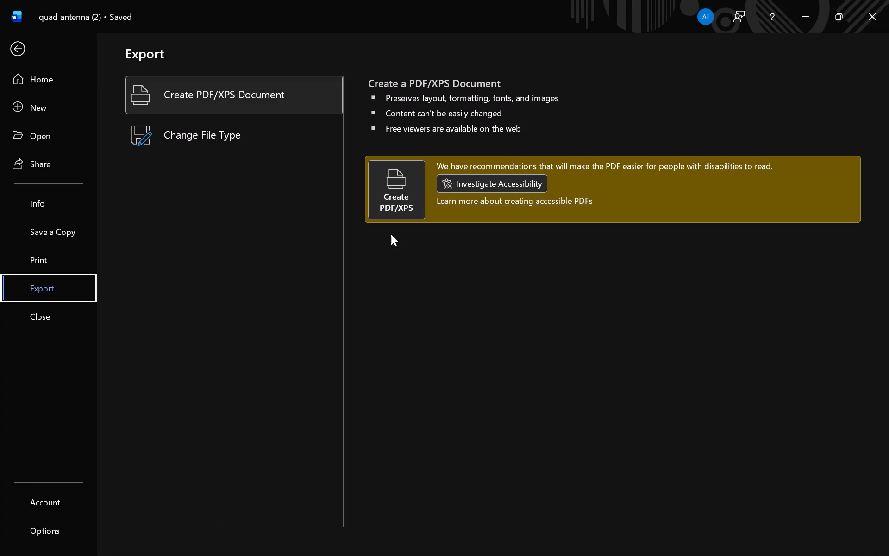
{"action": "left_click", "coordinate": [396, 188]}
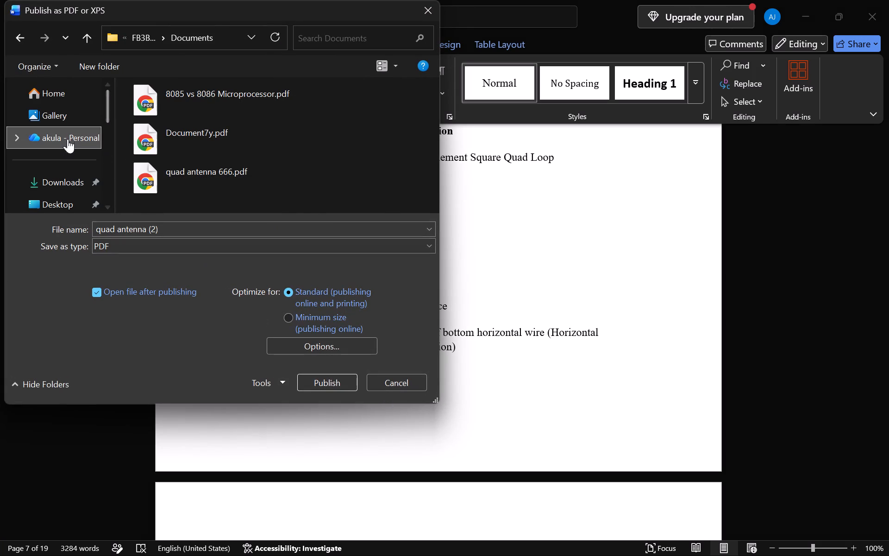
{"action": "left_click", "coordinate": [74, 187]}
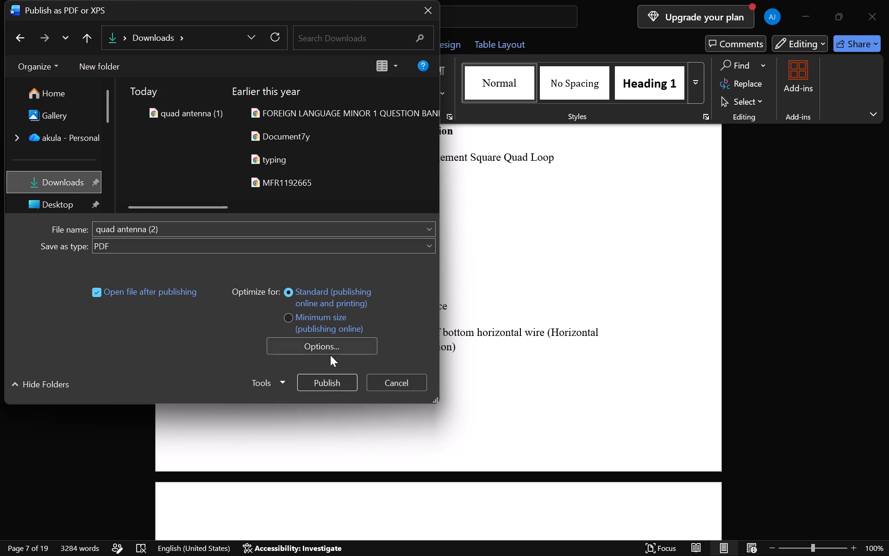
{"action": "left_click", "coordinate": [327, 384]}
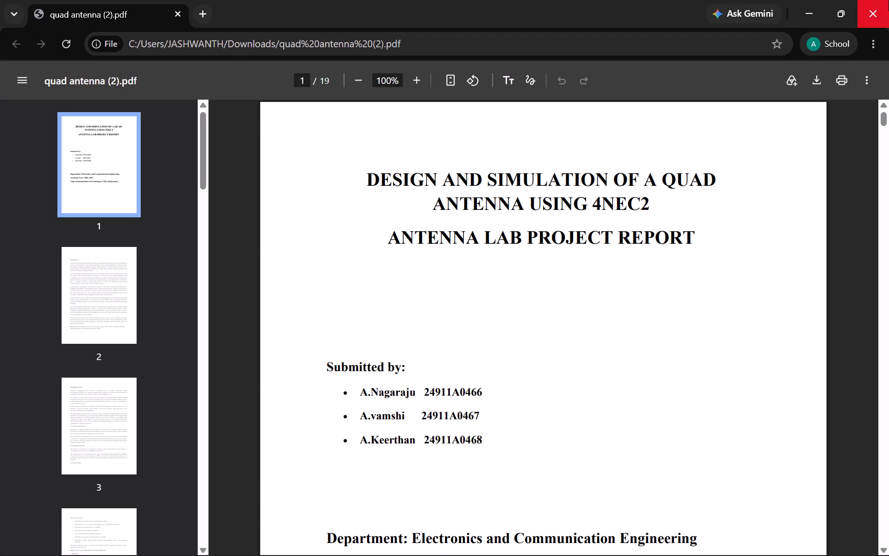
Close the published PDF in the browser and the quad antenna document in Word.
{"action": "left_click", "coordinate": [888, 0]}
{"action": "left_click", "coordinate": [888, 0]}
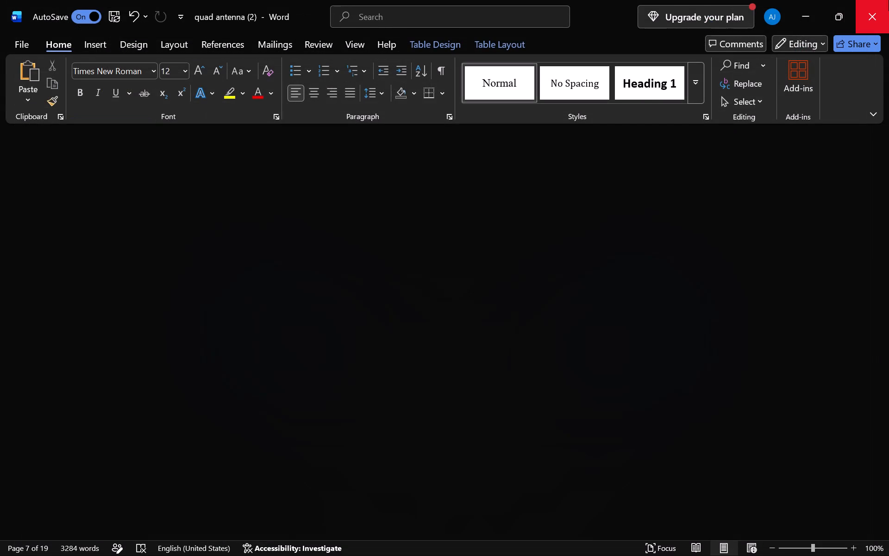